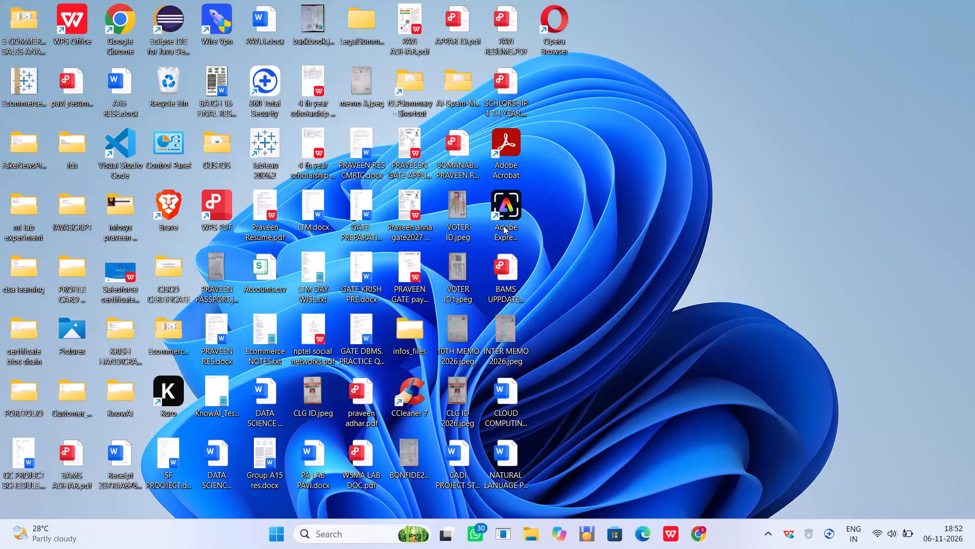
Open the NATURAL LANUAGE PROCESSING Word document from the desktop.
triple_click(496, 469)
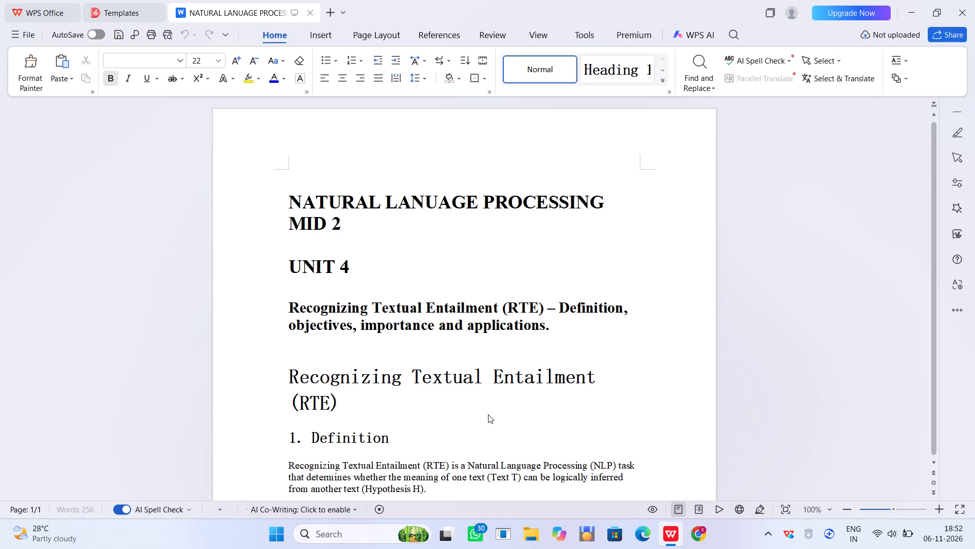
Remove the empty numbered item below the six reasons in the "Importance of RTE" section at the document's end.
scroll(488, 414, down, 2)
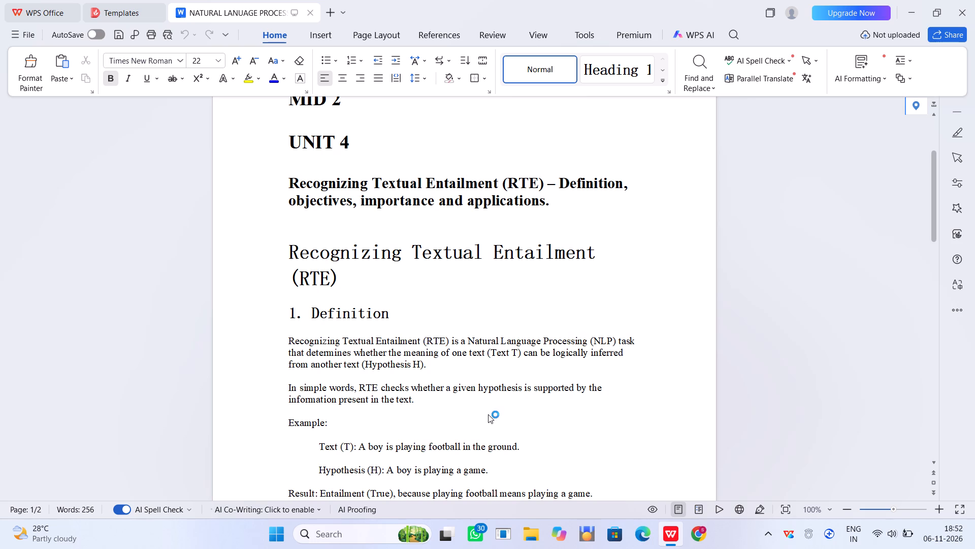
scroll(488, 414, down, 6)
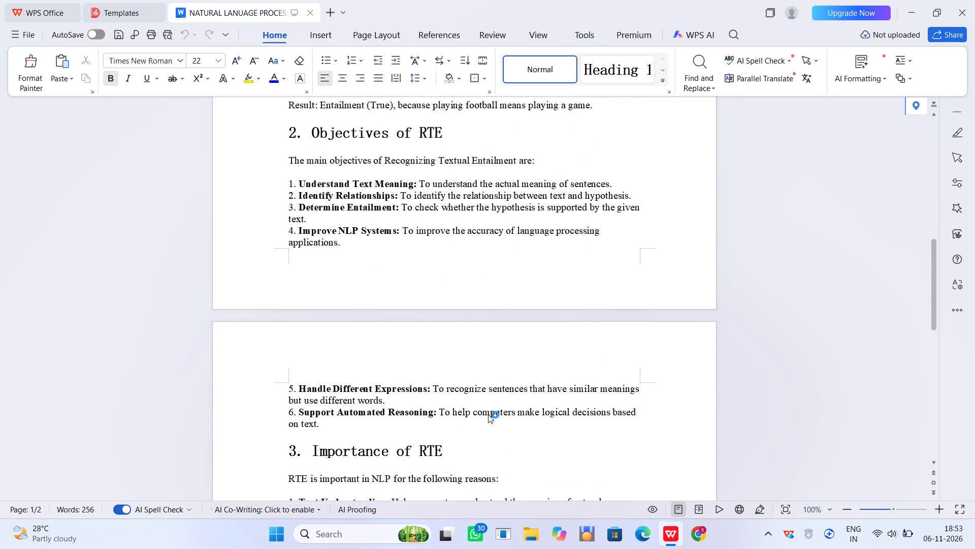
scroll(488, 414, down, 4)
scroll(488, 414, up, 4)
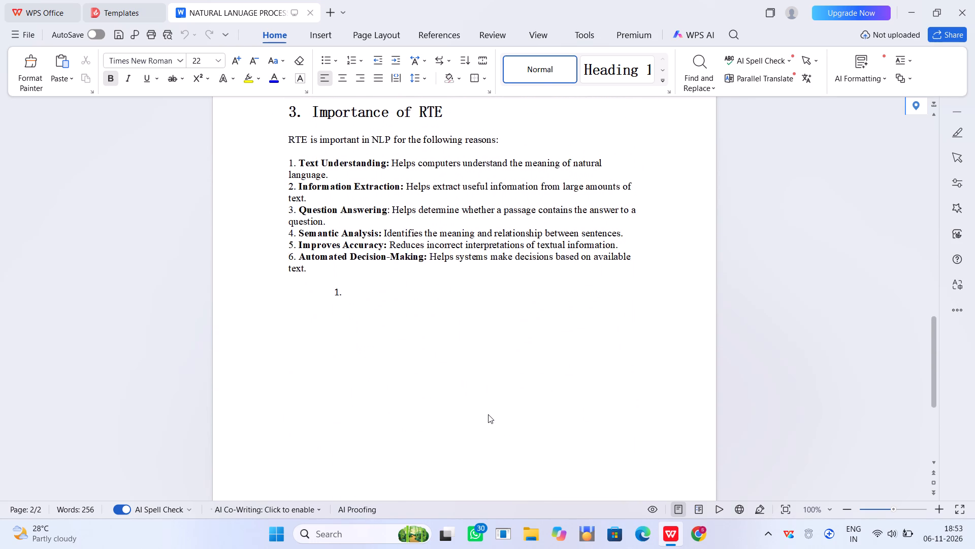
scroll(488, 414, up, 2)
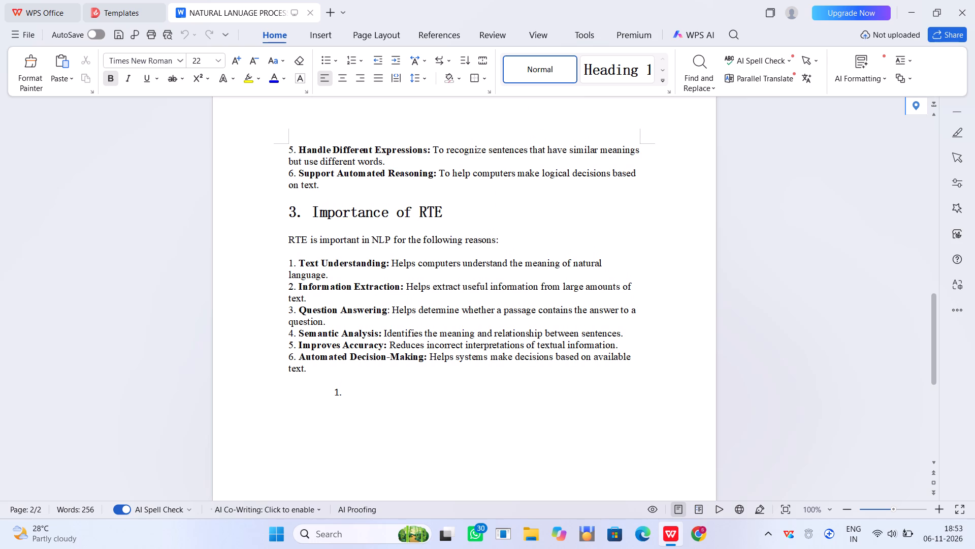
click(351, 394)
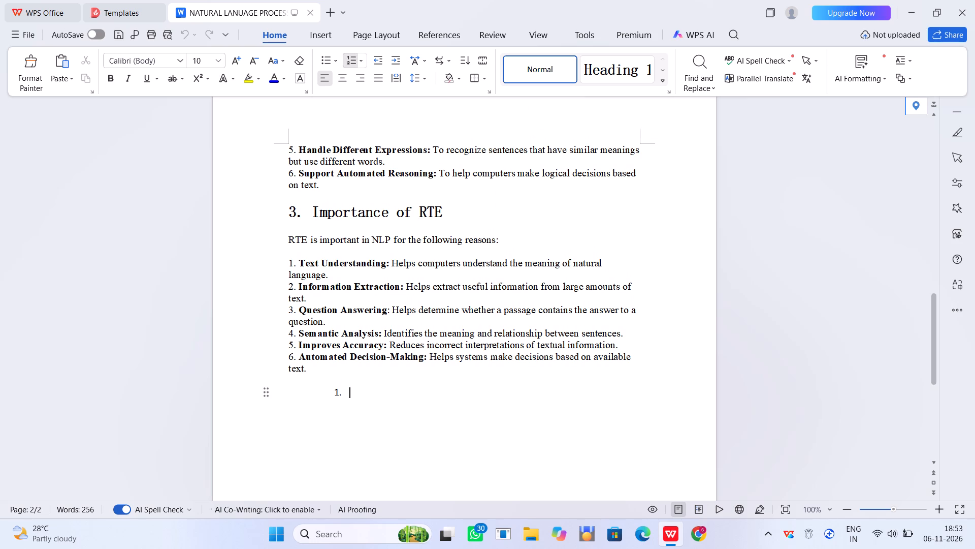
key(BackSpace)
key(BackSpace)
key(alt+Tab)
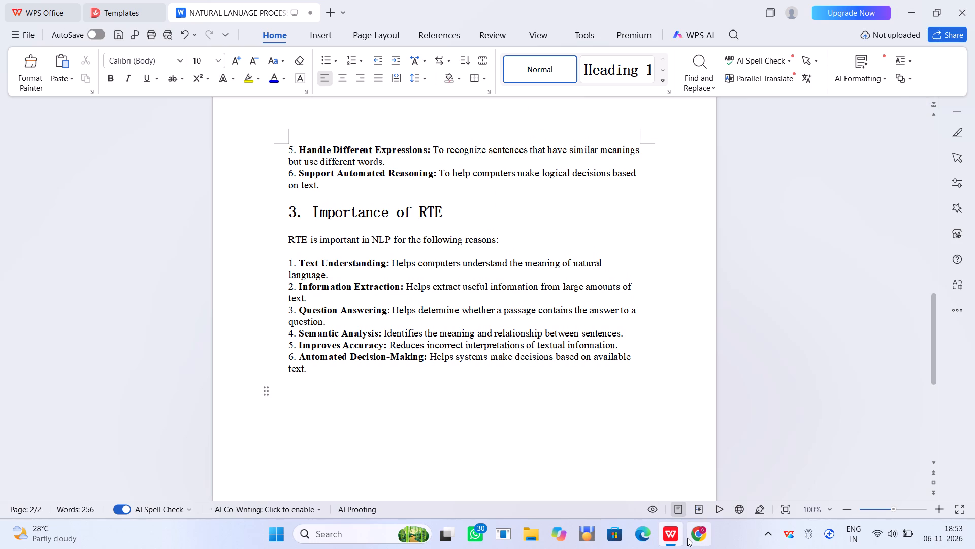
click(331, 535)
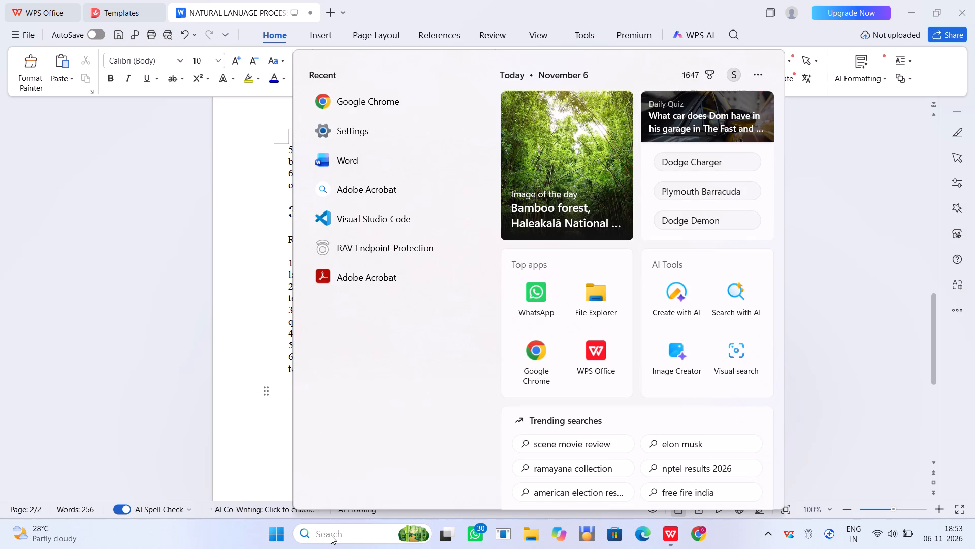
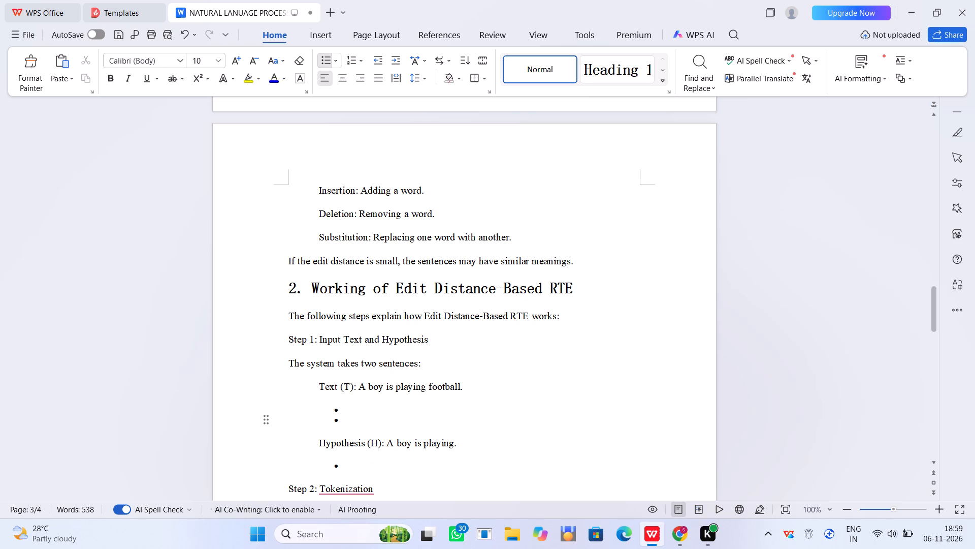
key(BackSpace)
key(BackSpace)
key(BackSpace)
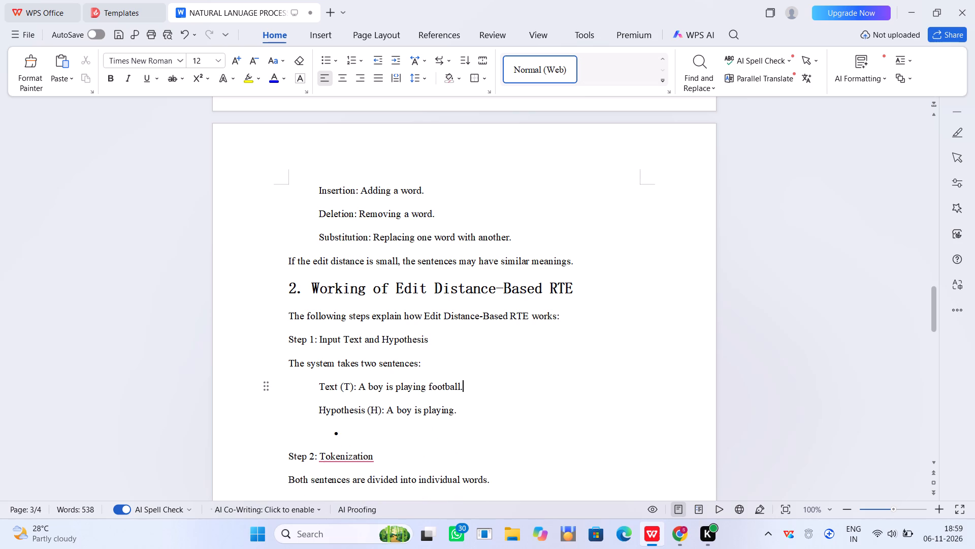
click(344, 436)
key(BackSpace)
key(BackSpace)
key(BackSpace)
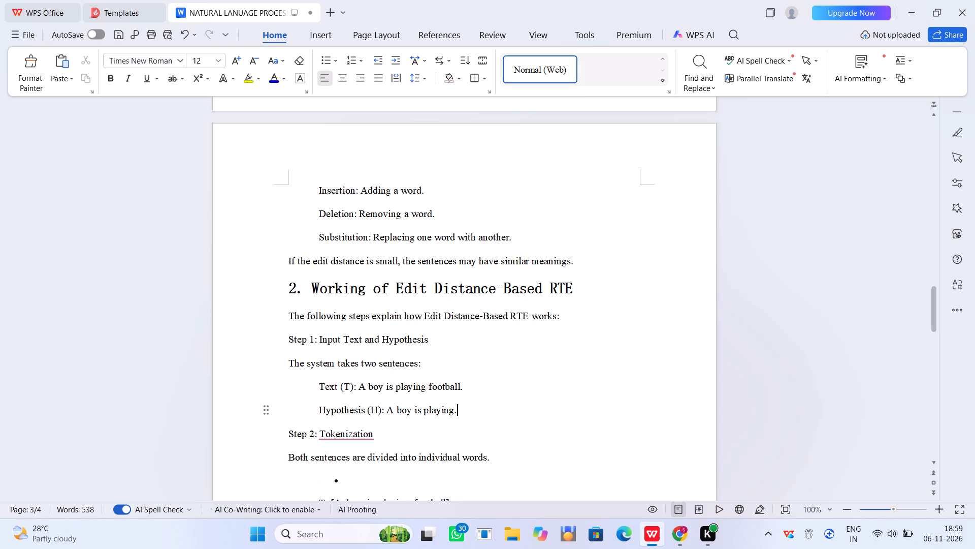
Delete the empty bullets around the "T:" and "H:" word lists under Step 2: Tokenization.
scroll(344, 436, down, 2)
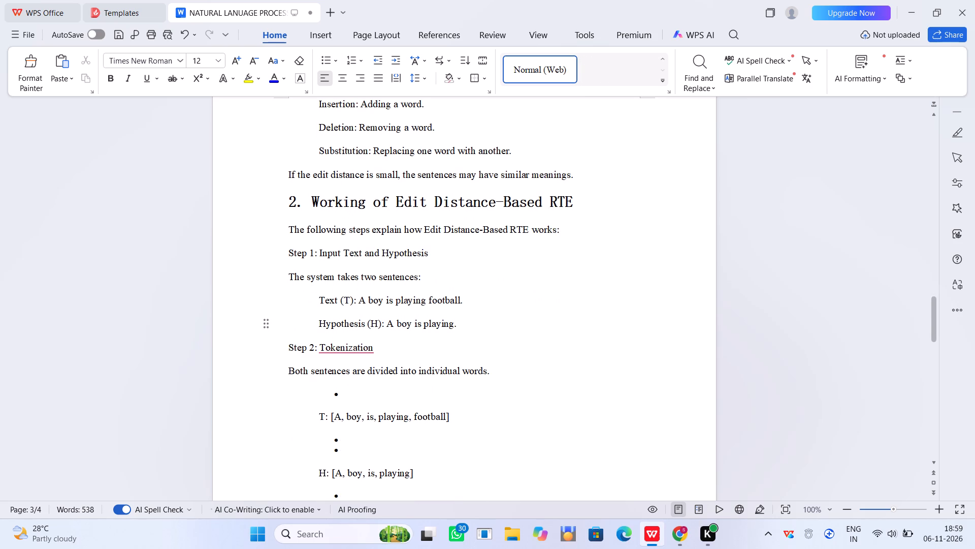
click(354, 402)
key(BackSpace)
key(BackSpace)
key(BackSpace)
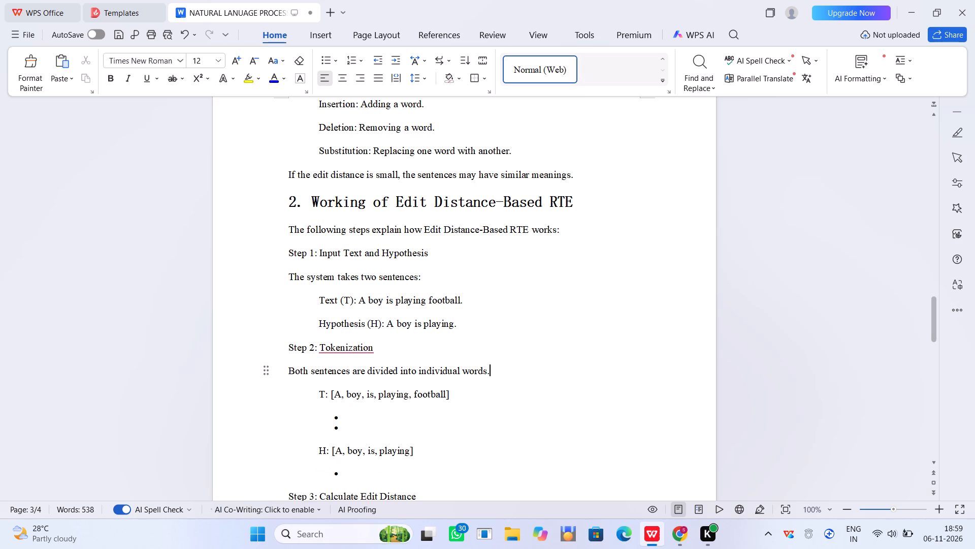
click(355, 431)
key(BackSpace)
key(BackSpace)
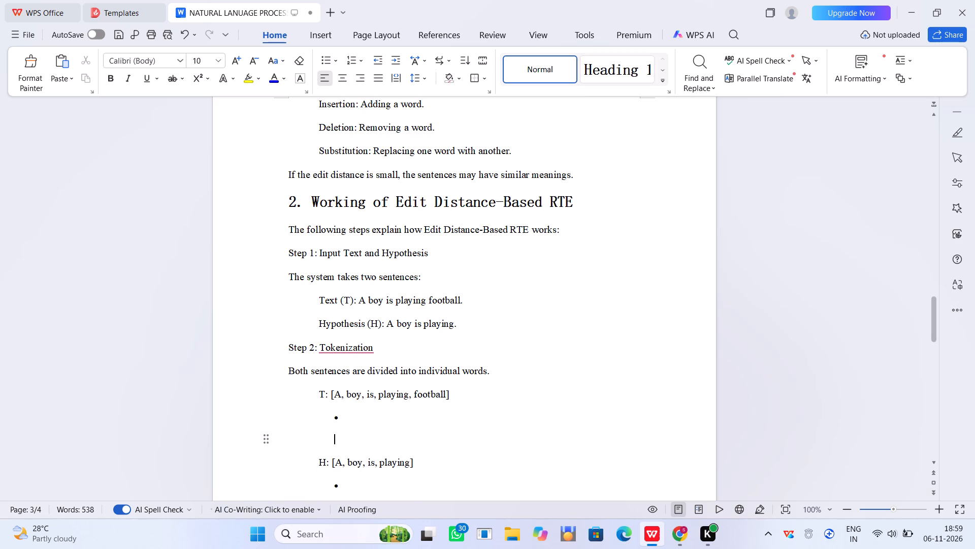
key(BackSpace)
key(BackSpace)
scroll(355, 431, down, 2)
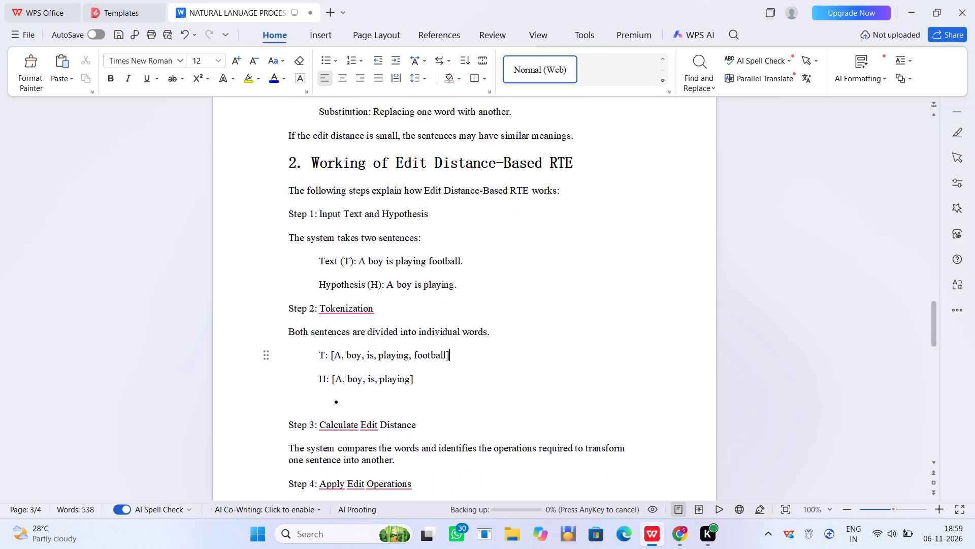
click(351, 393)
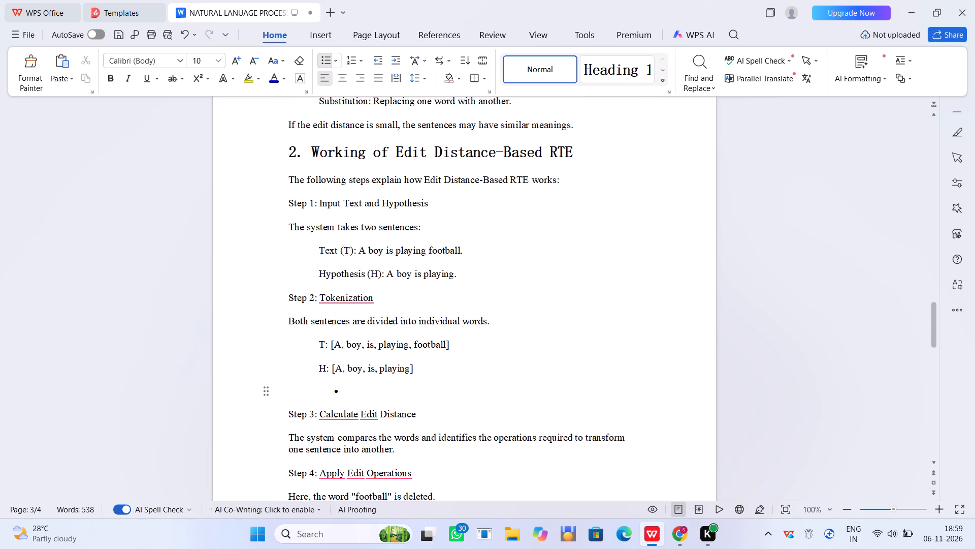
key(BackSpace)
key(BackSpace)
key(BackSpace)
Delete the empty bullets around the "Original" and "Modified" lines under Step 4: Apply Edit Operations.
scroll(351, 393, down, 1)
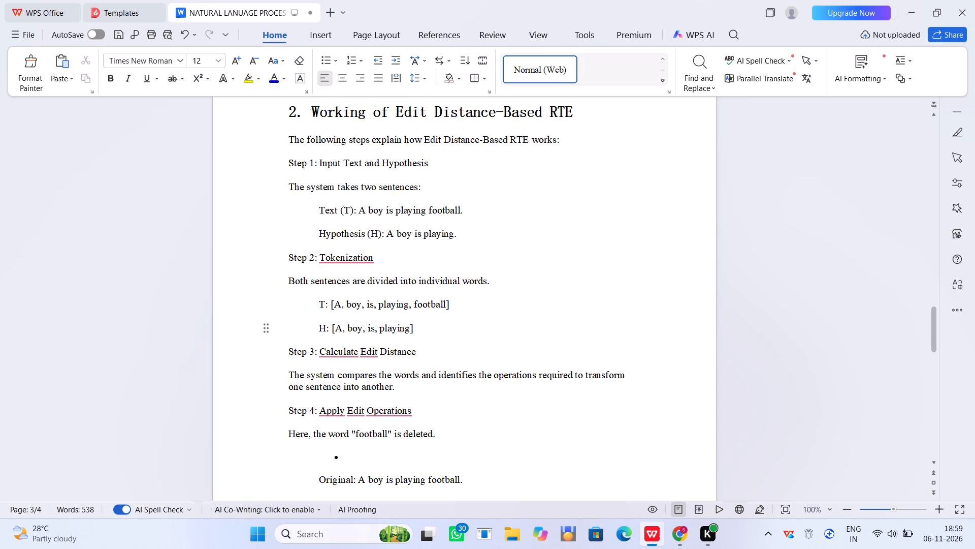
scroll(445, 390, down, 3)
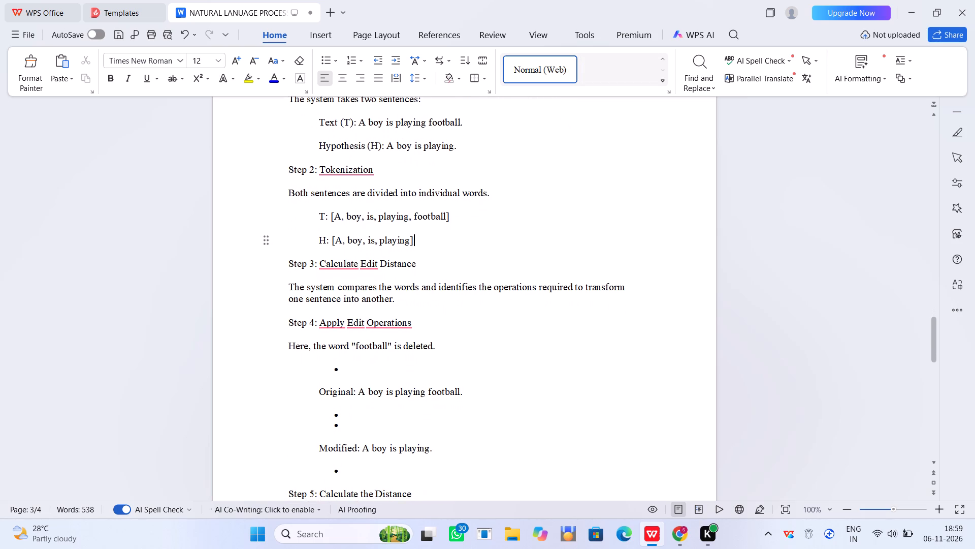
scroll(445, 390, down, 2)
click(363, 346)
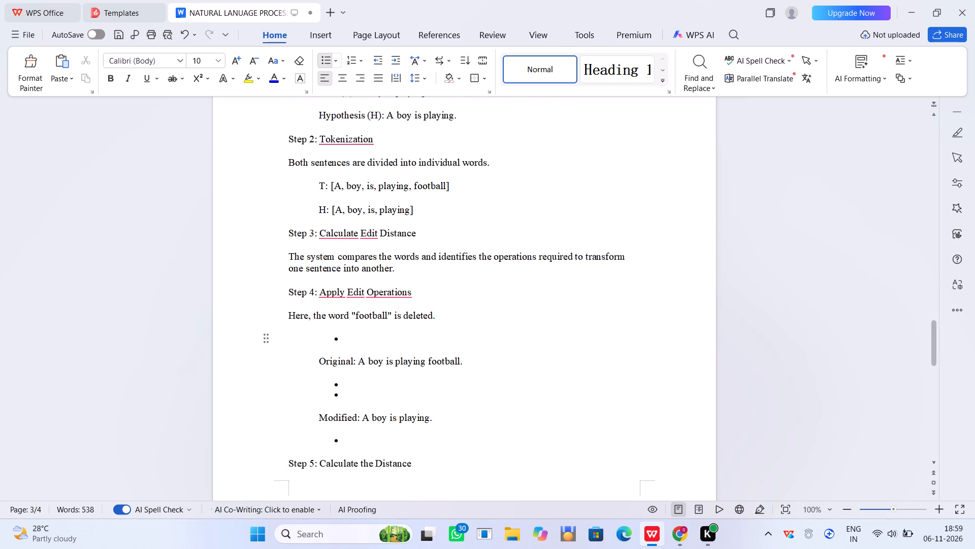
key(BackSpace)
key(BackSpace)
key(BackSpace)
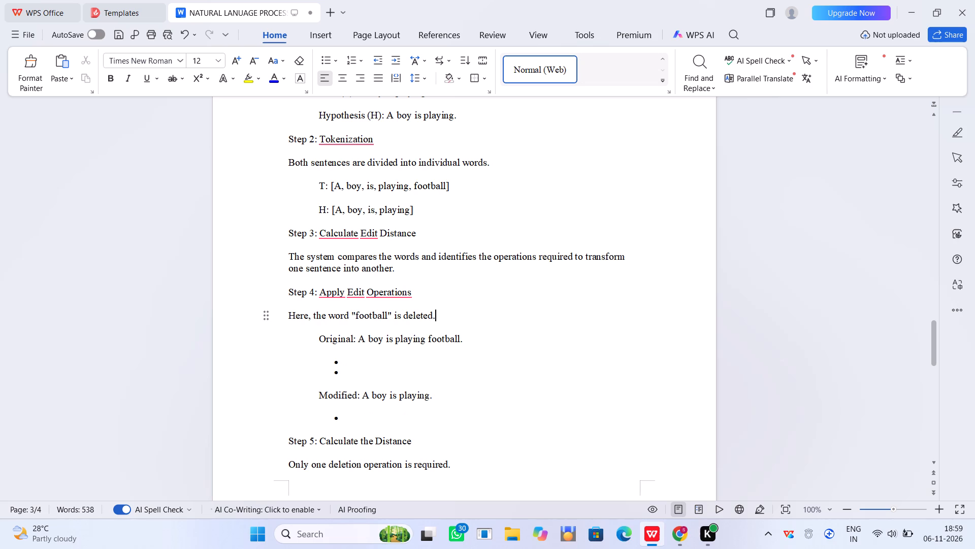
click(349, 374)
key(BackSpace)
key(BackSpace)
key(BackSpace)
key(BackSpace)
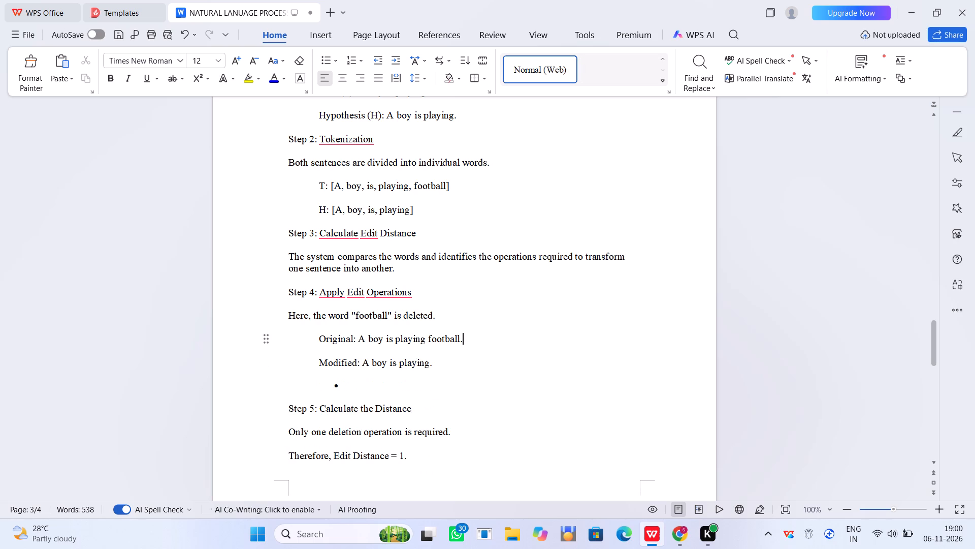
click(347, 385)
key(BackSpace)
key(BackSpace)
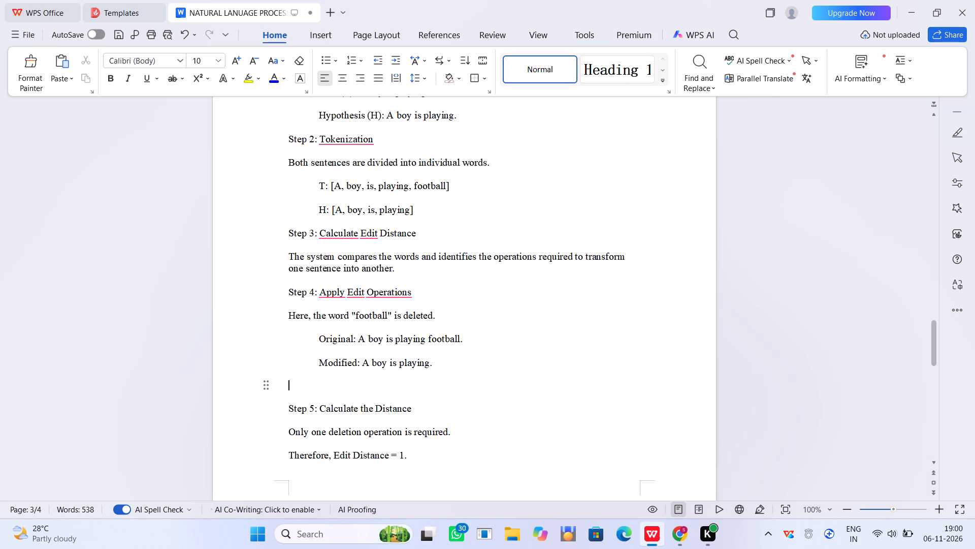
key(BackSpace)
Make the "Step 1: Input Text and Hypothesis" line bold.
scroll(347, 385, down, 3)
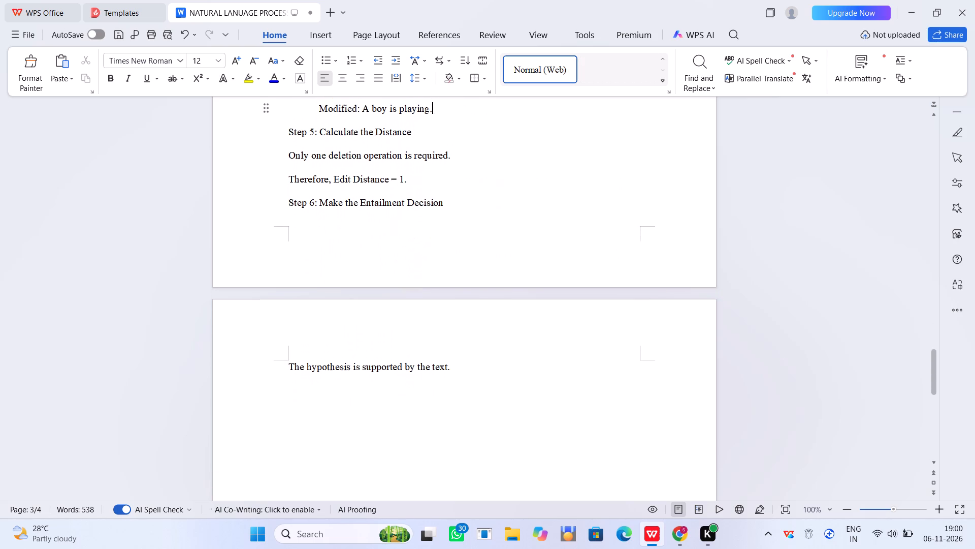
scroll(347, 385, up, 3)
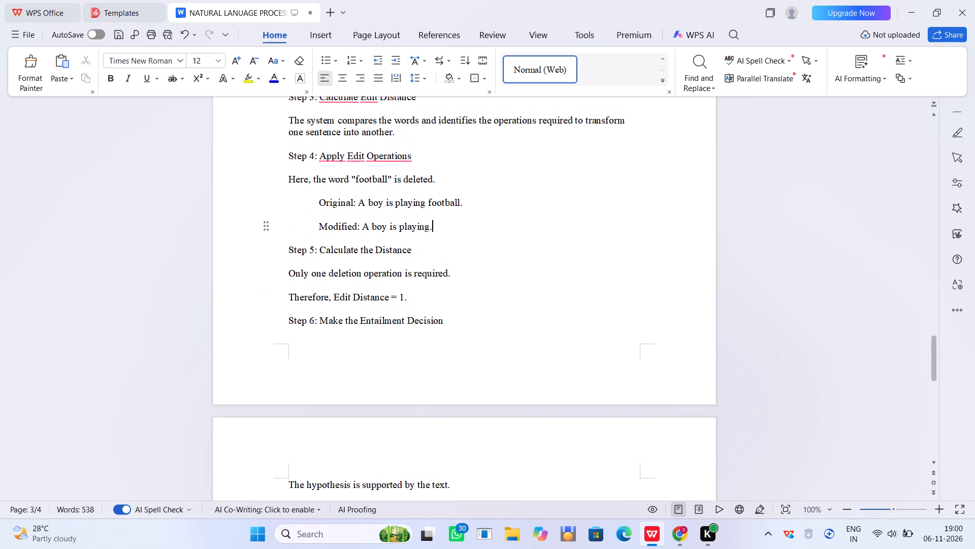
scroll(347, 385, up, 6)
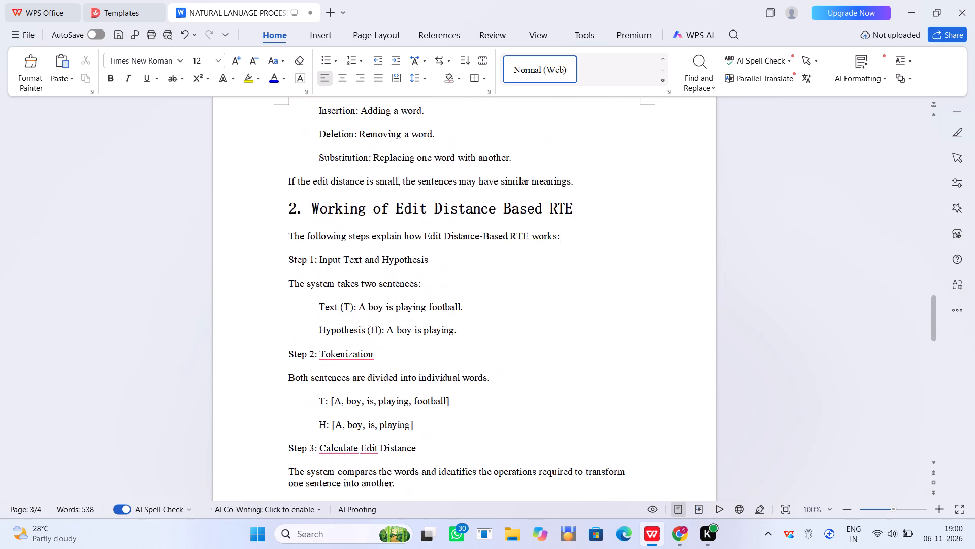
scroll(347, 385, up, 2)
drag(436, 382, 280, 376)
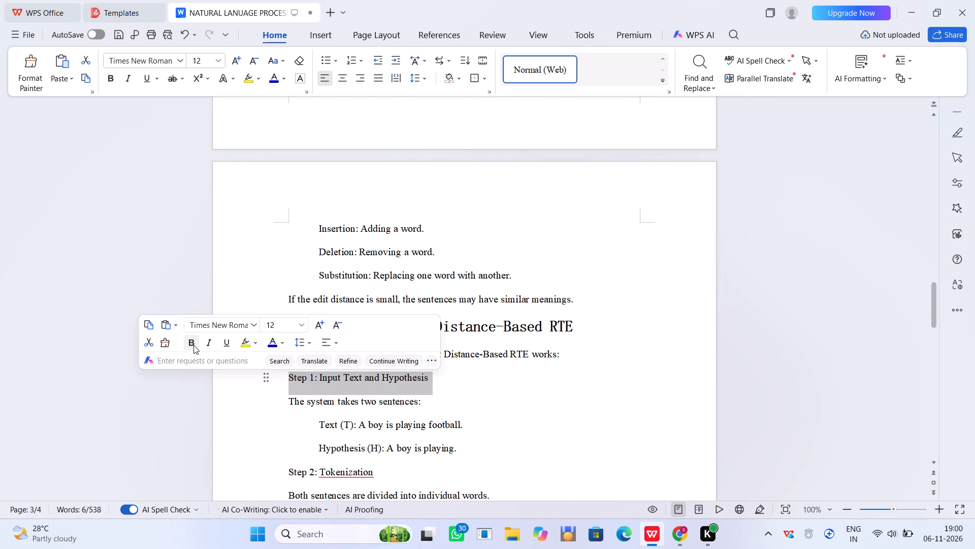
click(193, 345)
click(460, 406)
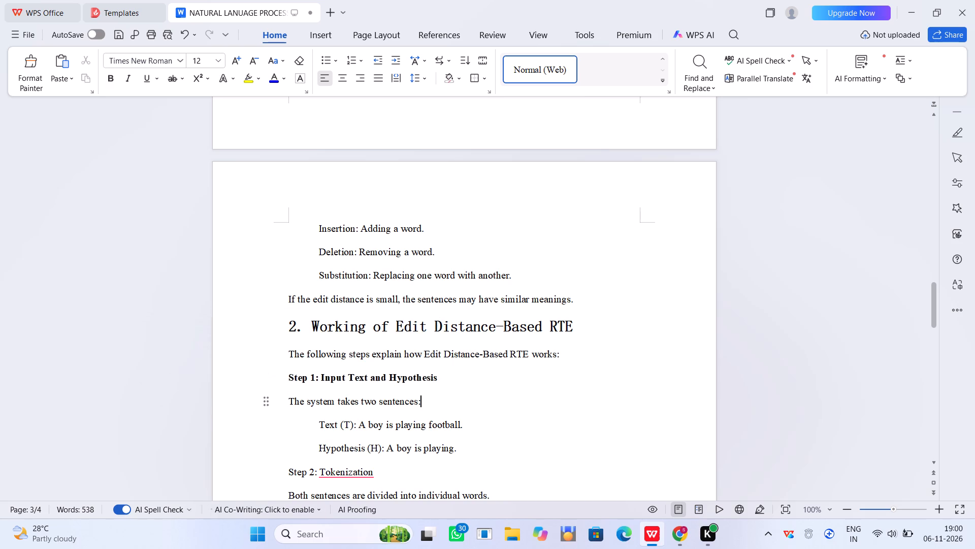
Make the "Step 2: Tokenization" line bold and set its font size to 14.
scroll(460, 406, down, 3)
drag(404, 359, 302, 357)
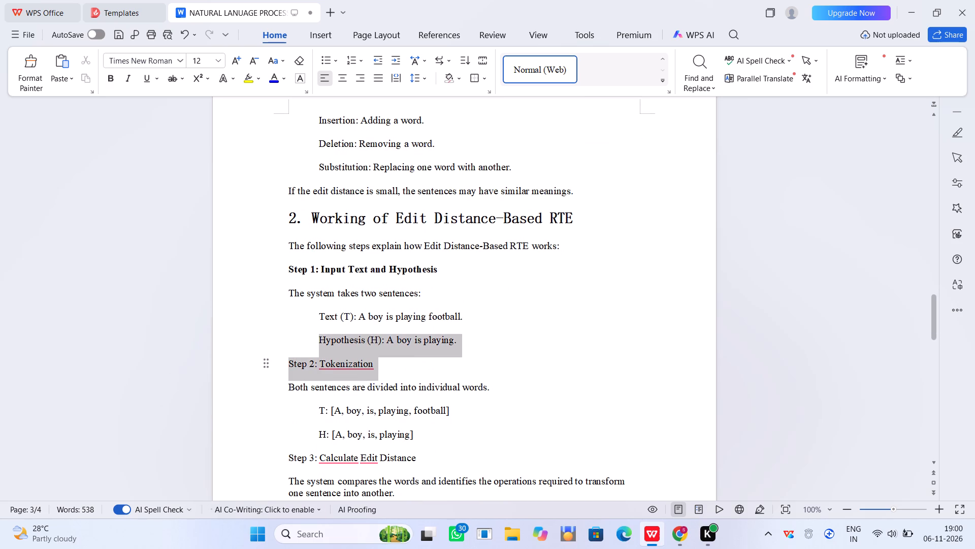
drag(302, 357, 287, 367)
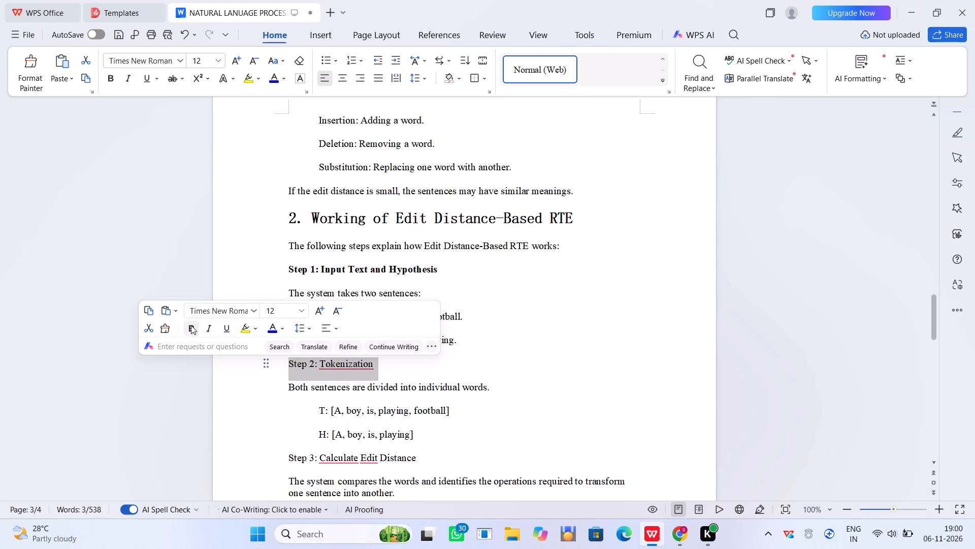
click(191, 325)
key(BackSpace)
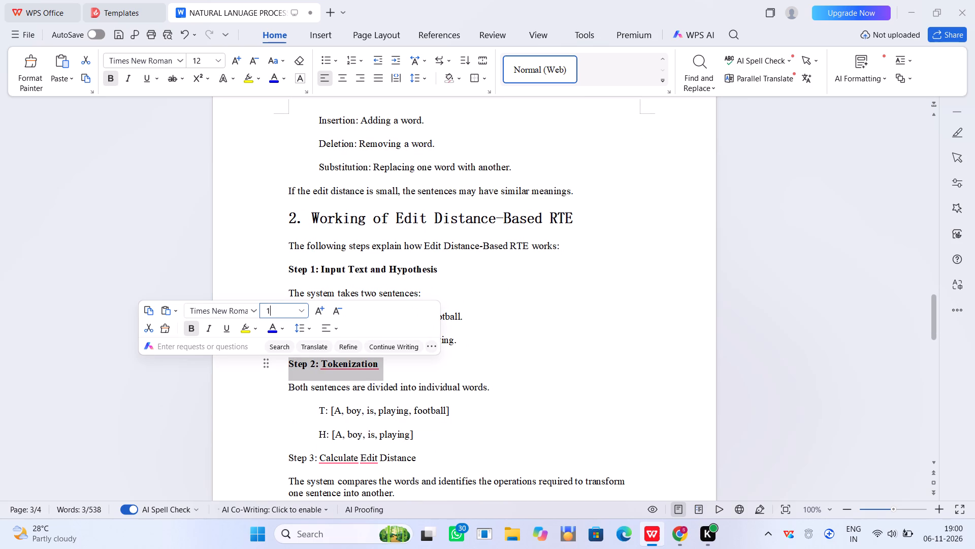
key(4)
key(Return)
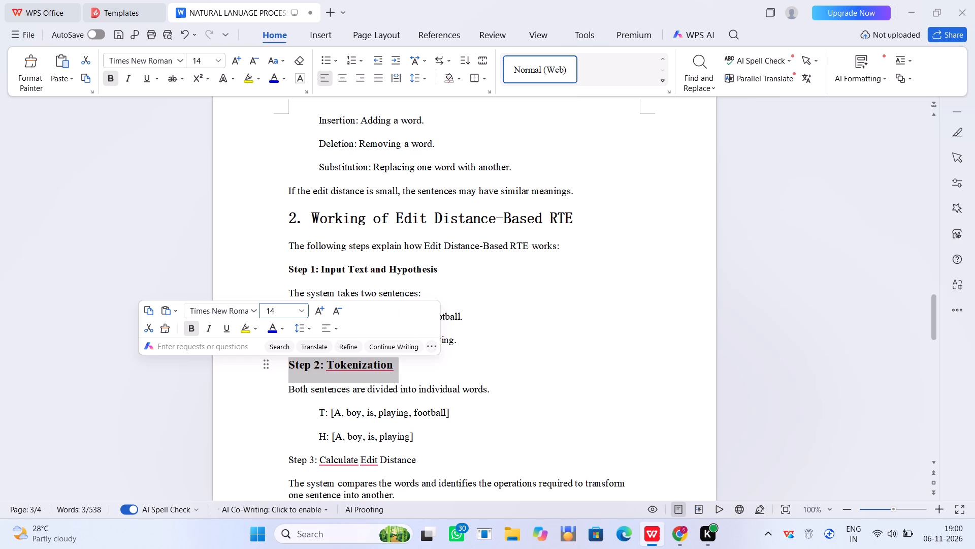
Set the font size of the "Step 1: Input Text and Hypothesis" line to 14.
drag(455, 267, 267, 271)
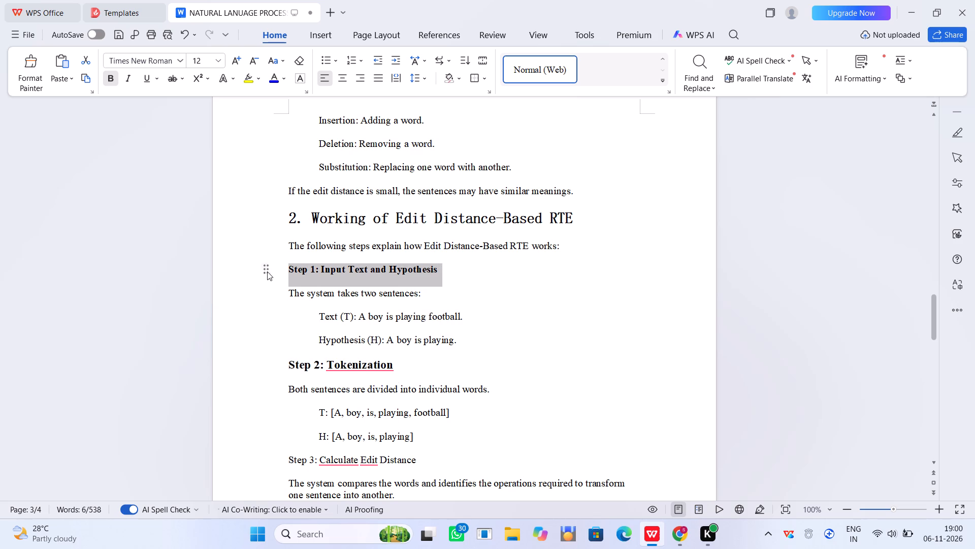
click(281, 217)
key(BackSpace)
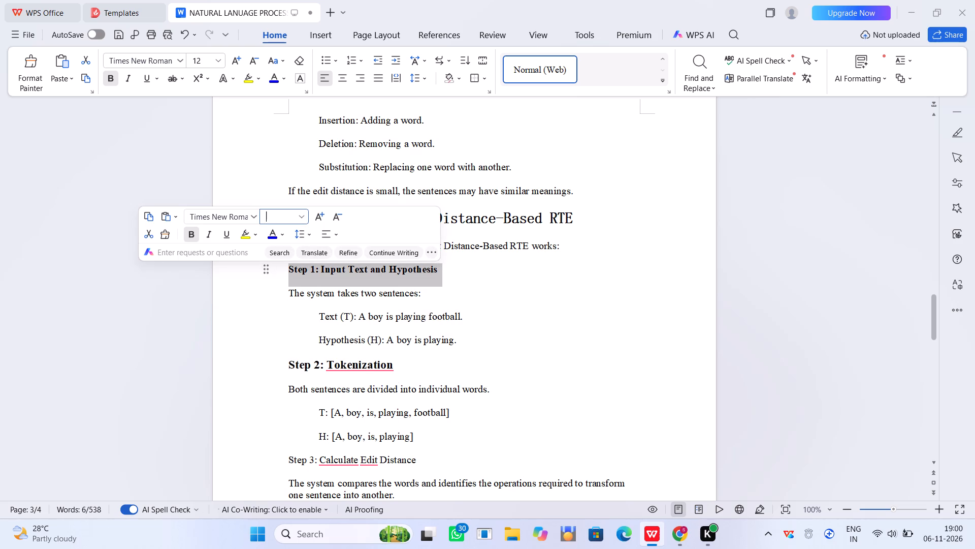
text(14)
key(Return)
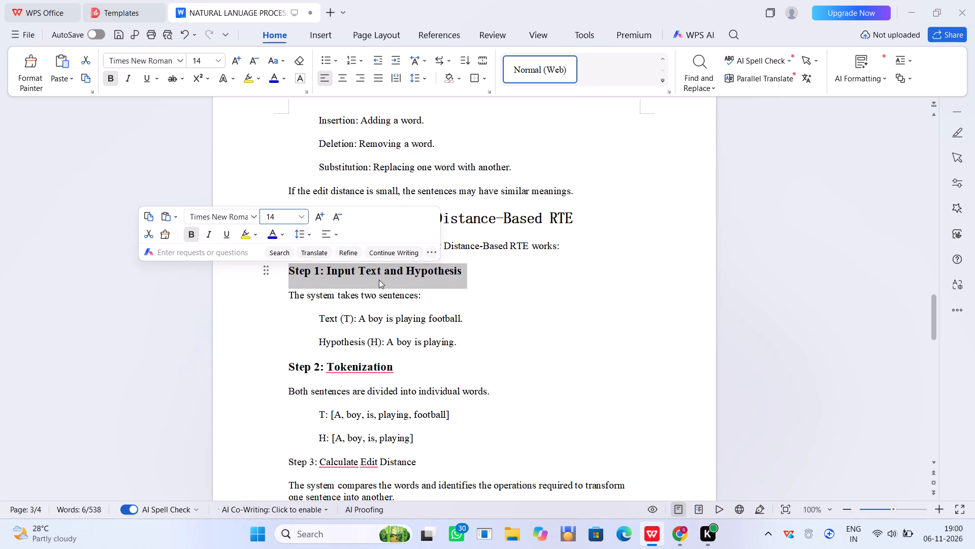
click(518, 395)
Set the font size of the "Step 3: Calculate Edit Distance" line to 14.
scroll(518, 395, down, 3)
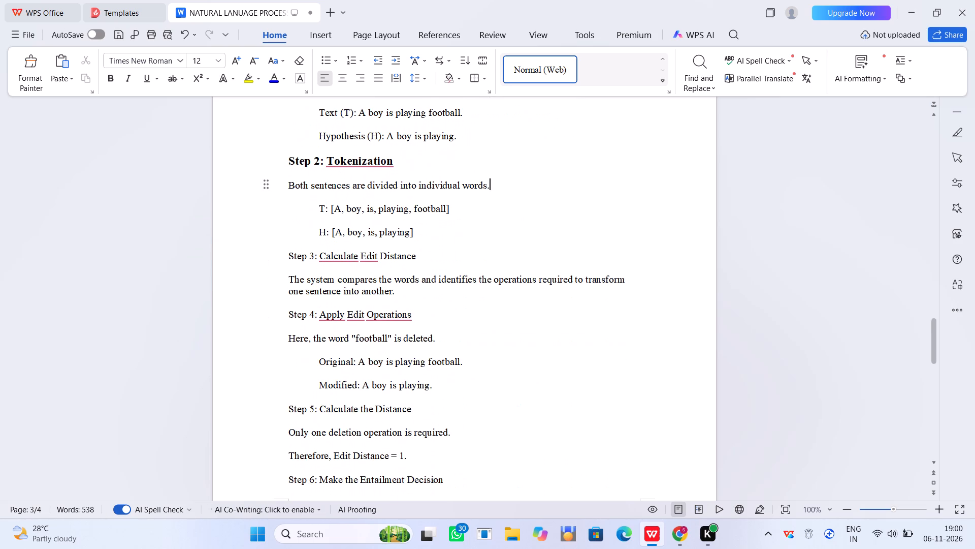
drag(423, 257, 261, 246)
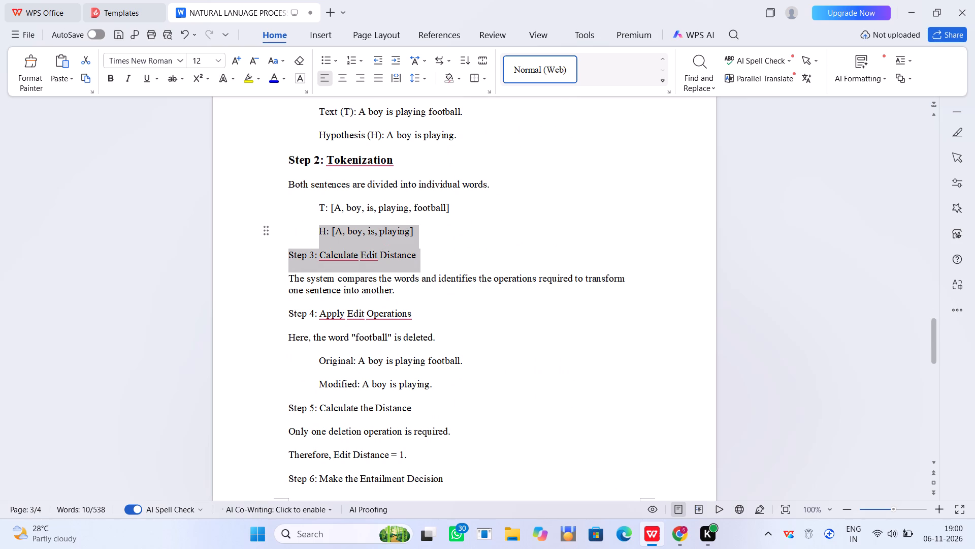
drag(261, 246, 275, 250)
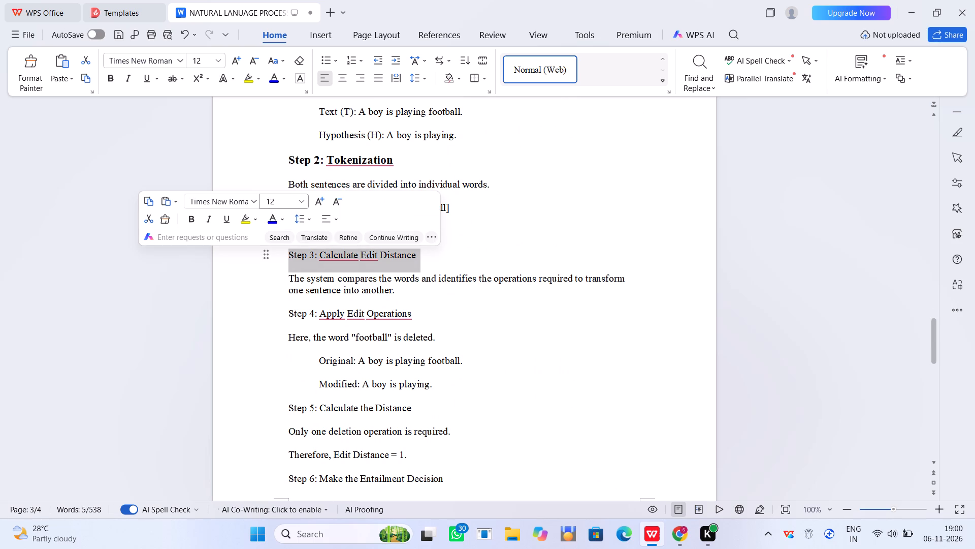
click(276, 203)
key(BackSpace)
text(14)
key(Return)
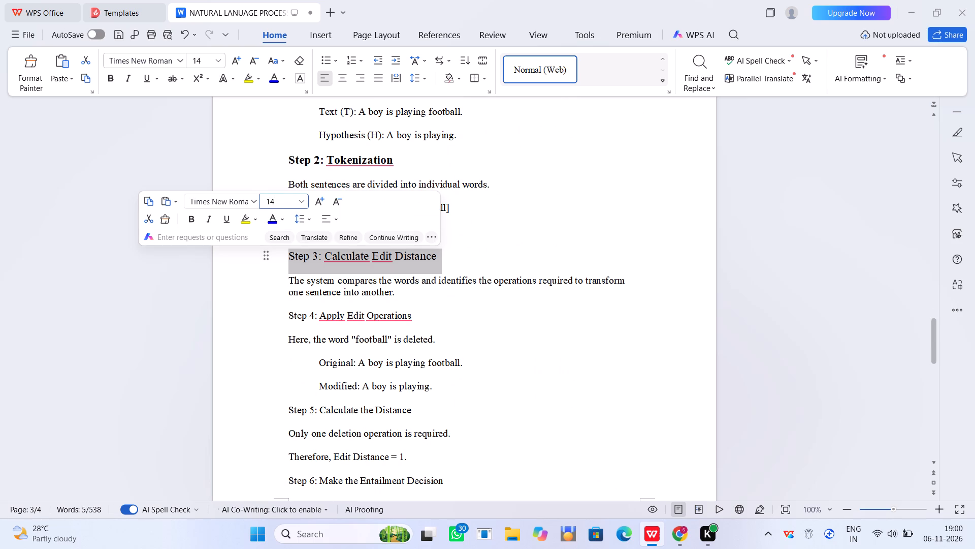
Make the "Step 3: Calculate Edit Distance" line bold.
click(189, 221)
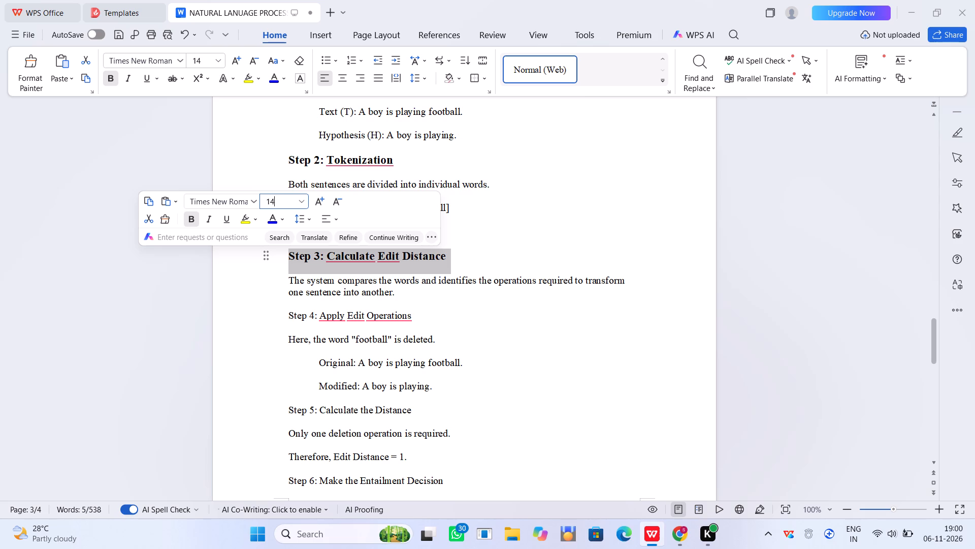
Set the "Step 4: Apply Edit Operations" line to font size 14 and make it bold.
drag(422, 314, 276, 319)
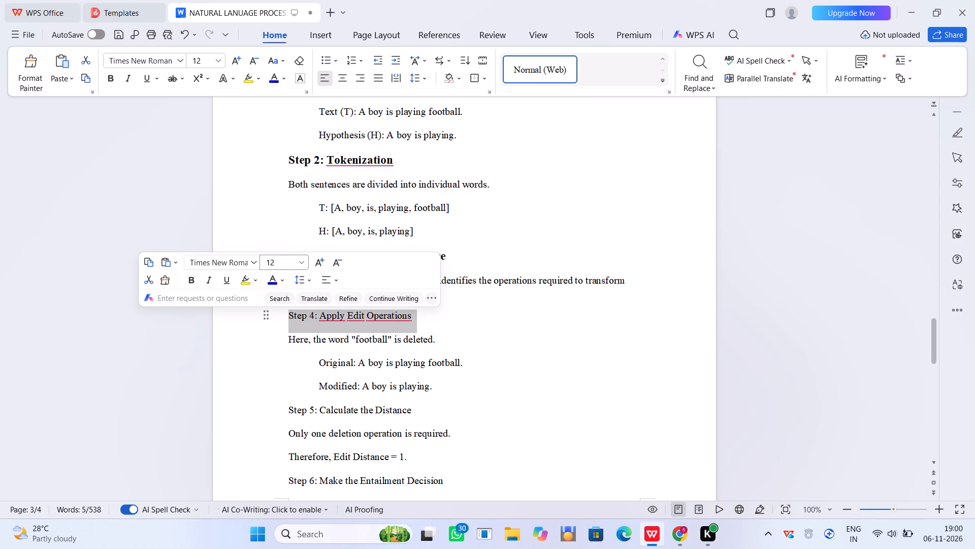
click(278, 260)
key(BackSpace)
text(14)
key(Return)
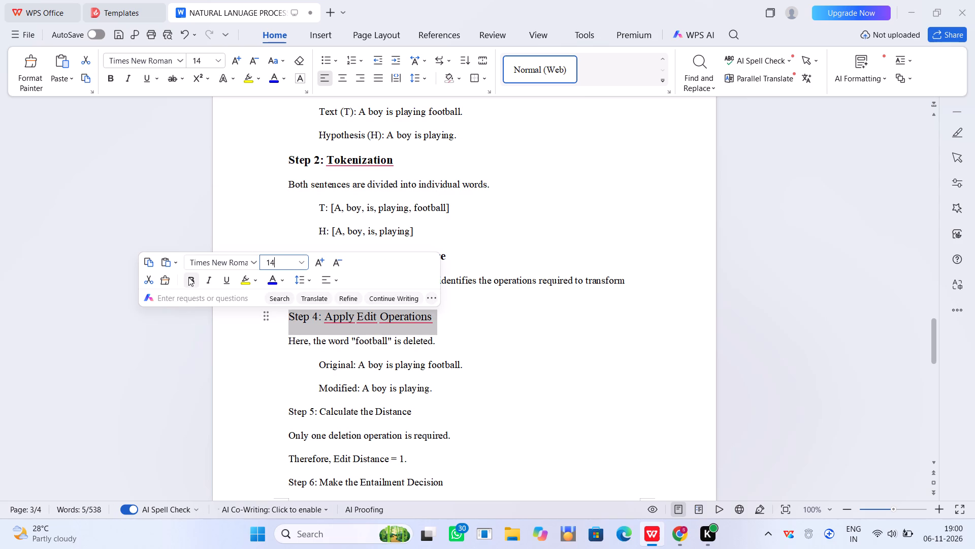
click(188, 277)
Set the "Step 5: Calculate the Distance" line to font size 14 and make it bold.
click(446, 418)
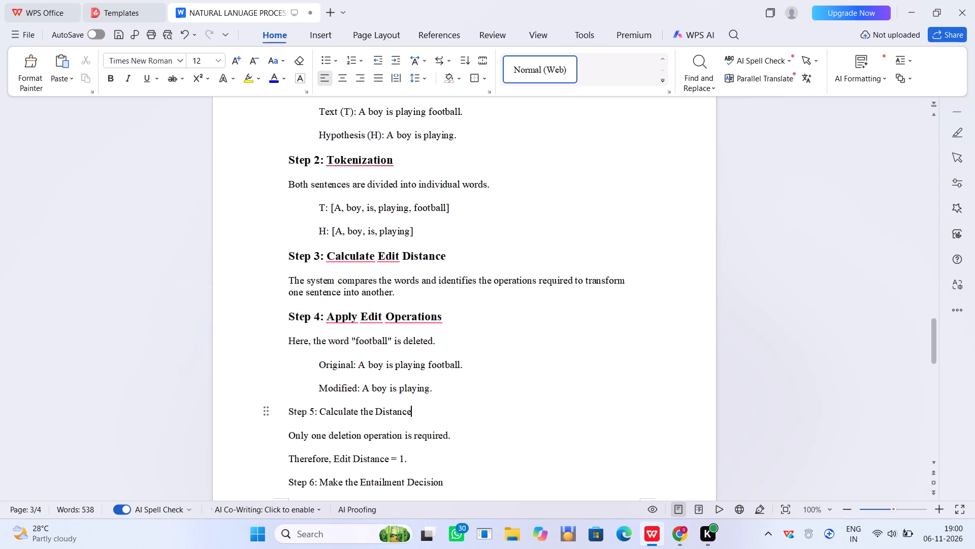
scroll(446, 418, down, 2)
drag(417, 316, 276, 314)
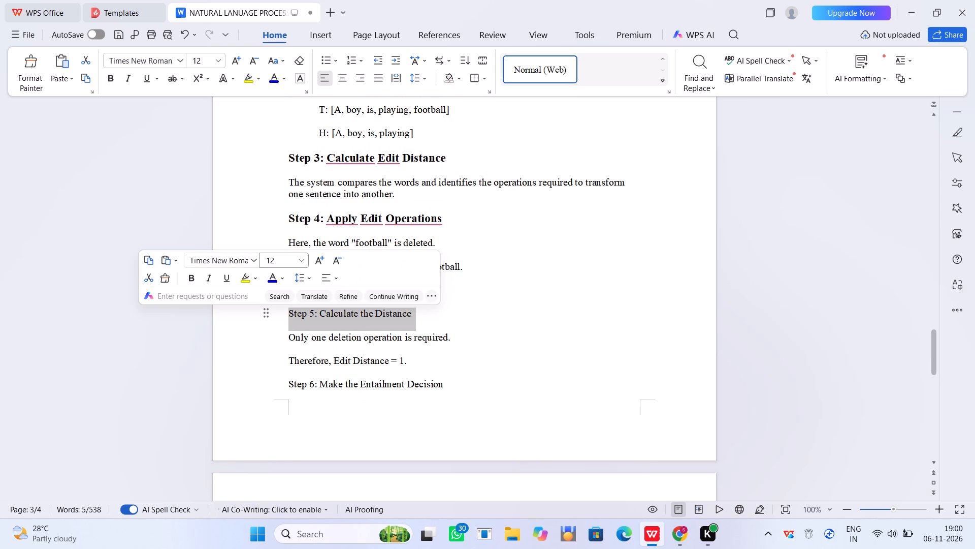
click(278, 261)
key(BackSpace)
text(14)
key(Return)
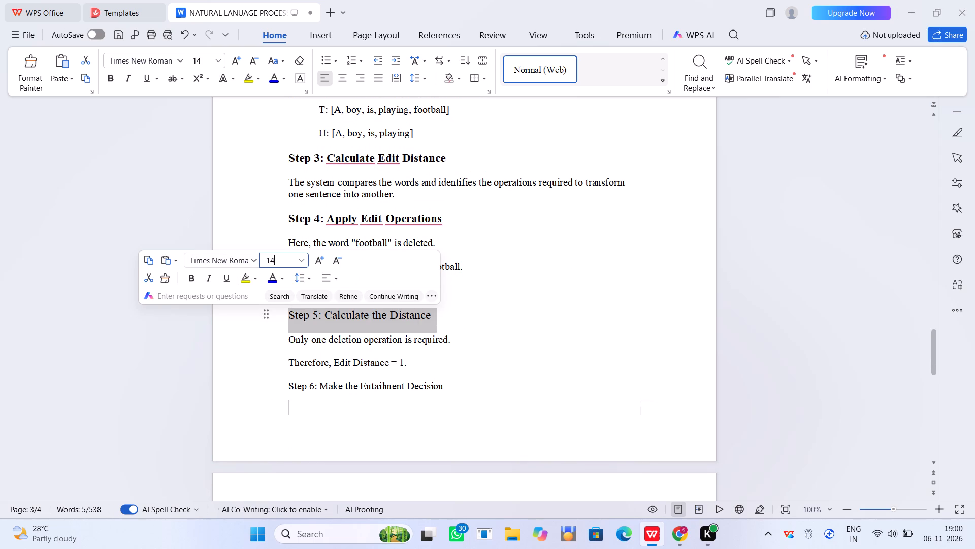
click(189, 283)
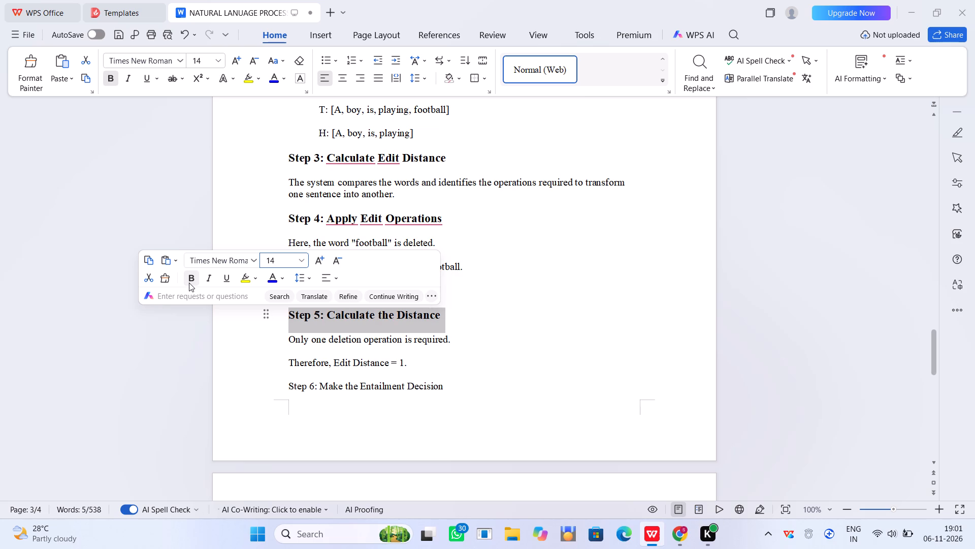
Start a new line below "The hypothesis is supported by the text." on the last page.
click(464, 389)
scroll(464, 389, down, 4)
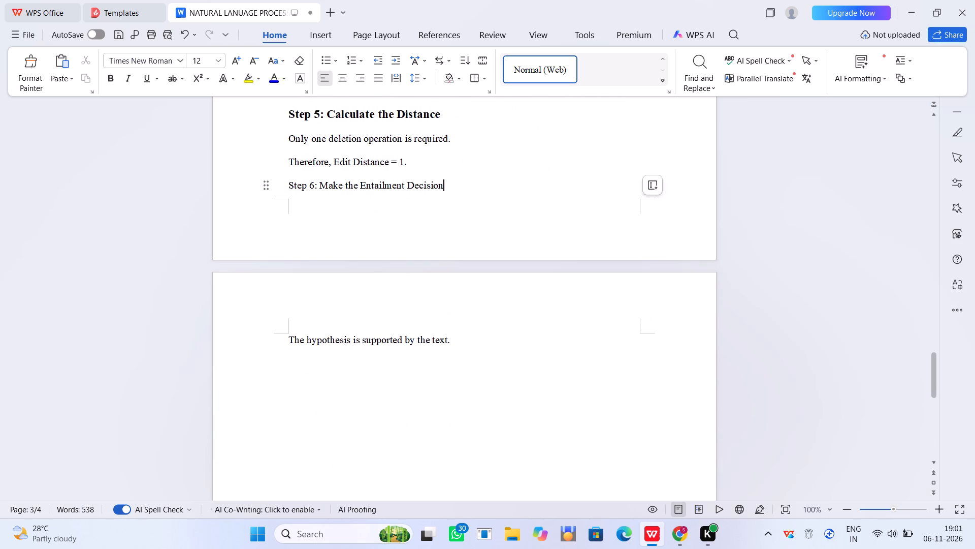
scroll(464, 389, up, 6)
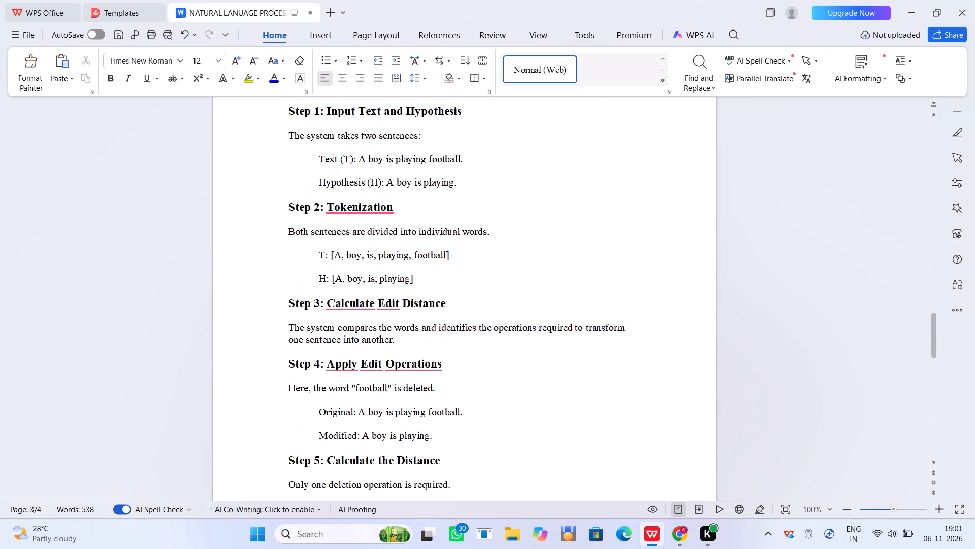
scroll(464, 389, down, 5)
click(469, 399)
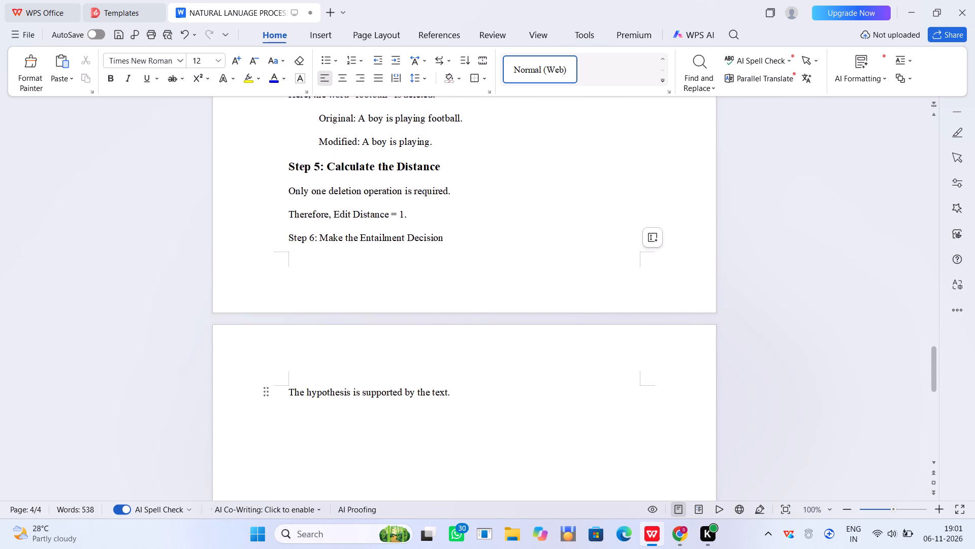
key(Return)
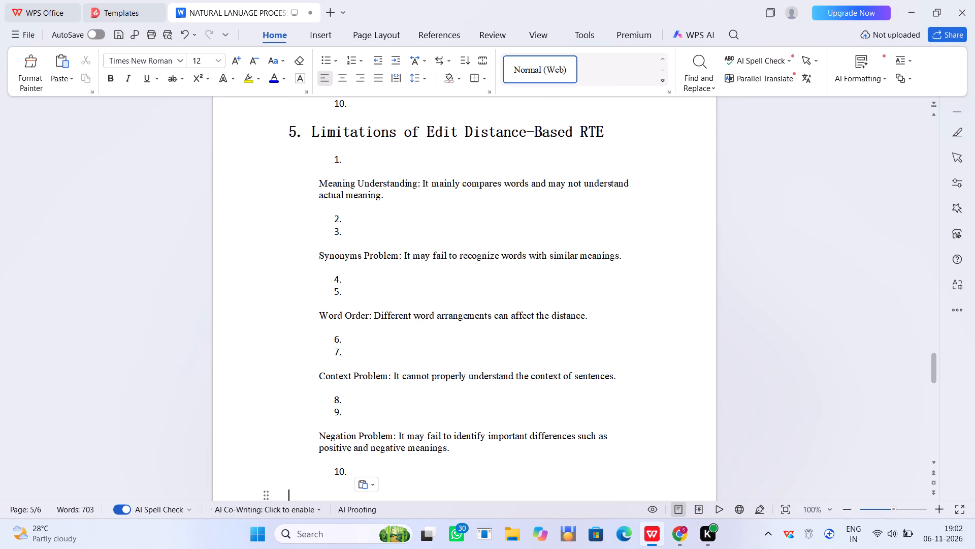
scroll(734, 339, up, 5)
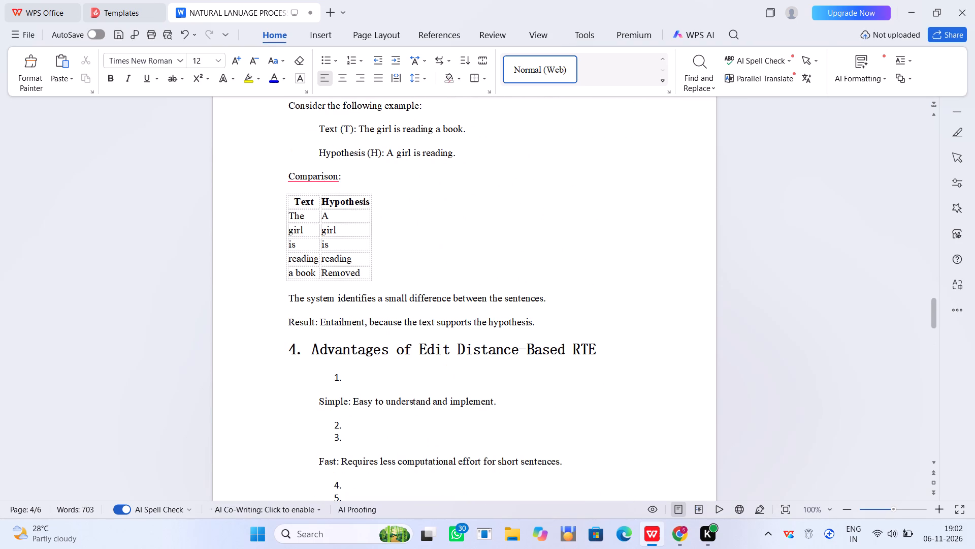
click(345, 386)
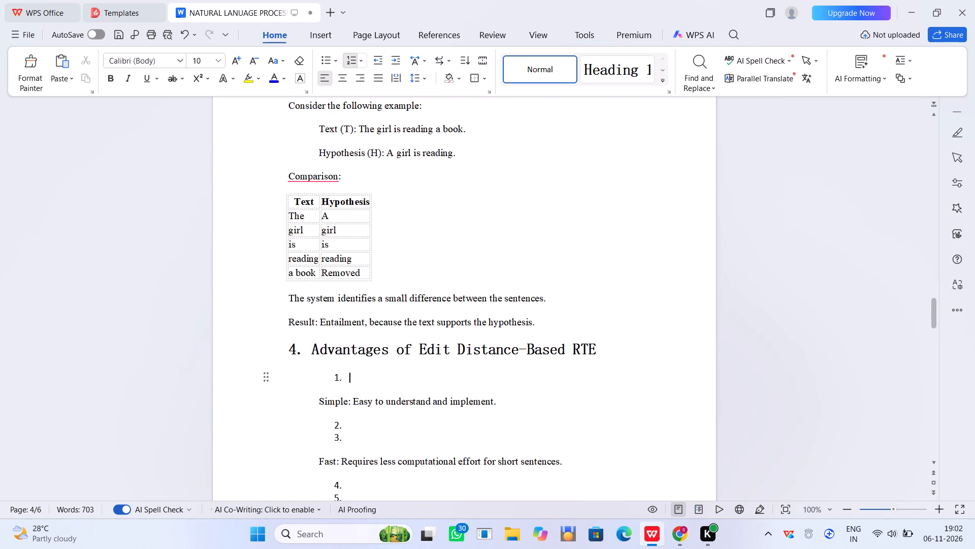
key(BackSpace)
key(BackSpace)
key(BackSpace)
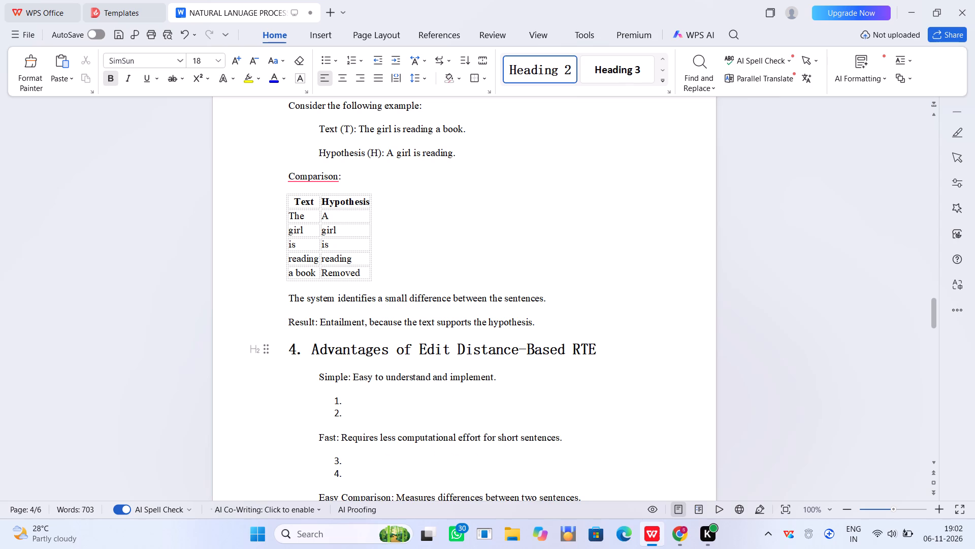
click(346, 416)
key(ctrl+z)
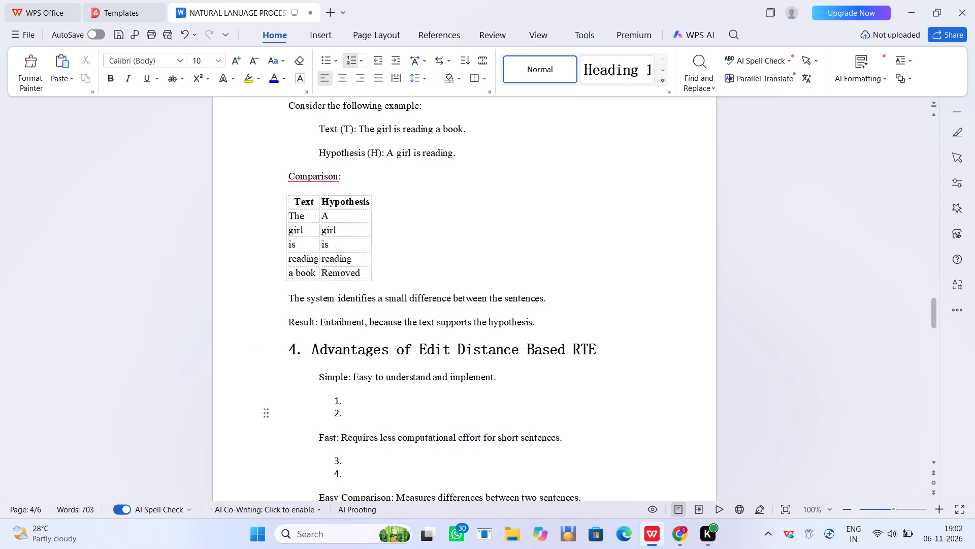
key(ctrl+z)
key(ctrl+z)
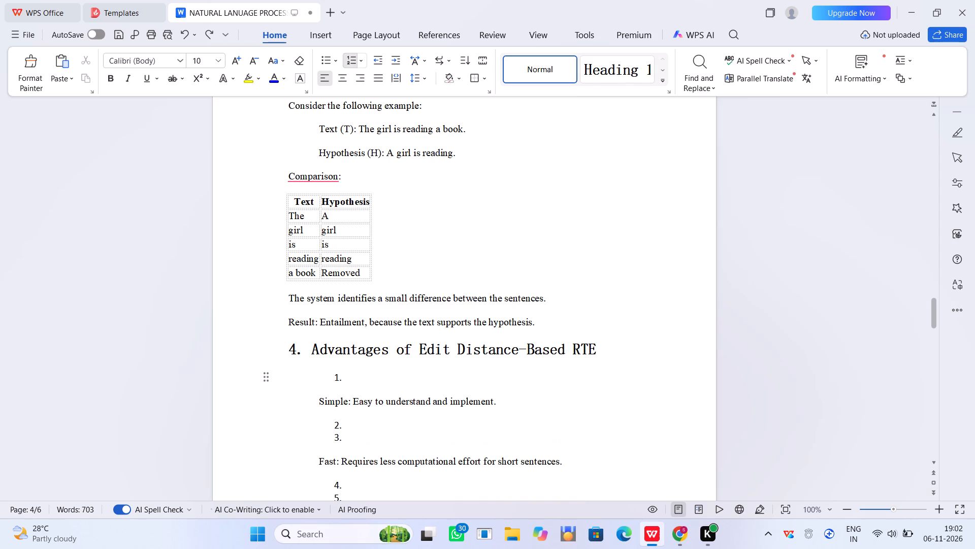
Make the "Simple" line an unindented item beginning with "1. ", removing the empty list number above it.
click(314, 404)
key(BackSpace)
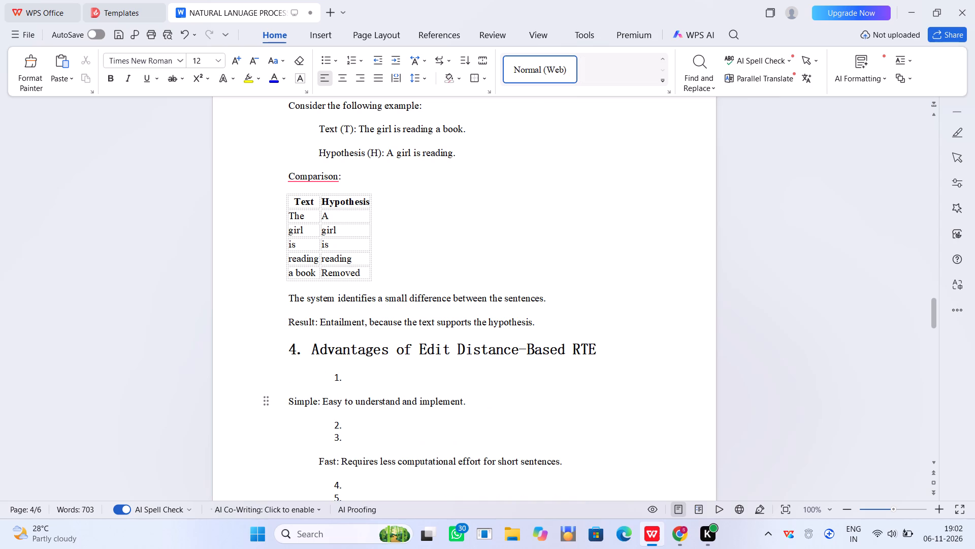
key(BackSpace)
key(1)
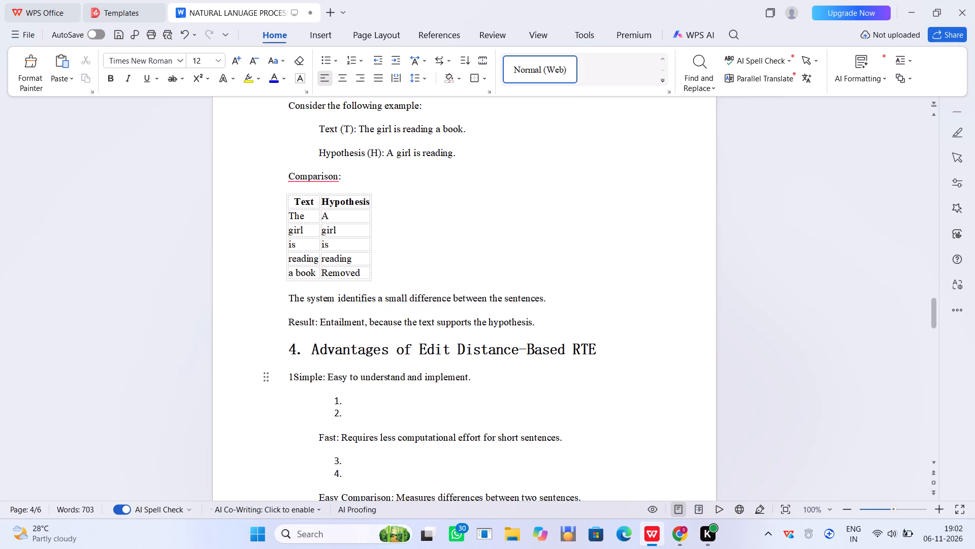
text(.)
key(space)
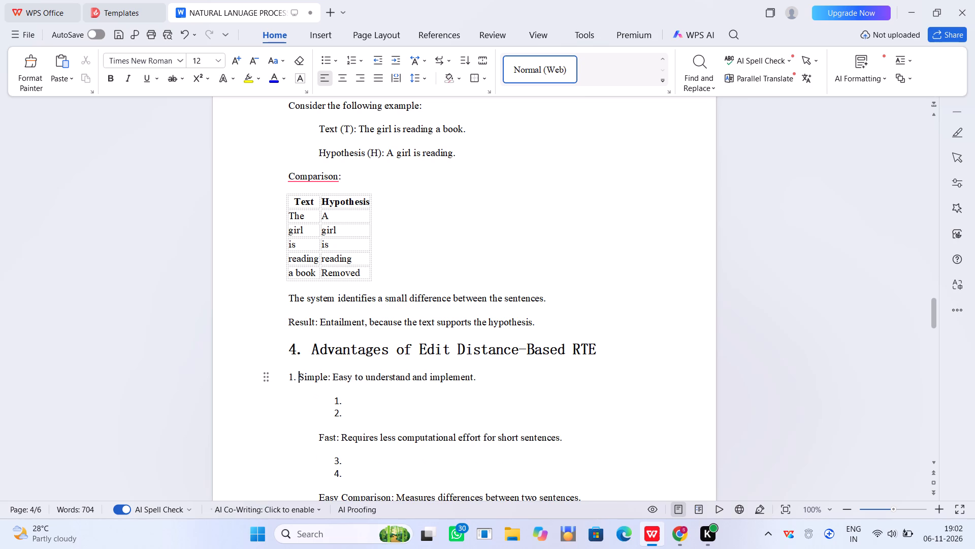
Delete the two empty list numbers above the "Fast" line and make it an unindented item beginning with "2. ".
click(365, 419)
key(BackSpace)
key(BackSpace)
key(BackSpace)
key(BackSpace)
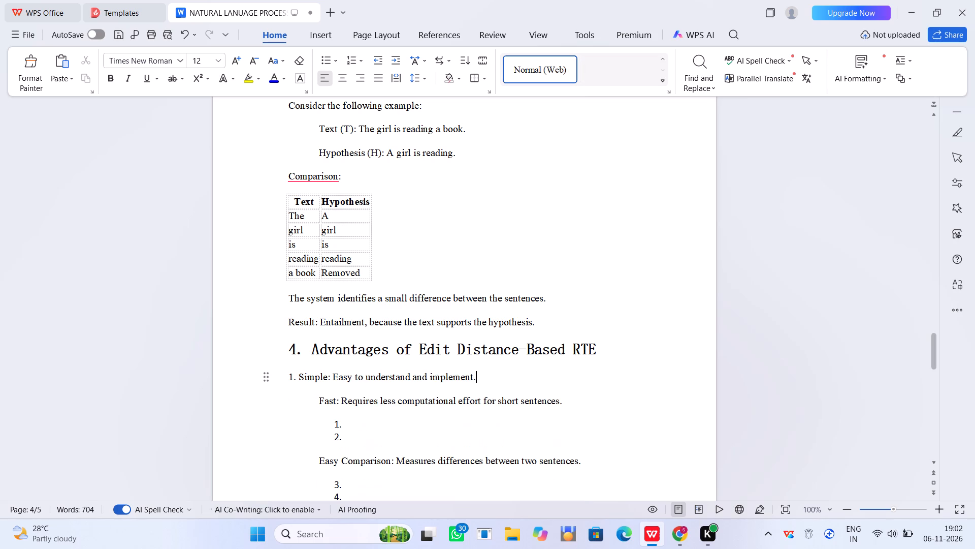
click(320, 398)
key(BackSpace)
key(2)
key(Tab)
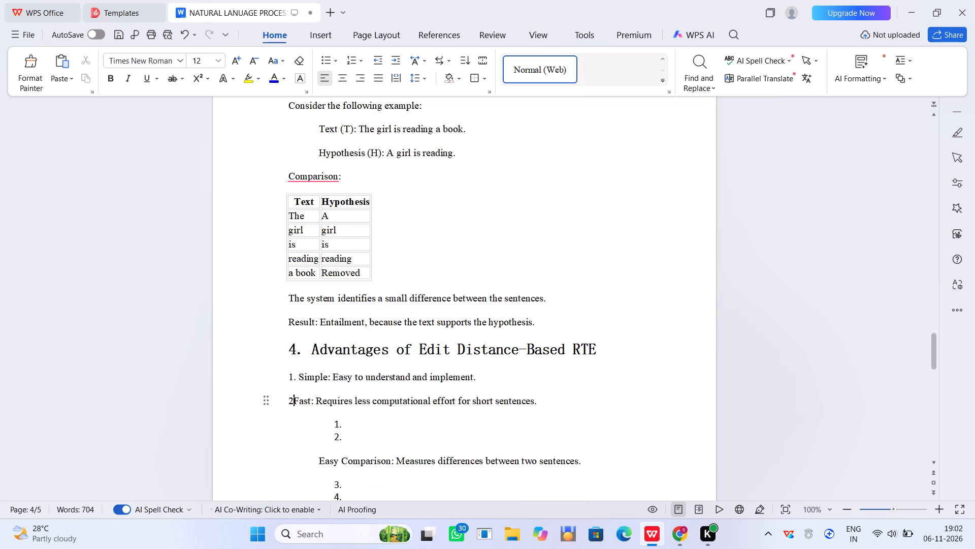
key(BackSpace)
text(.)
key(space)
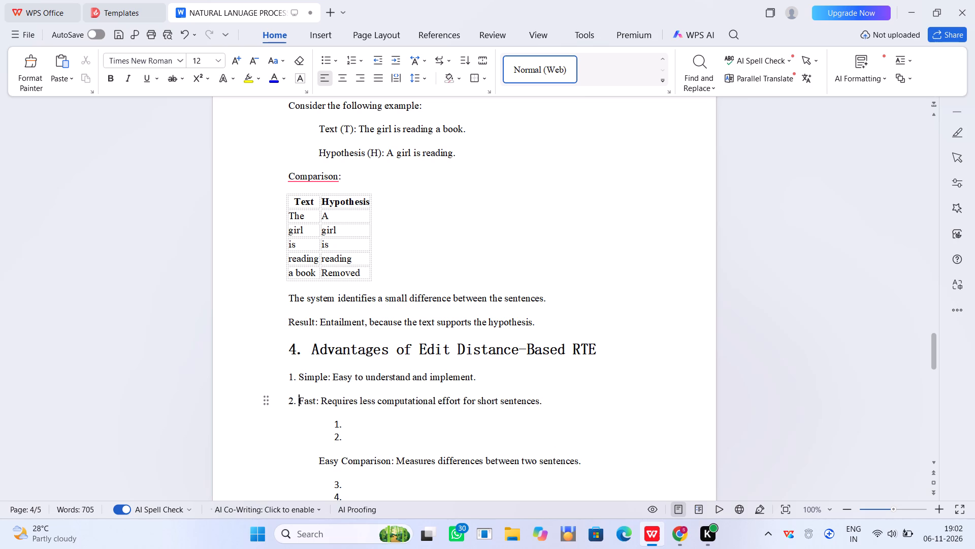
Delete the two empty list numbers above the "Easy Comparison" line and make it an unindented item beginning with "3. ".
click(369, 443)
key(BackSpace)
key(BackSpace)
key(BackSpace)
key(BackSpace)
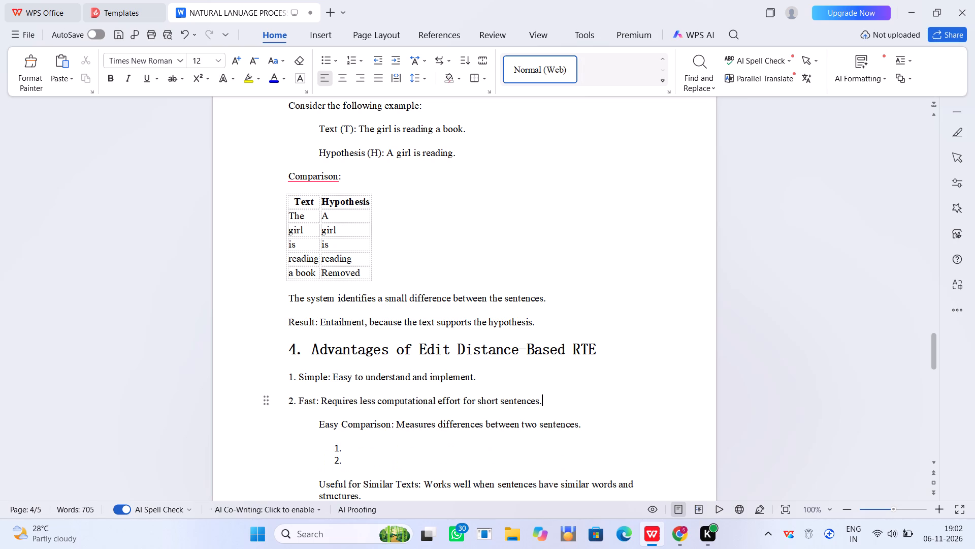
click(315, 422)
key(BackSpace)
text(3.)
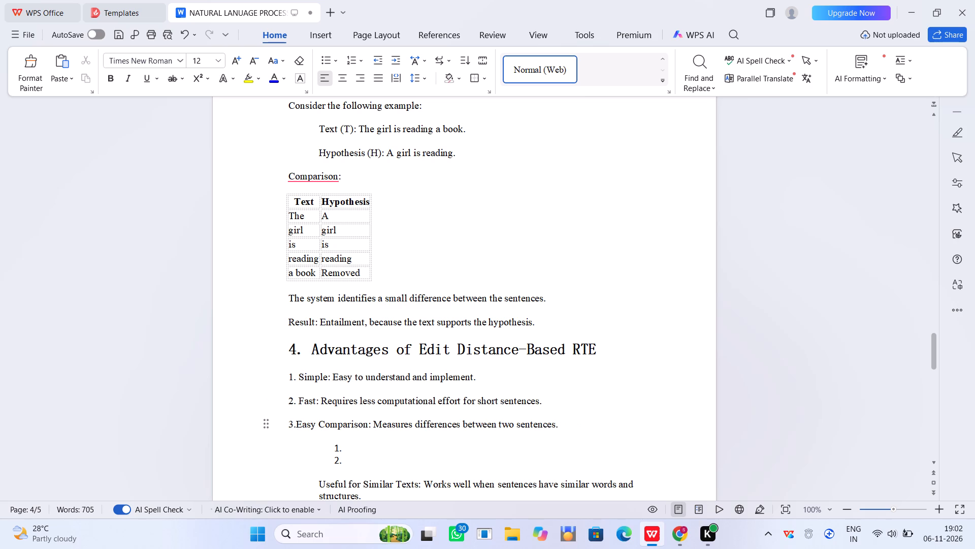
key(space)
Delete the two empty list numbers above the "Useful for Similar Texts" line and make it an unindented item beginning with "4. ".
click(361, 466)
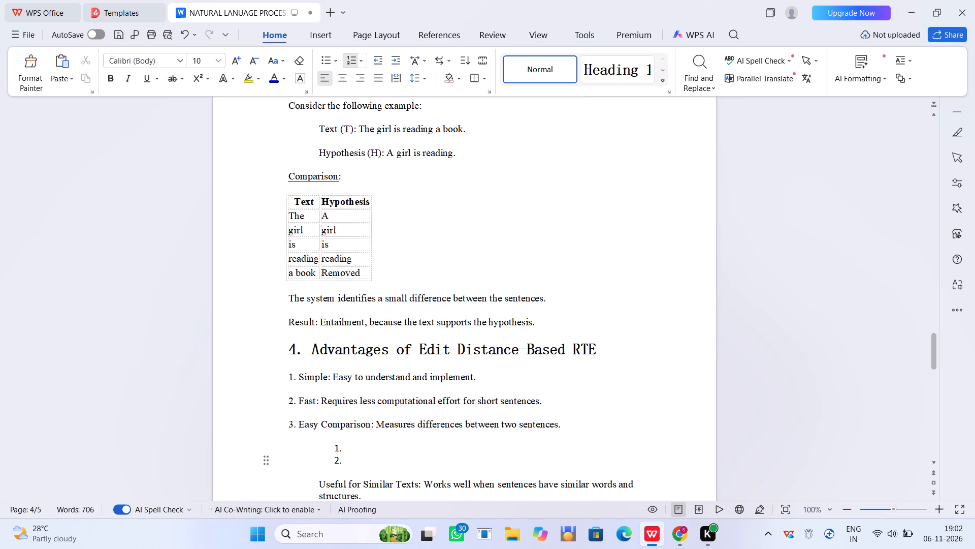
key(BackSpace)
key(BackSpace)
key(BackSpace)
key(BackSpace)
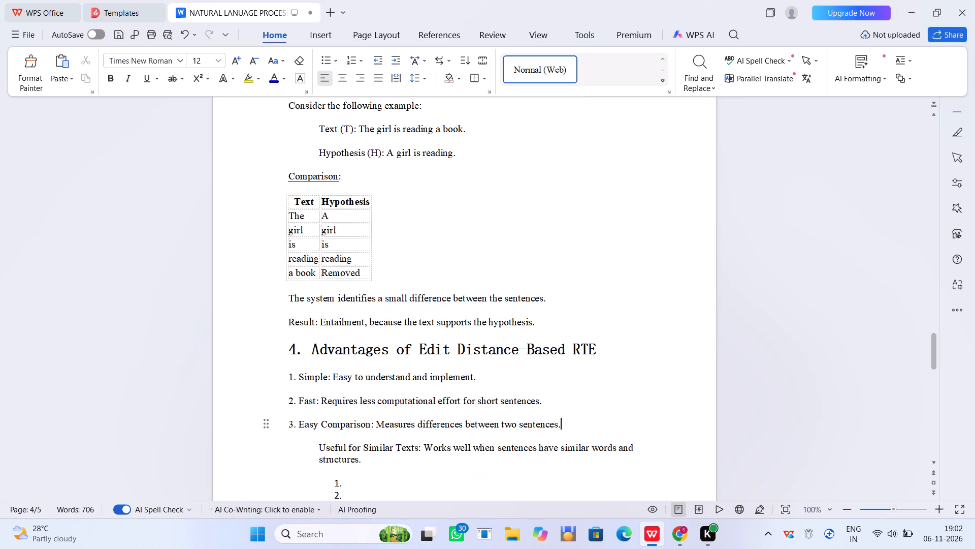
click(315, 447)
text(4.)
key(space)
key(BackSpace)
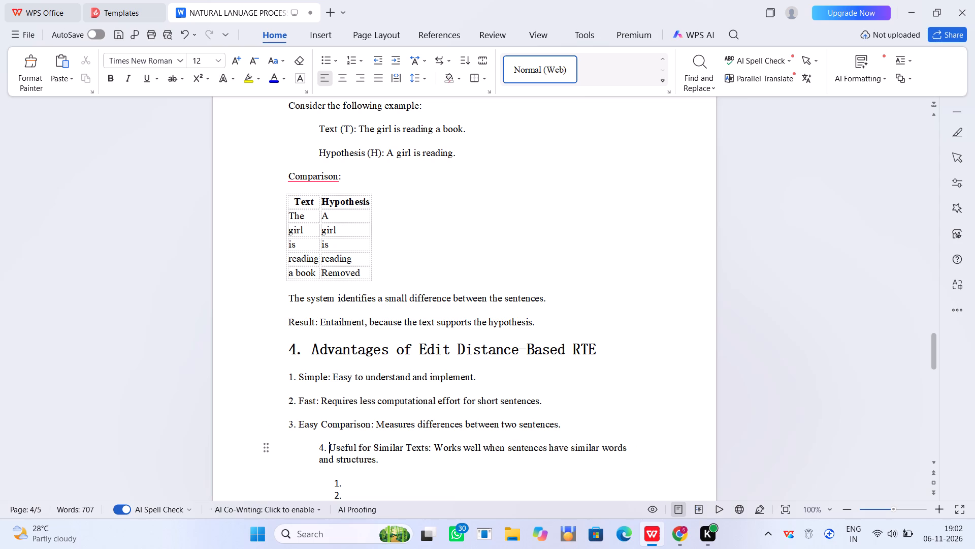
key(BackSpace)
key(BackSpace)
key(BackSpace)
text(4.)
key(space)
Delete the two empty list numbers above the "Language Processing" line and make it an unindented item beginning with "5. ".
scroll(315, 447, down, 2)
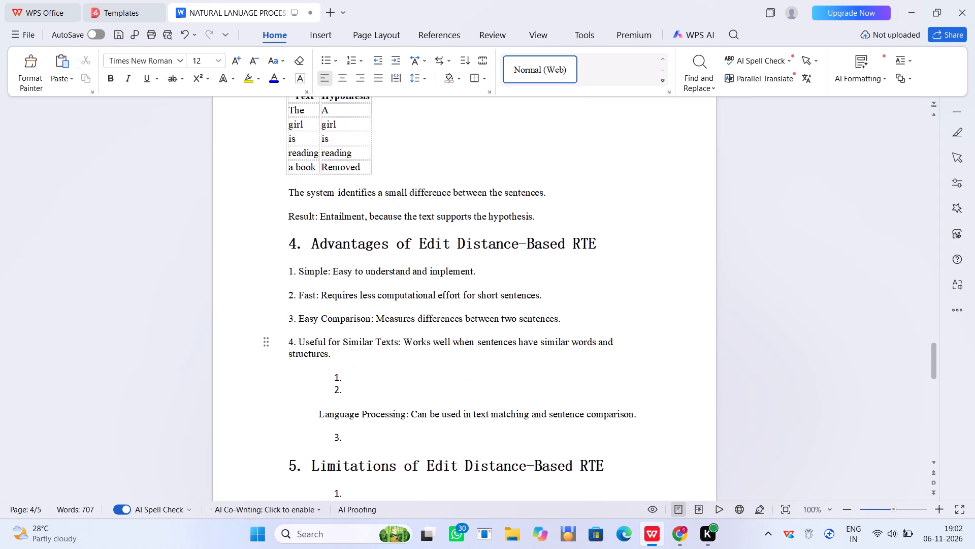
click(357, 387)
key(BackSpace)
key(BackSpace)
key(BackSpace)
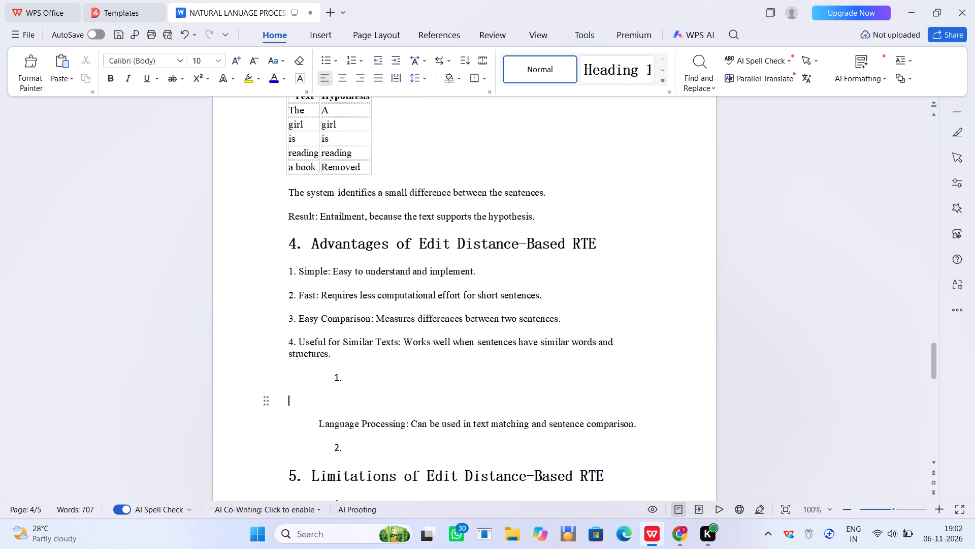
key(BackSpace)
click(319, 375)
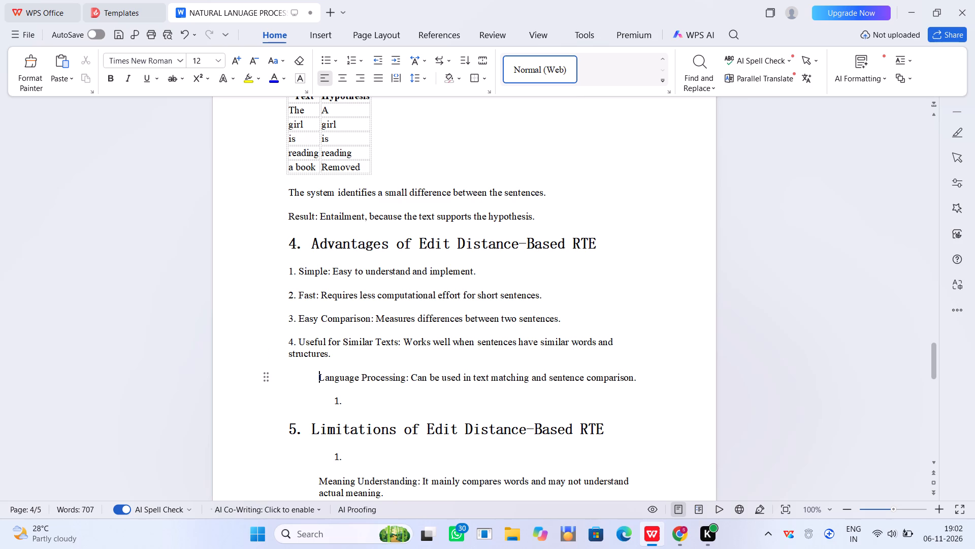
key(BackSpace)
key(BackSpace)
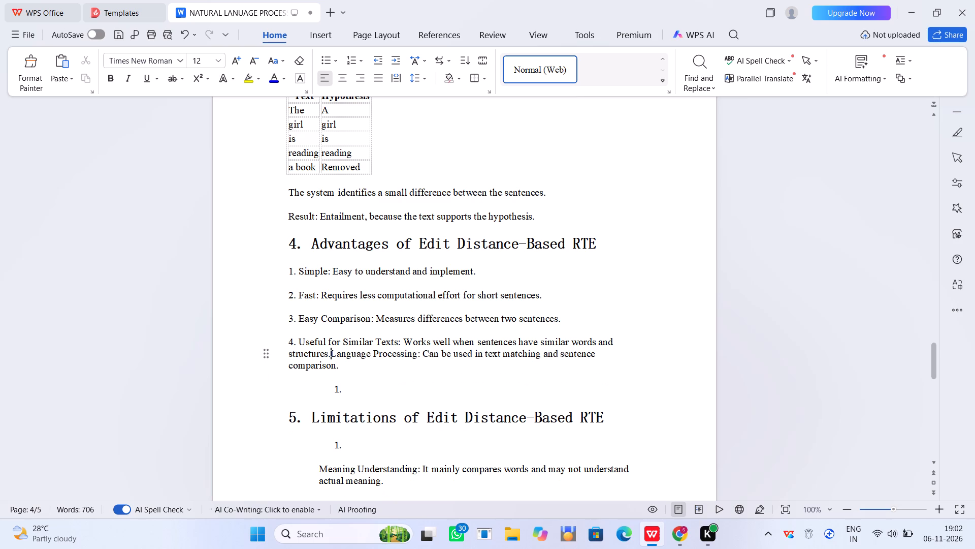
key(Return)
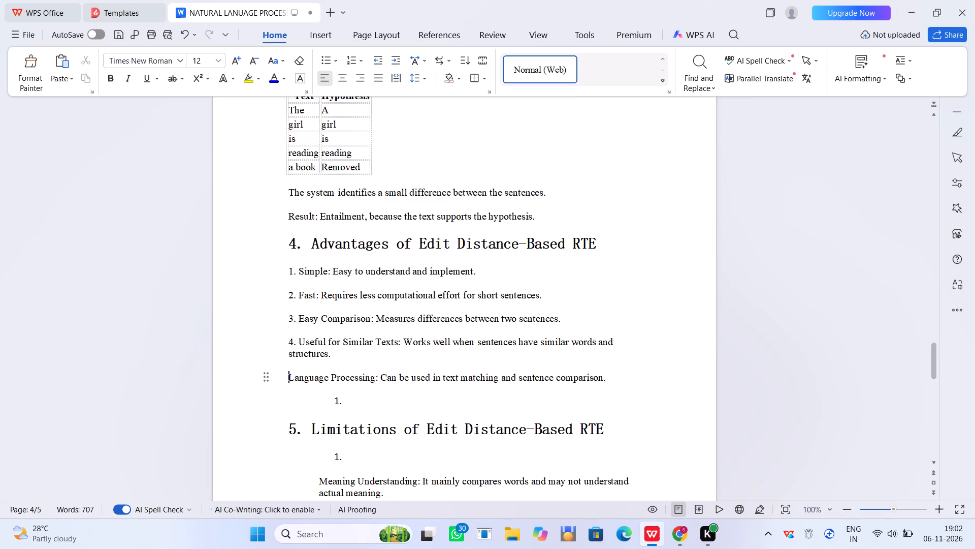
text(5.)
key(space)
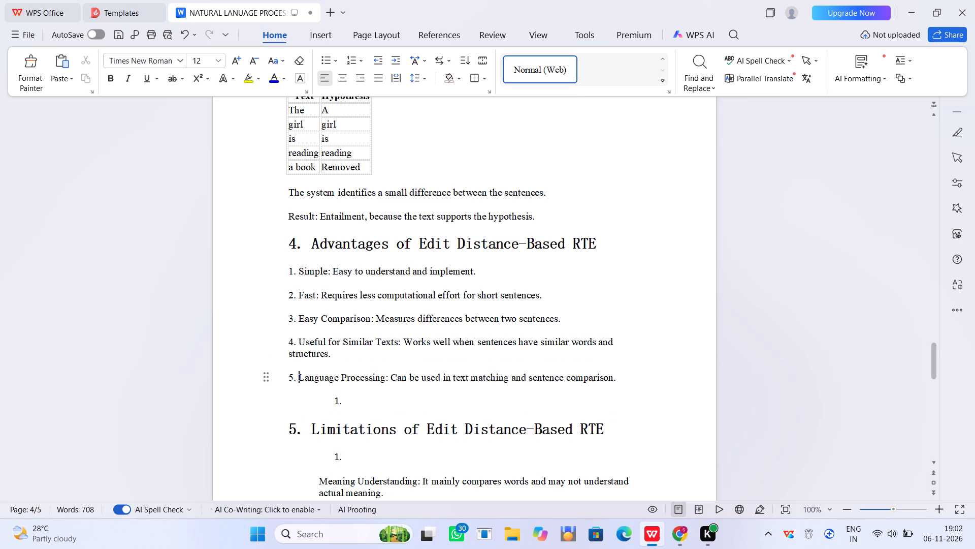
scroll(319, 375, down, 1)
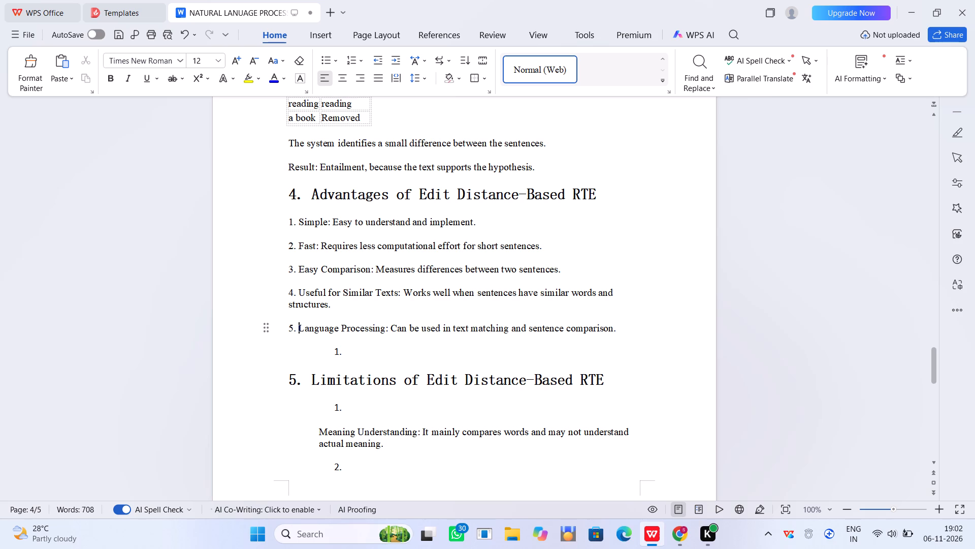
Delete the empty list number between the "Language Processing" line and the "5. Limitations of Edit Distance-Based RTE" heading.
click(369, 352)
key(BackSpace)
key(BackSpace)
key(BackSpace)
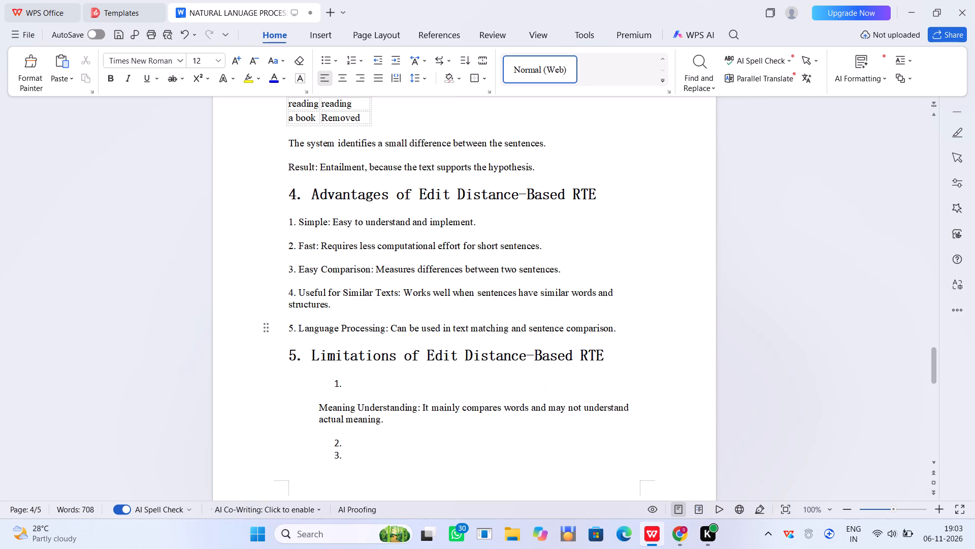
Set the font of the "4. Advantages of Edit Distance-Based RTE" heading to Times New Roman.
click(616, 182)
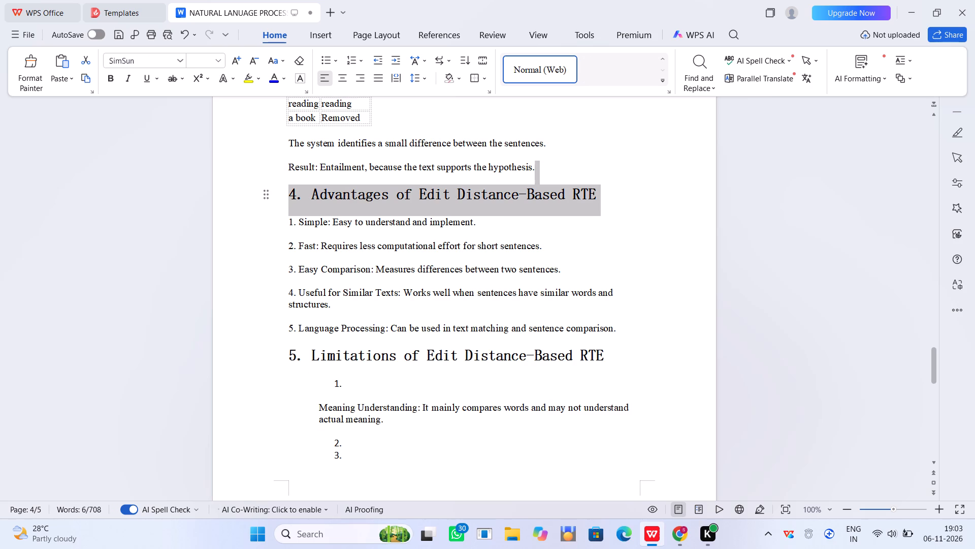
click(612, 186)
drag(606, 196, 282, 189)
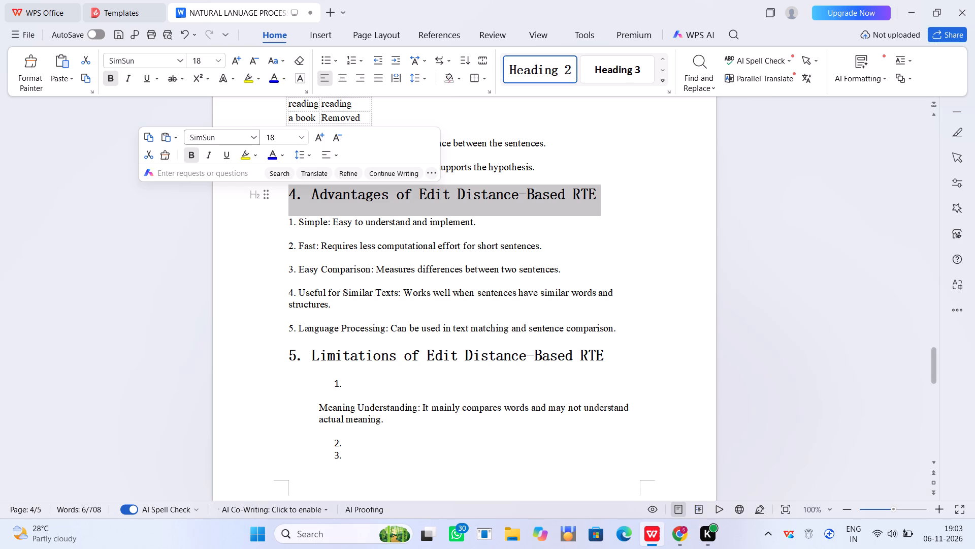
click(235, 141)
key(BackSpace)
text(TIM)
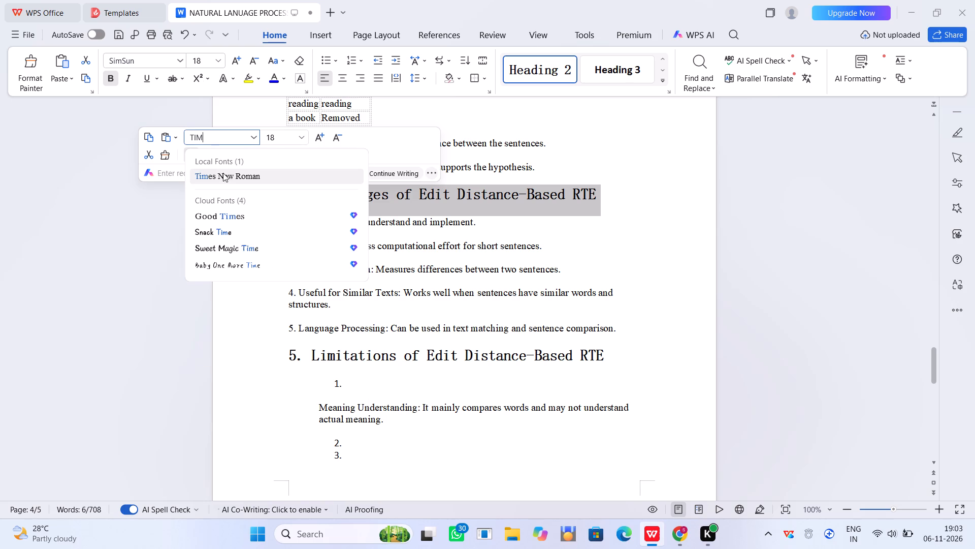
click(223, 174)
click(560, 234)
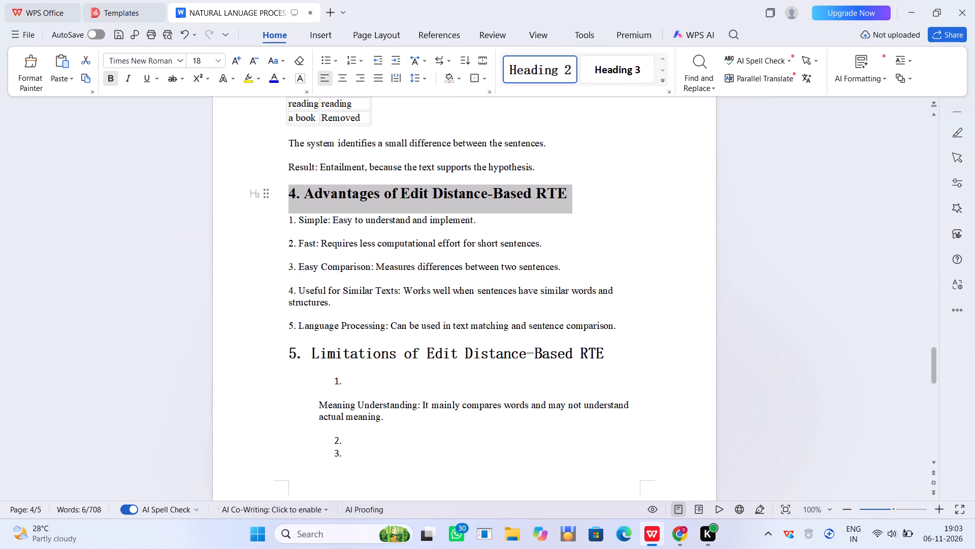
Set the font of the "5. Limitations of Edit Distance-Based RTE" heading to Times New Roman.
drag(614, 357, 596, 356)
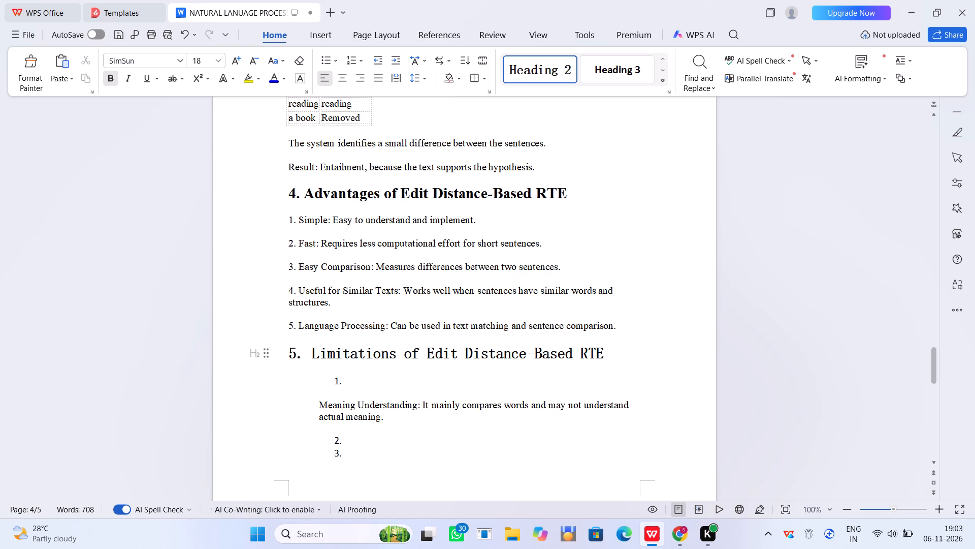
drag(596, 356, 278, 352)
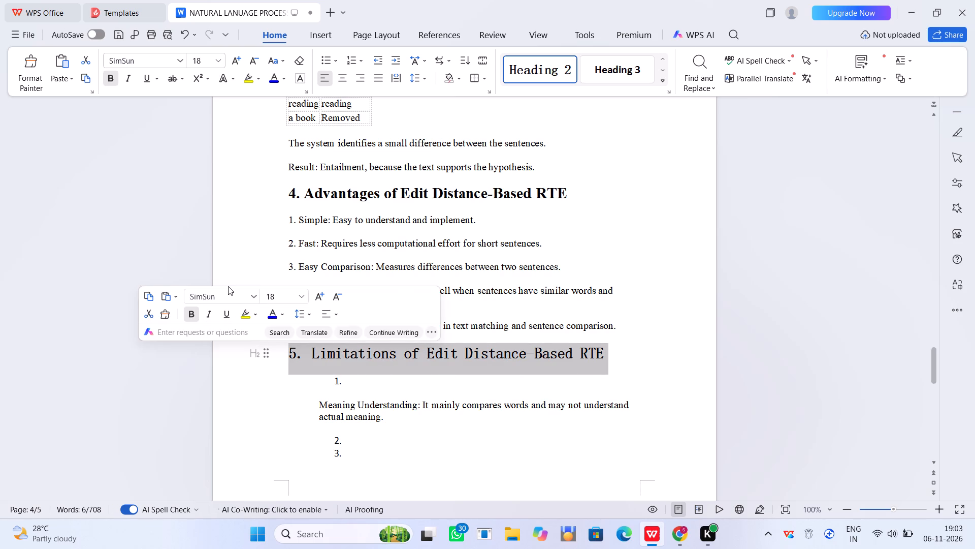
click(227, 292)
key(BackSpace)
text(TI)
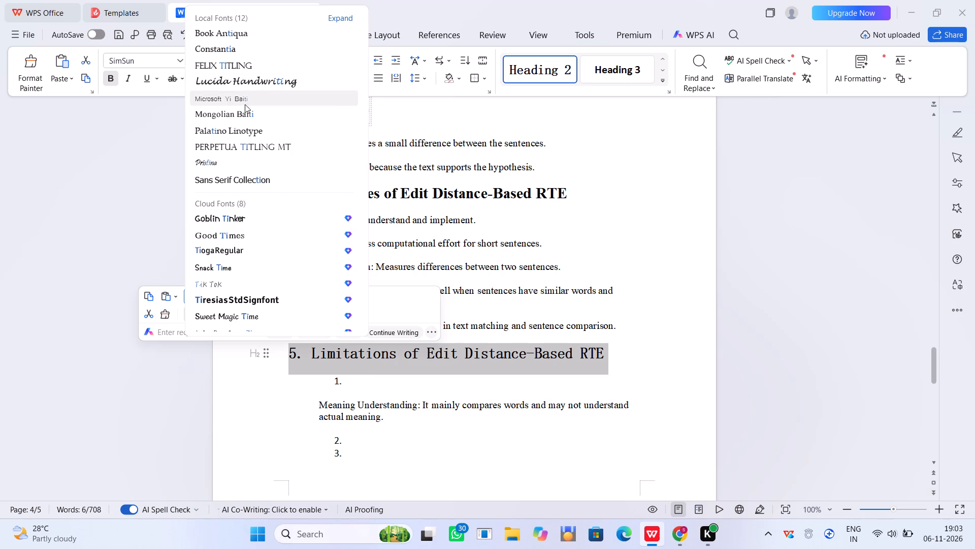
key(m)
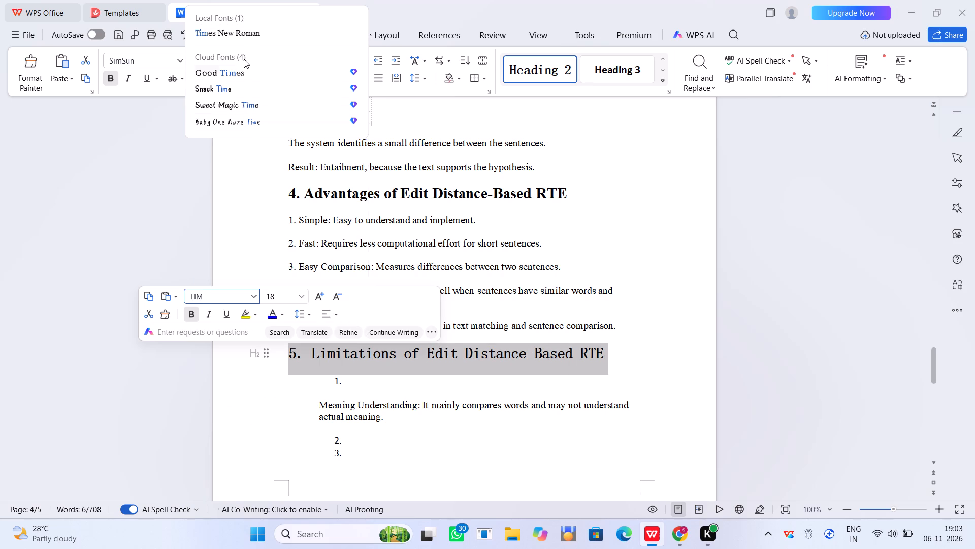
click(241, 35)
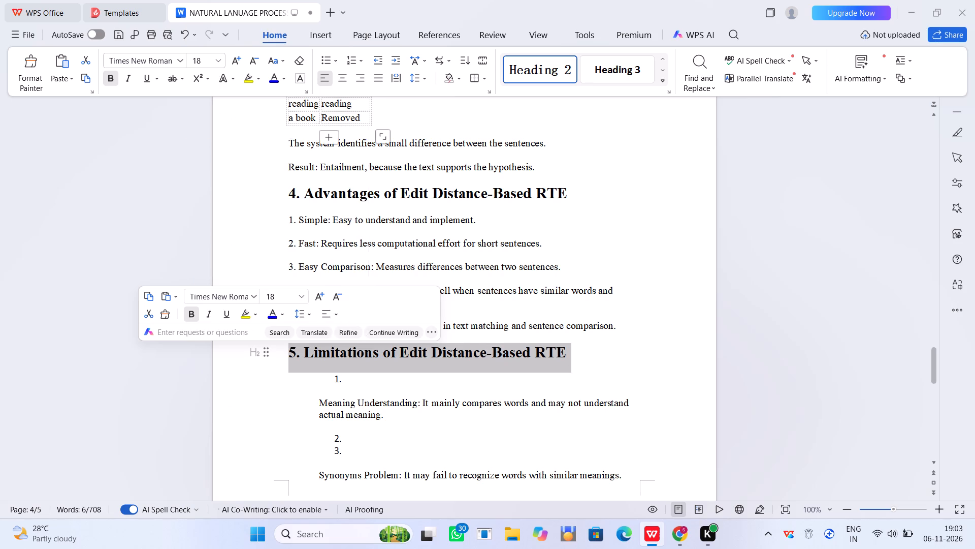
click(619, 359)
Remove the empty list number above the "Meaning Understanding" line and make it an unindented item beginning with "1. ".
scroll(619, 359, down, 1)
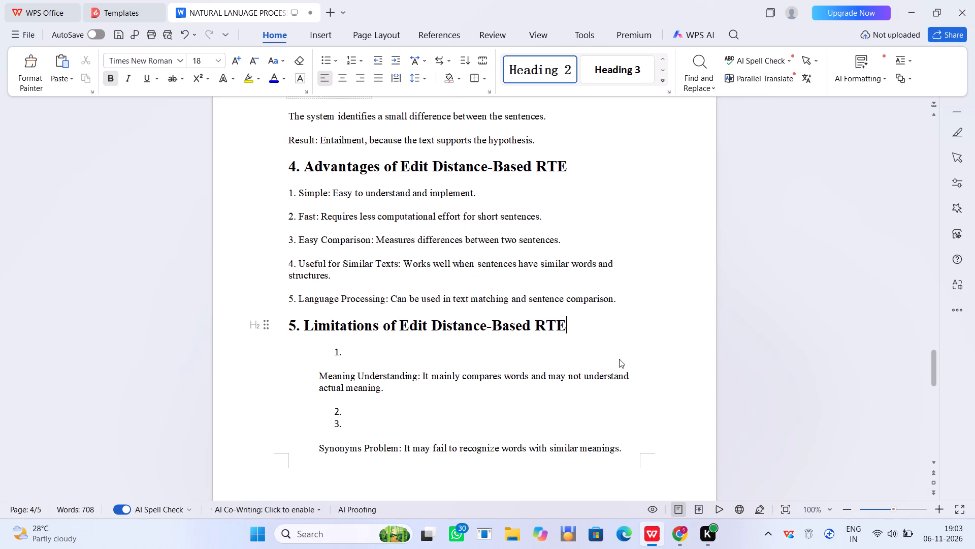
click(316, 376)
key(BackSpace)
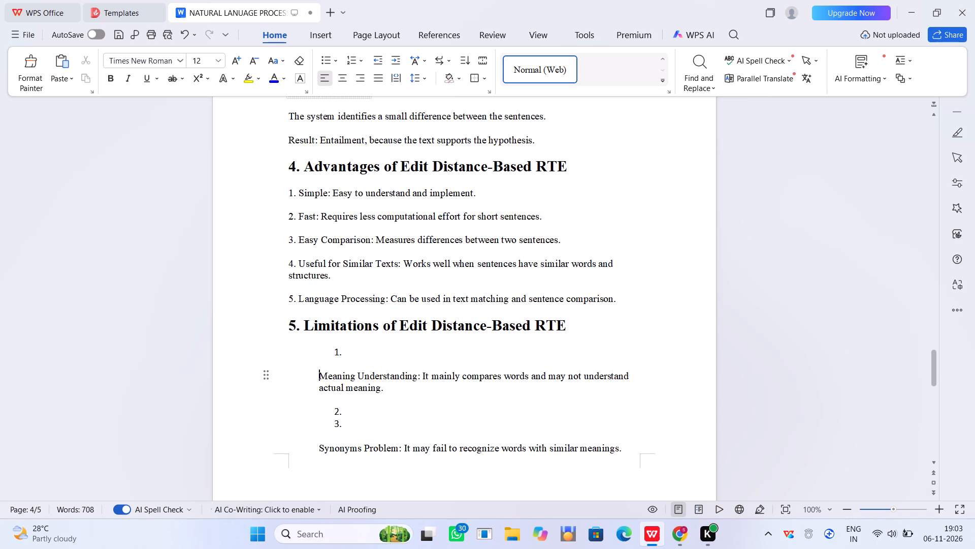
key(BackSpace)
text(1.)
key(space)
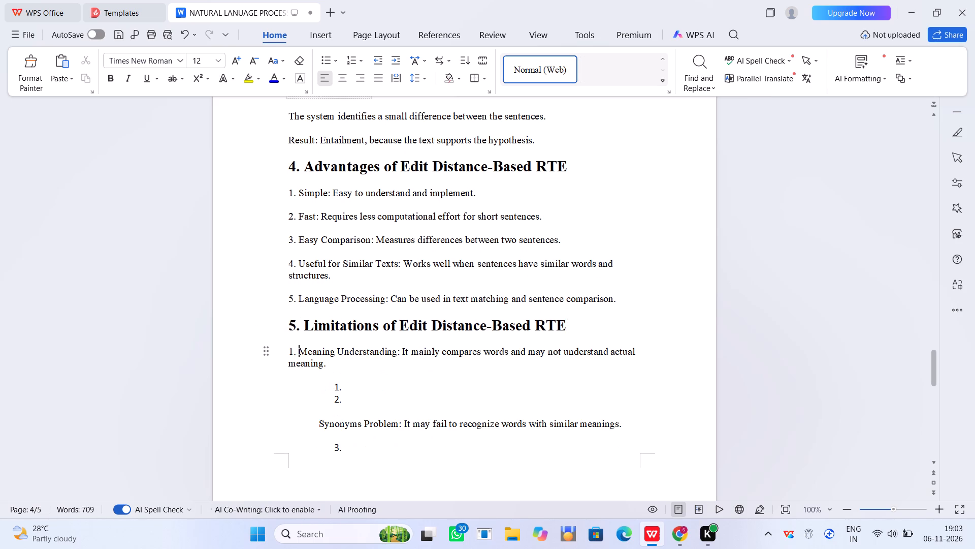
Delete the two empty list numbers above the "Synonyms Problem" line and make it an unindented item beginning with "2. ".
click(363, 408)
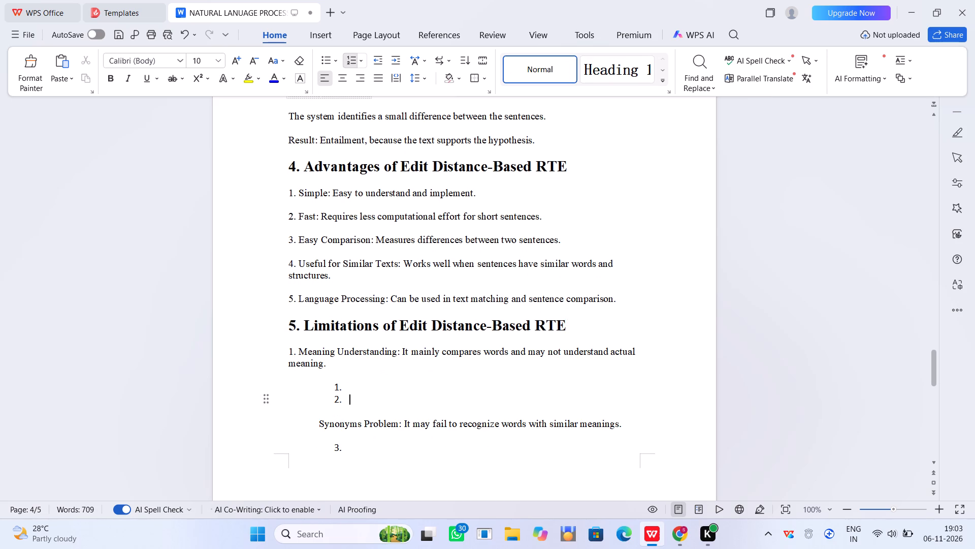
key(BackSpace)
key(BackSpace)
key(BackSpace)
key(BackSpace)
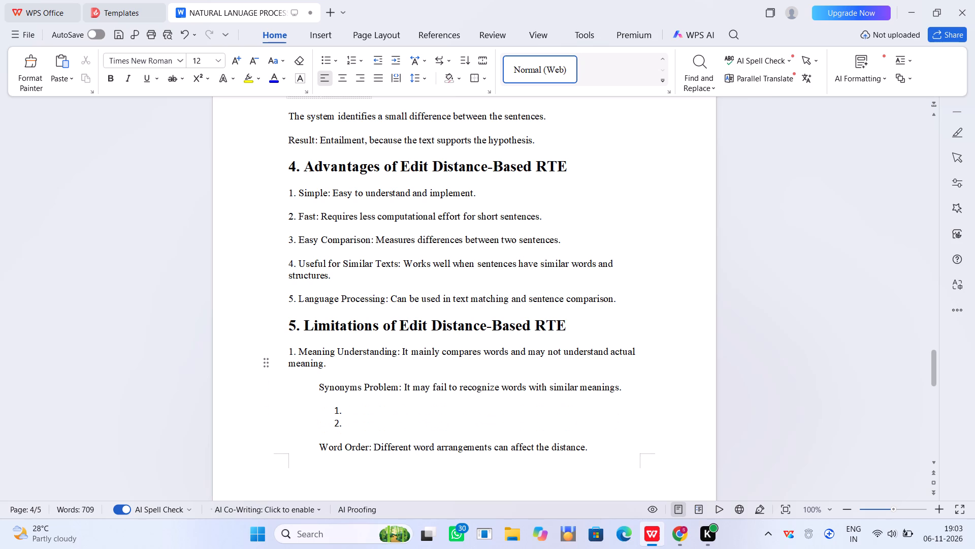
click(321, 392)
key(BackSpace)
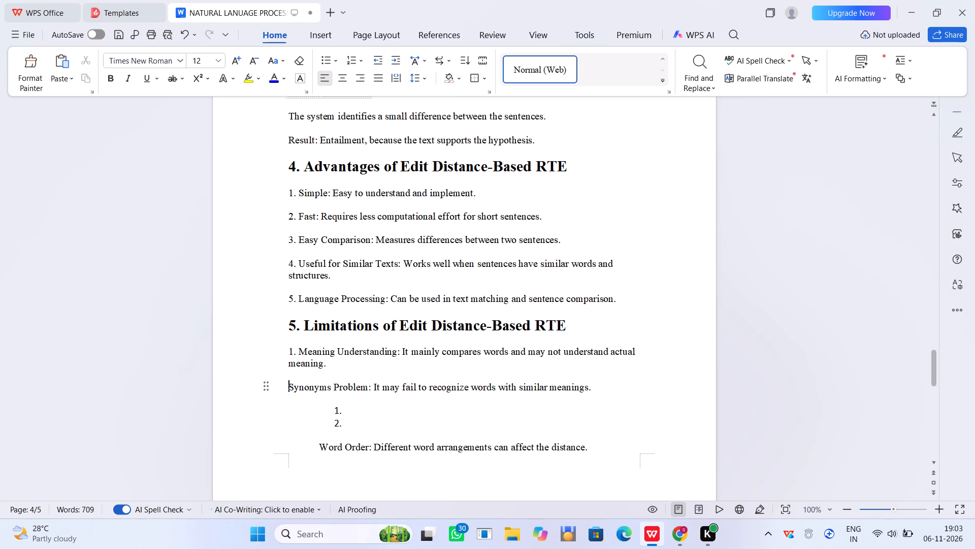
key(BackSpace)
key(Return)
text(2.)
key(space)
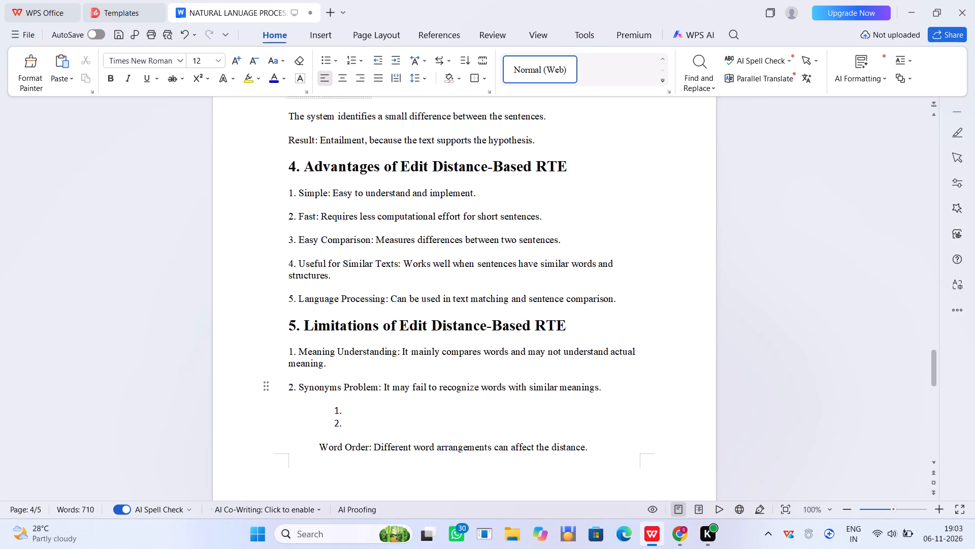
Delete the two empty list numbers above the "Word Order" line and make it an unindented item beginning with "3. ".
click(356, 428)
key(BackSpace)
key(BackSpace)
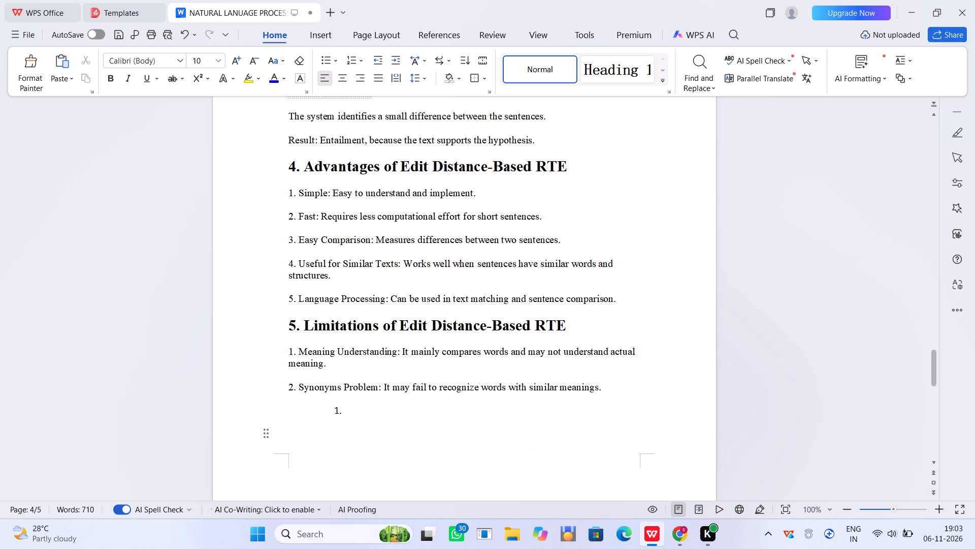
key(BackSpace)
key(BackSpace)
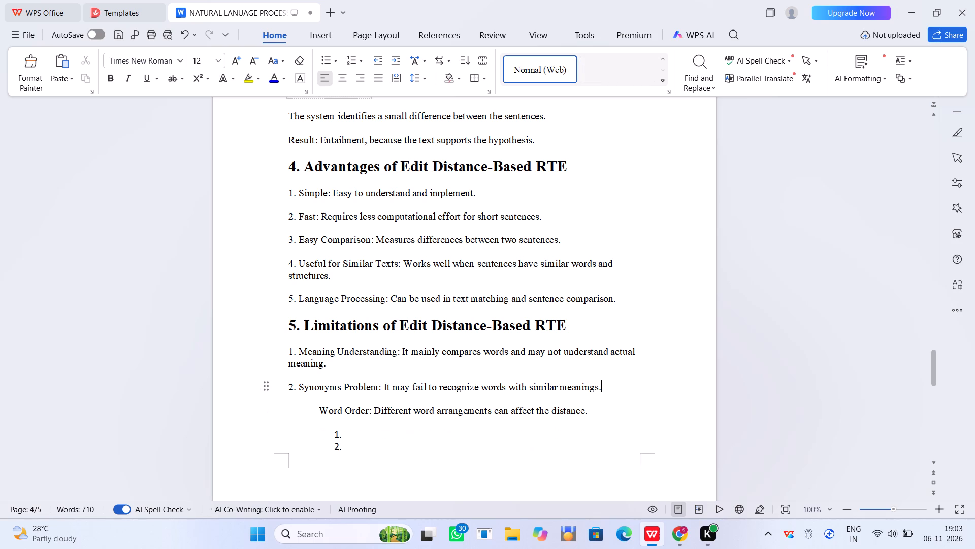
click(316, 408)
key(BackSpace)
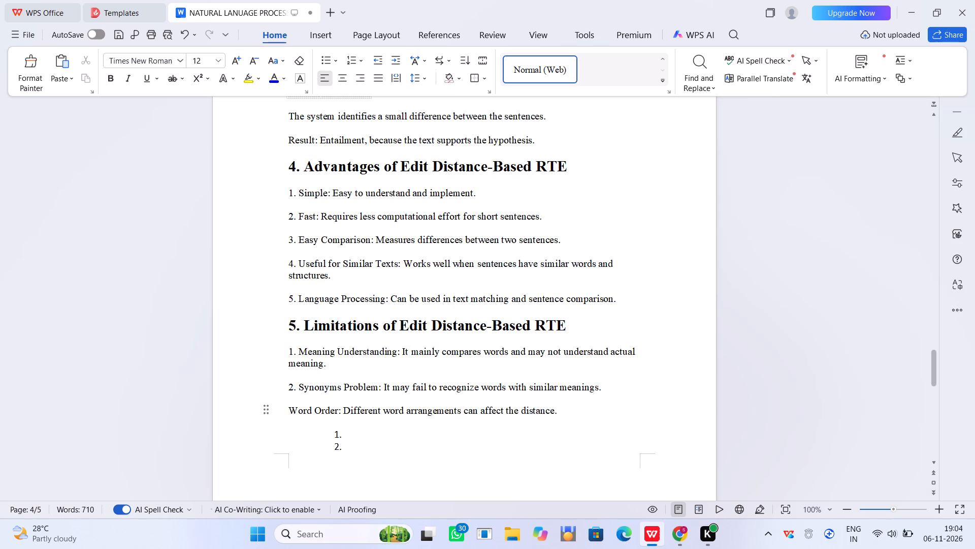
text(3.)
key(space)
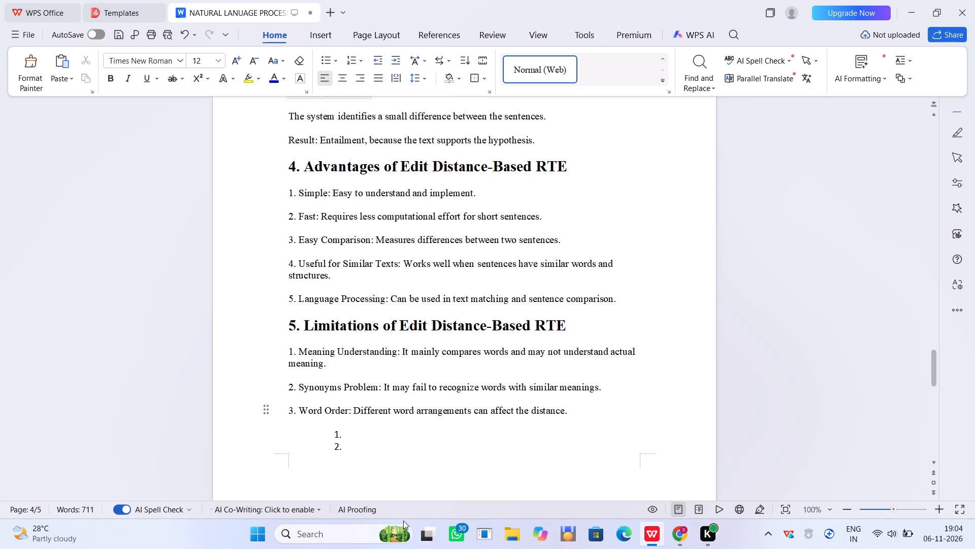
Delete the two empty list numbers above the "Context Problem" line and make it an unindented item beginning with "4. ".
click(349, 456)
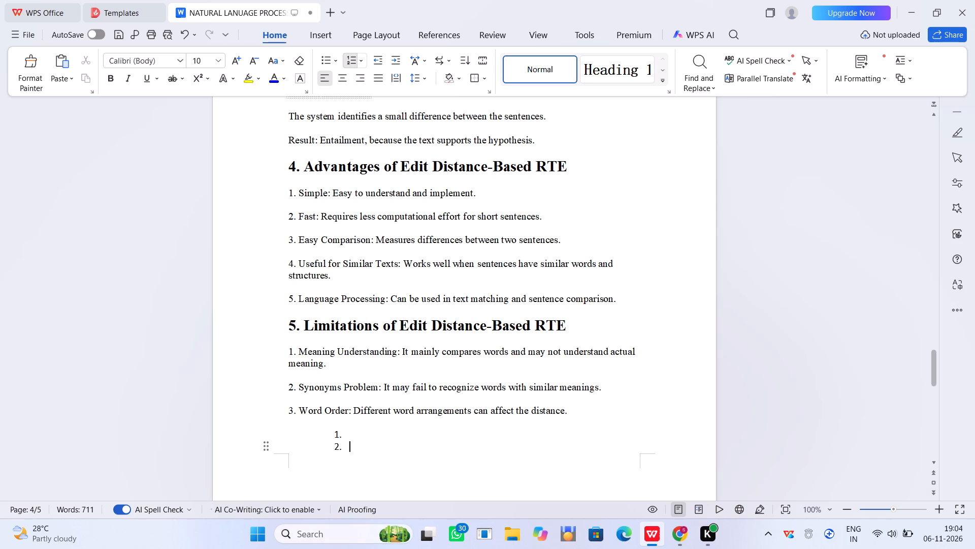
key(BackSpace)
key(BackSpace)
key(BackSpace)
key(BackSpace)
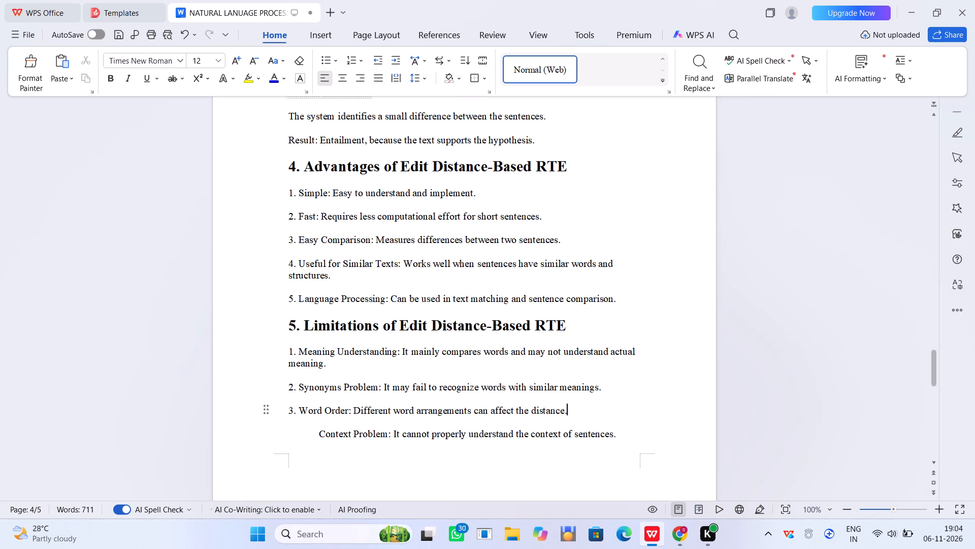
click(318, 436)
key(BackSpace)
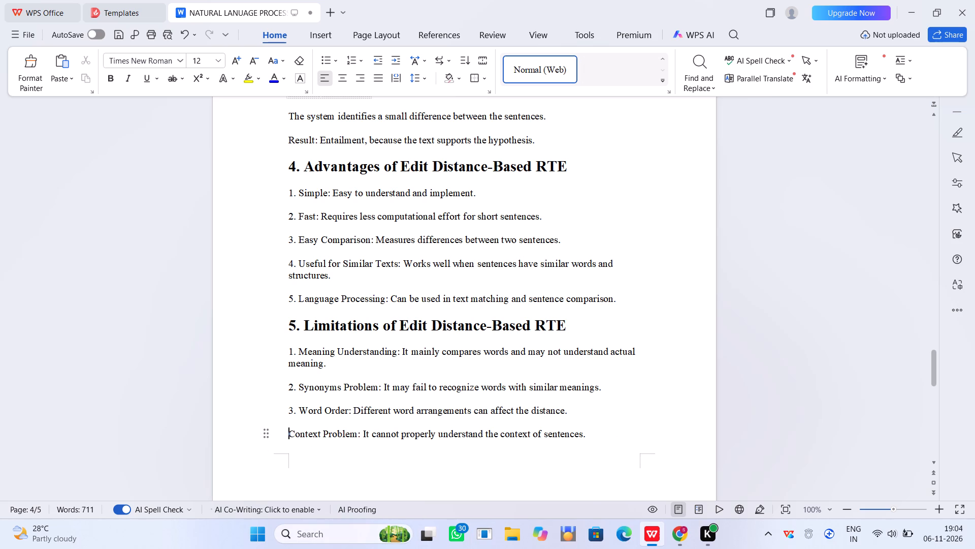
text(4.)
key(space)
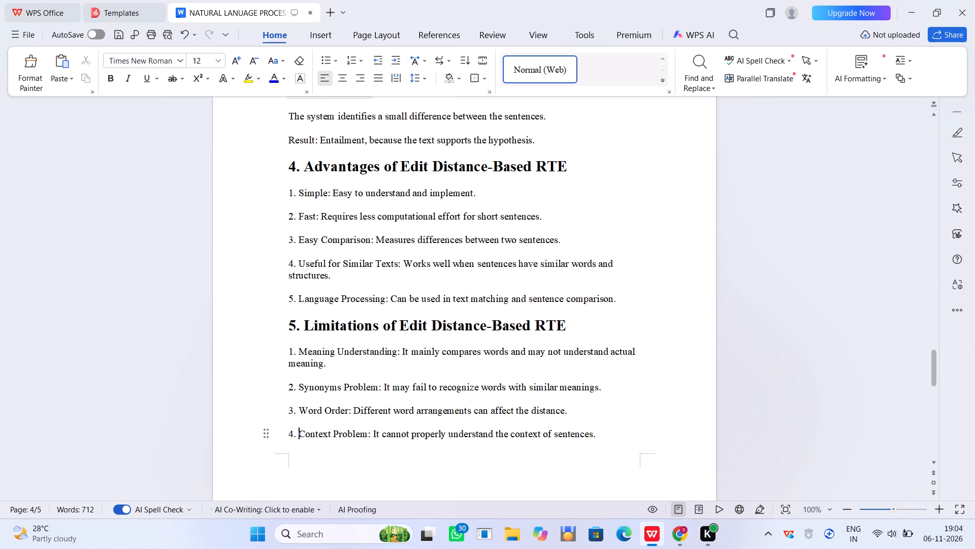
Delete the two empty list numbers above the "Negation Problem" line and make it an unindented item beginning with "5. ".
scroll(378, 448, down, 3)
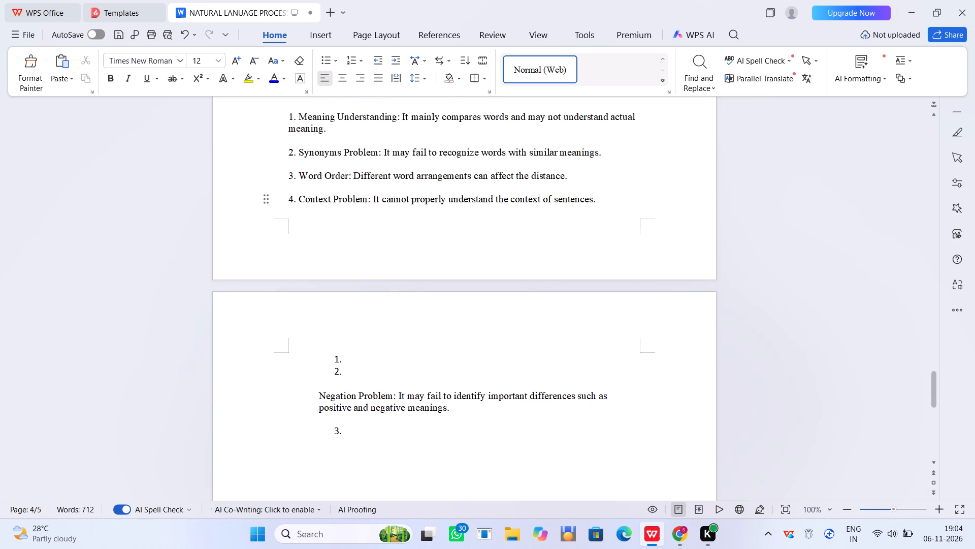
click(346, 372)
key(BackSpace)
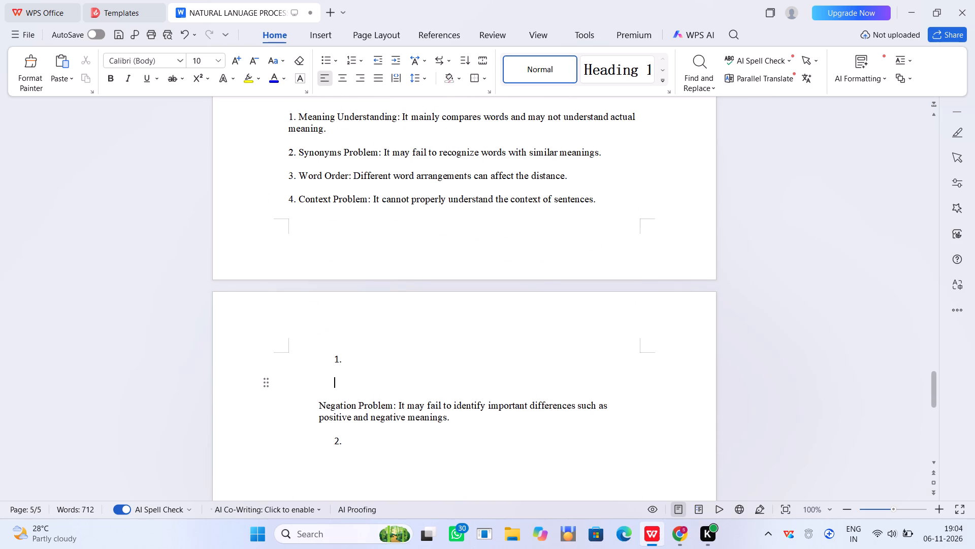
key(BackSpace)
key(BackSpace)
key(BackSpace)
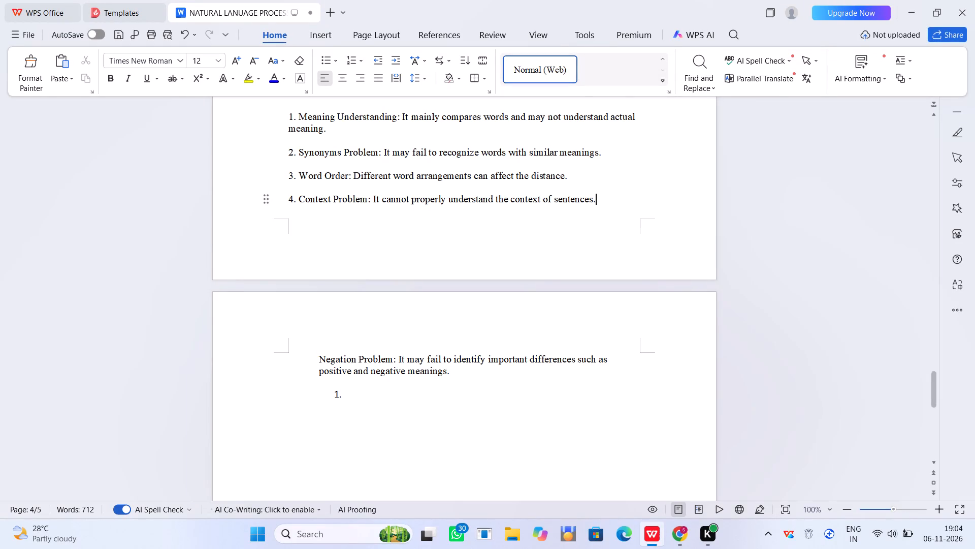
click(314, 352)
key(BackSpace)
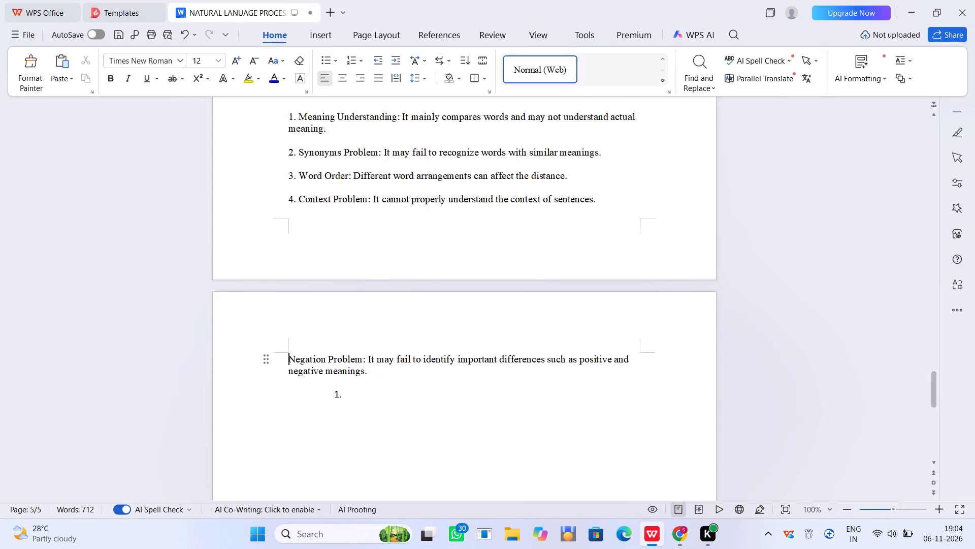
key(BackSpace)
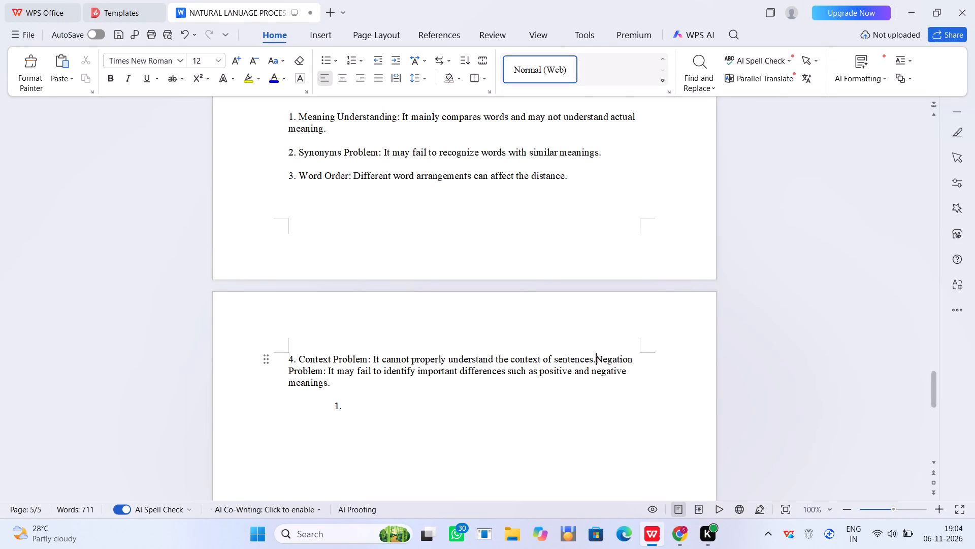
key(Return)
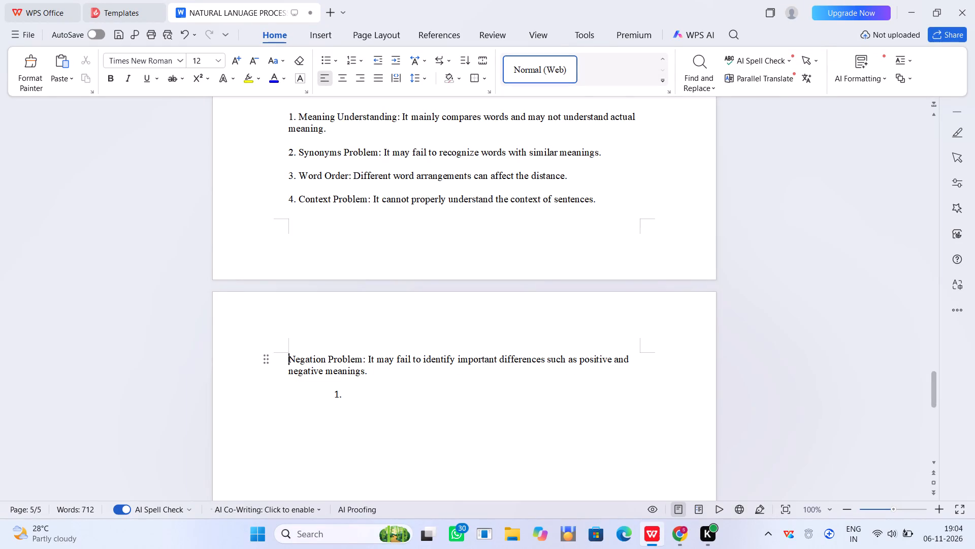
text(5.)
key(space)
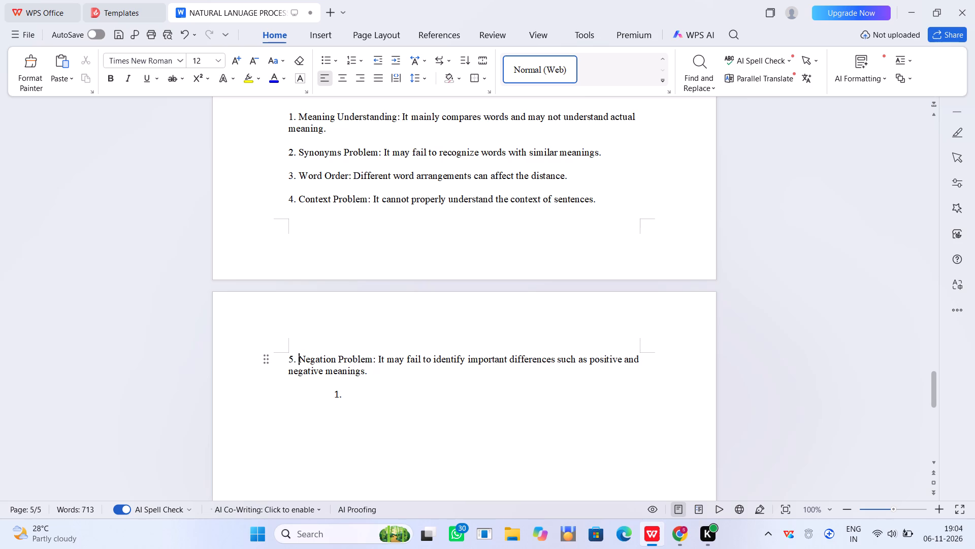
Delete the empty list number below the "Negation Problem" line.
drag(352, 390, 324, 395)
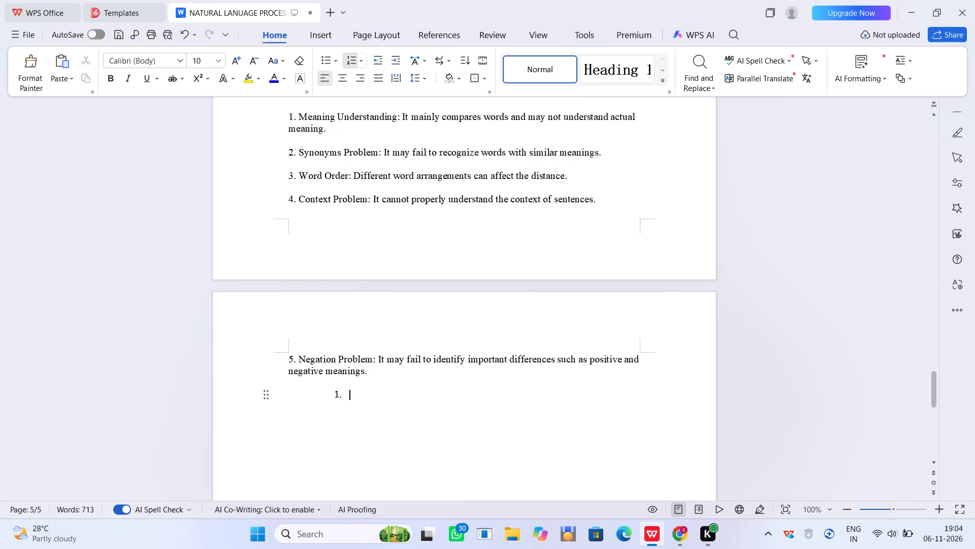
drag(324, 395, 333, 394)
click(333, 394)
drag(333, 394, 351, 394)
key(BackSpace)
key(BackSpace)
key(alt+Tab)
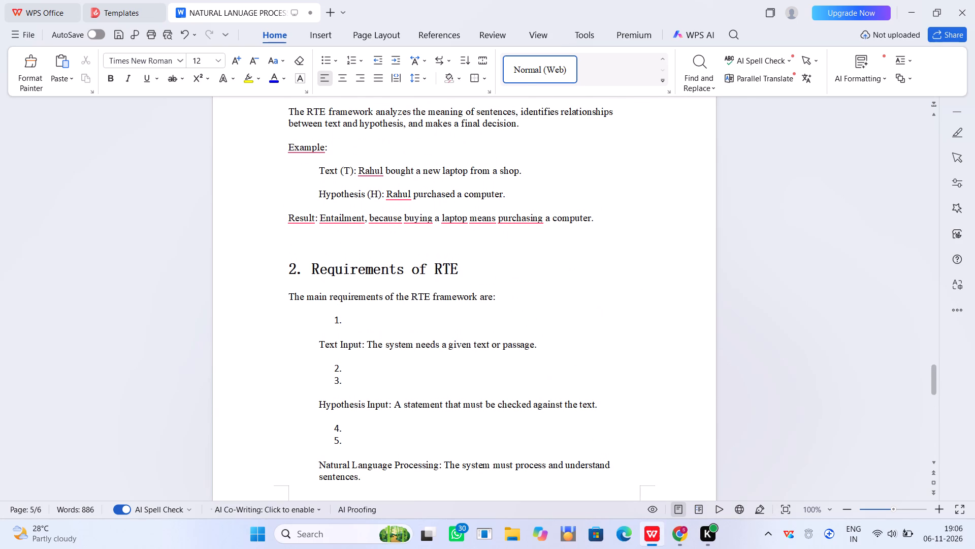
click(315, 343)
key(BackSpace)
key(BackSpace)
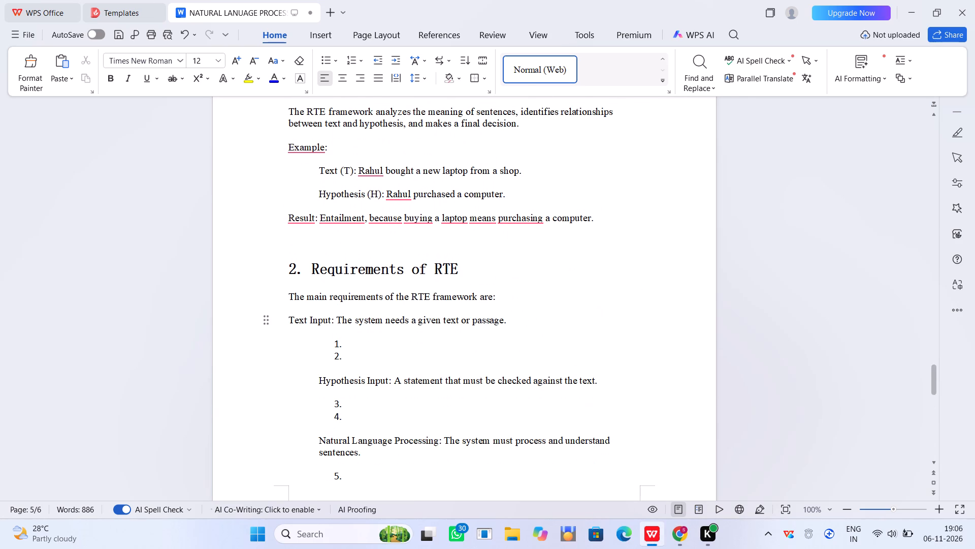
text(1.)
key(space)
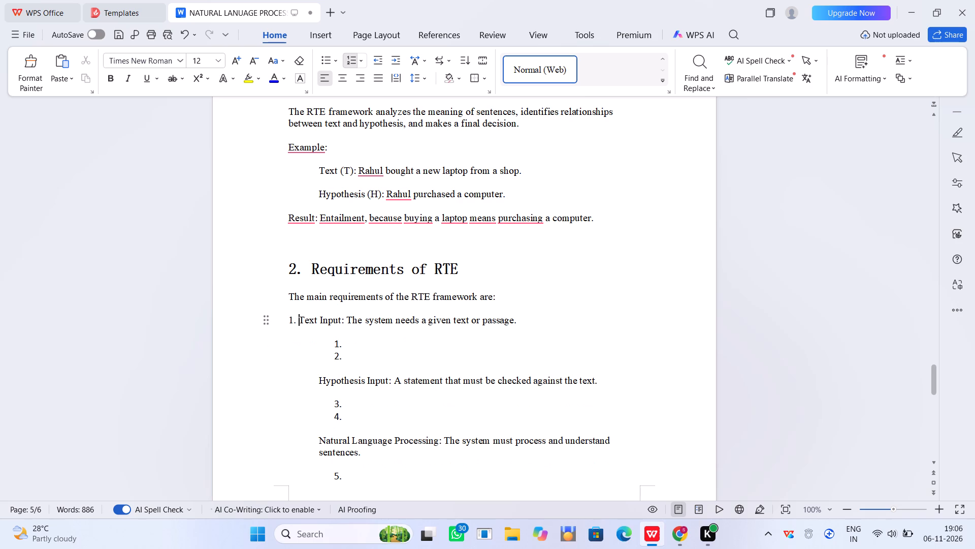
Delete the empty numbers below "Text Input" and make the "Hypothesis Input" line item 2 of the list.
click(349, 359)
key(BackSpace)
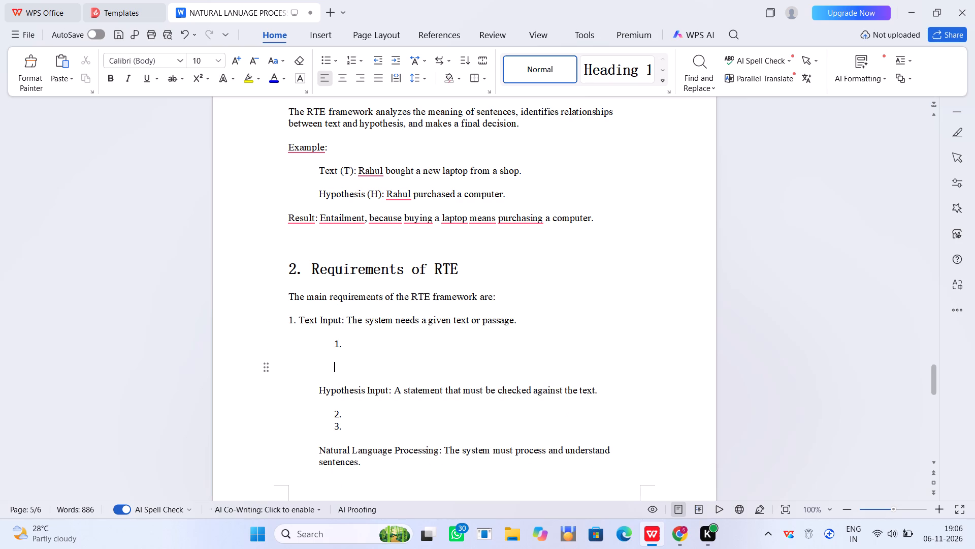
key(BackSpace)
key(BackSpace)
key(BackSpace)
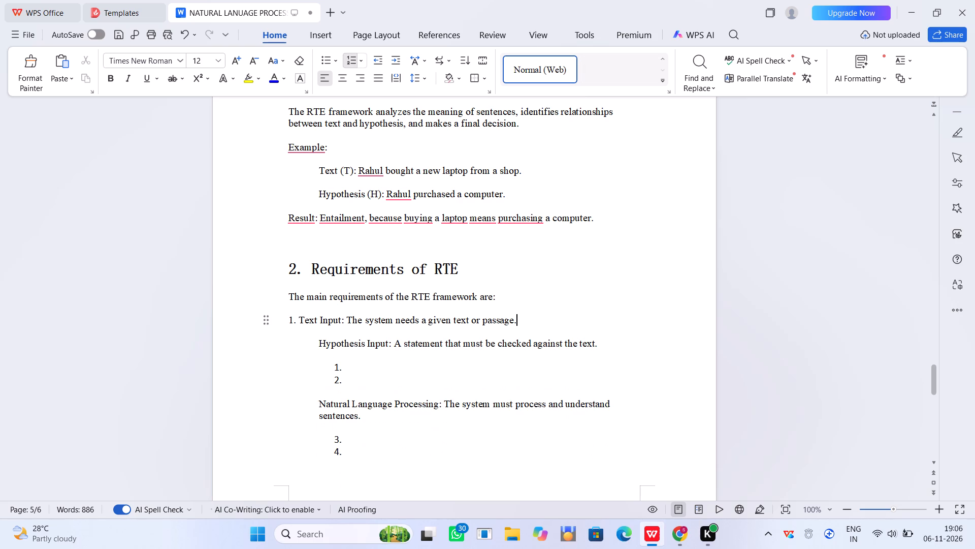
click(317, 341)
key(BackSpace)
text(2.)
key(space)
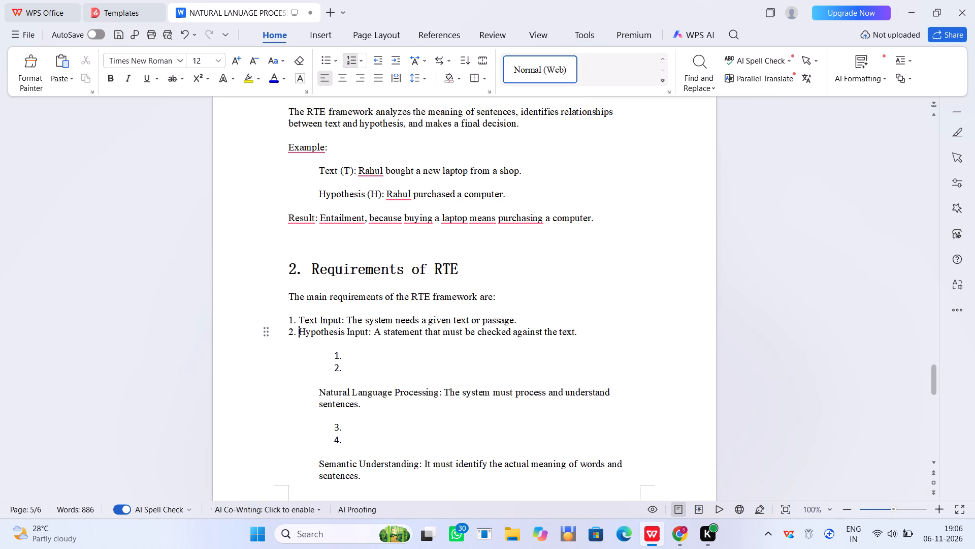
Delete the empty numbers below "Hypothesis Input" and make the "Natural Language Processing" line item 3 of the list.
click(367, 371)
key(BackSpace)
key(BackSpace)
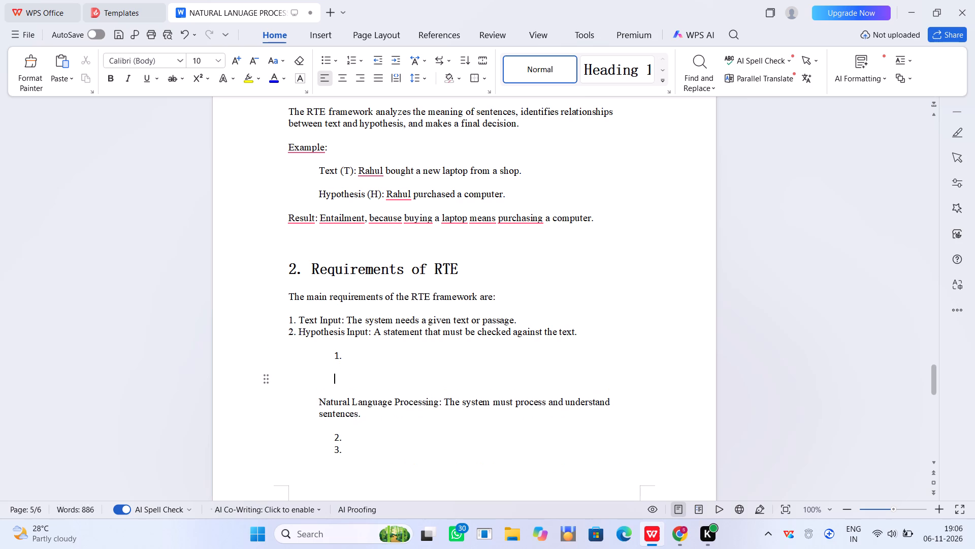
key(BackSpace)
key(BackSpace)
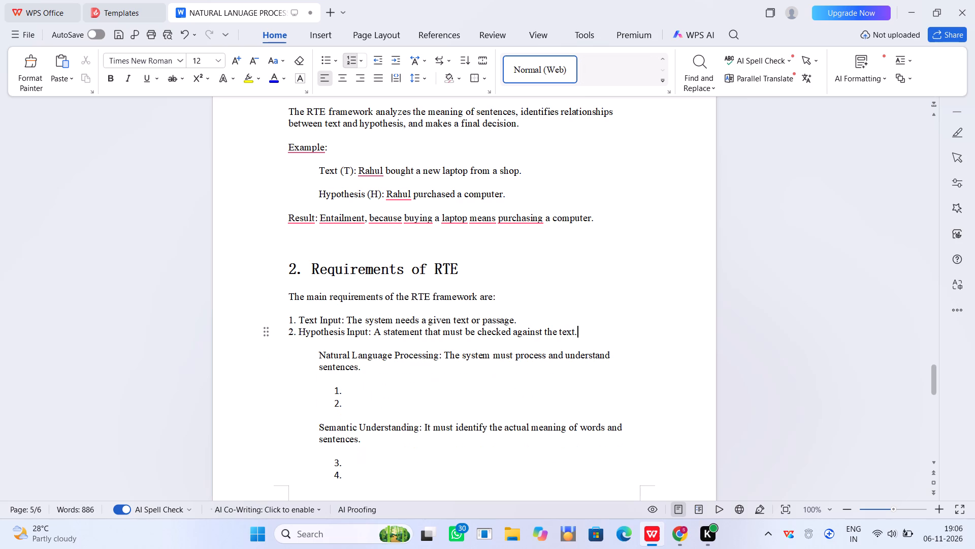
click(317, 360)
key(BackSpace)
key(BackSpace)
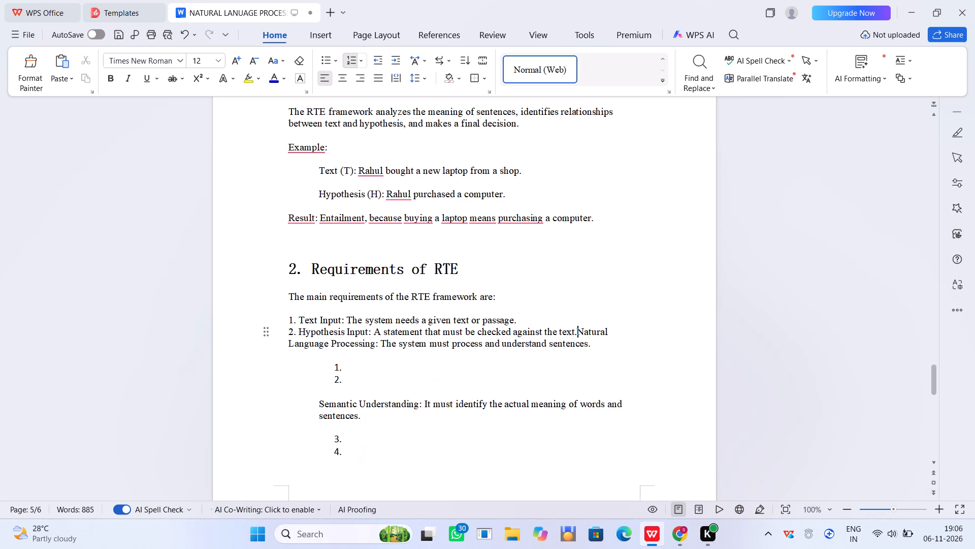
key(Return)
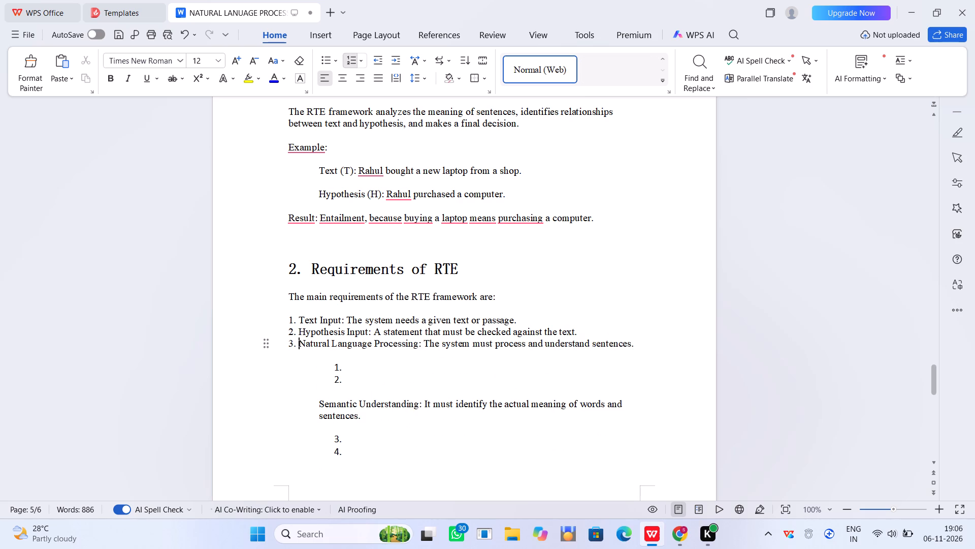
Delete the empty numbers below "Natural Language Processing" and make the "Semantic Understanding" line item 4 of the list.
click(349, 377)
key(BackSpace)
key(BackSpace)
key(BackSpace)
key(BackSpace)
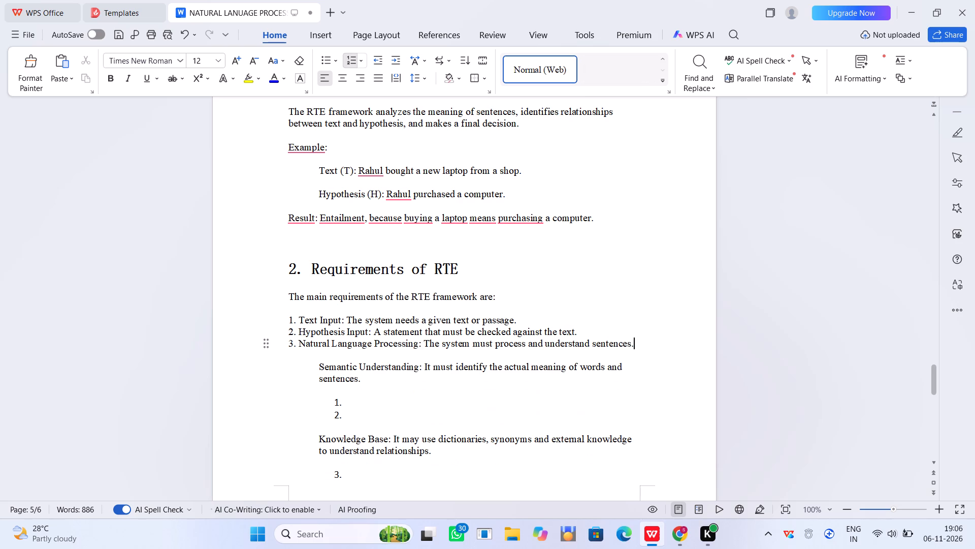
click(319, 364)
key(BackSpace)
key(BackSpace)
key(Return)
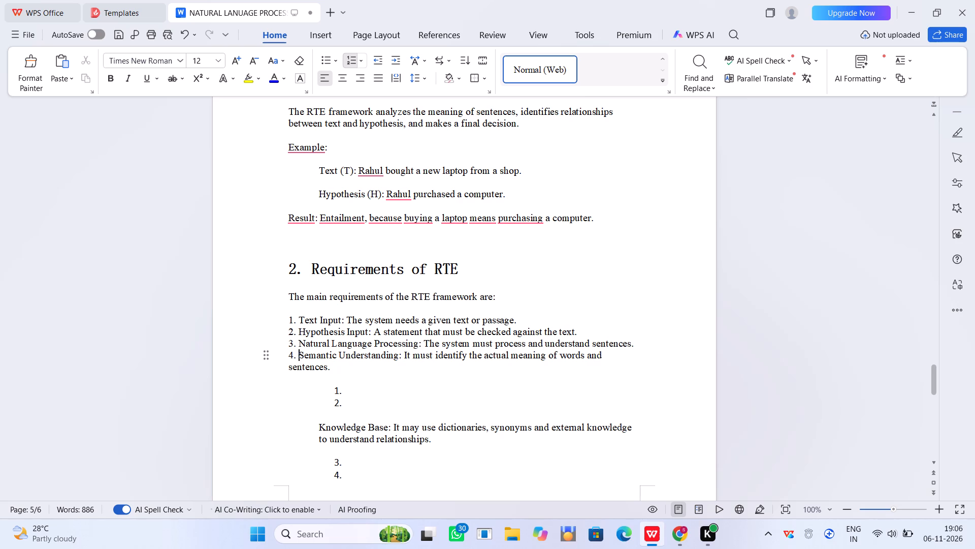
Delete the empty numbers below "Semantic Understanding" and make the "Knowledge Base" line item 5 of the list.
click(354, 399)
key(BackSpace)
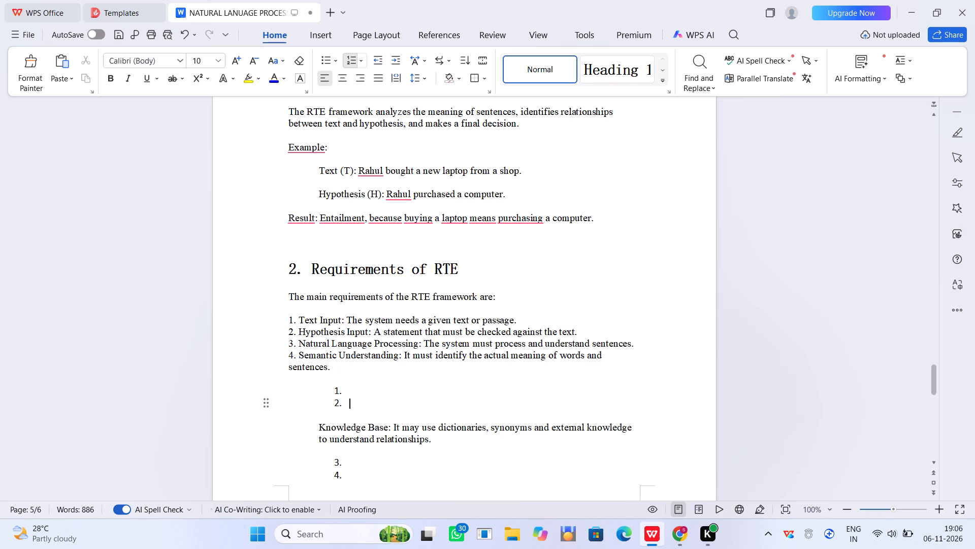
key(BackSpace)
key(BackSpace)
key(BackSpace)
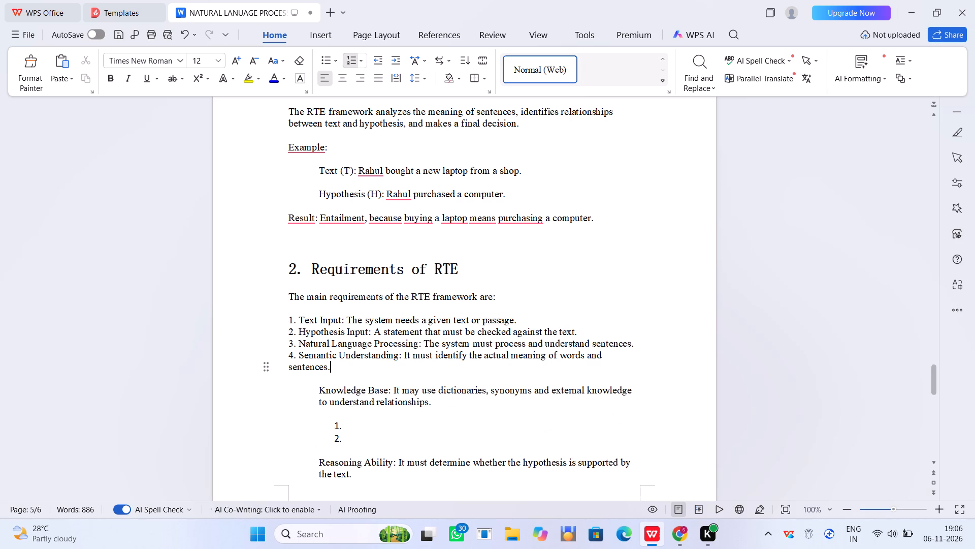
click(315, 390)
key(BackSpace)
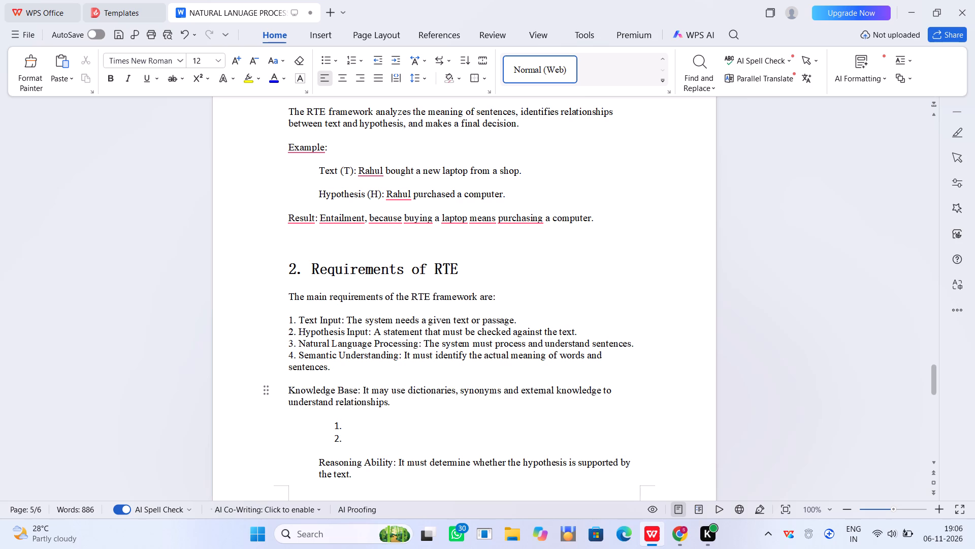
key(BackSpace)
key(Return)
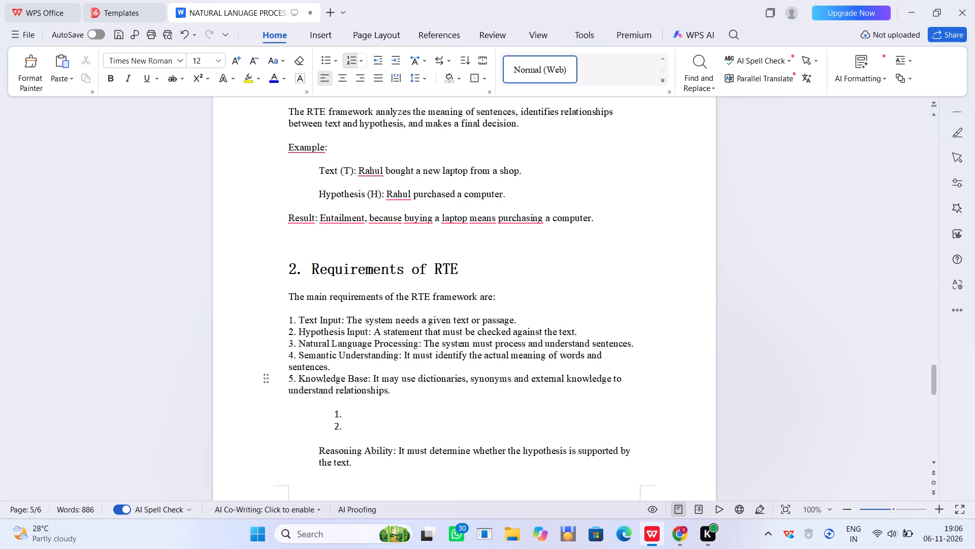
Delete the empty numbers below "Knowledge Base" and make the "Reasoning Ability" line item 6 of the list.
scroll(340, 428, down, 1)
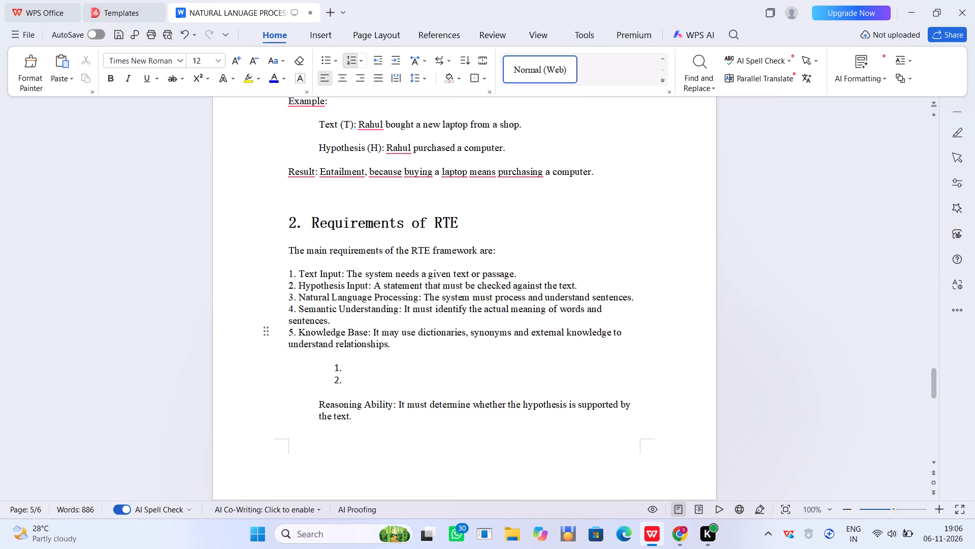
click(352, 384)
key(BackSpace)
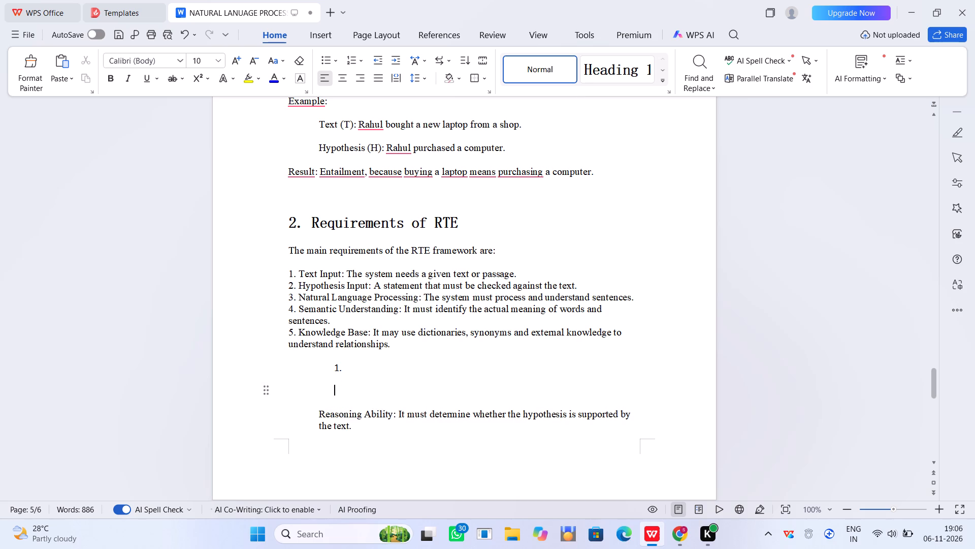
key(BackSpace)
key(BackSpace)
key(BackSpace)
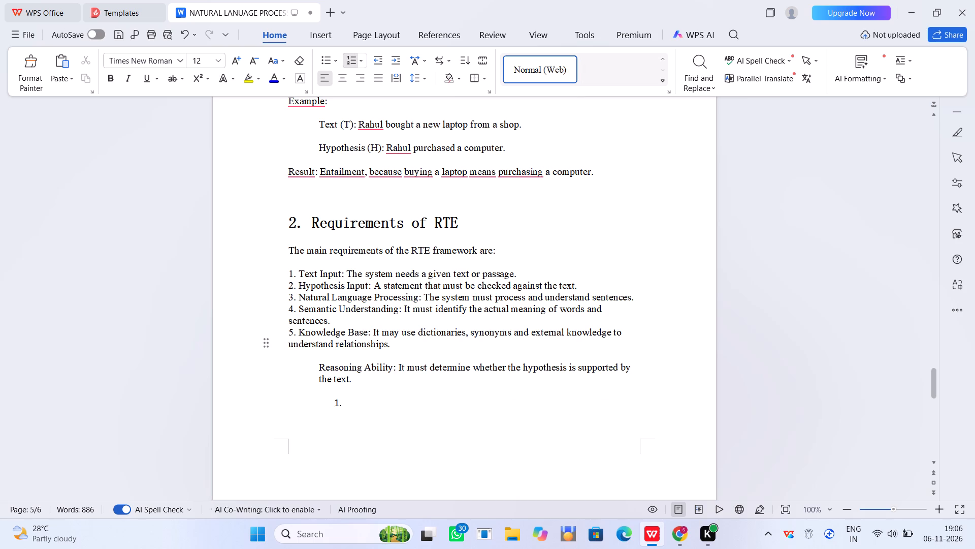
click(316, 363)
key(BackSpace)
key(BackSpace)
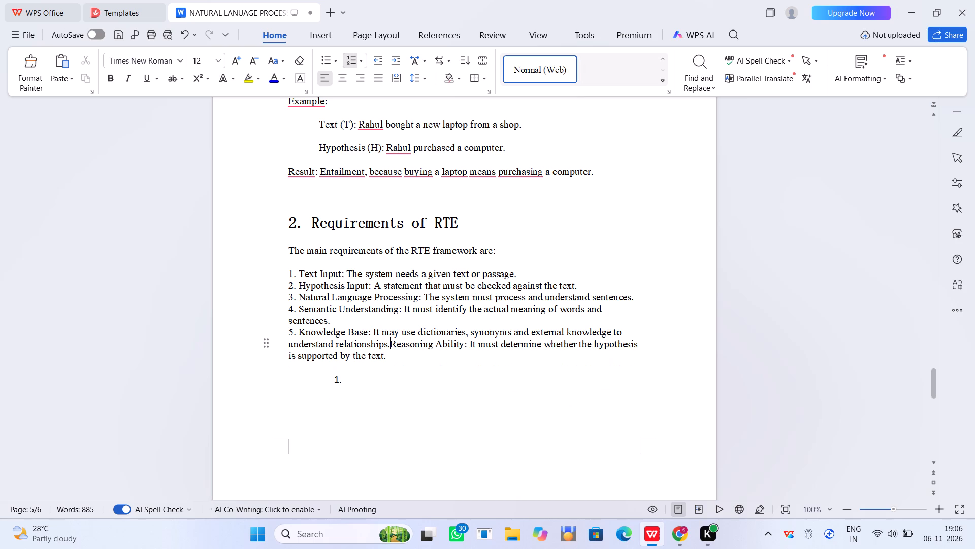
key(Return)
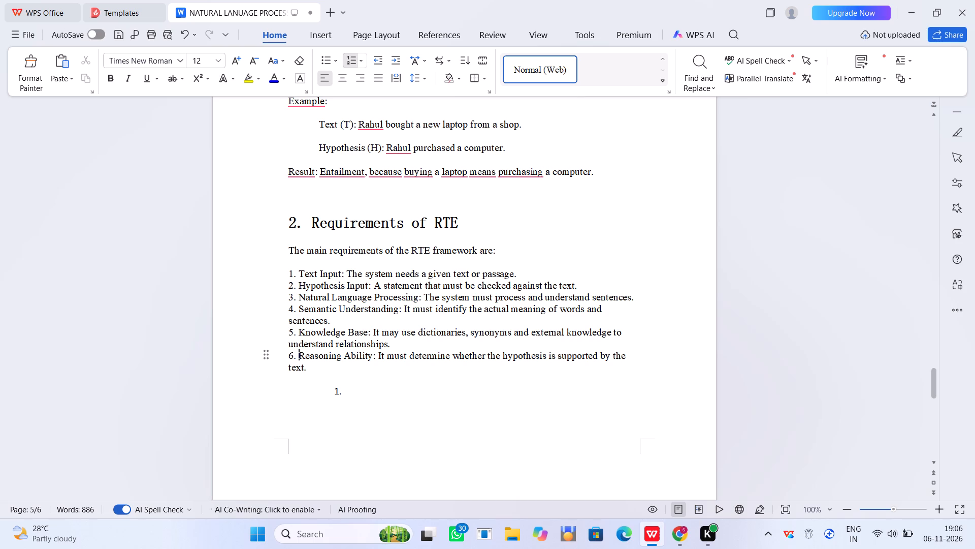
Make the "Text Input:" label in item 1 of the requirements list bold.
click(341, 378)
scroll(341, 378, up, 2)
scroll(341, 378, down, 1)
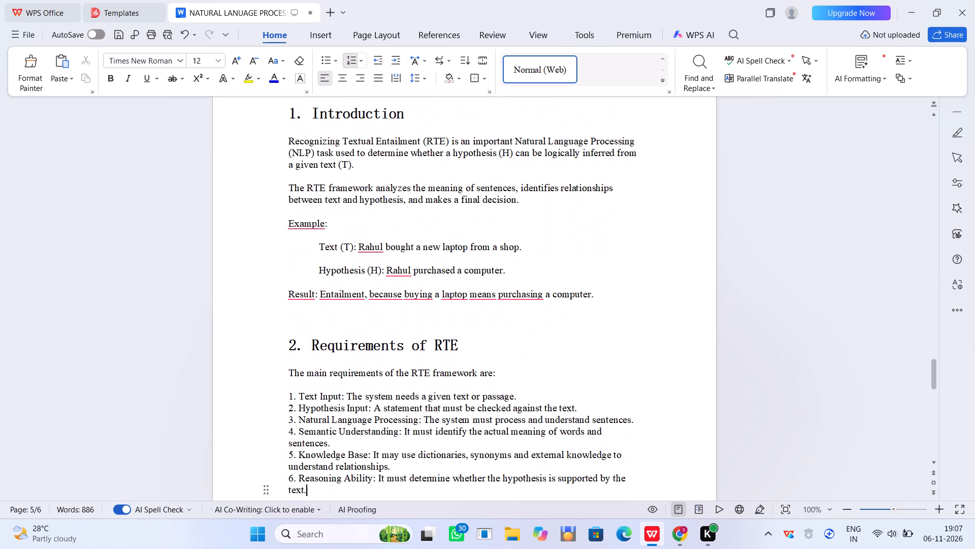
scroll(341, 378, down, 1)
drag(344, 398, 297, 395)
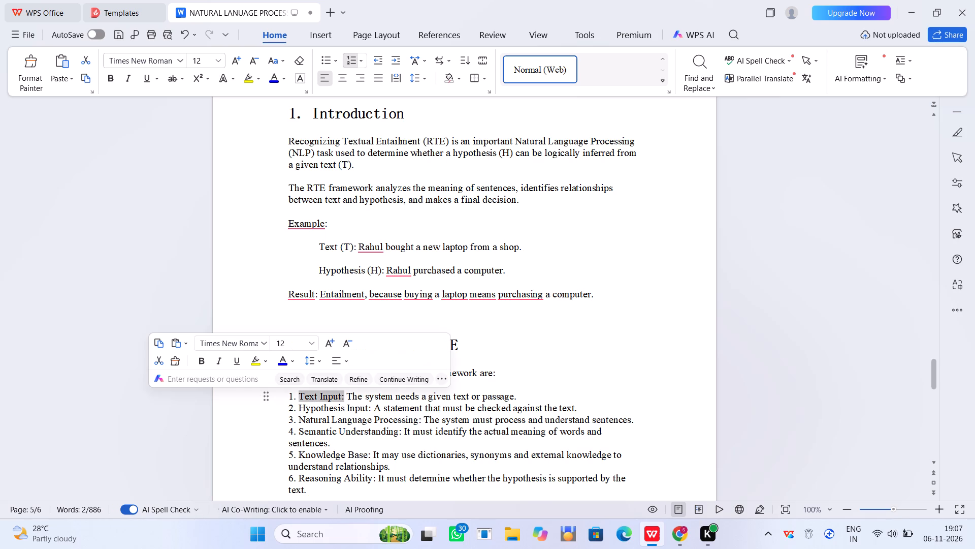
click(204, 362)
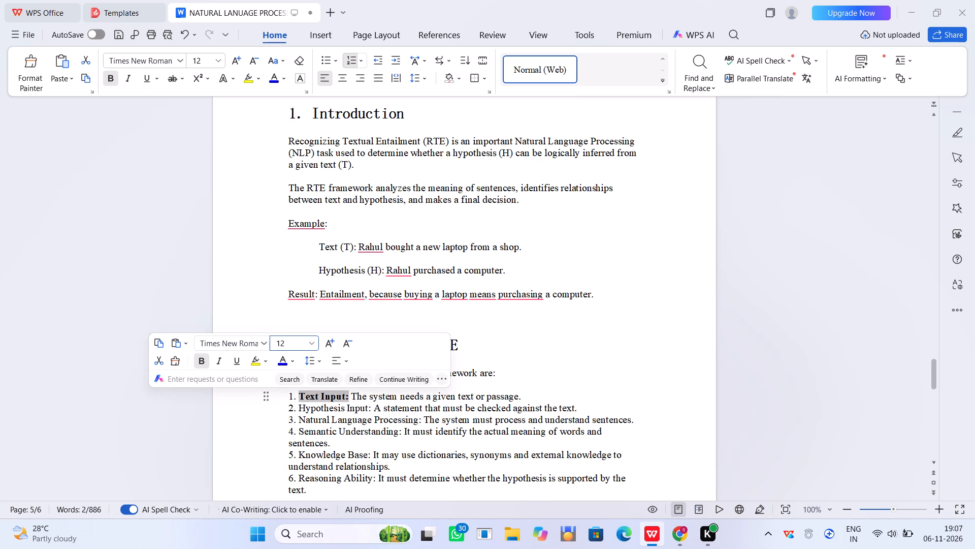
Make the labels of requirements items 2 to 6 bold, from "Hypothesis Input:" through "Reasoning Ability:".
drag(373, 412, 319, 418)
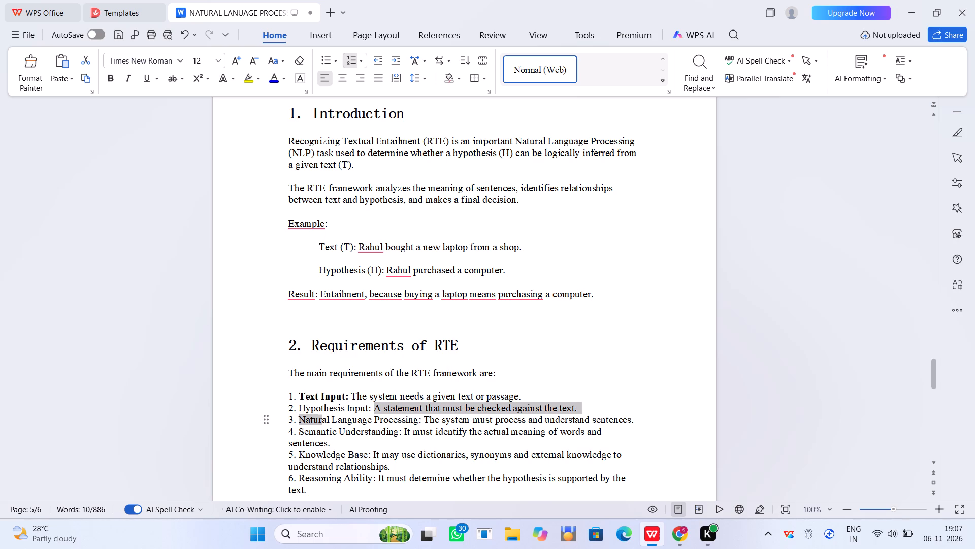
drag(319, 418, 296, 409)
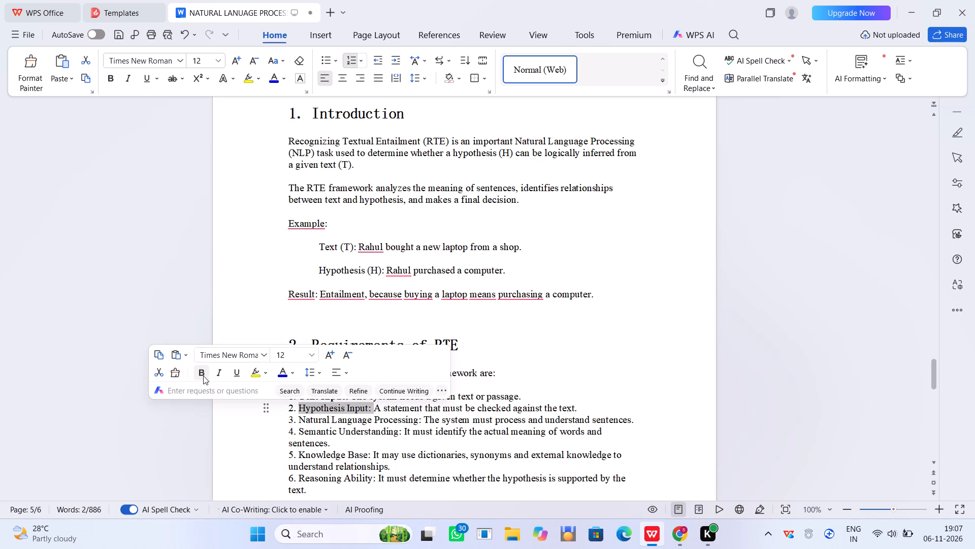
click(202, 374)
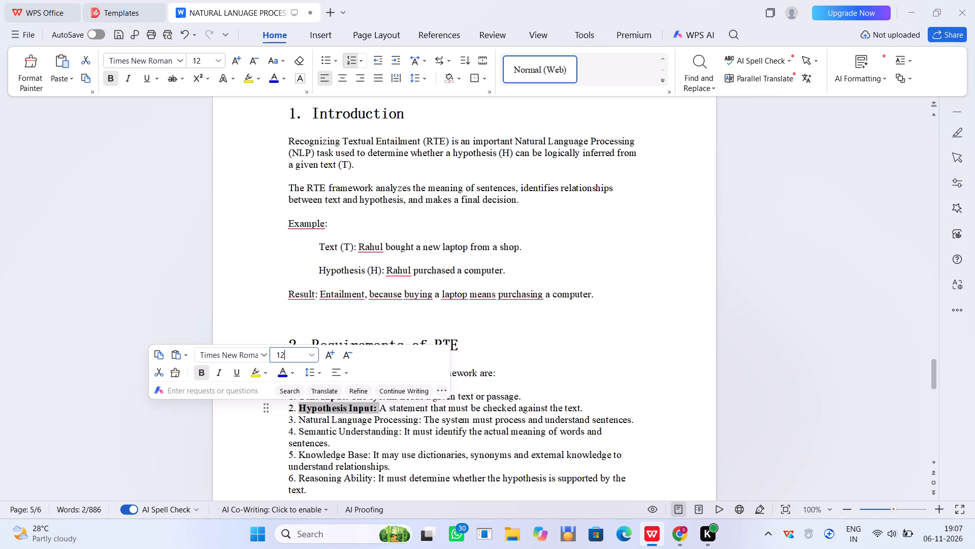
drag(421, 420, 299, 421)
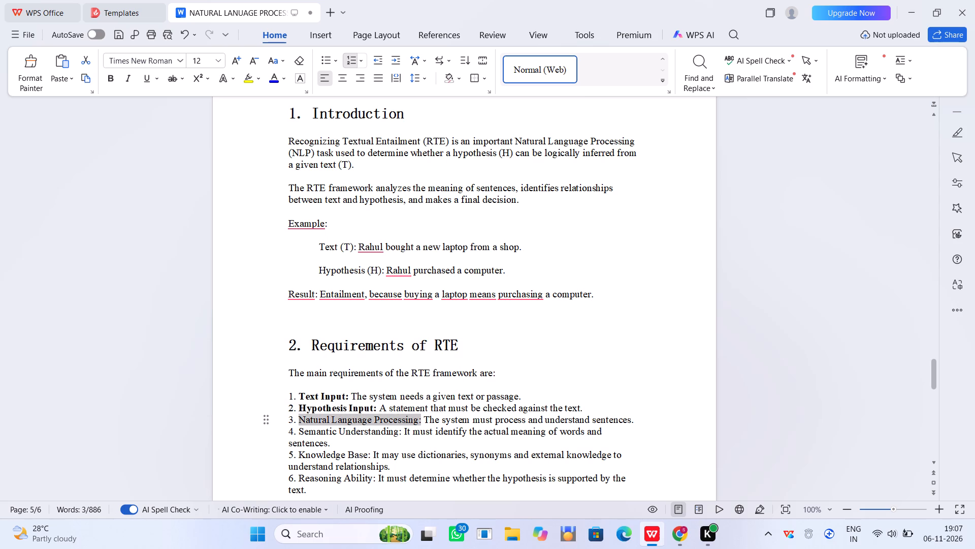
drag(299, 421, 298, 421)
click(198, 386)
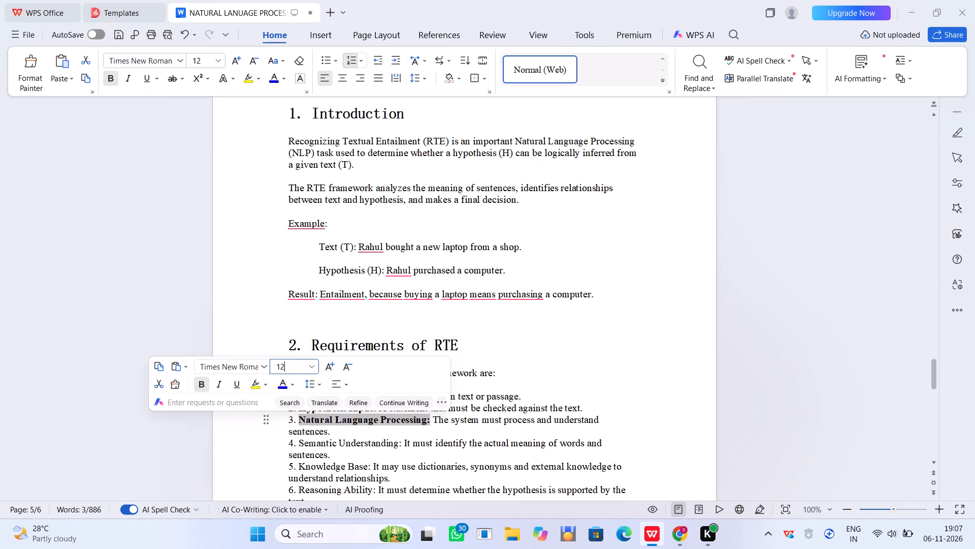
drag(401, 445, 289, 448)
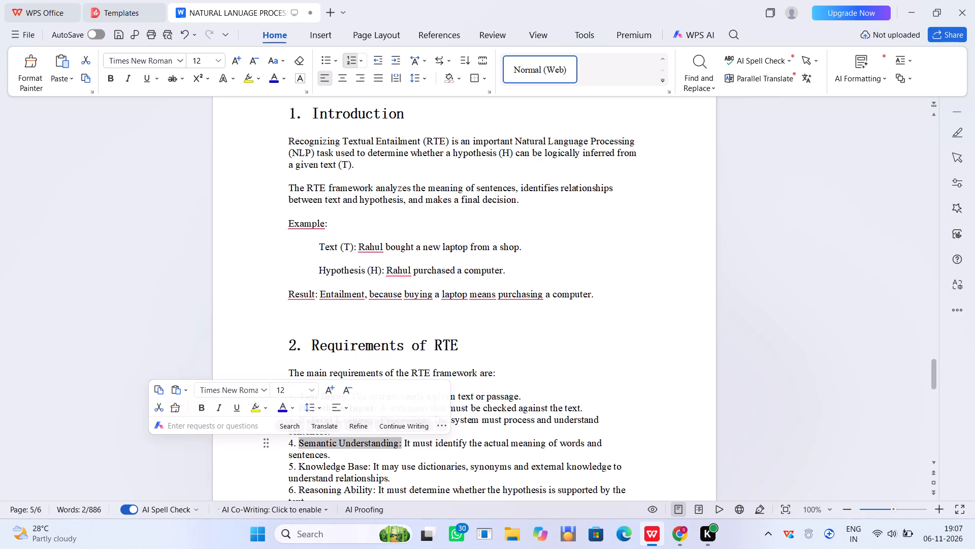
click(201, 407)
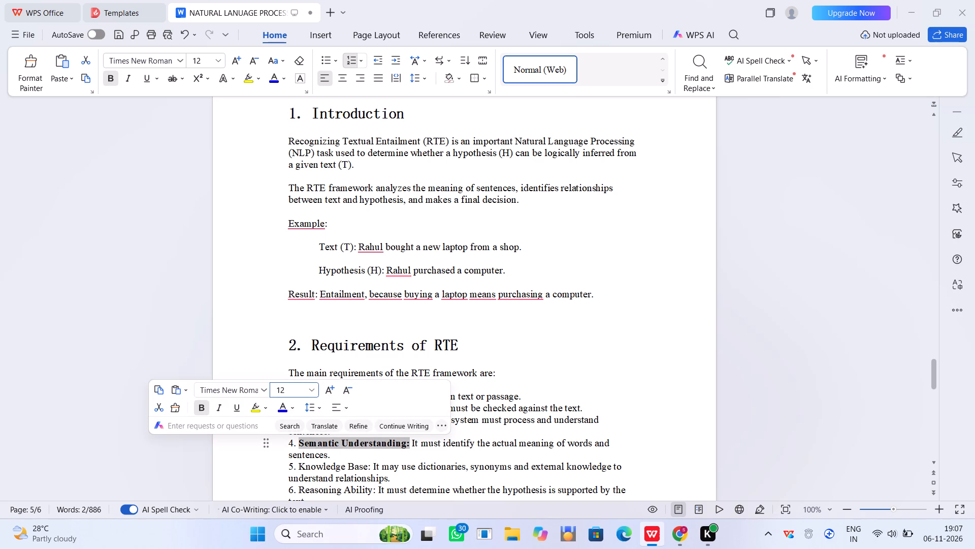
drag(371, 469, 287, 465)
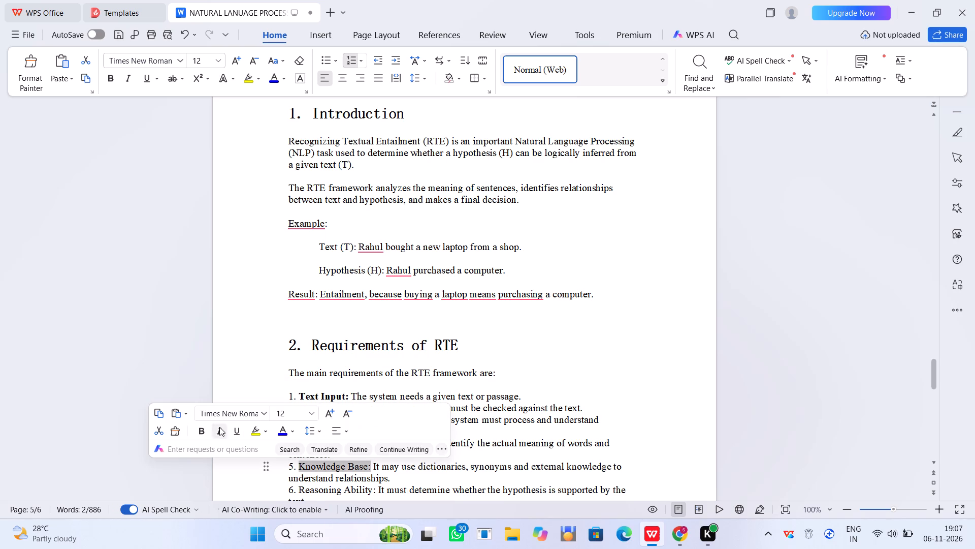
click(204, 430)
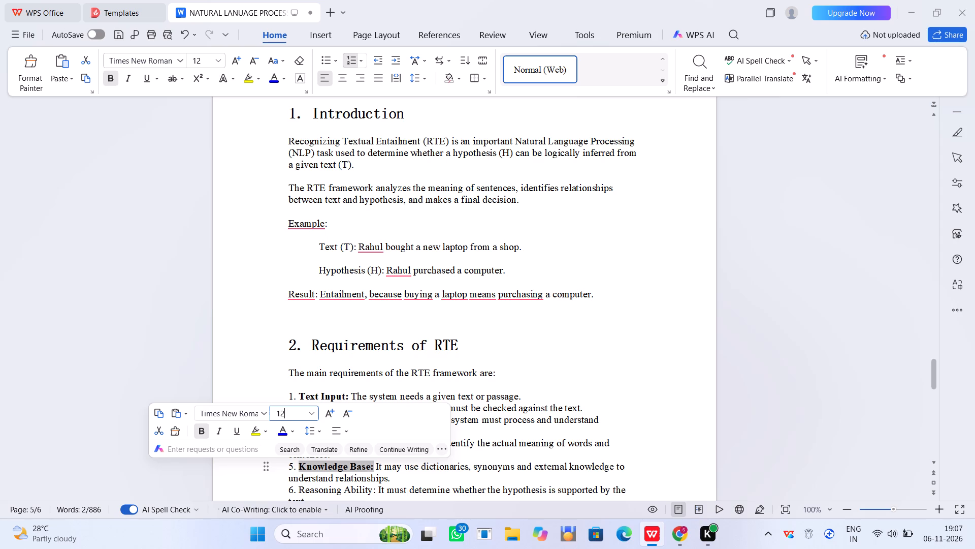
click(443, 480)
scroll(443, 480, down, 2)
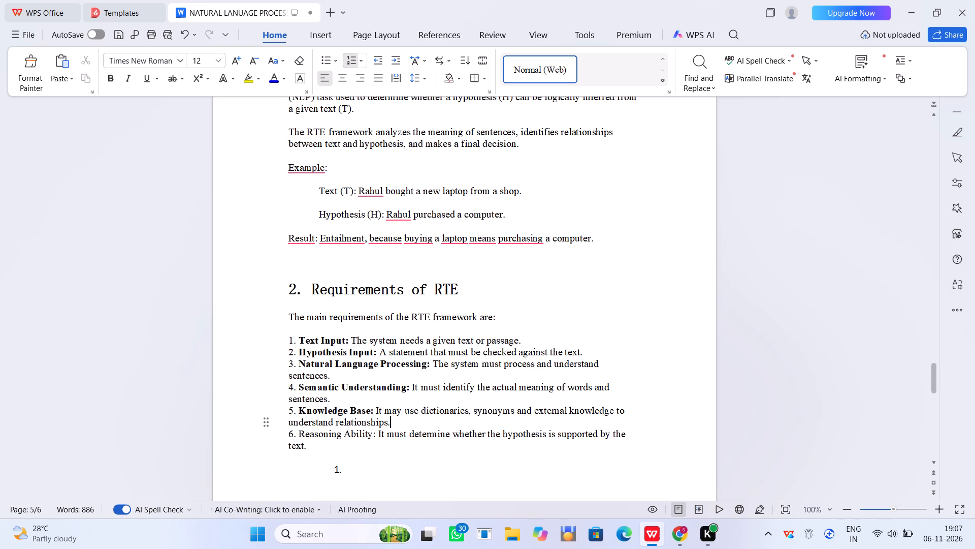
drag(377, 438, 291, 430)
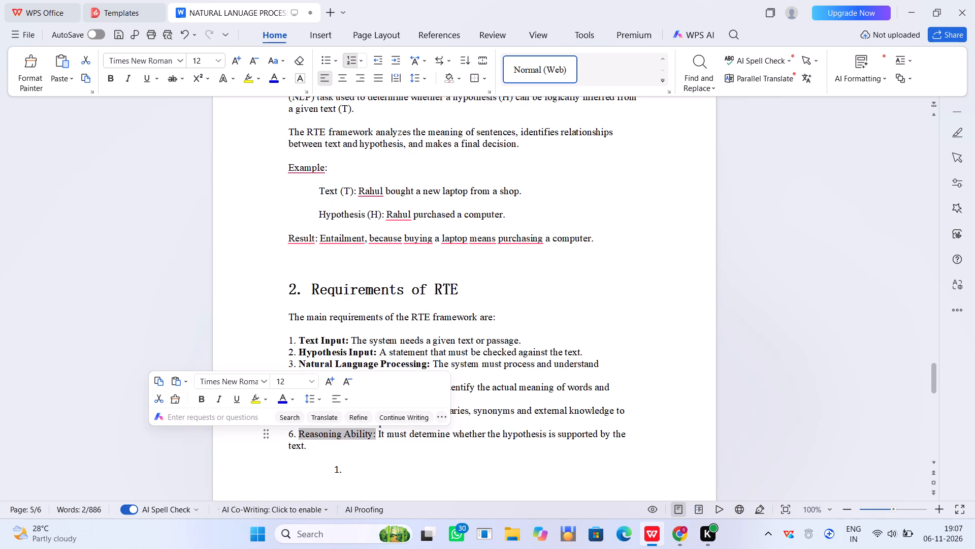
click(200, 398)
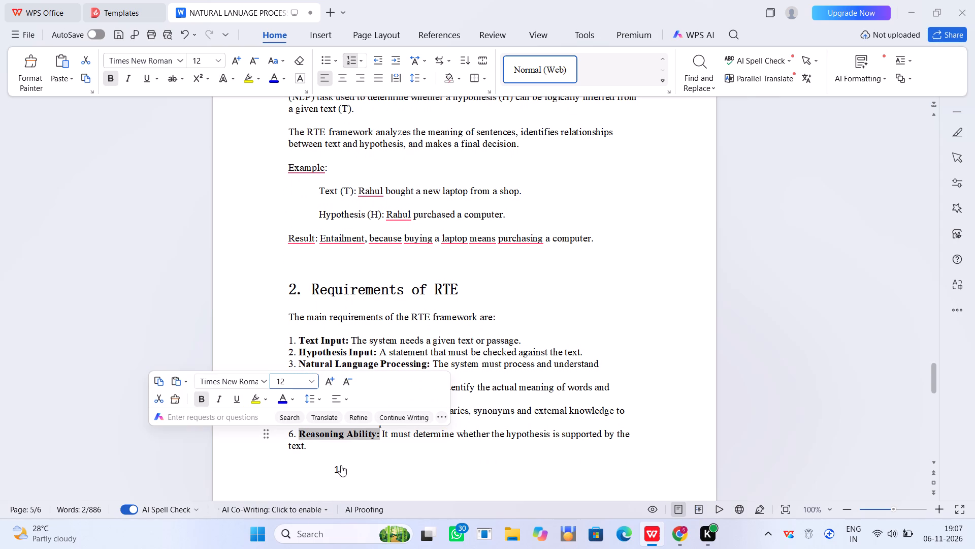
Delete the empty number below the "Reasoning Ability" item and add two blank lines to reach the following page.
click(339, 459)
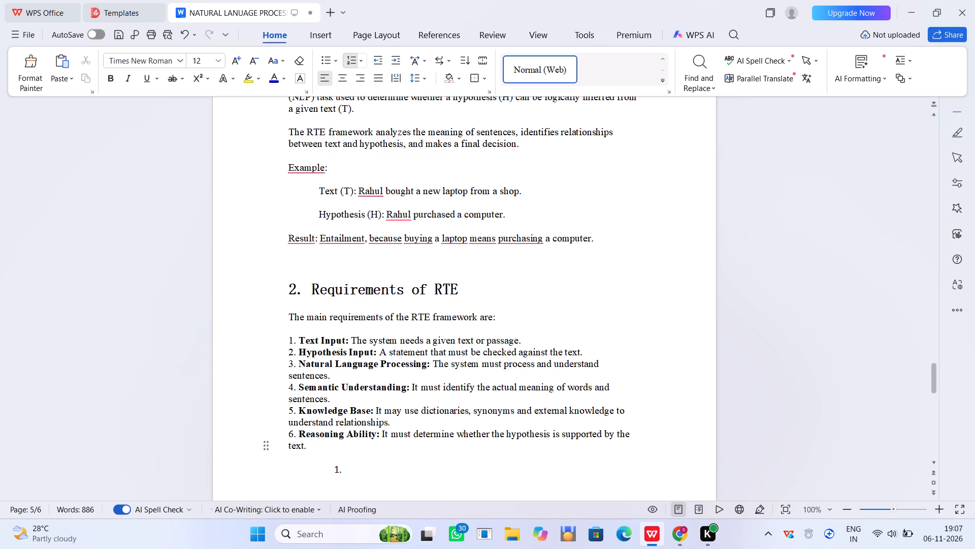
click(352, 471)
scroll(352, 471, down, 2)
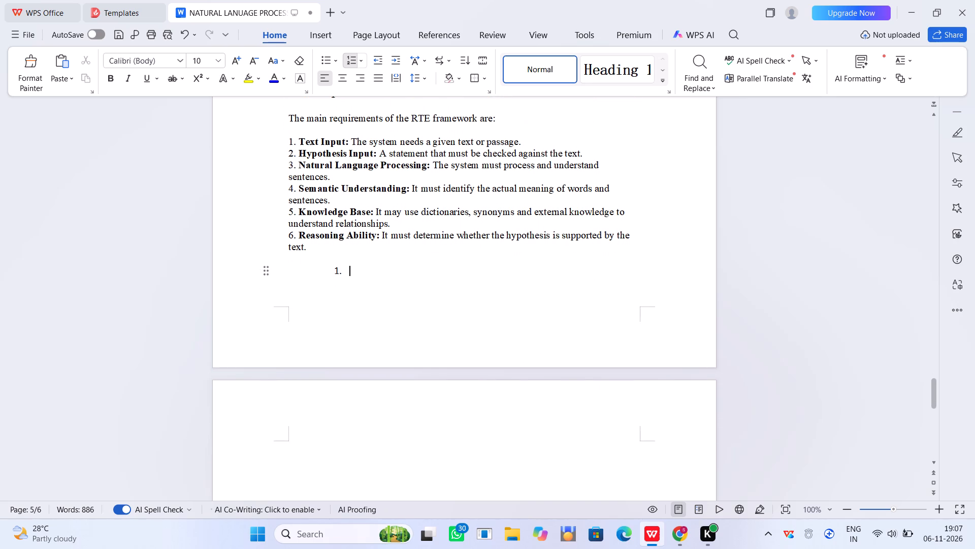
key(BackSpace)
key(BackSpace)
key(Return)
key(Return)
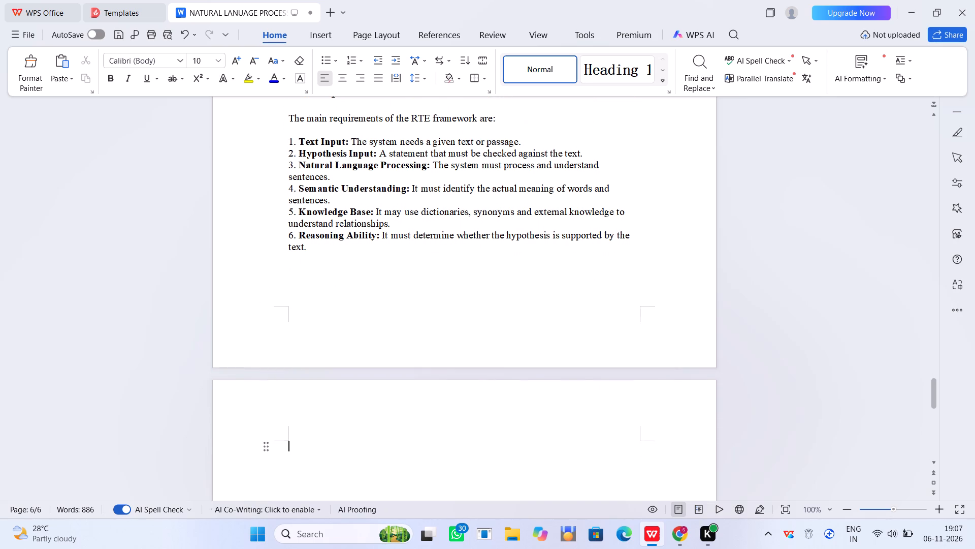
Make the "2. Requirements of RTE" heading bold, including the blank line above it.
scroll(352, 471, up, 5)
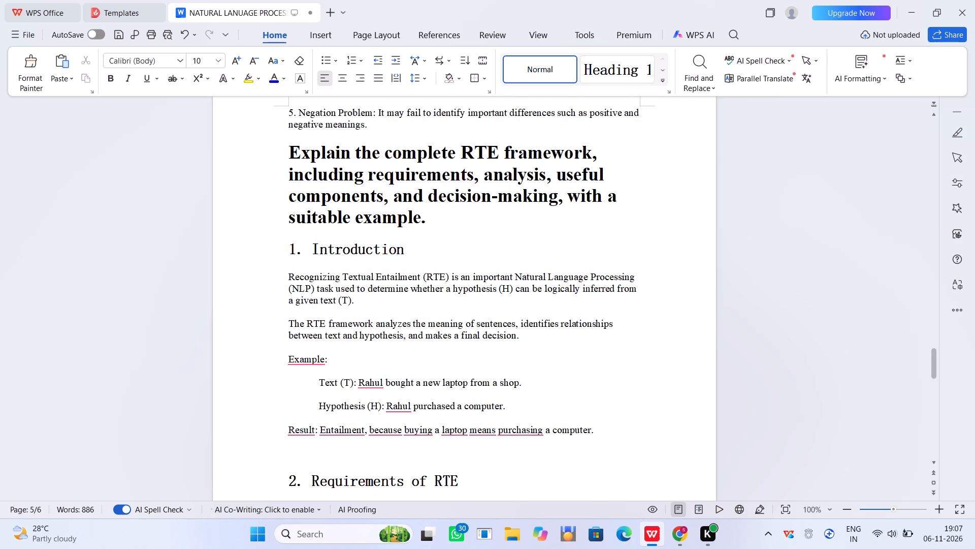
drag(467, 478, 253, 468)
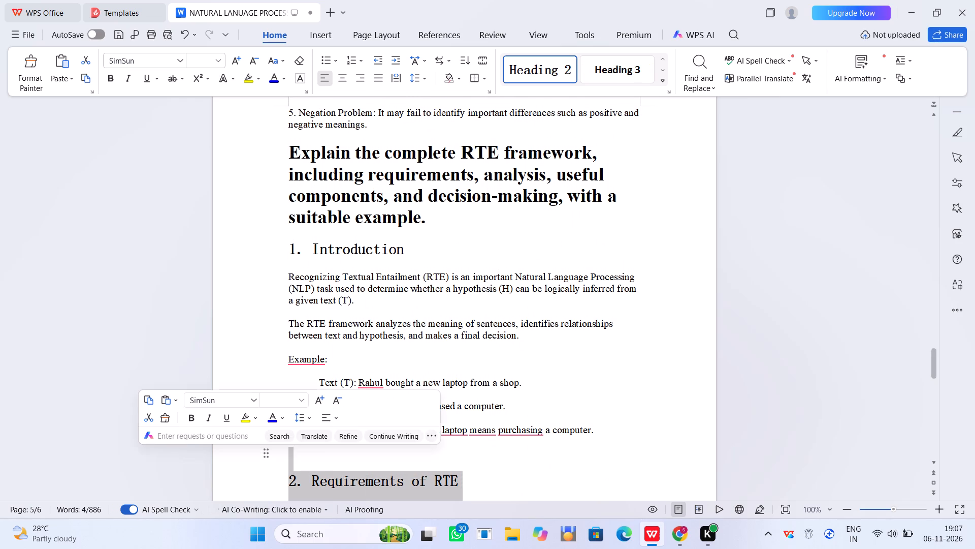
click(189, 419)
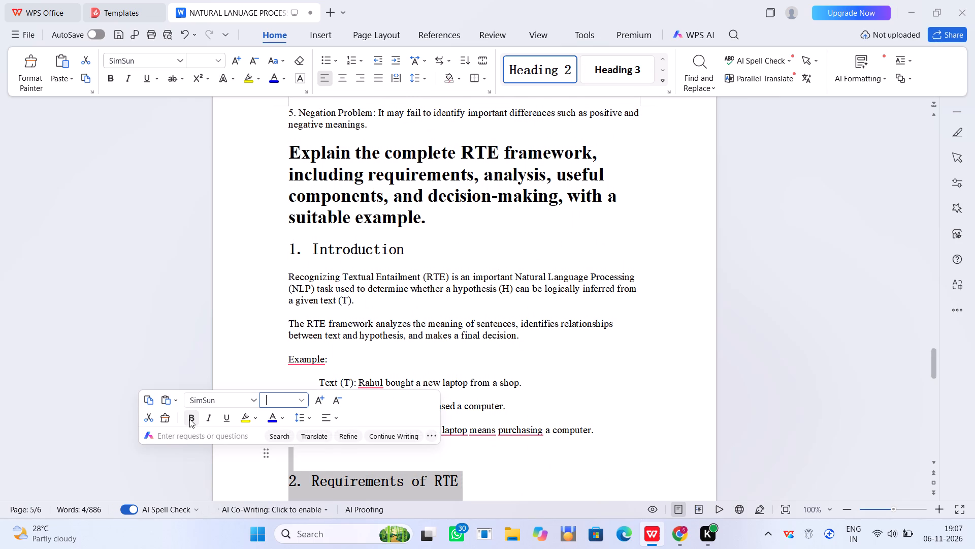
click(189, 419)
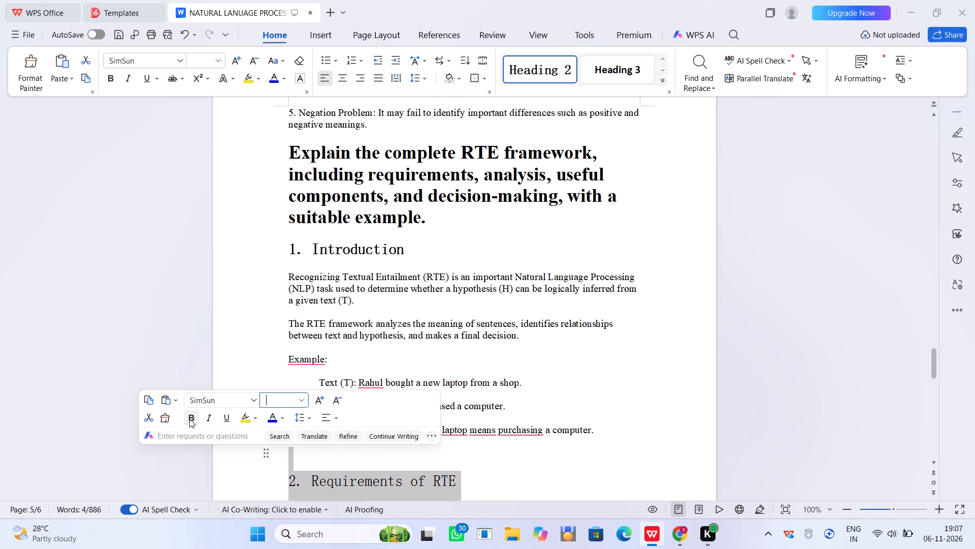
click(189, 419)
click(540, 479)
scroll(540, 479, down, 1)
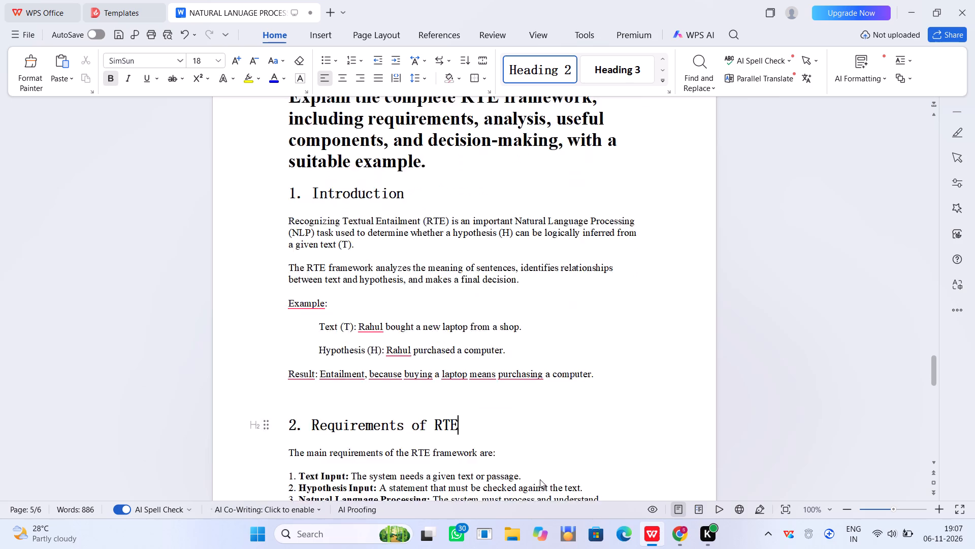
scroll(540, 479, down, 4)
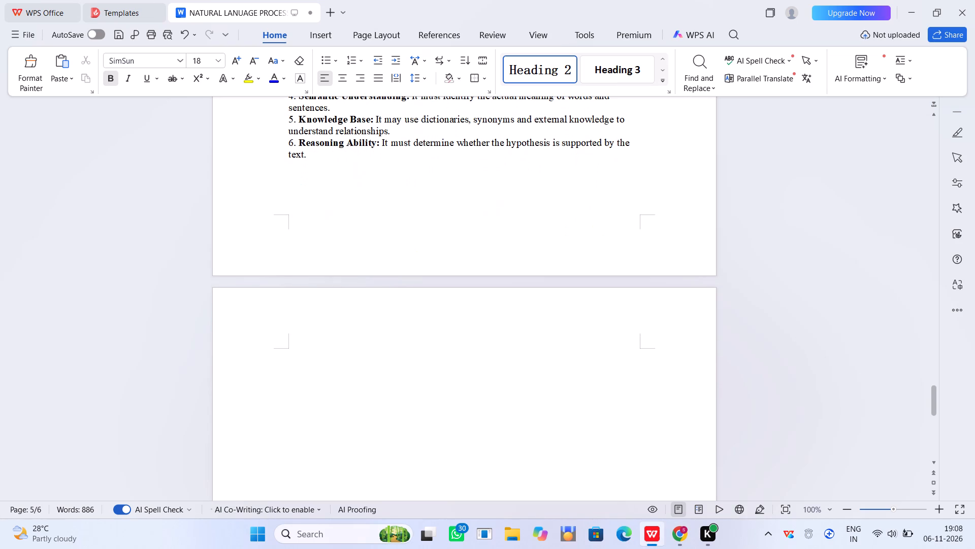
click(293, 359)
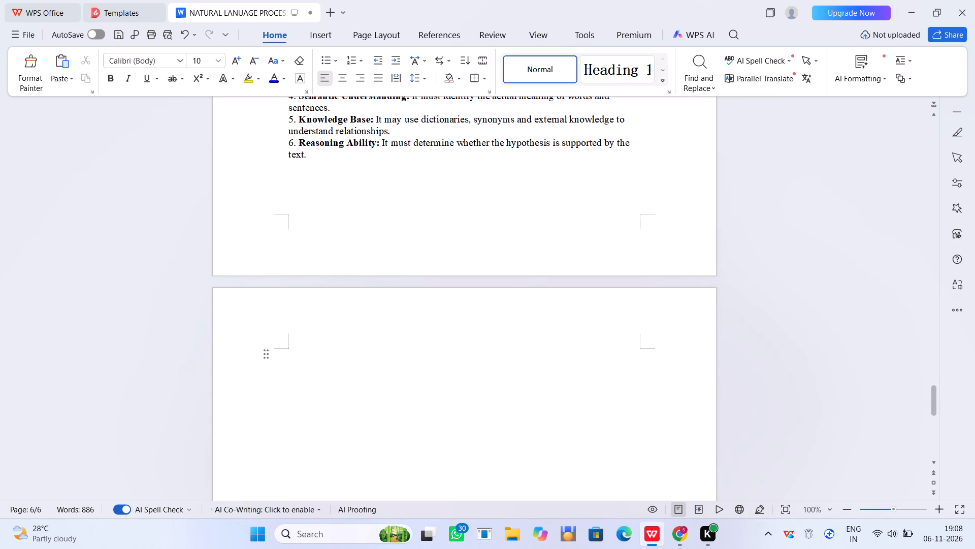
key(ctrl+v)
scroll(329, 346, up, 2)
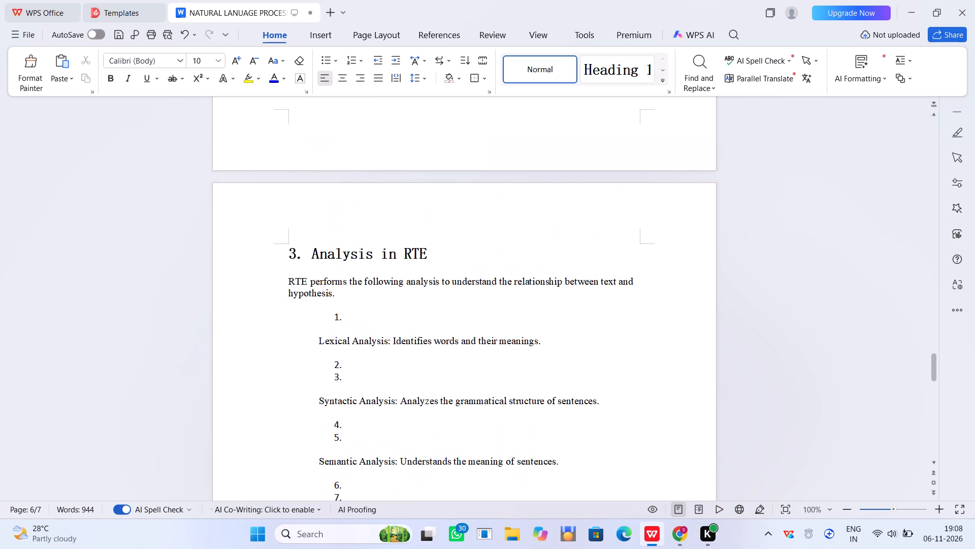
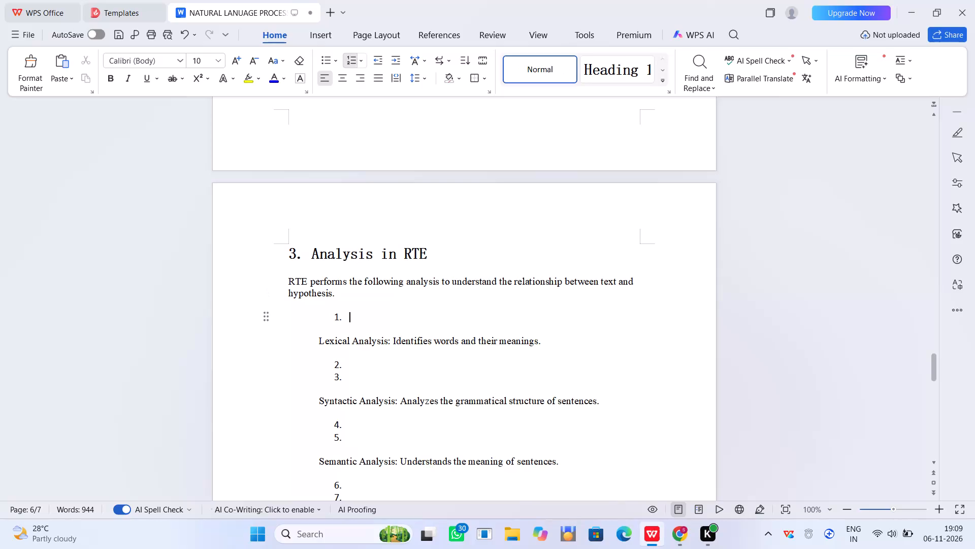
Delete the empty number above the "Lexical Analysis" line, remove that line's indent and prefix it with "1. ".
key(BackSpace)
key(BackSpace)
key(BackSpace)
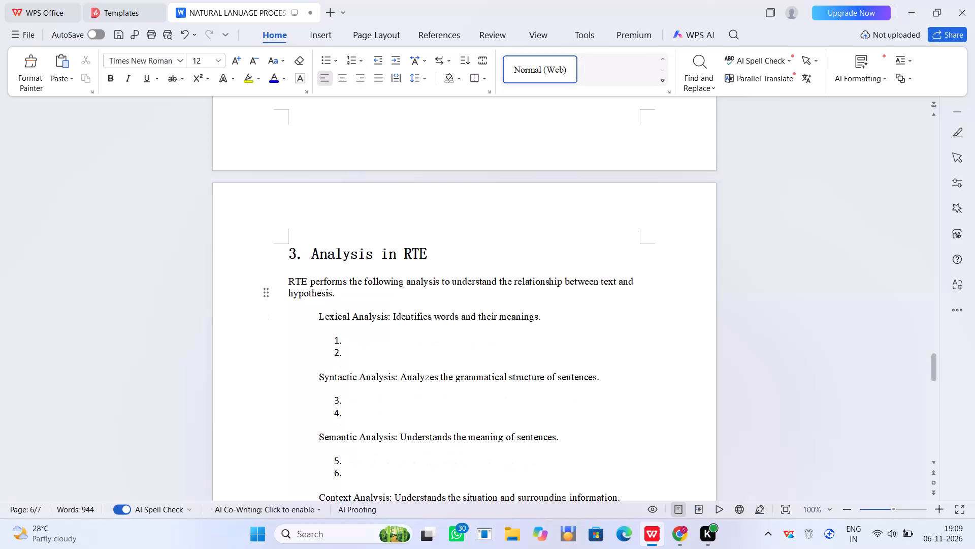
click(316, 314)
key(BackSpace)
text(1.)
key(space)
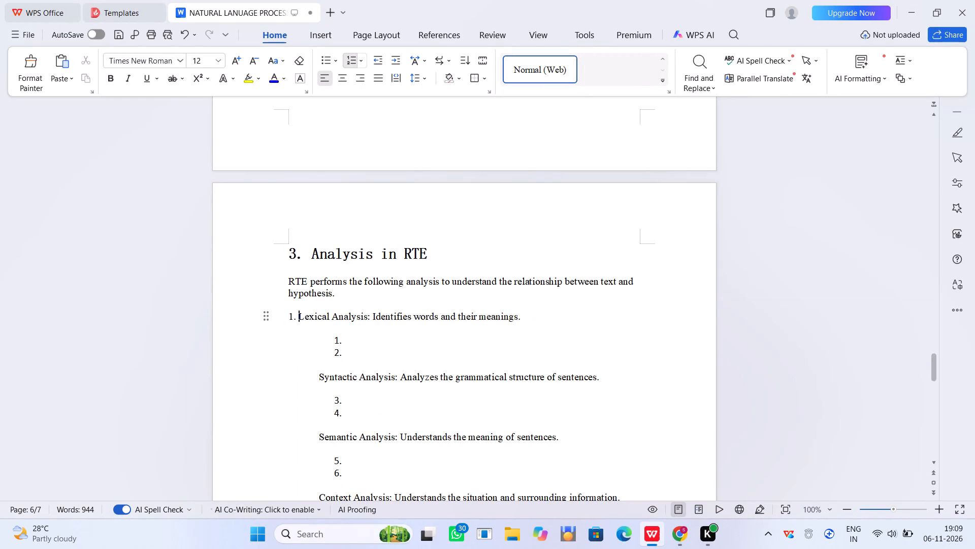
Delete the two empty list numbers between the "Lexical Analysis" and "Syntactic Analysis" lines.
click(360, 354)
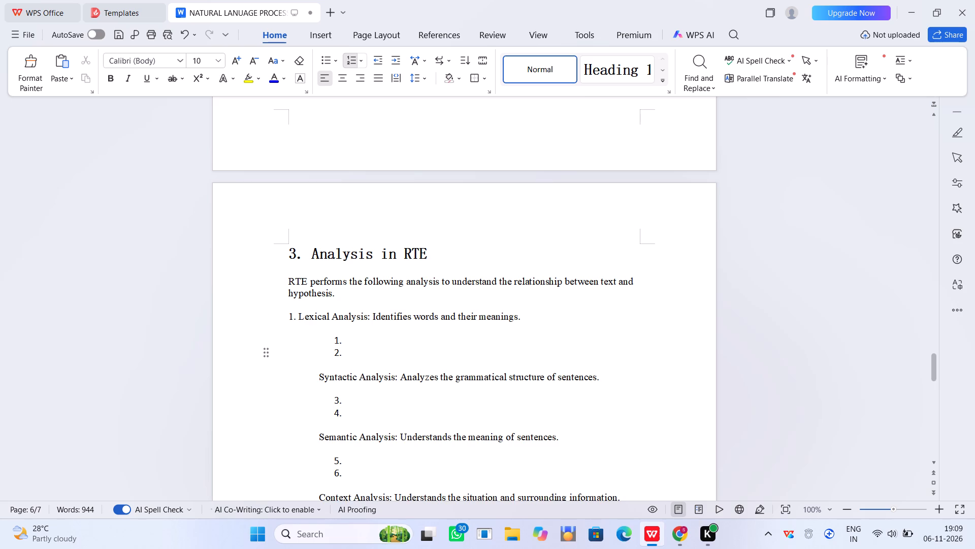
key(BackSpace)
key(BackSpace)
key(BackSpace)
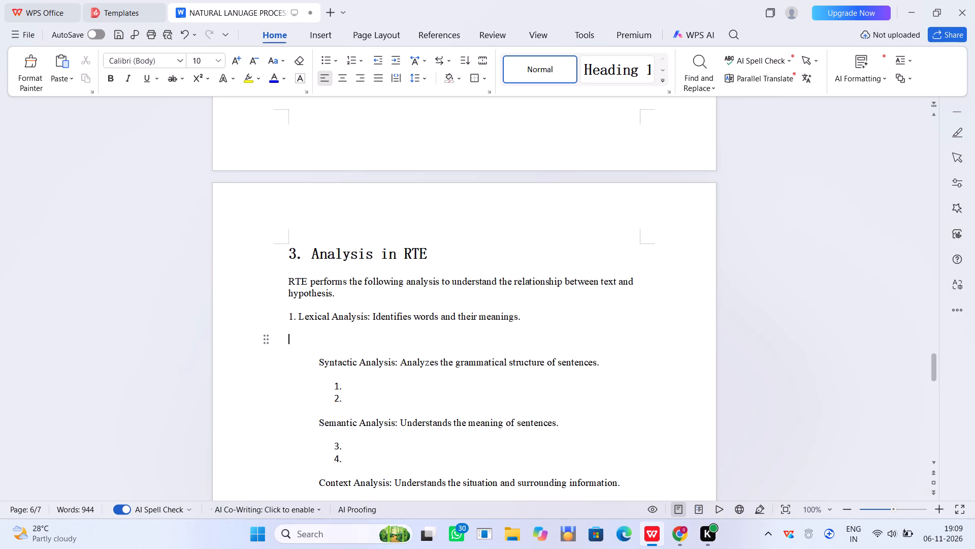
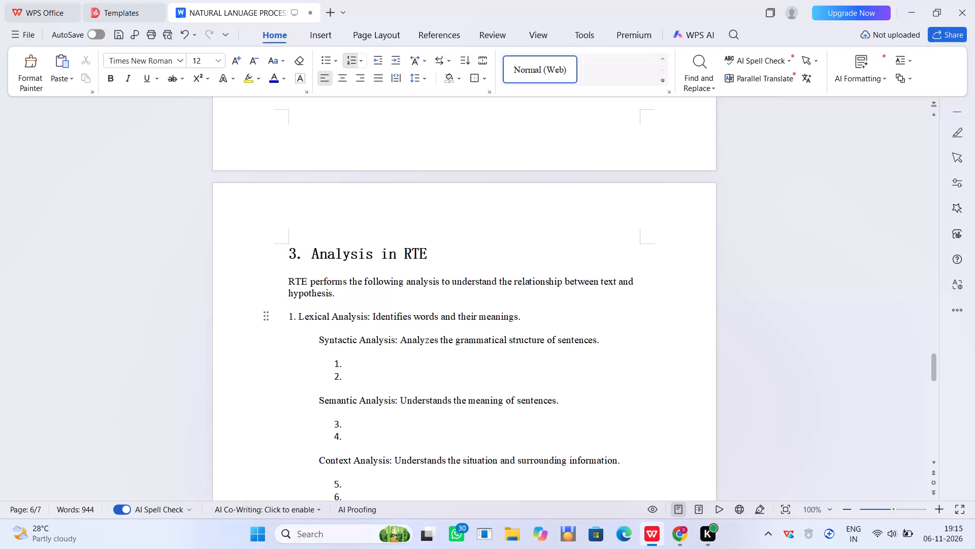
Remove the "Syntactic Analysis" line's indent, prefix it with "2. ", and delete the two empty list numbers below it.
click(321, 344)
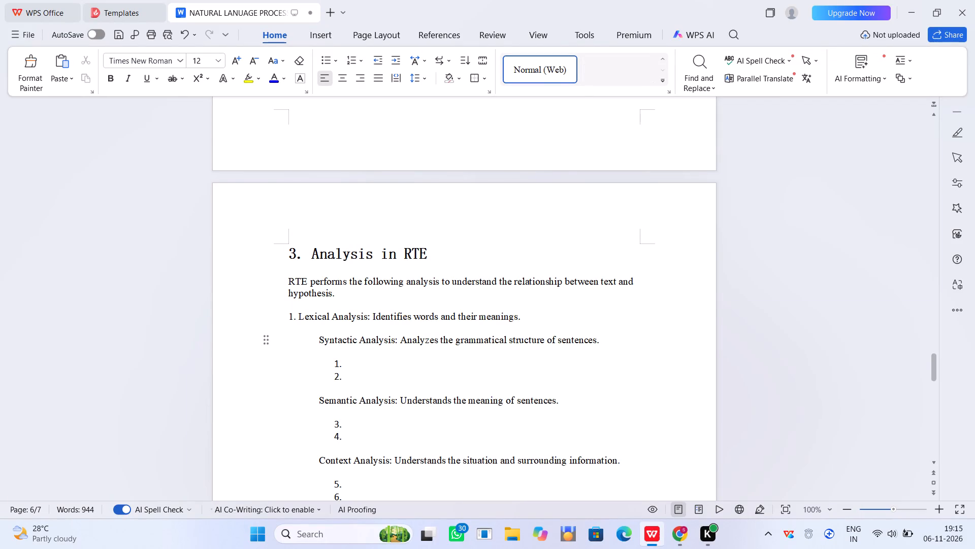
key(BackSpace)
text(2.)
key(space)
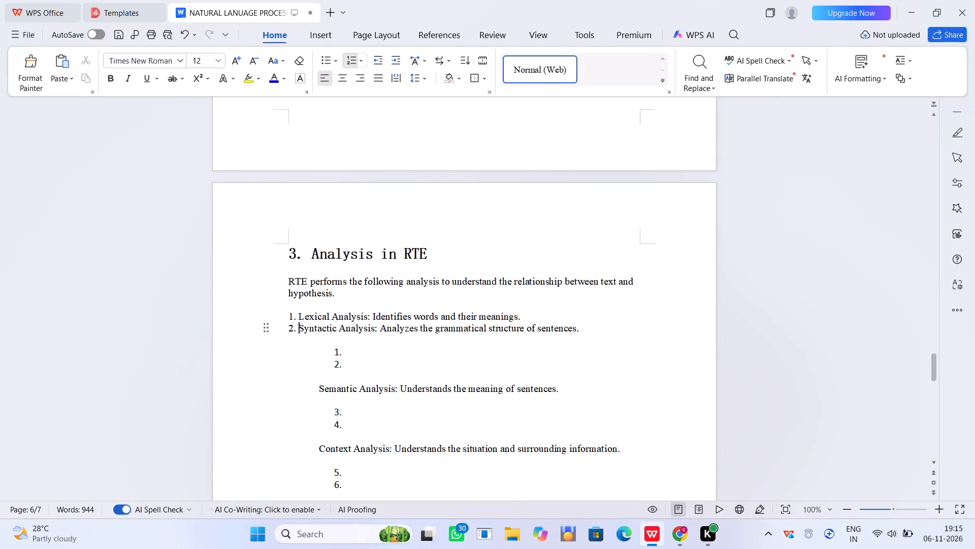
click(359, 373)
key(BackSpace)
key(BackSpace)
key(BackSpace)
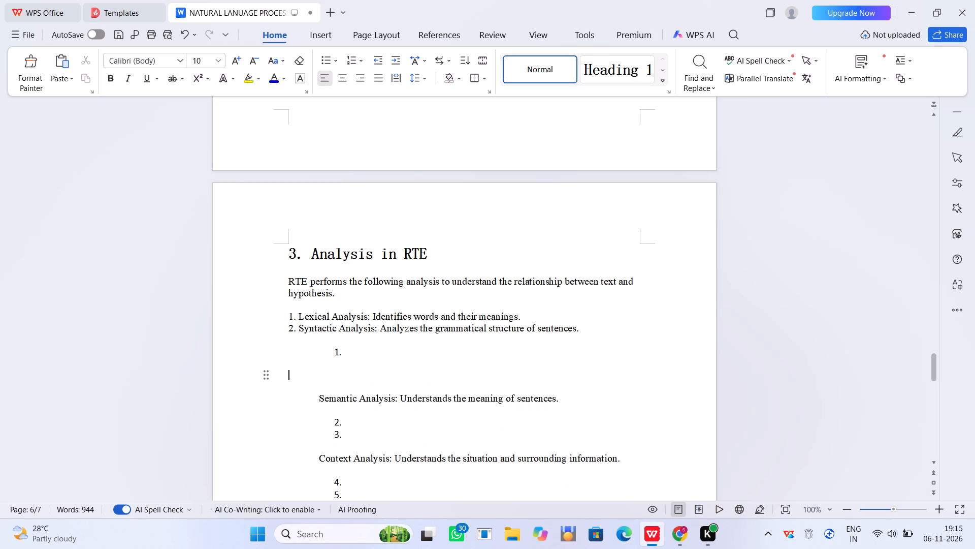
key(BackSpace)
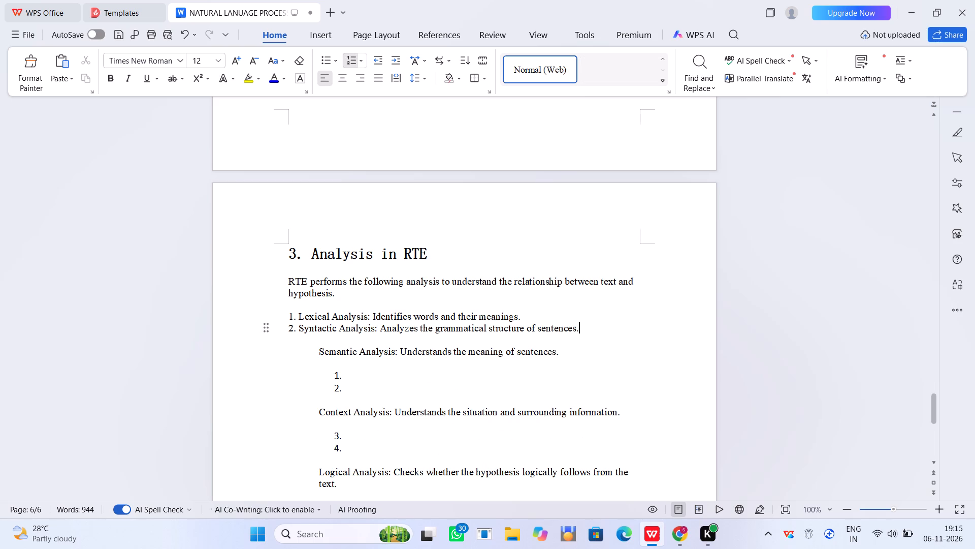
Make the "Semantic Analysis" line unindented item 3 of the list and delete the two empty list numbers below it.
click(316, 349)
key(BackSpace)
key(BackSpace)
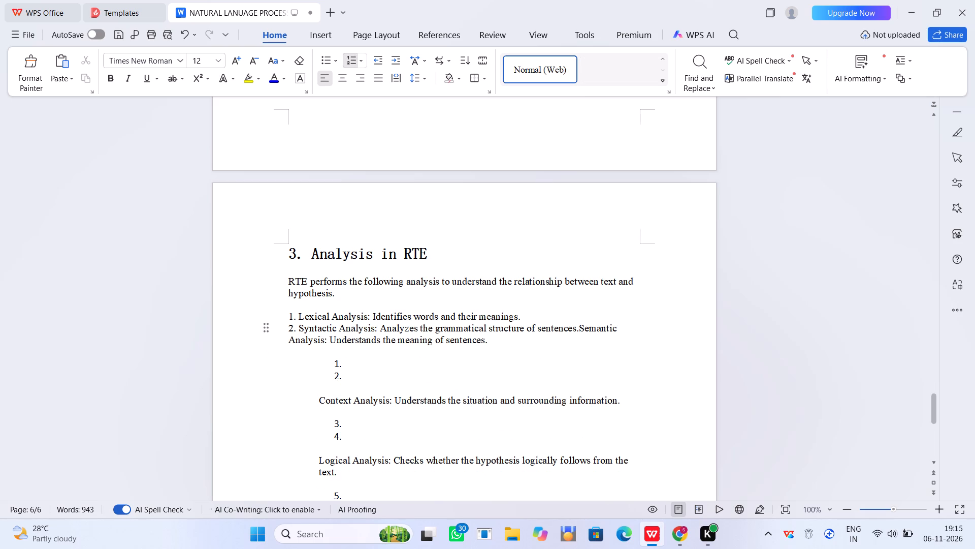
key(Return)
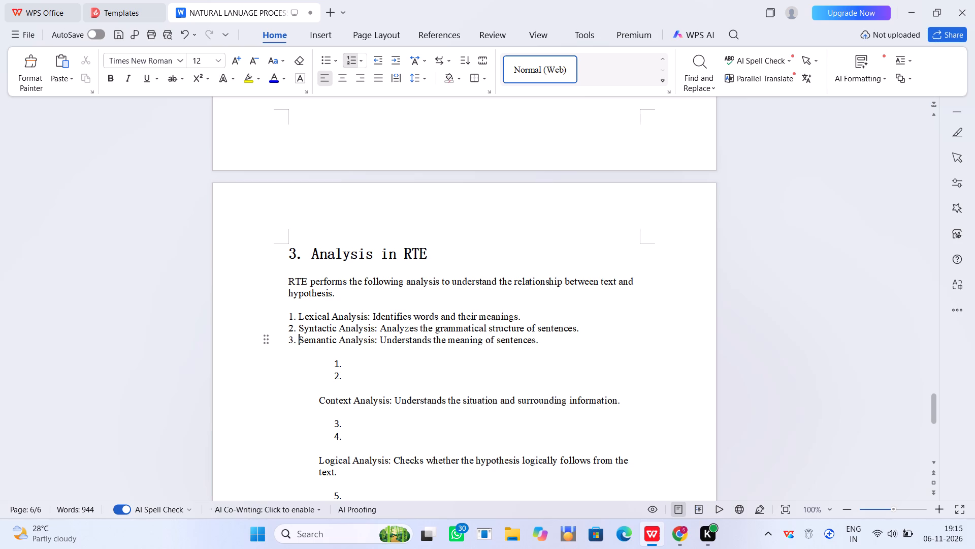
click(347, 380)
key(BackSpace)
key(BackSpace)
key(BackSpace)
key(BackSpace)
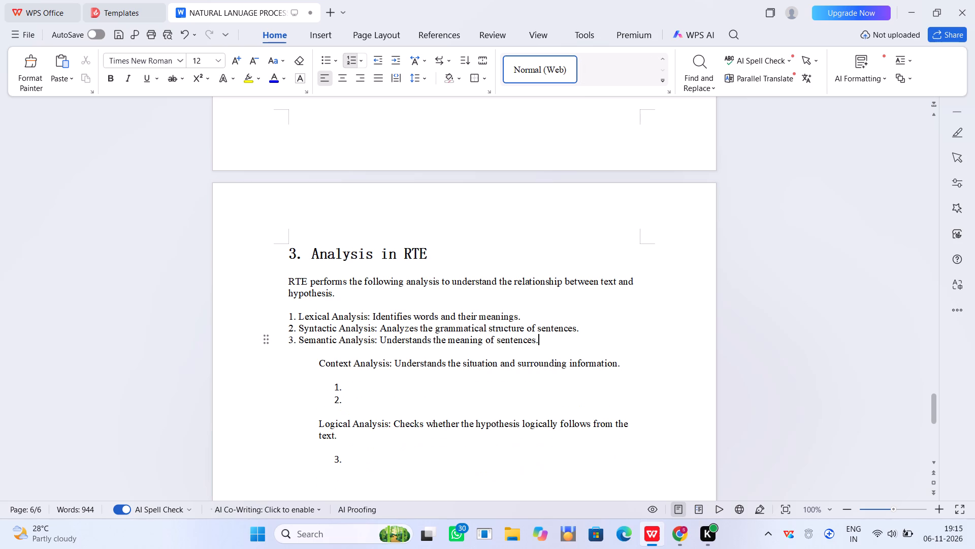
Make the "Context Analysis" line unindented item 4 of the list and delete the two empty list numbers below it.
click(318, 367)
key(BackSpace)
key(BackSpace)
key(Return)
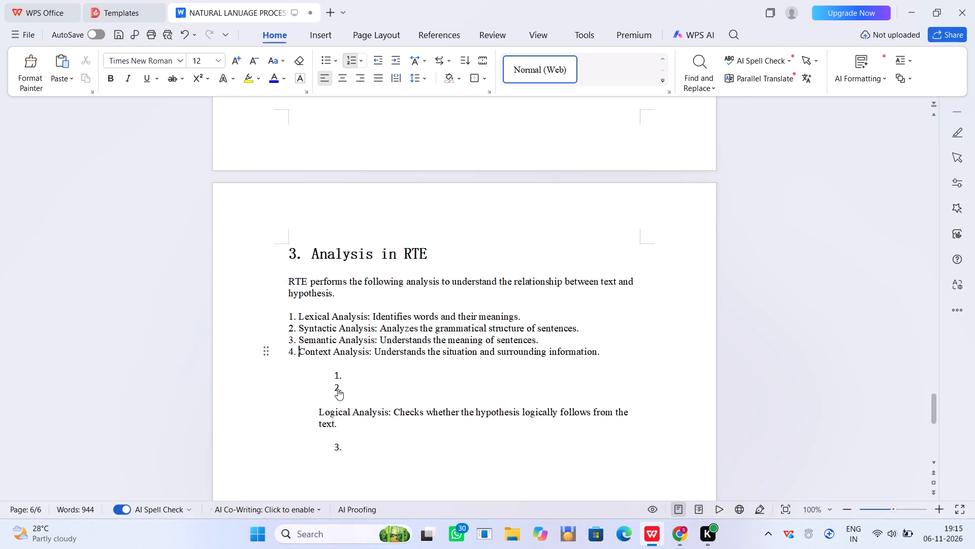
click(353, 387)
key(BackSpace)
key(BackSpace)
key(BackSpace)
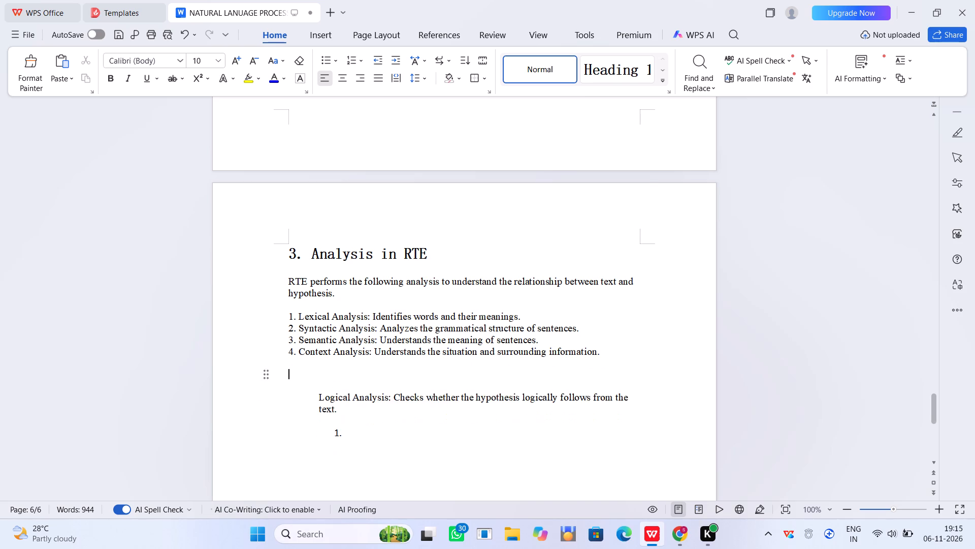
key(BackSpace)
Make the "Logical Analysis" line unindented item 5 of the list and remove the empty list number below it.
click(319, 377)
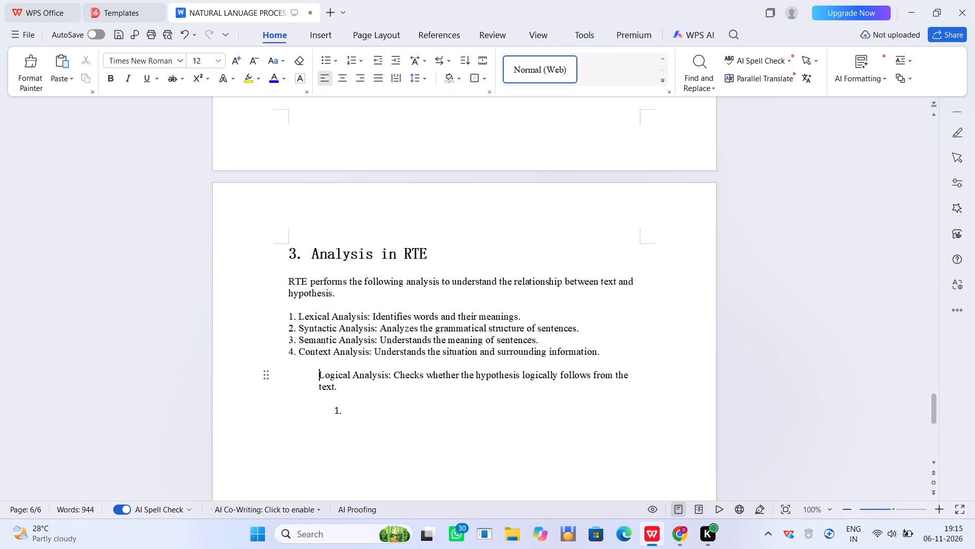
key(BackSpace)
key(BackSpace)
key(Return)
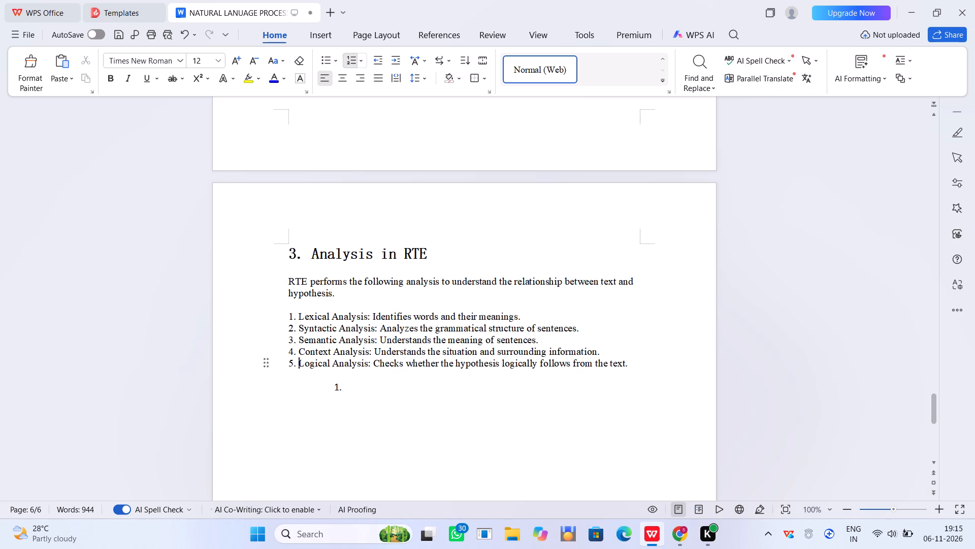
click(352, 386)
key(BackSpace)
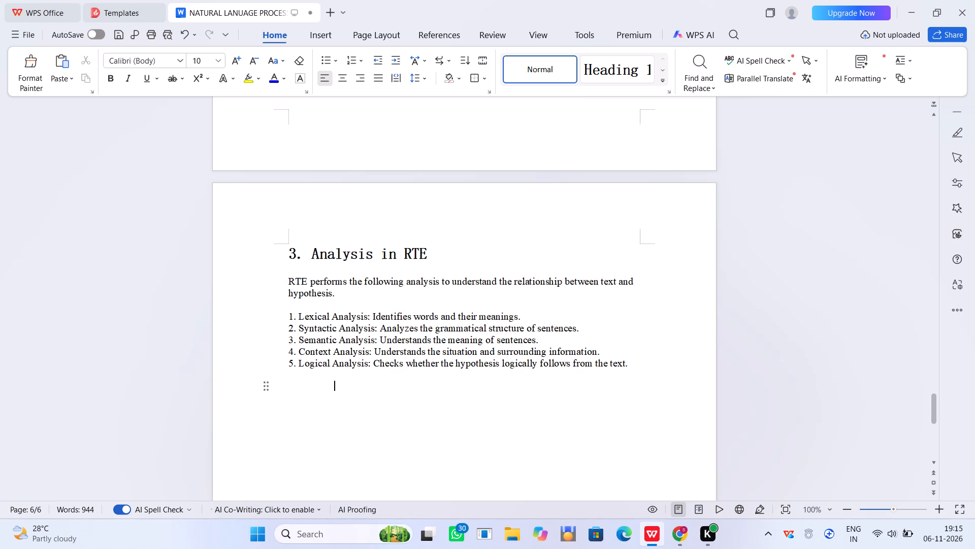
Bold the labels "Lexical Analysis:", "Syntactic Analysis:", "Semantic Analysis:", "Context Analysis:" and "Logical Analysis:" in the numbered list.
scroll(352, 386, down, 2)
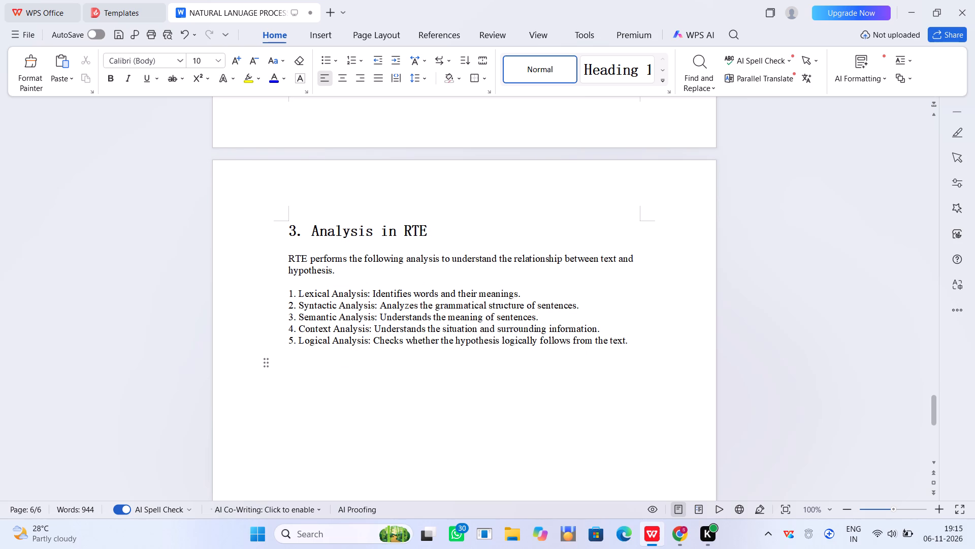
drag(373, 293, 291, 290)
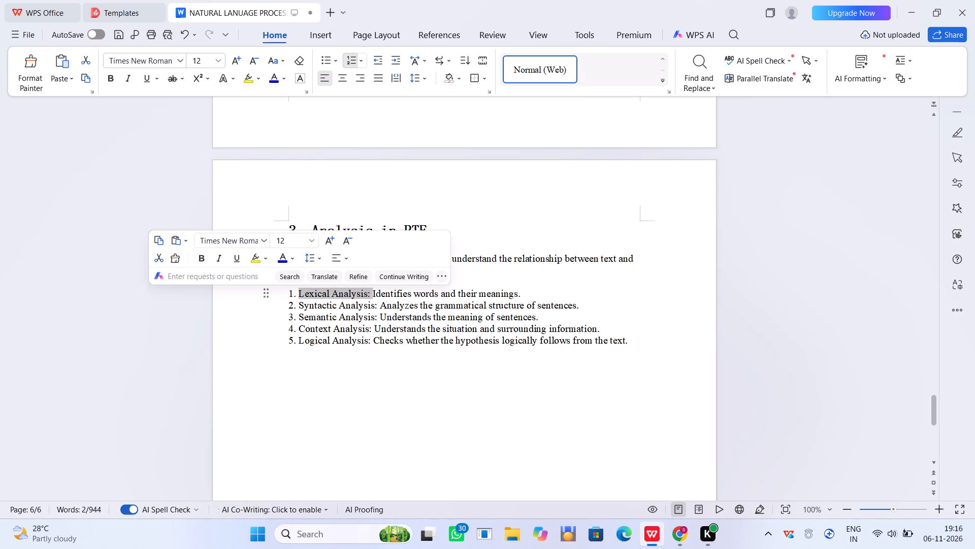
click(199, 260)
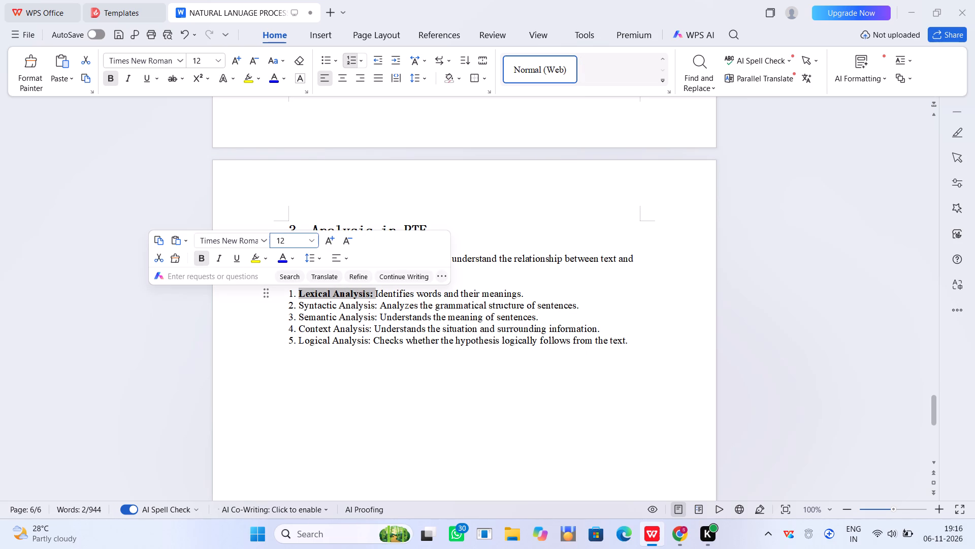
drag(377, 309, 286, 302)
click(198, 265)
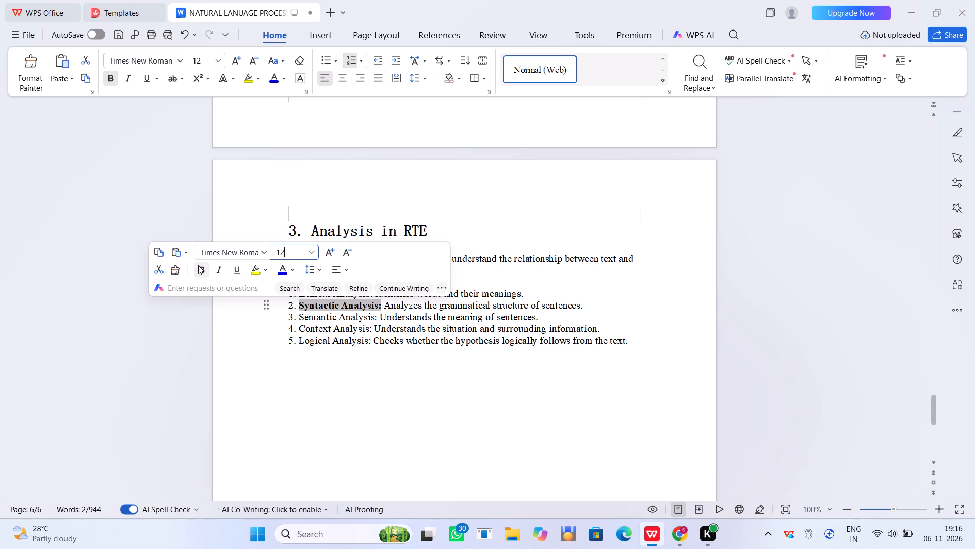
drag(378, 315, 347, 314)
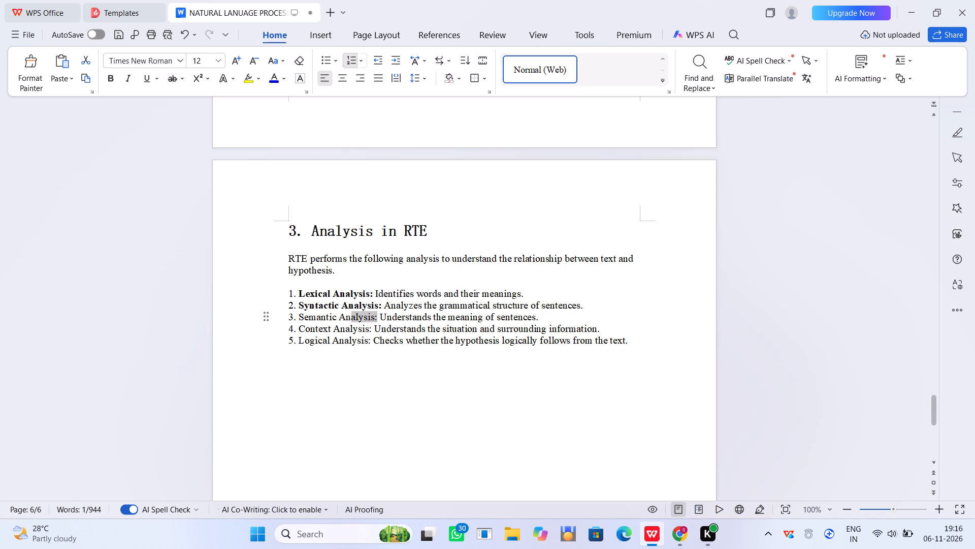
drag(347, 314, 293, 318)
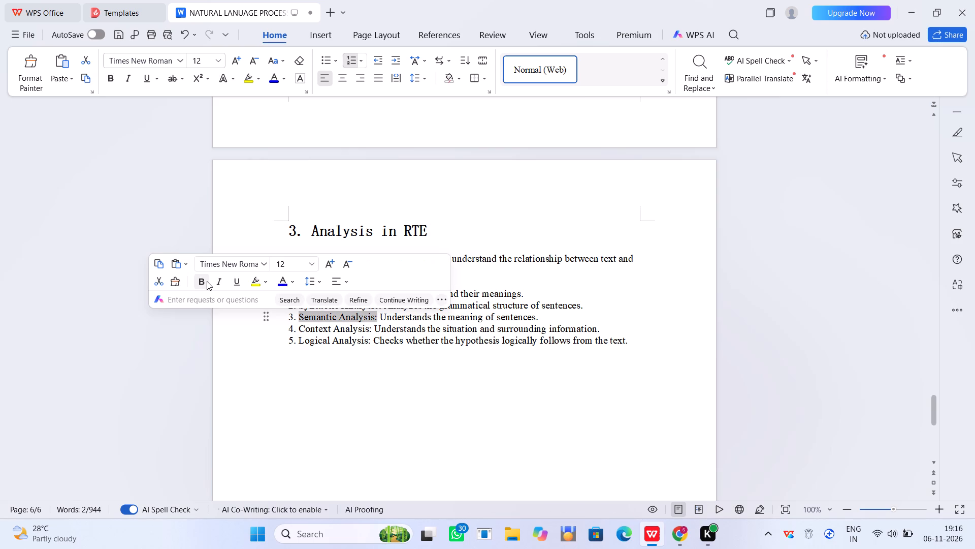
click(207, 281)
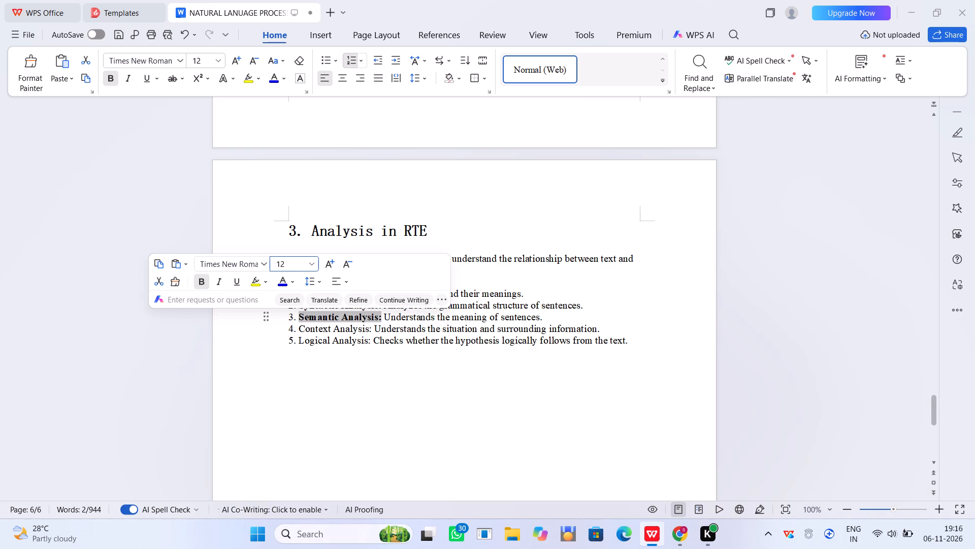
drag(373, 329, 371, 329)
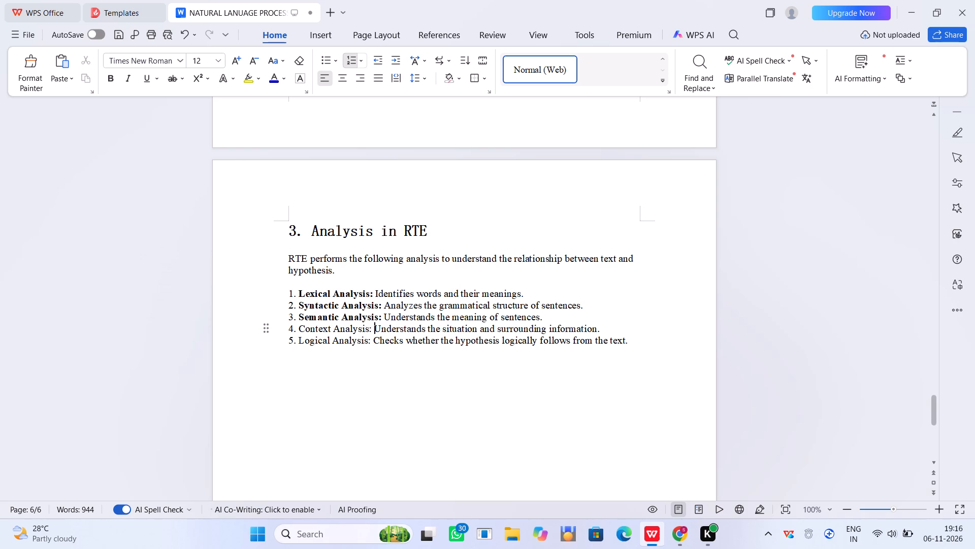
drag(371, 329, 292, 329)
click(197, 292)
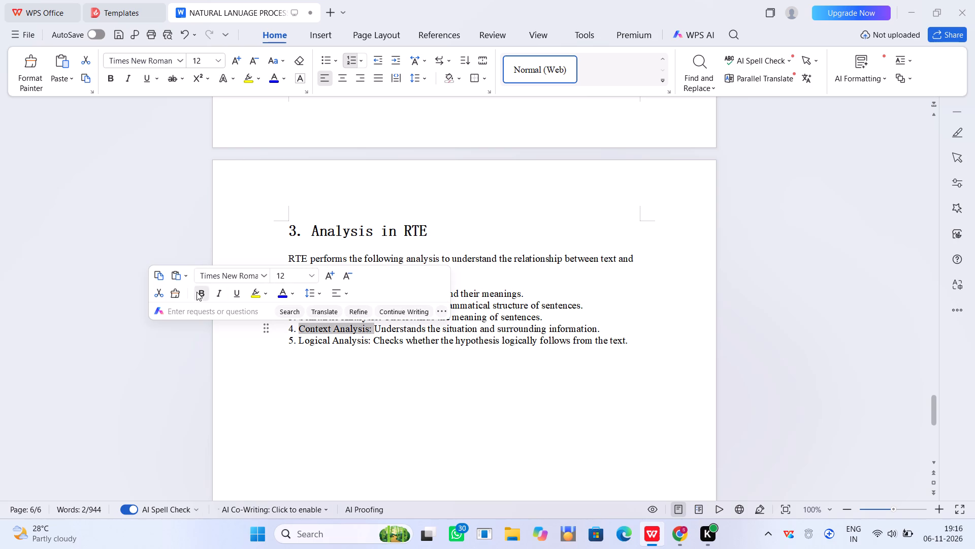
drag(370, 343, 278, 339)
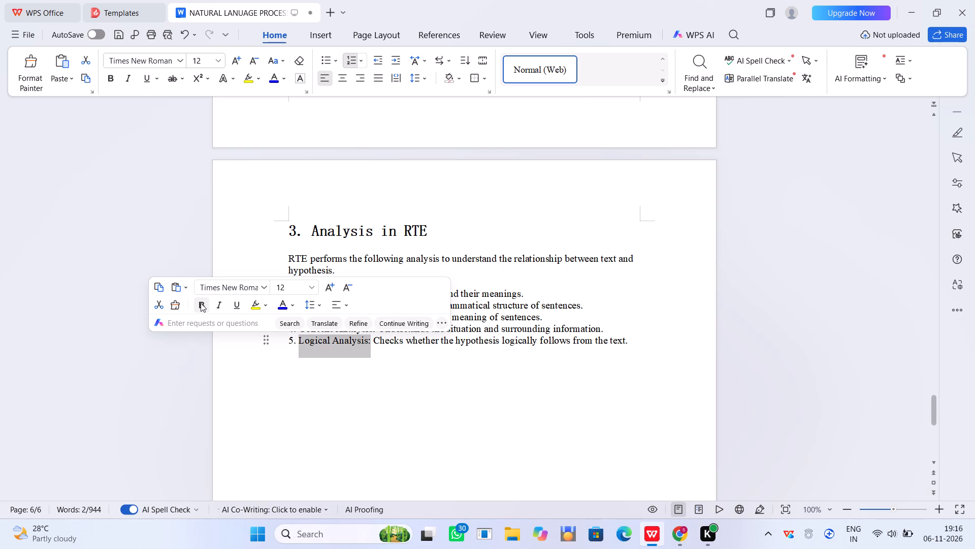
click(200, 303)
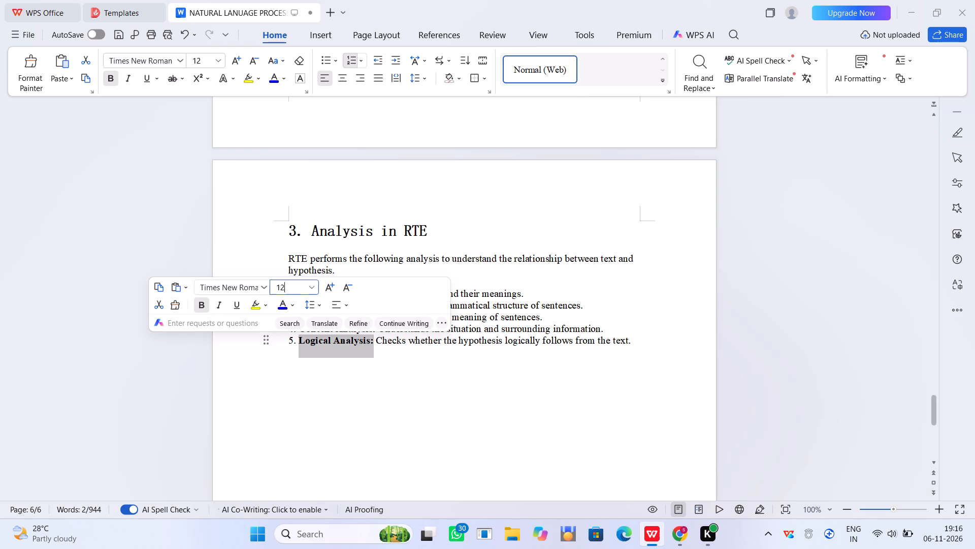
click(384, 395)
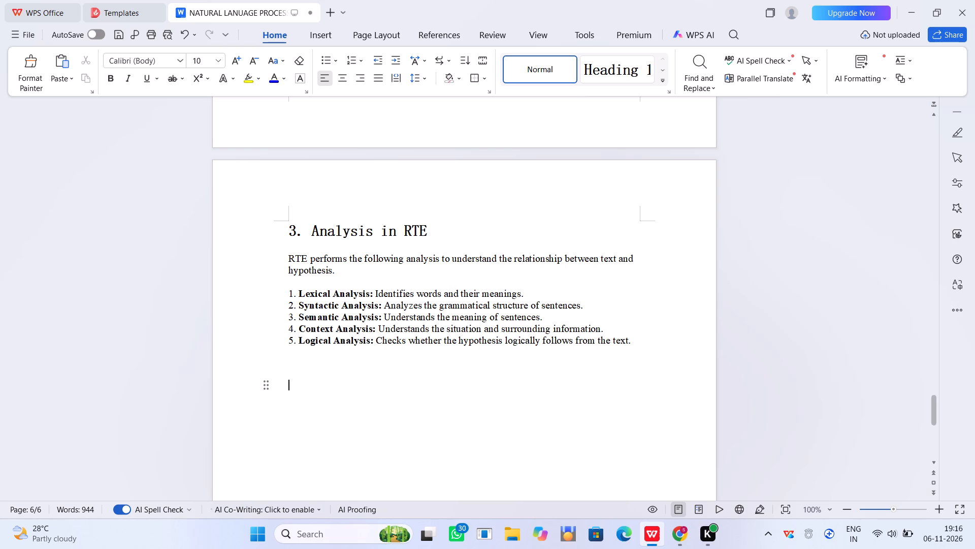
End the numbered list after the "Logical Analysis" item and start an unnumbered blank line below it.
click(667, 344)
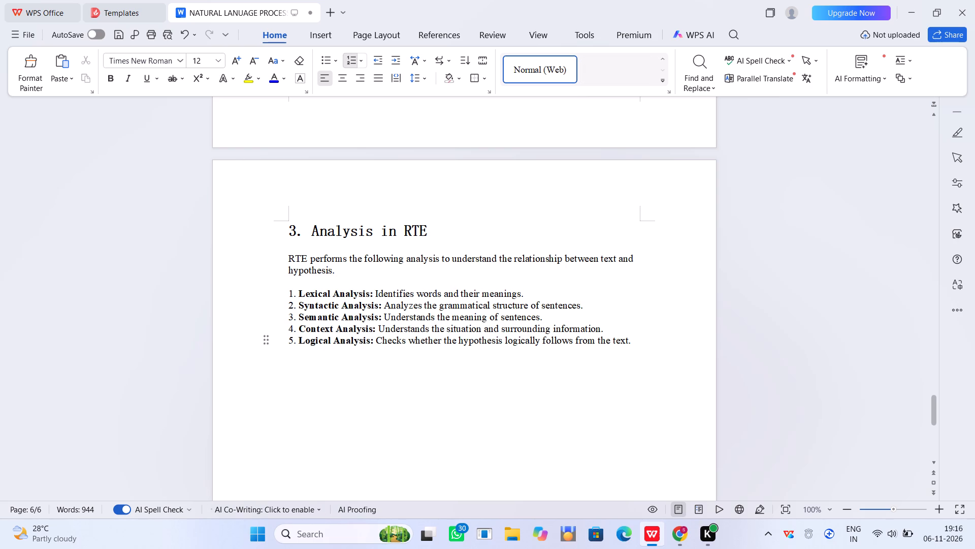
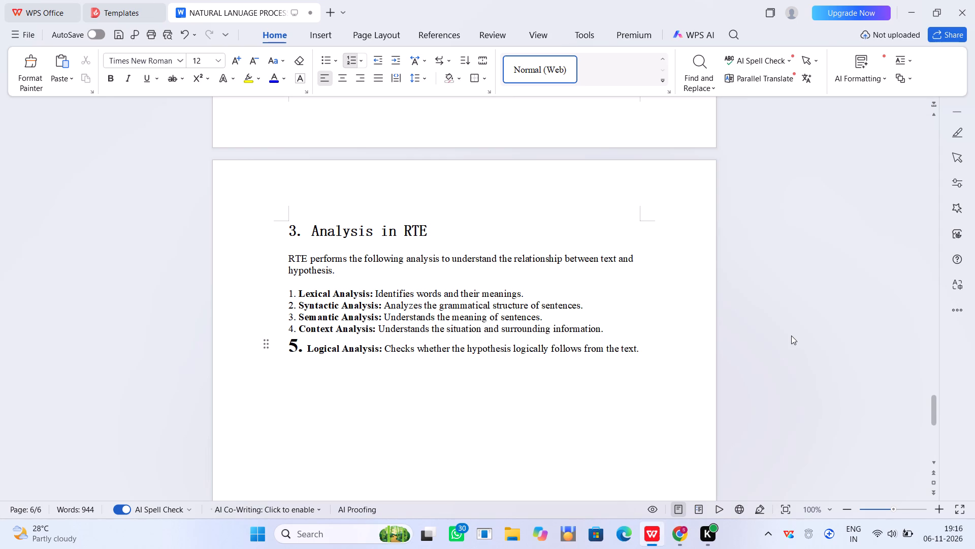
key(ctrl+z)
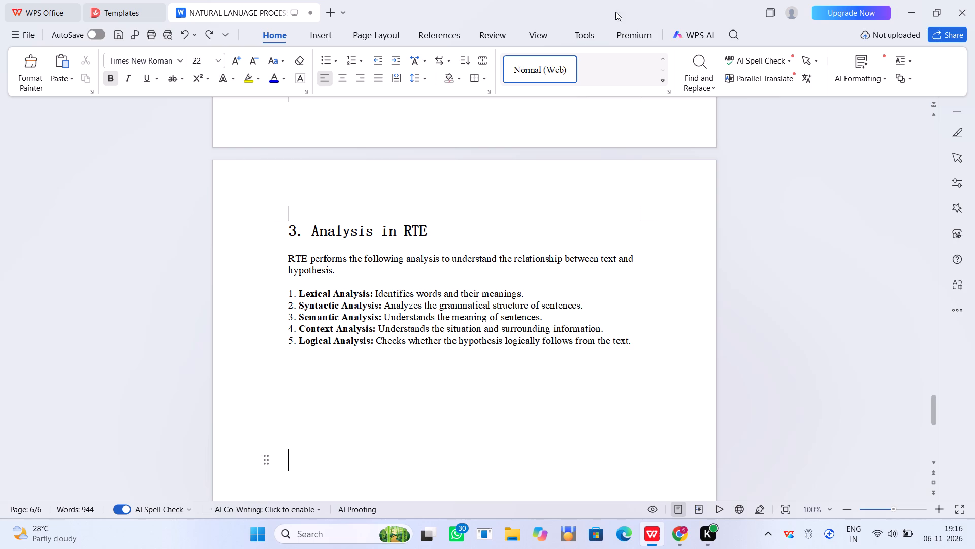
Remove the extra blank lines below the "Logical Analysis" item, and paste the copied section there with the insertion line set to size 12.
key(BackSpace)
key(BackSpace)
key(BackSpace)
click(208, 60)
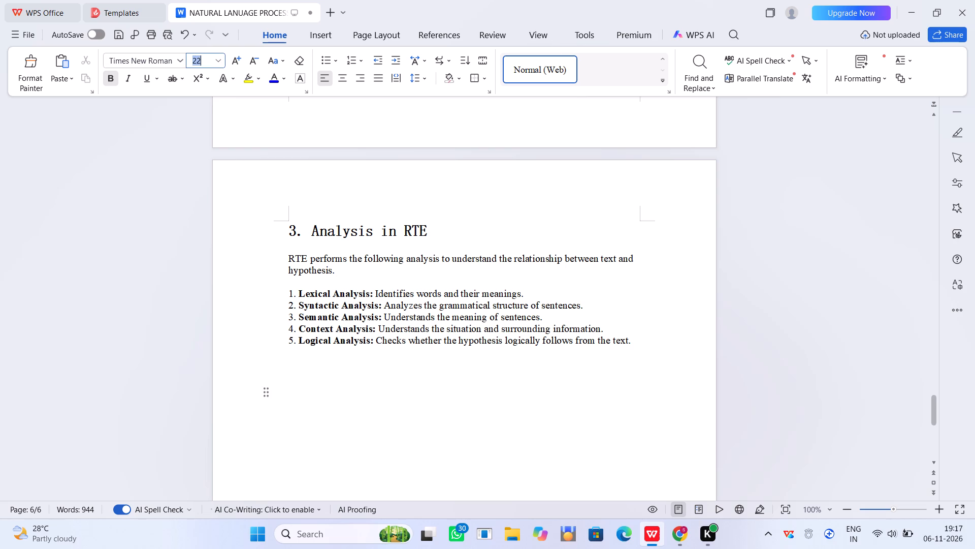
key(BackSpace)
text(12)
key(Return)
key(BackSpace)
key(ctrl+v)
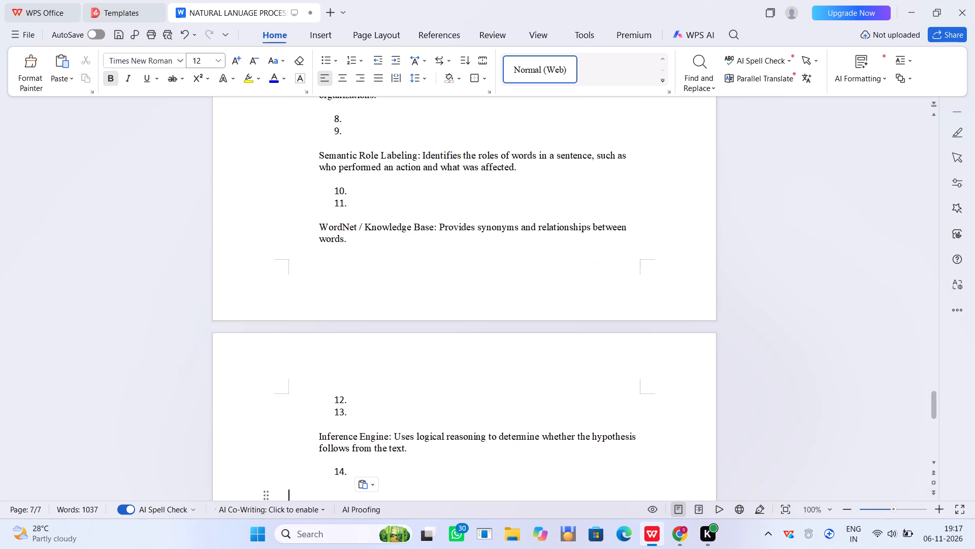
Delete the empty list number above the "Tokenization" line and make that line unindented item 1.
scroll(208, 60, up, 3)
scroll(326, 218, up, 6)
scroll(326, 218, down, 1)
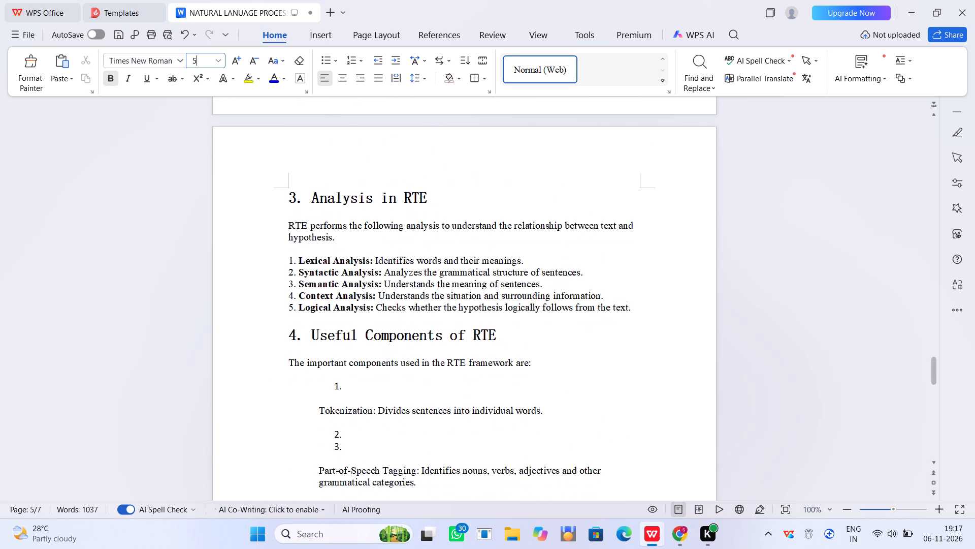
click(365, 386)
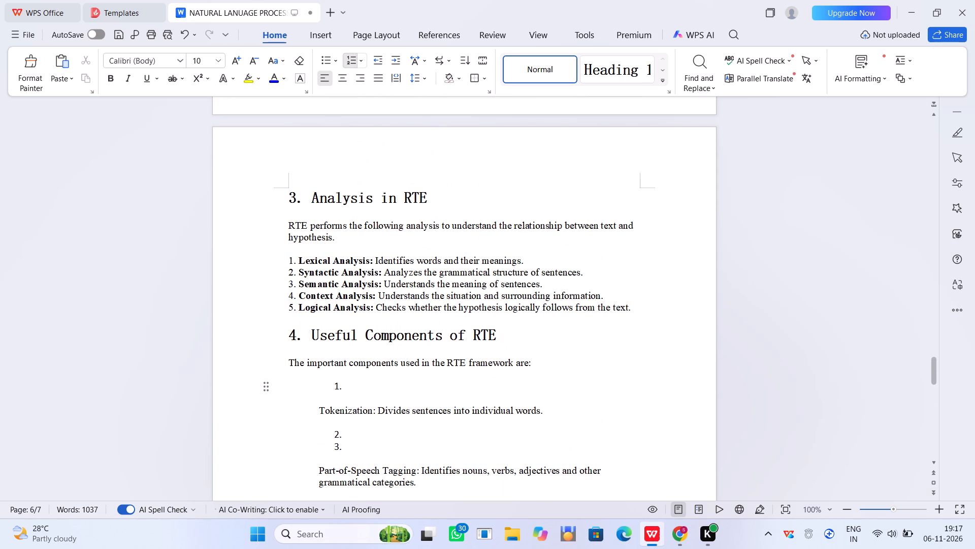
key(BackSpace)
key(BackSpace)
key(BackSpace)
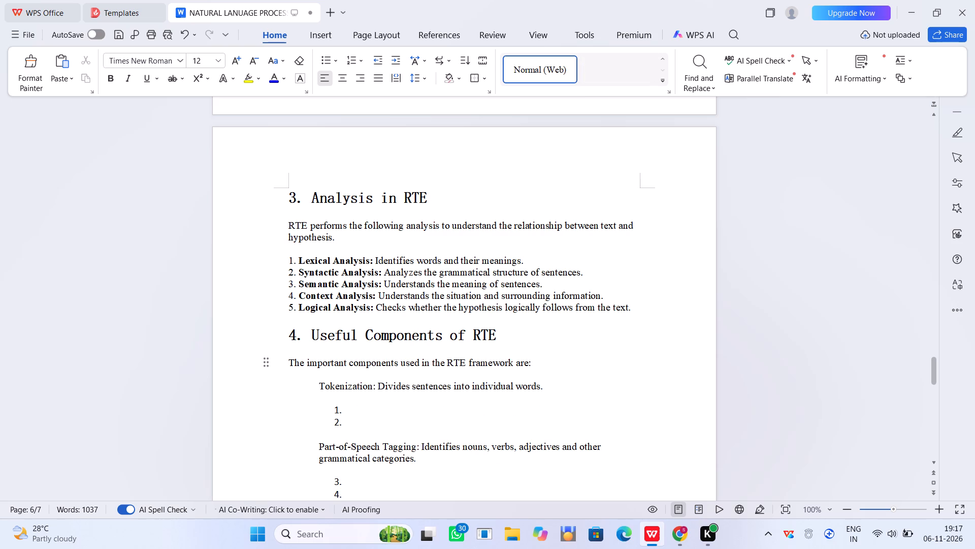
click(318, 384)
key(BackSpace)
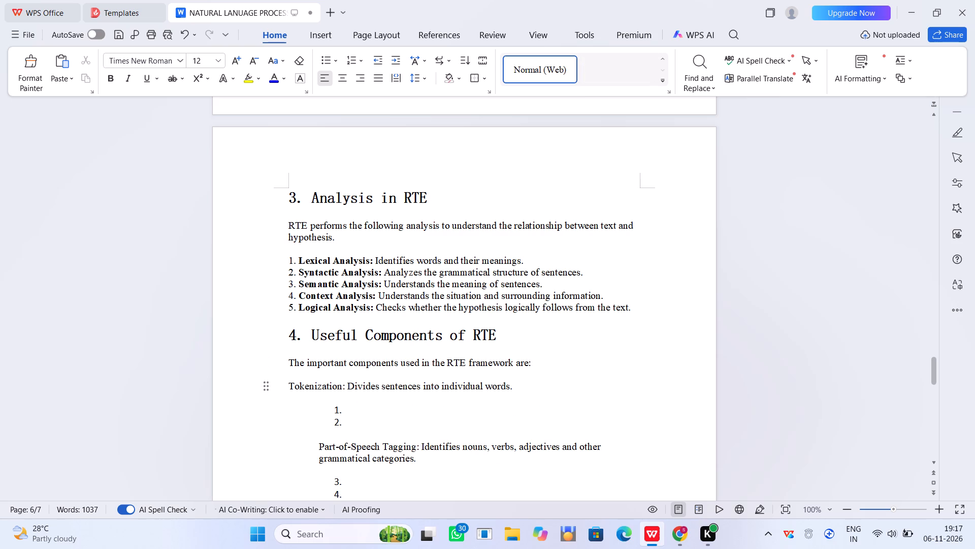
text(1.)
Delete the two empty list numbers below "Tokenization" and make the "Part-of-Speech Tagging" line unindented item 2 directly beneath it.
click(363, 435)
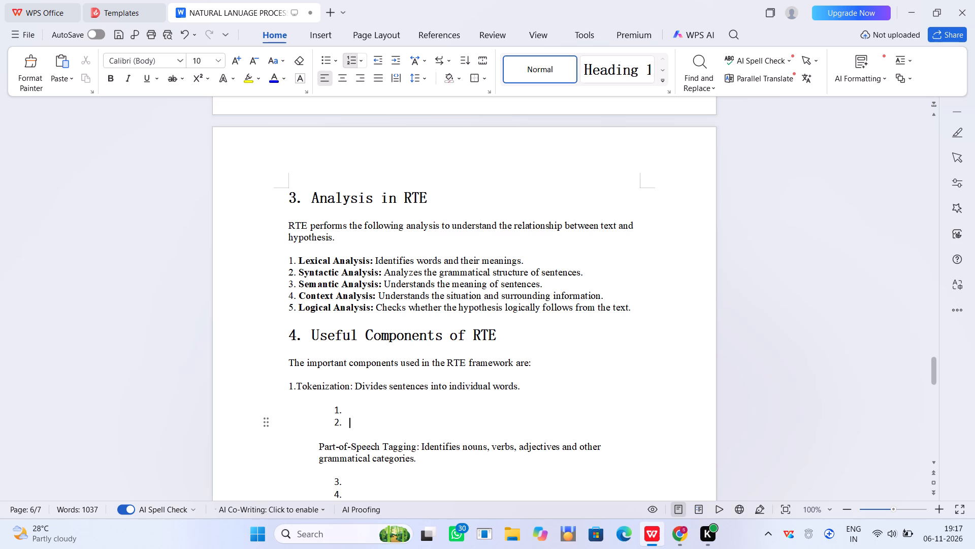
key(BackSpace)
key(BackSpace)
key(BackSpace)
key(BackSpace)
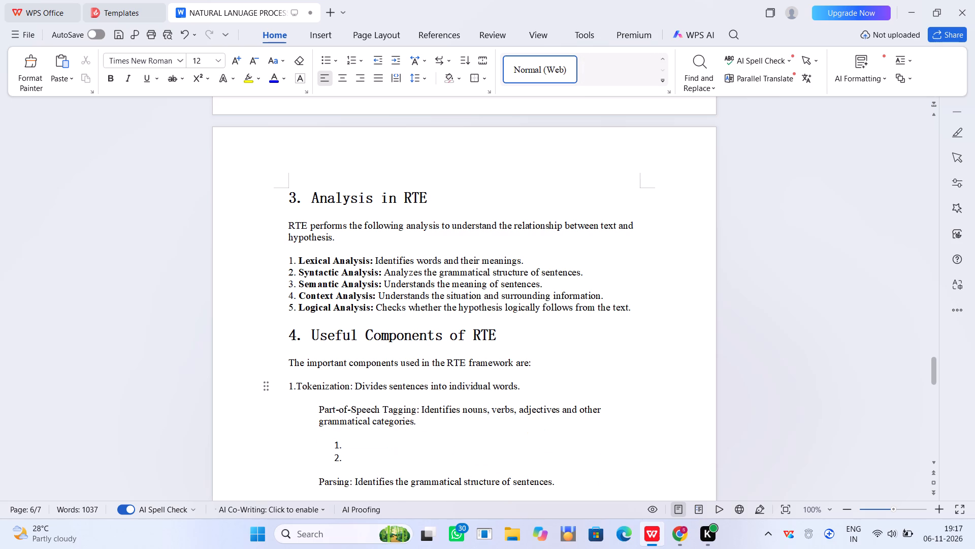
click(317, 416)
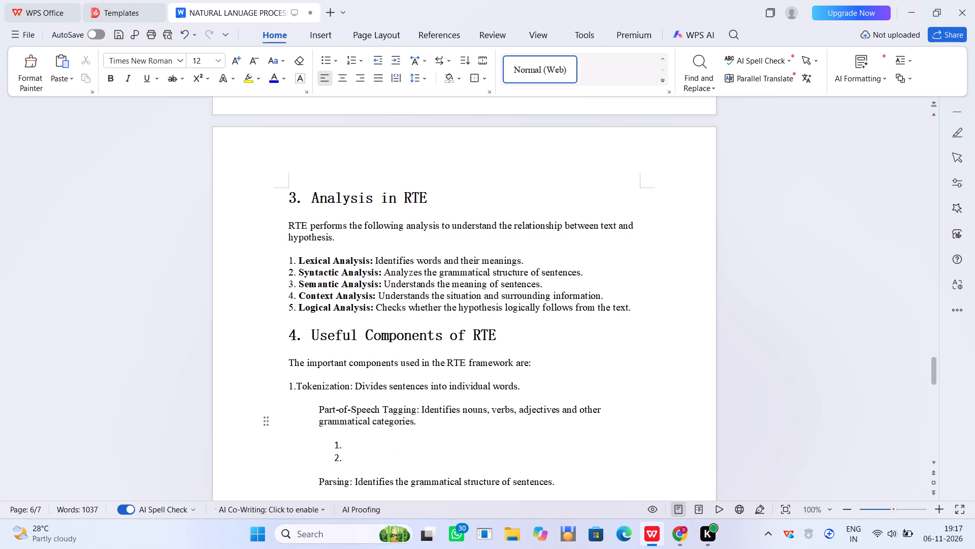
click(317, 411)
key(BackSpace)
key(BackSpace)
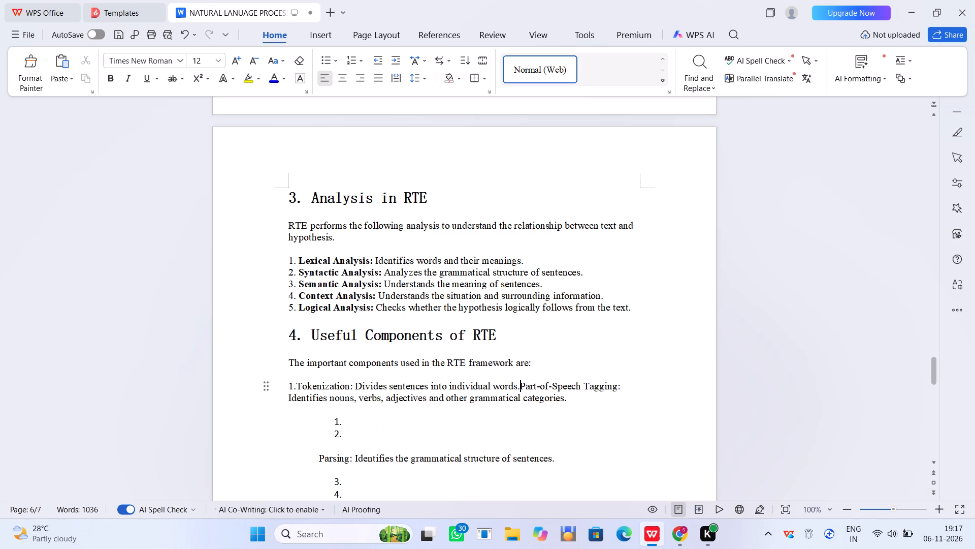
key(Return)
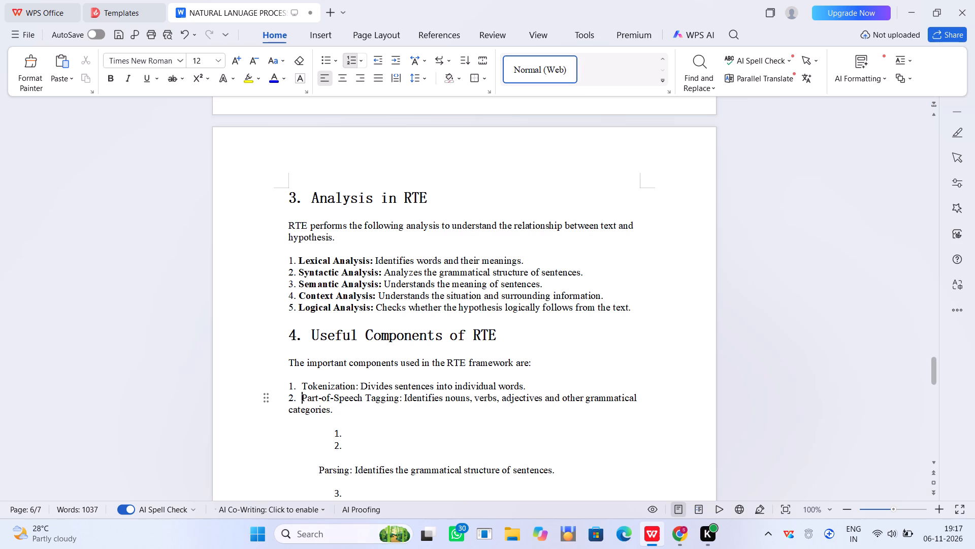
Delete the two empty list numbers below "Part-of-Speech Tagging", keeping its final period, and make the "Parsing" line unindented item 3.
click(345, 442)
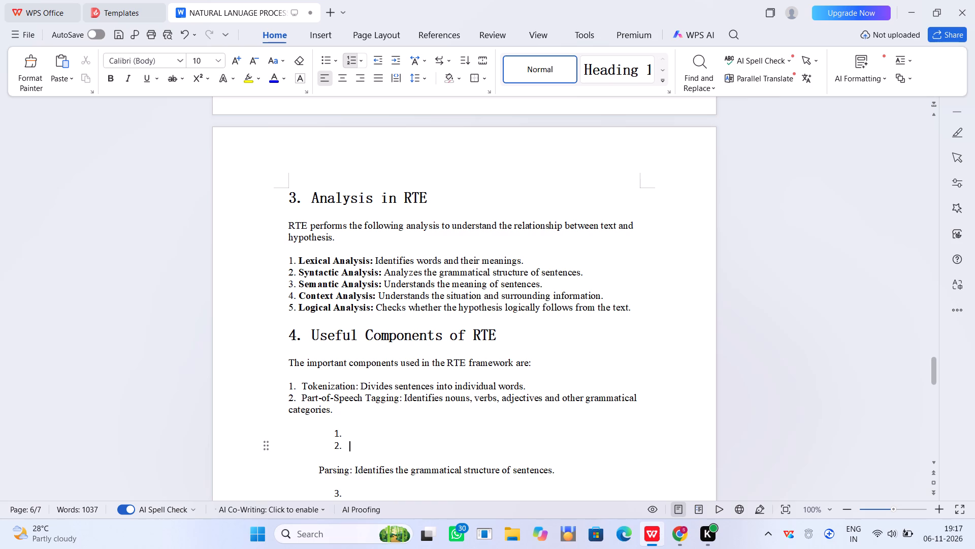
key(BackSpace)
key(BackSpace)
key(BackSpace)
key(BackSpace)
key(BackSpace)
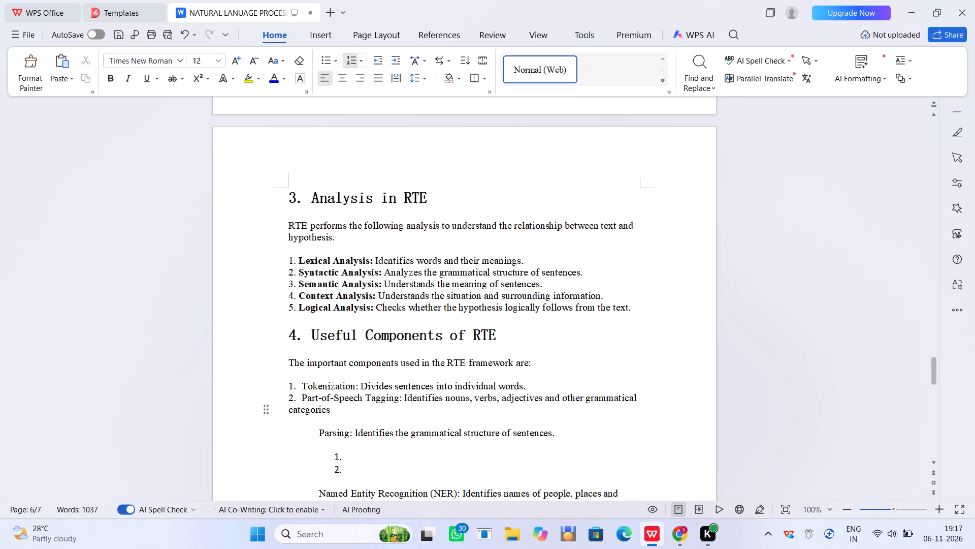
key(period)
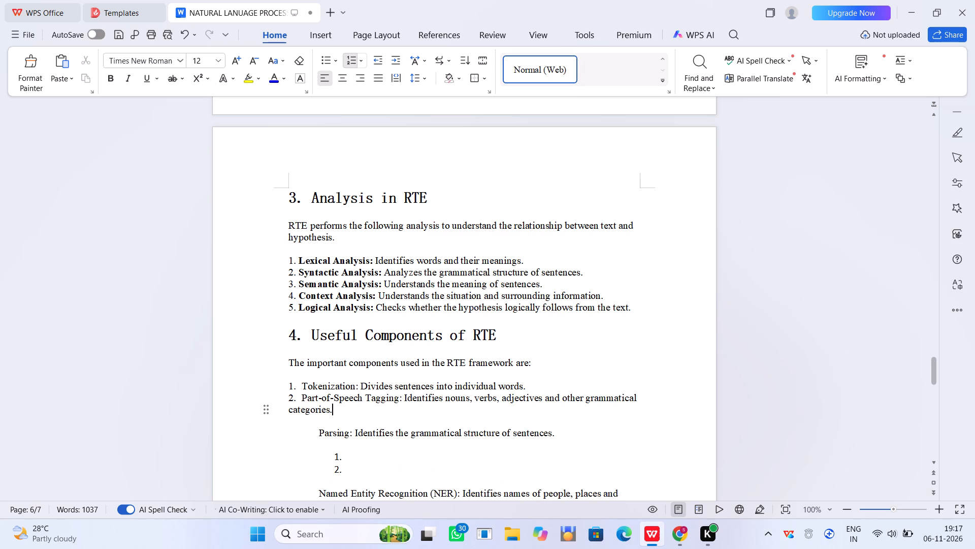
click(322, 432)
key(Left)
key(BackSpace)
key(BackSpace)
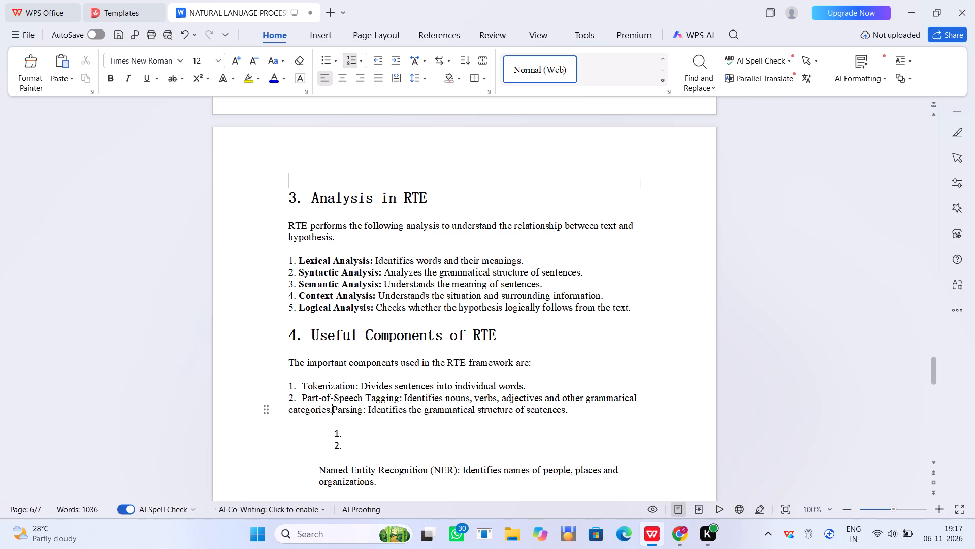
key(Return)
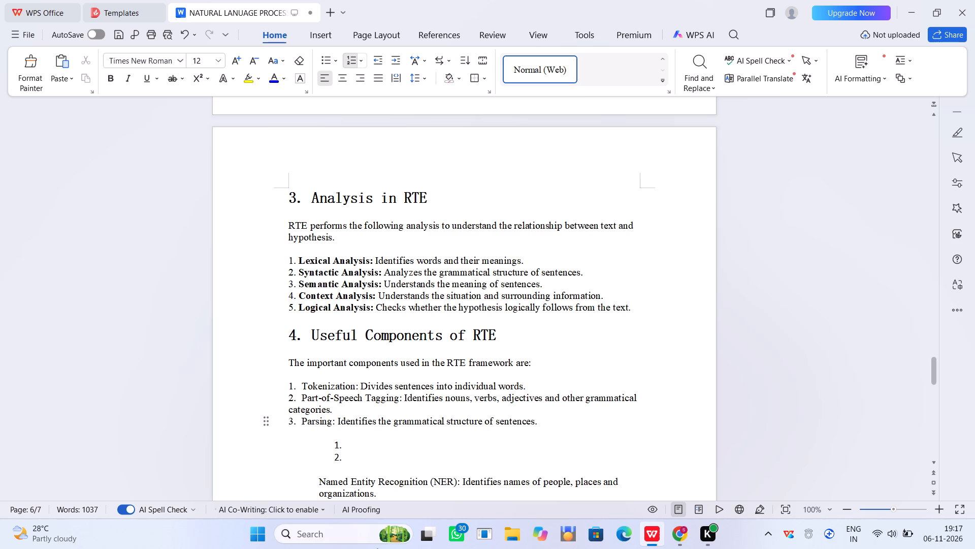
key(BackSpace)
key(BackSpace)
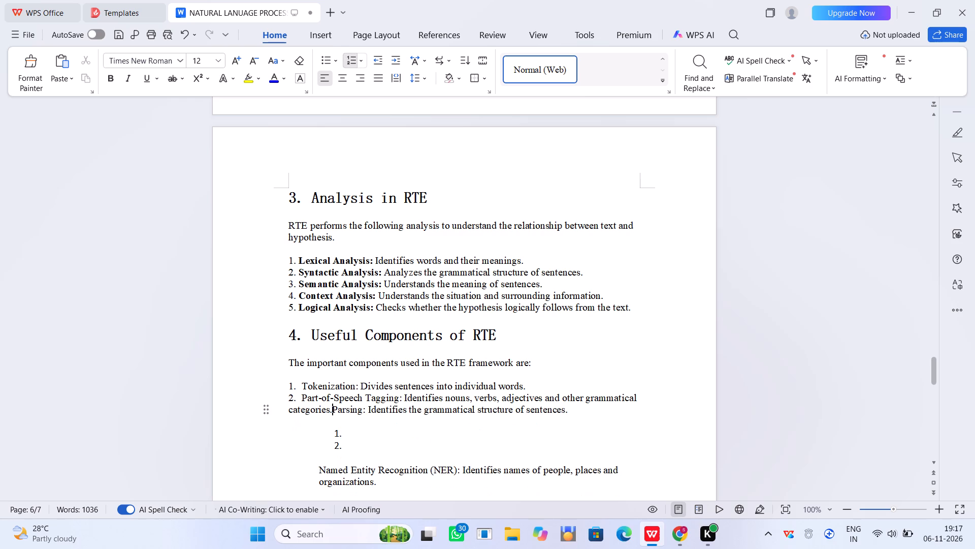
key(Return)
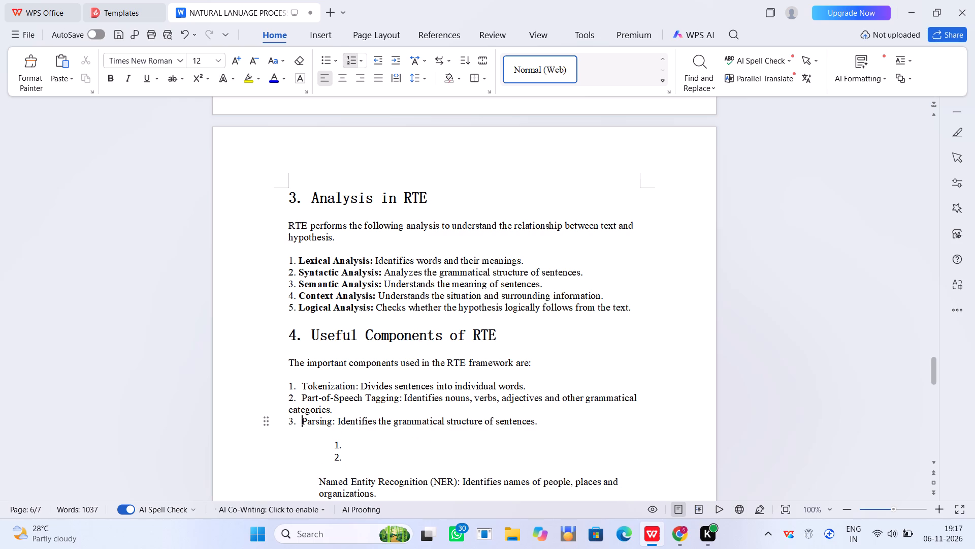
Delete the two empty list numbers below "Parsing" and make the "Named Entity Recognition (NER)" line unindented item 4 directly beneath it.
click(345, 460)
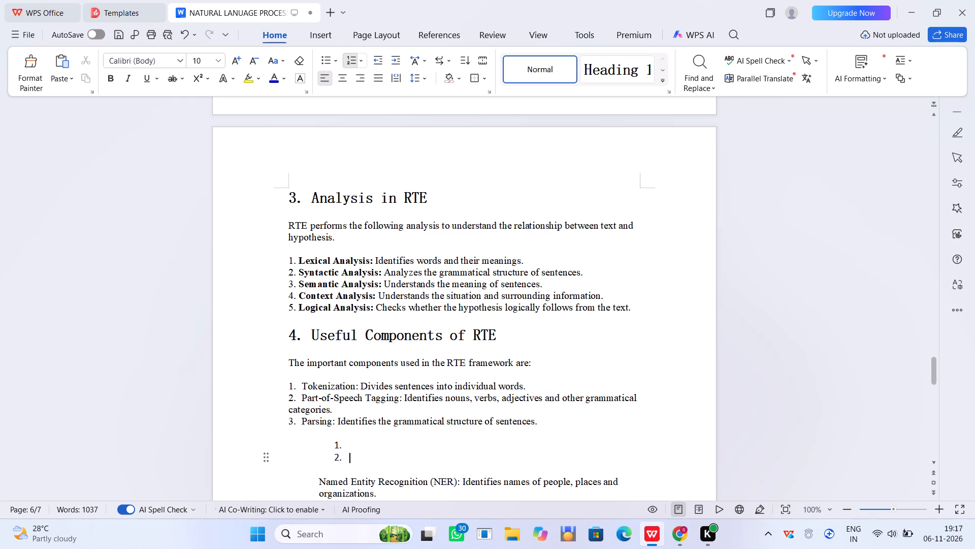
key(BackSpace)
key(BackSpace)
key(BackSpace)
key(BackSpace)
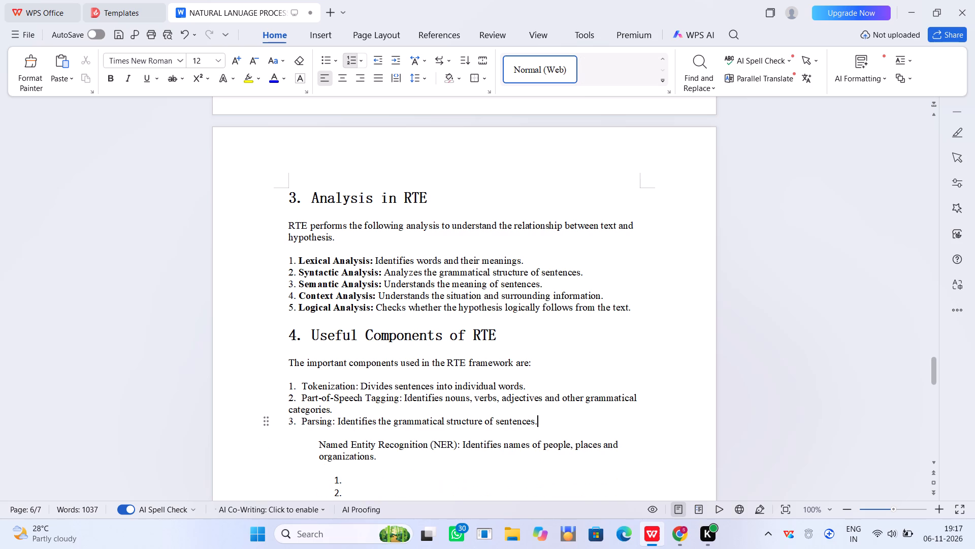
click(320, 447)
key(BackSpace)
key(BackSpace)
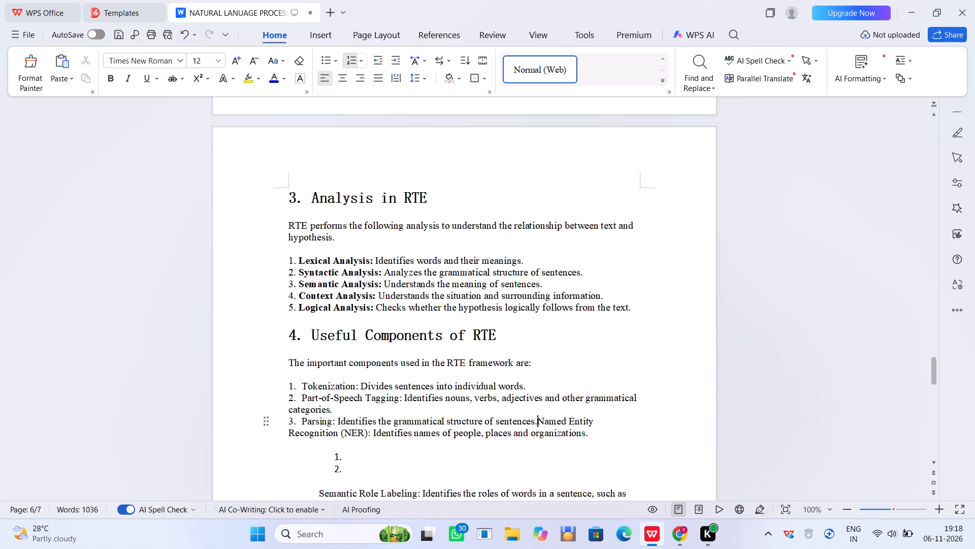
key(Return)
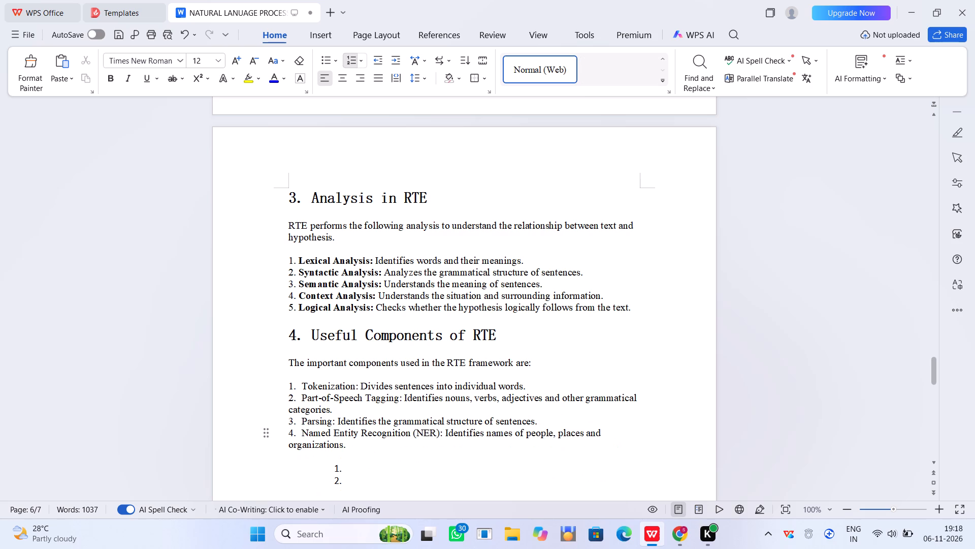
Delete the two empty list numbers below "Named Entity Recognition (NER)" and make the "Semantic Role Labeling" line unindented item 5.
scroll(349, 479, down, 2)
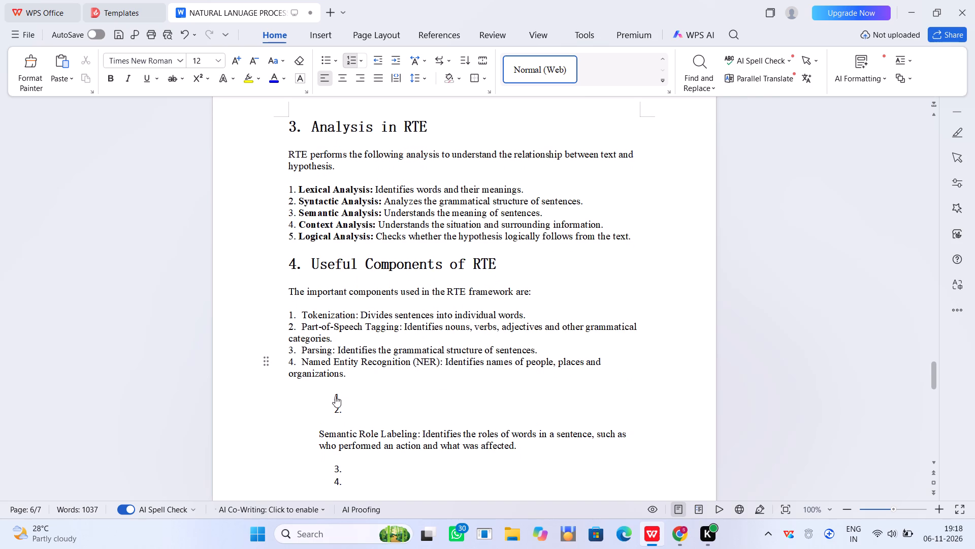
click(348, 410)
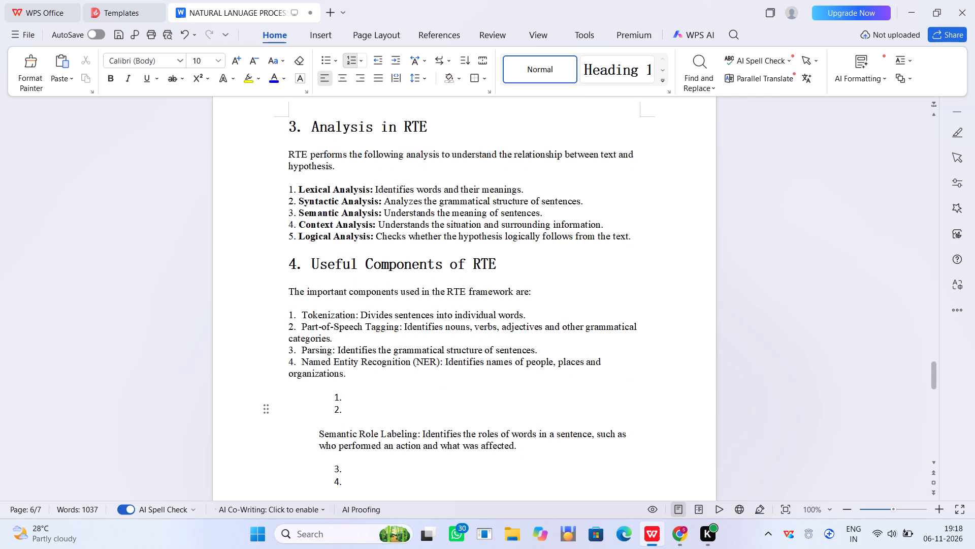
key(BackSpace)
key(BackSpace)
key(BackSpace)
key(BackSpace)
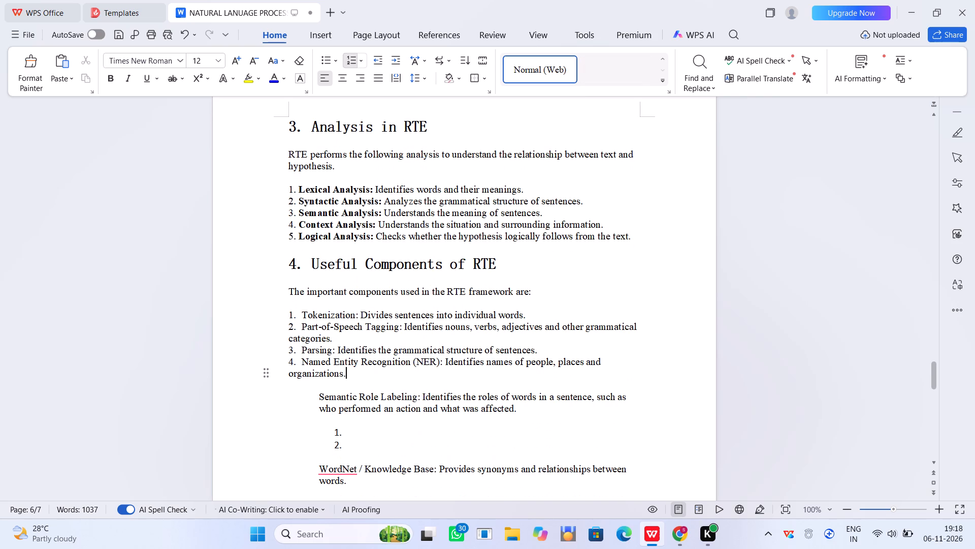
click(317, 400)
key(BackSpace)
key(BackSpace)
key(Return)
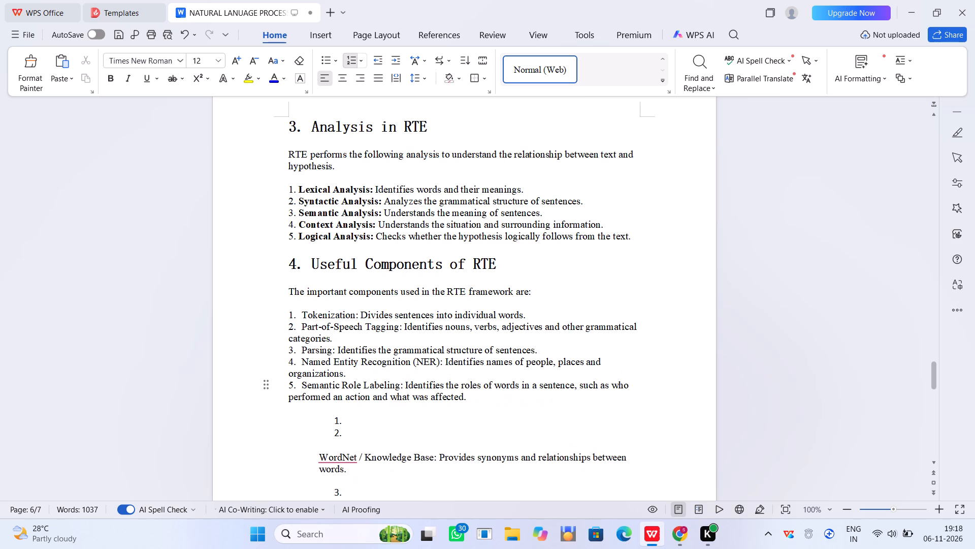
Delete the two empty list numbers below "Semantic Role Labeling" and make the "WordNet / Knowledge Base" line unindented item 6.
click(359, 443)
key(BackSpace)
key(BackSpace)
key(BackSpace)
key(BackSpace)
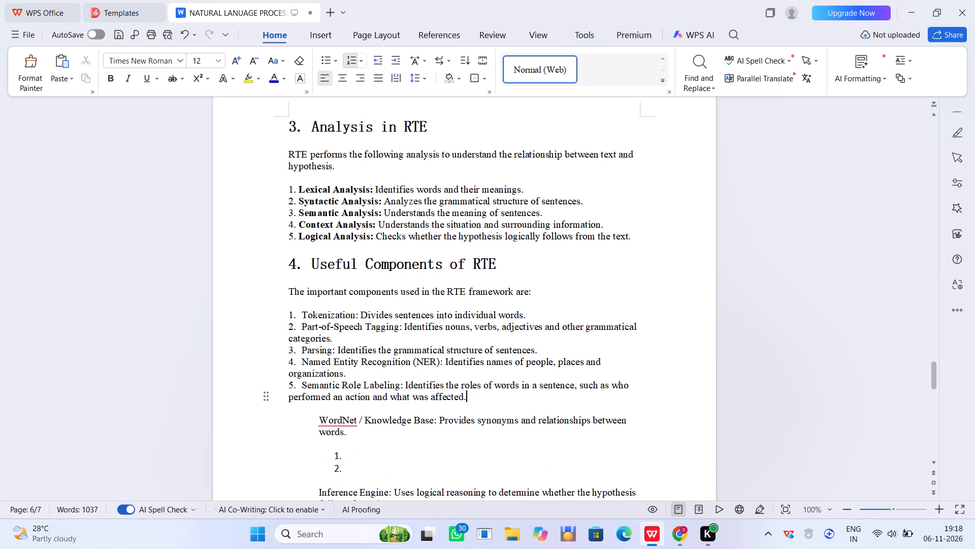
click(316, 423)
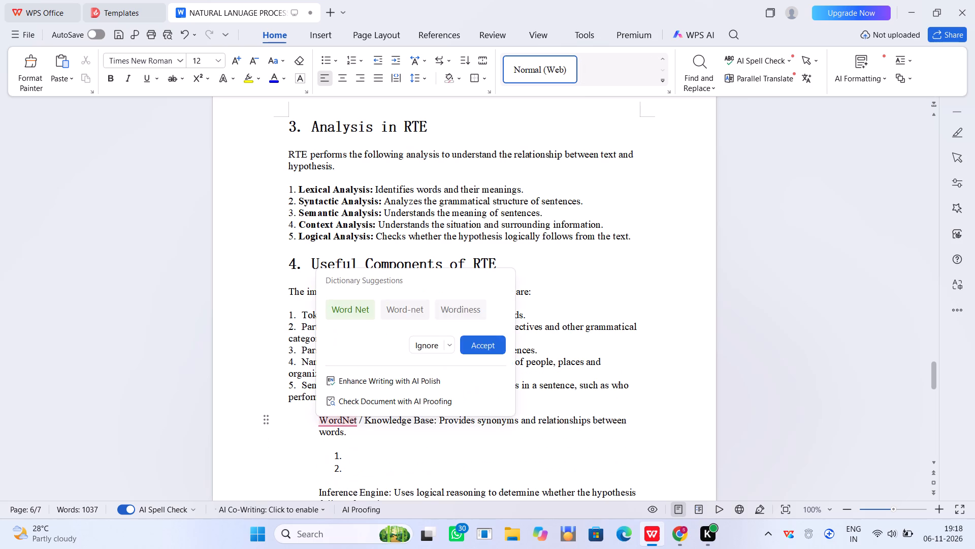
key(BackSpace)
key(BackSpace)
key(Return)
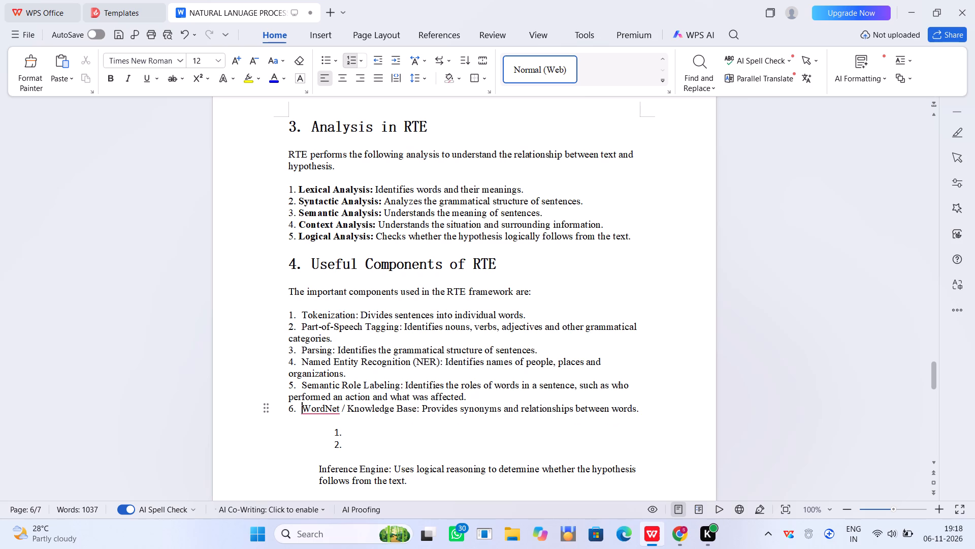
Delete the two empty list numbers below "WordNet / Knowledge Base" and make the "Inference Engine" line unindented item 7.
scroll(379, 460, down, 2)
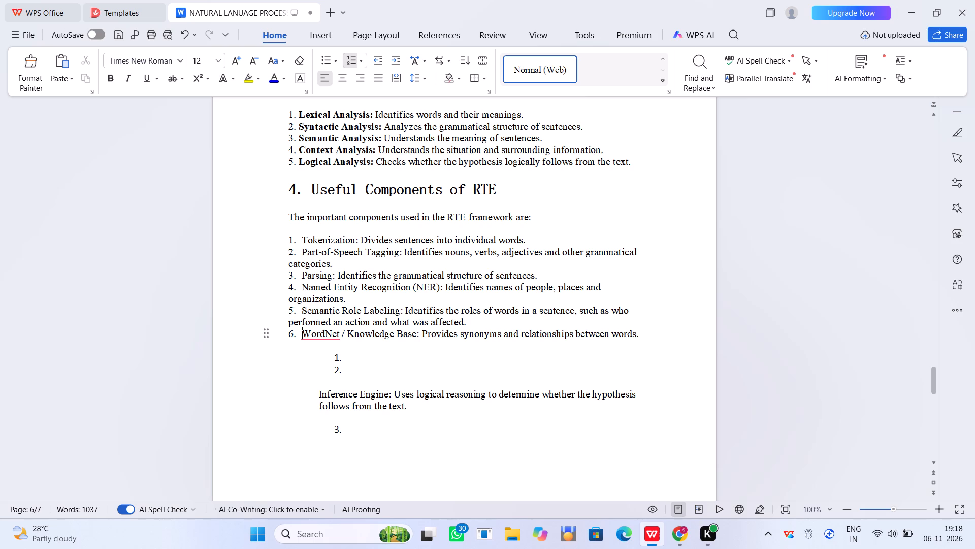
click(357, 375)
key(BackSpace)
key(BackSpace)
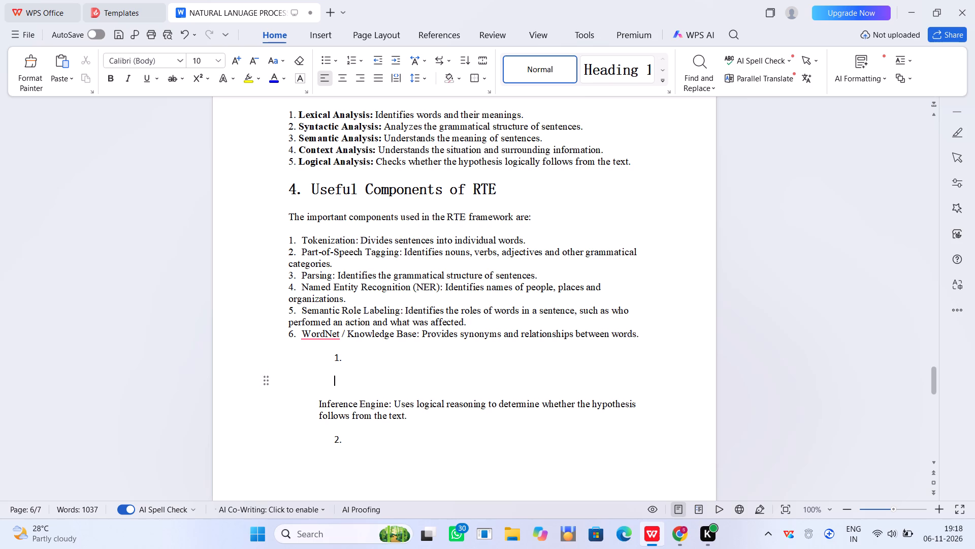
key(BackSpace)
key(BackSpace)
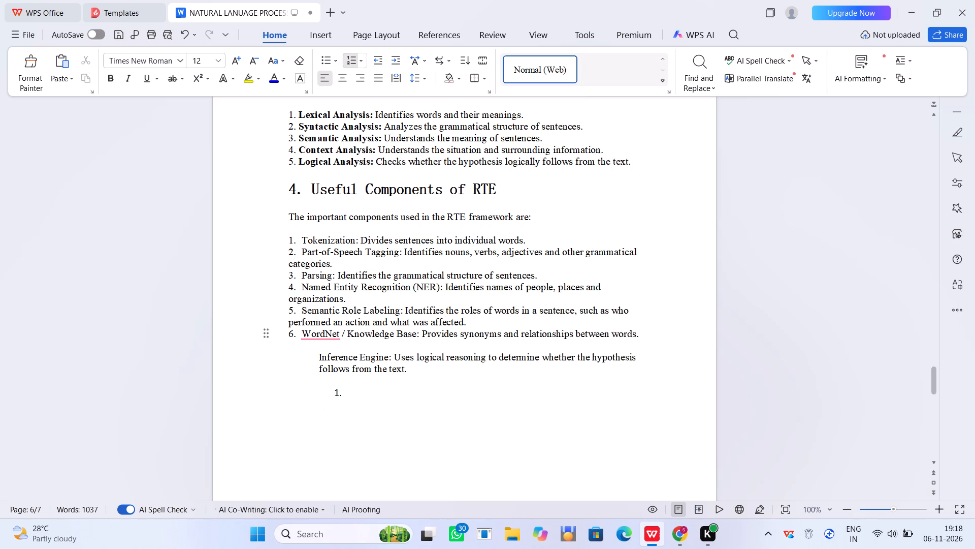
click(313, 355)
key(BackSpace)
key(BackSpace)
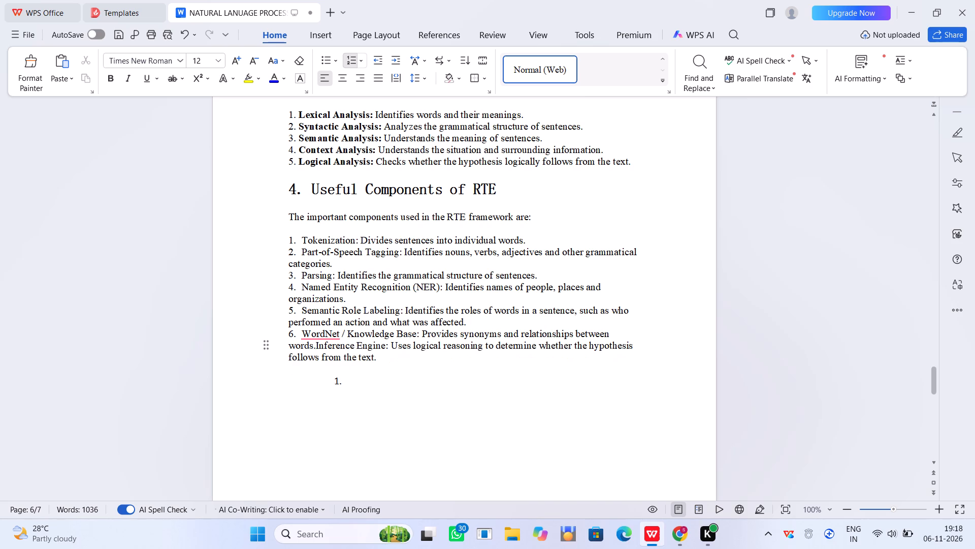
key(Return)
Bold the lead terms of items 1 to 3 under Useful Components of RTE: "Tokenization:", "Part-of-Speech Tagging:" and "Parsing".
scroll(387, 363, down, 3)
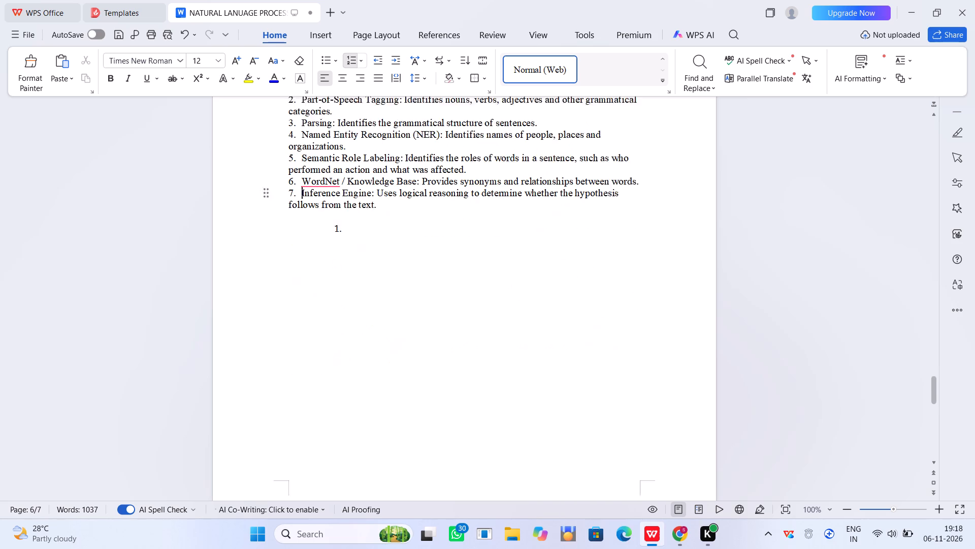
scroll(387, 363, up, 3)
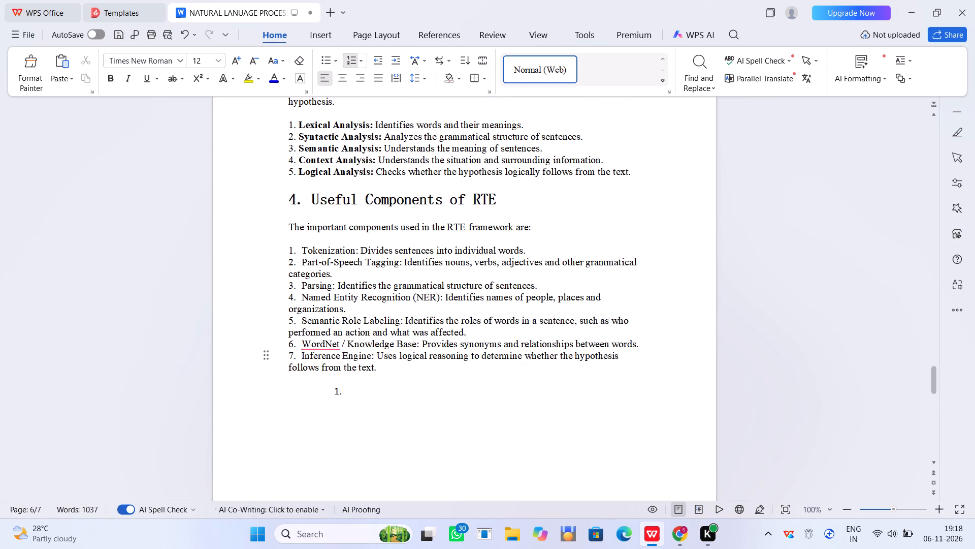
drag(359, 249, 306, 251)
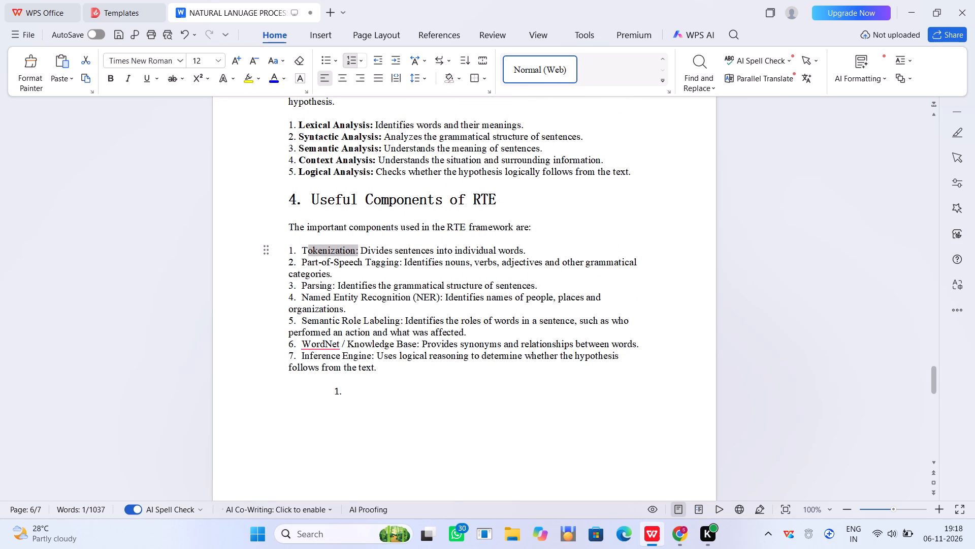
drag(306, 251, 298, 250)
click(204, 215)
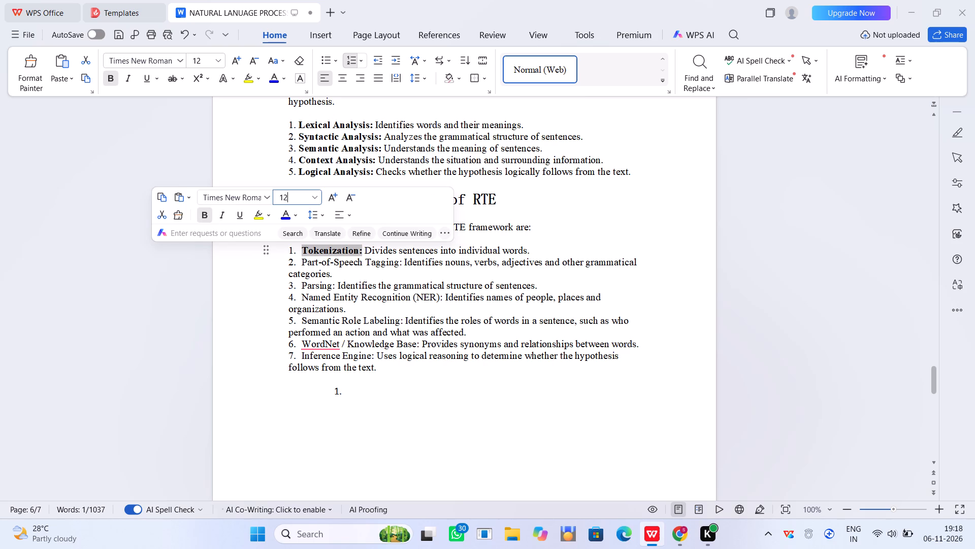
drag(404, 263, 302, 264)
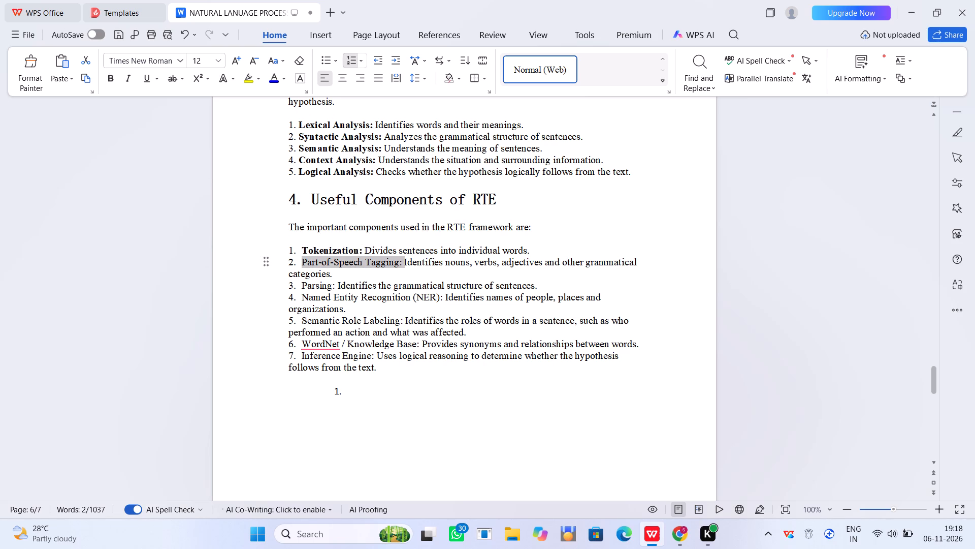
drag(302, 264, 301, 264)
click(203, 229)
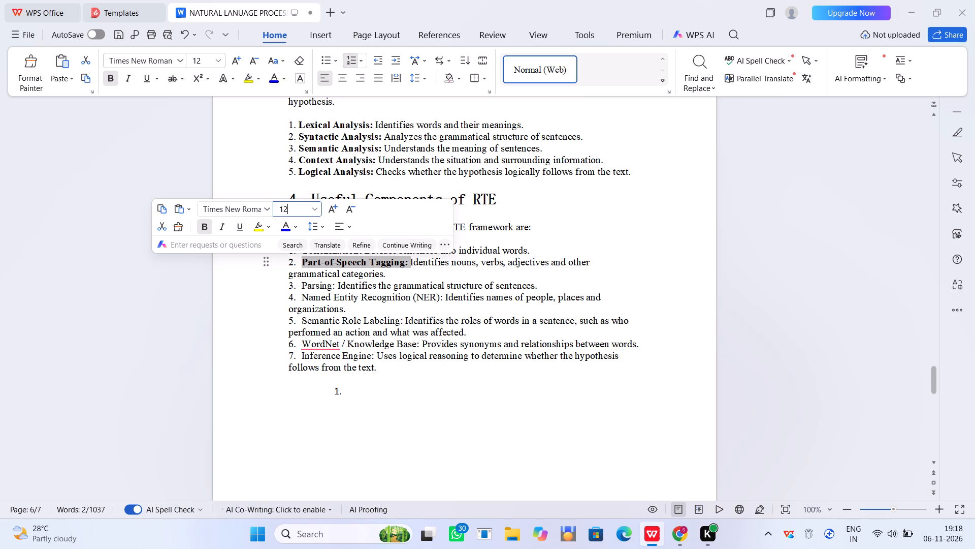
drag(334, 287, 297, 288)
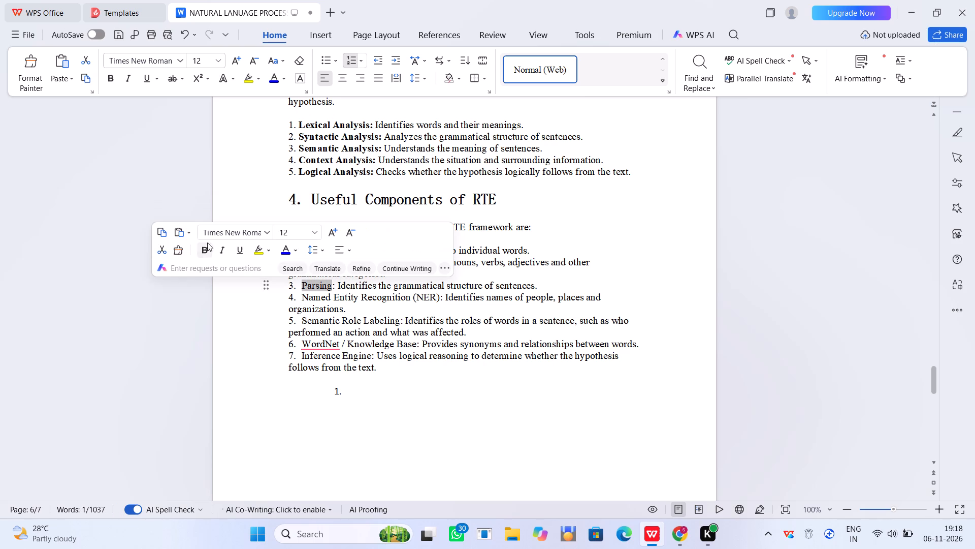
click(202, 248)
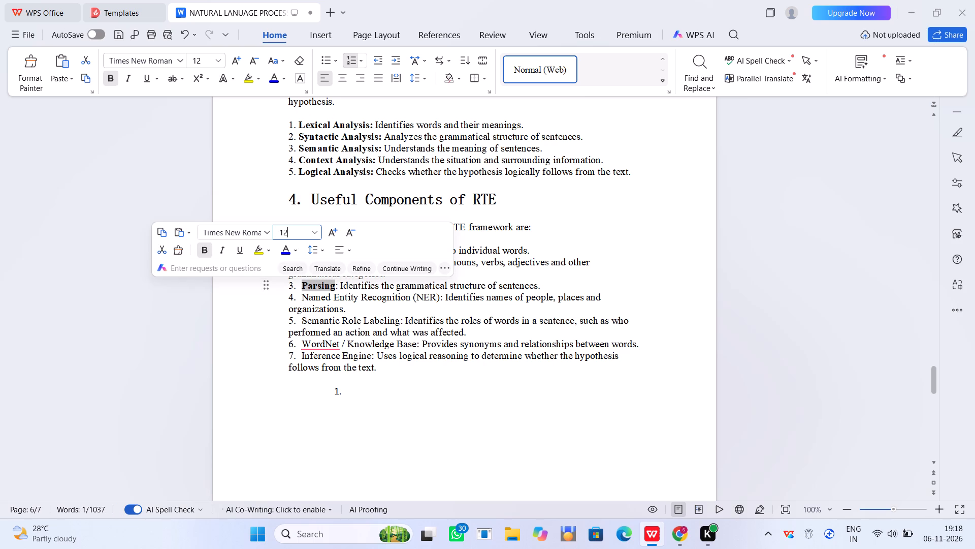
Bold the lead terms of items 4 to 7: "Named Entity Recognition (NER)", "Semantic Role Labeling:", "WordNet / Knowledge Base:" and "Inference Engine:".
drag(441, 298, 300, 305)
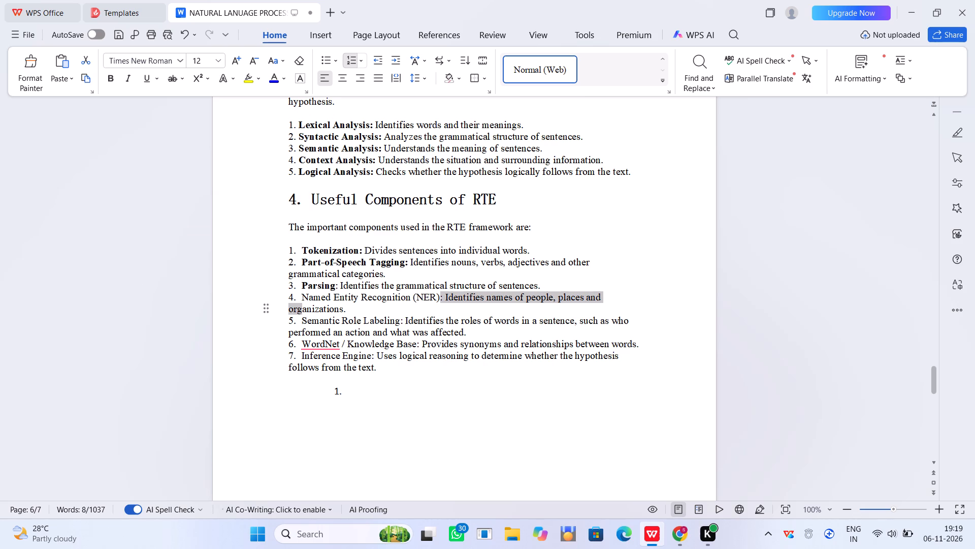
drag(300, 305, 287, 296)
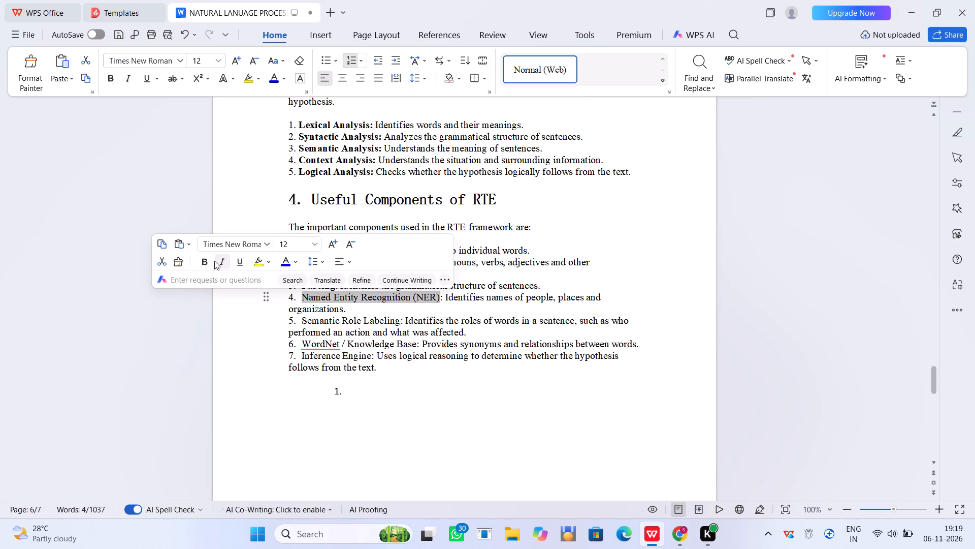
click(210, 261)
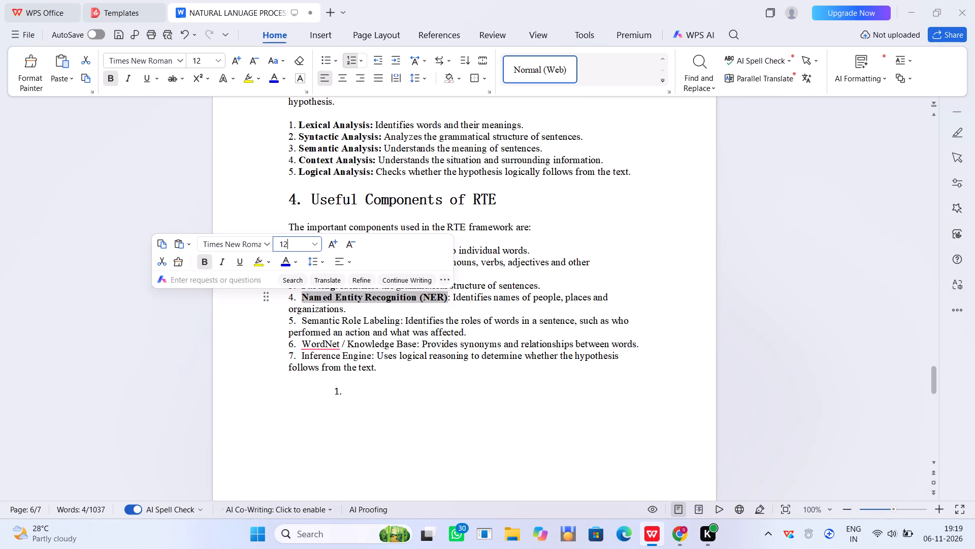
drag(403, 321, 307, 325)
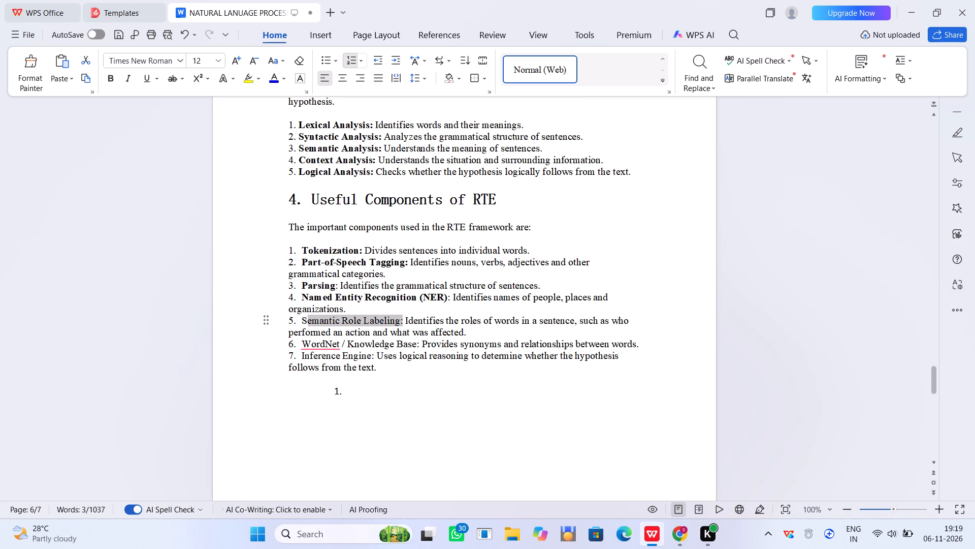
drag(307, 325, 300, 323)
click(210, 285)
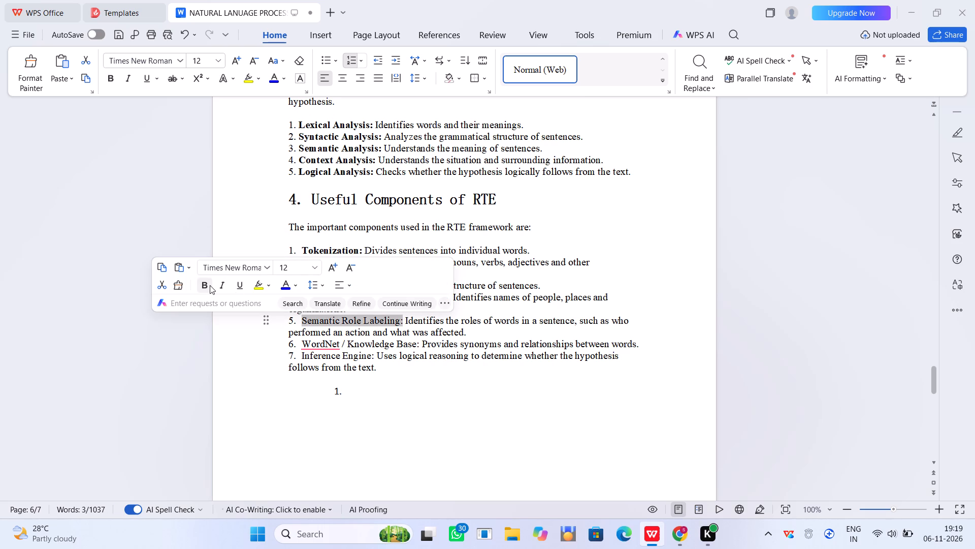
drag(419, 347, 300, 347)
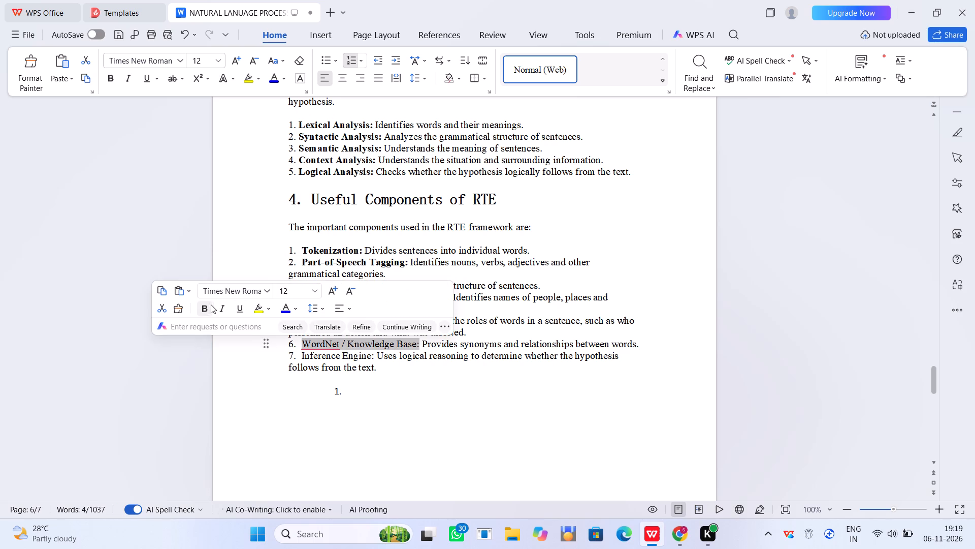
click(208, 306)
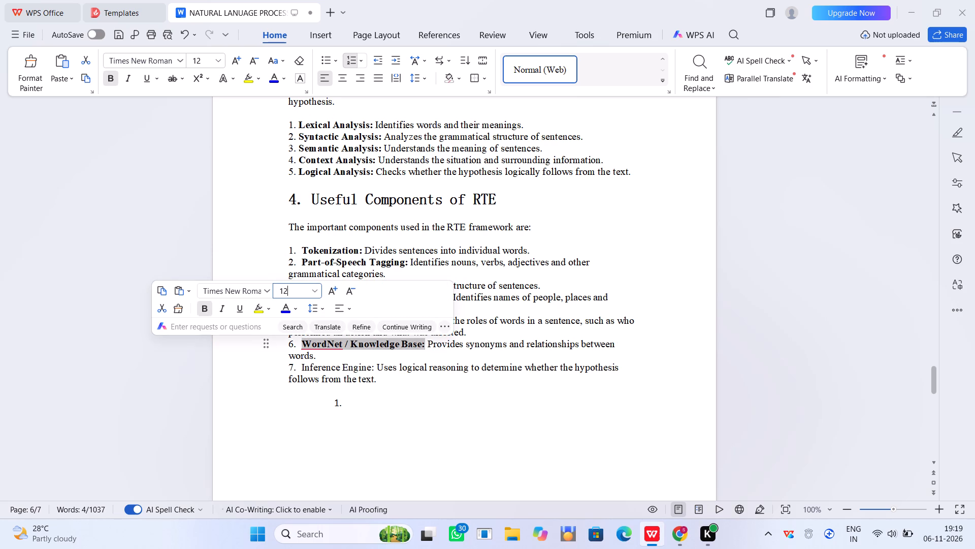
drag(373, 368, 372, 368)
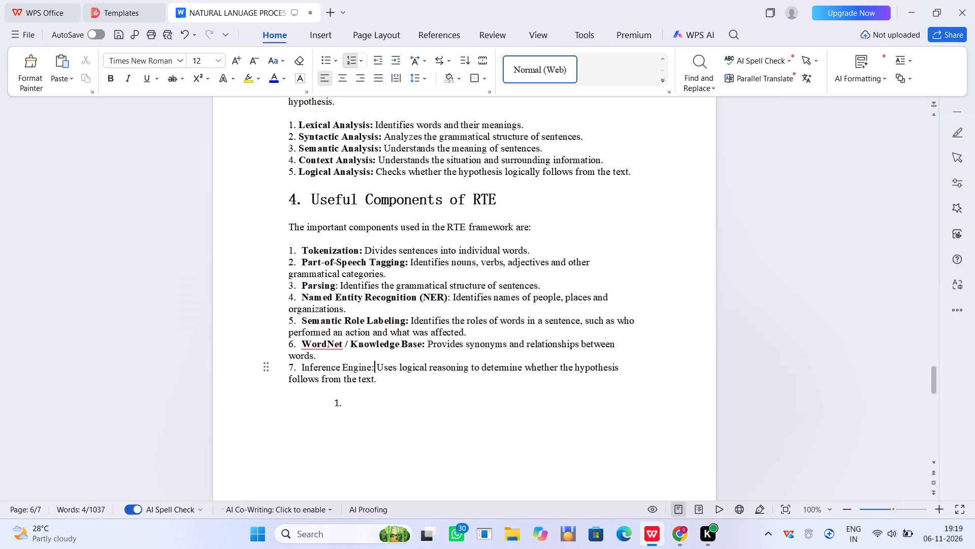
drag(372, 368, 298, 370)
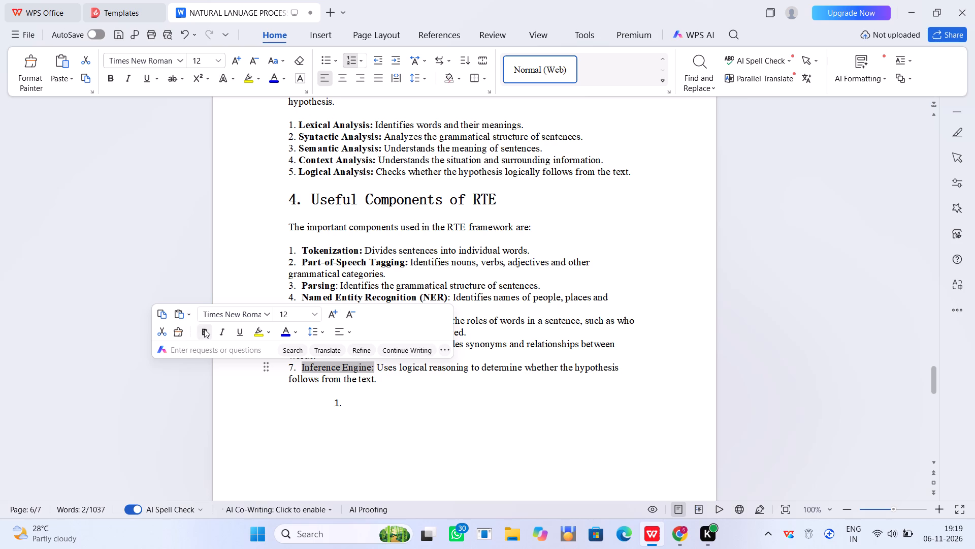
click(204, 329)
click(396, 421)
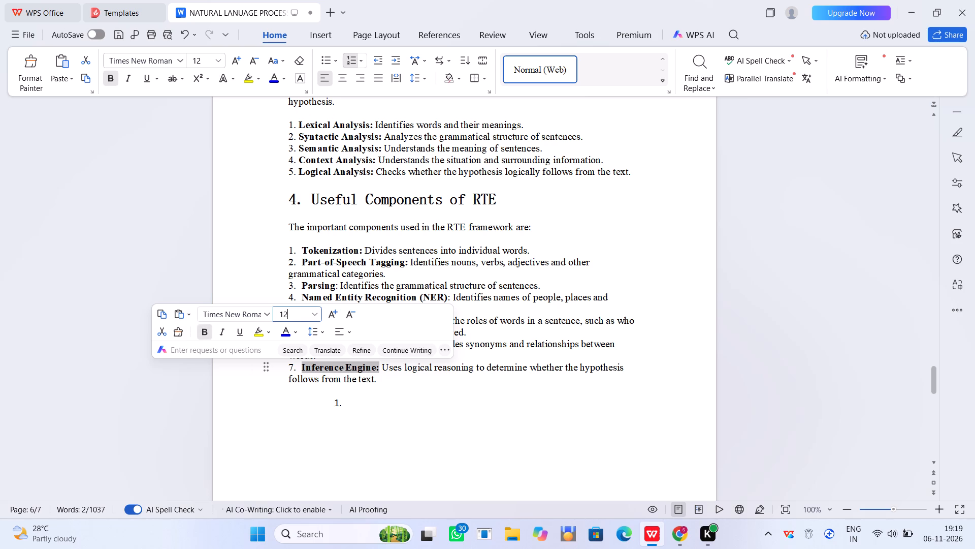
Delete the empty list number below the "Inference Engine" item at the end of the Useful Components list.
click(351, 403)
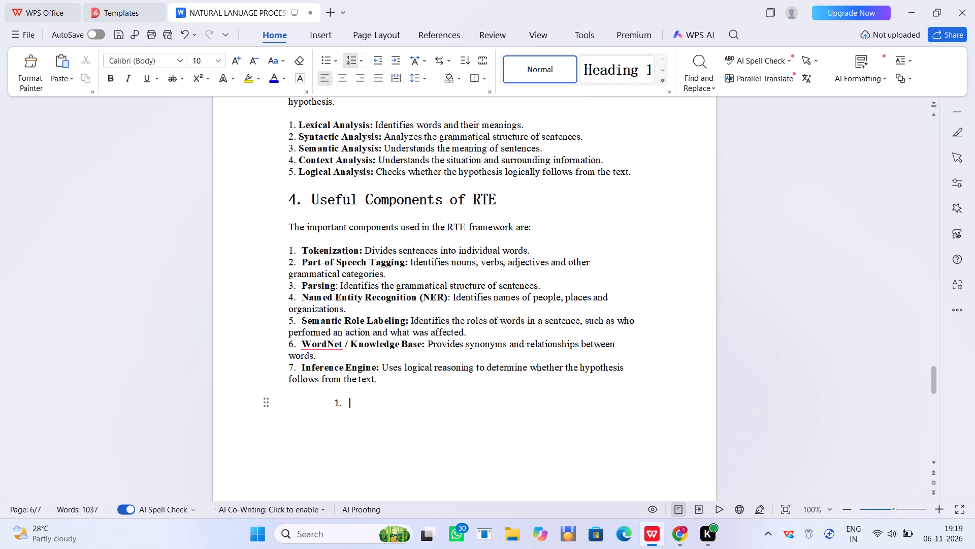
key(BackSpace)
key(BackSpace)
key(BackSpace)
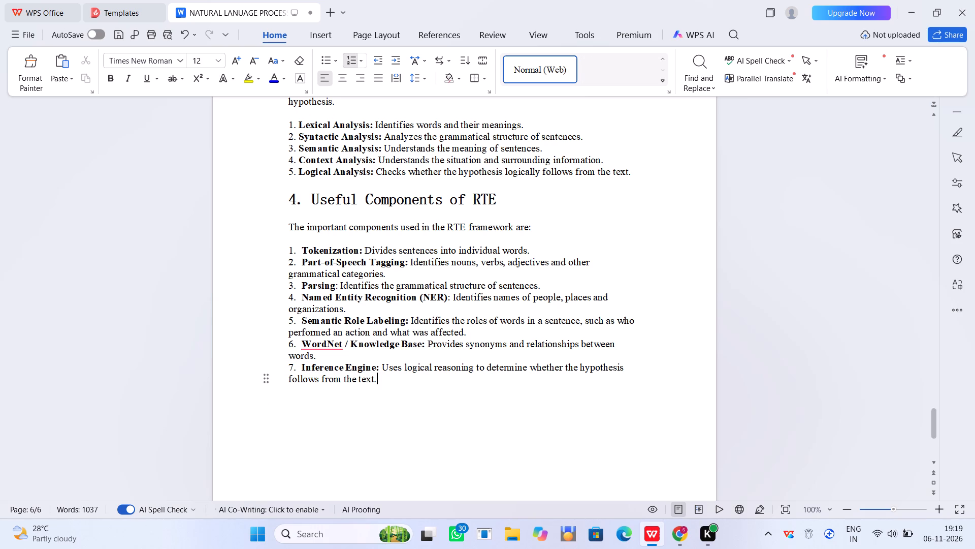
scroll(351, 403, up, 3)
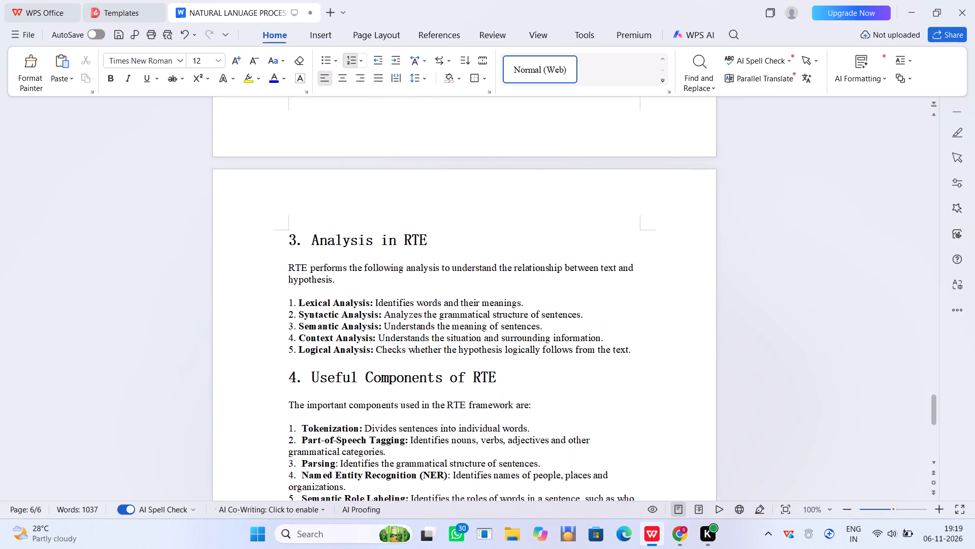
scroll(351, 403, down, 2)
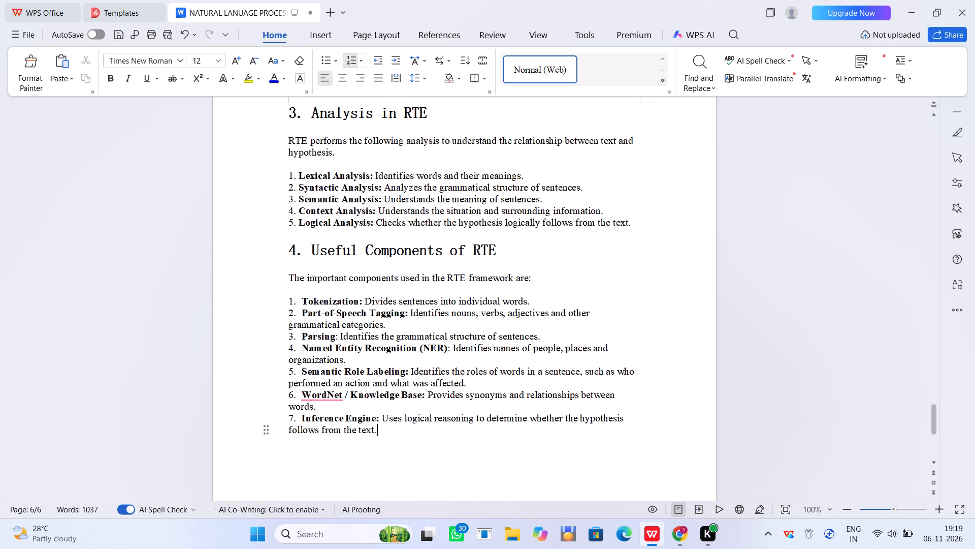
key(Return)
key(Return)
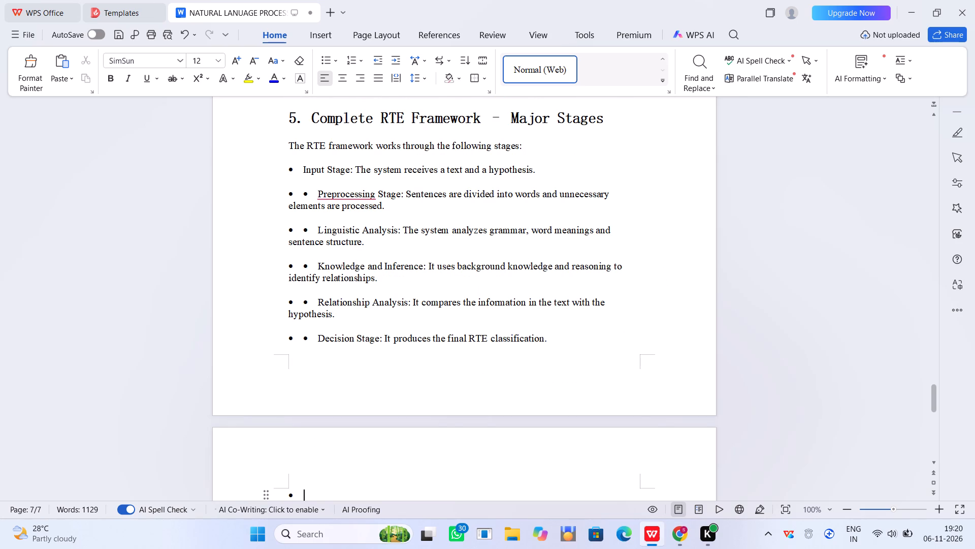
Remove the duplicate bullets and extra spacing before "Preprocessing Stage" and "Linguistic Analysis", leaving one bullet each.
click(316, 338)
click(318, 195)
key(BackSpace)
key(BackSpace)
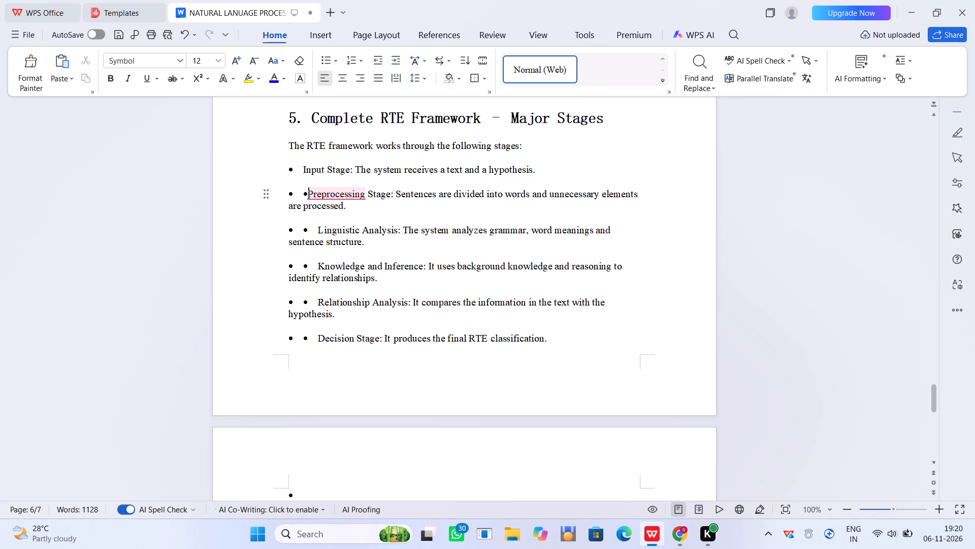
key(BackSpace)
key(BackSpace)
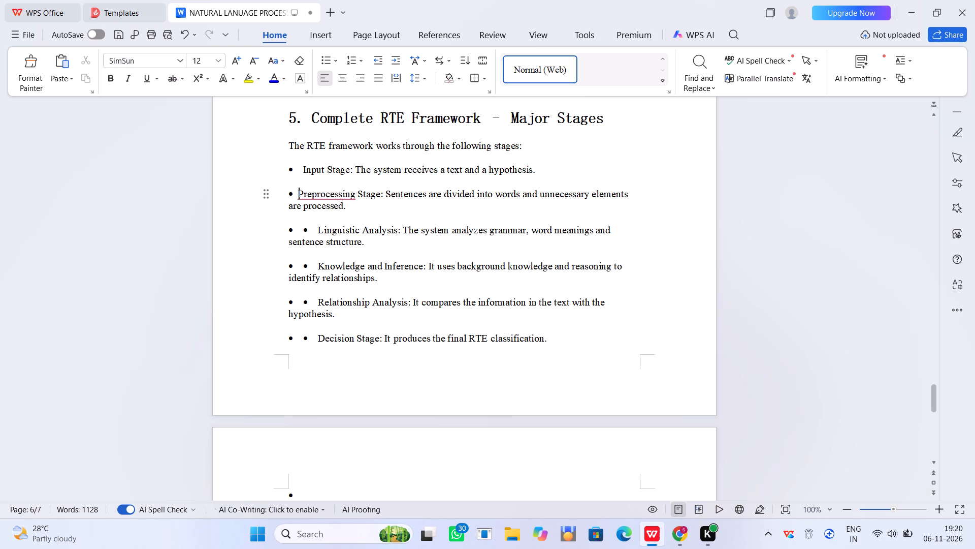
click(318, 231)
key(BackSpace)
key(BackSpace)
key(BackSpace)
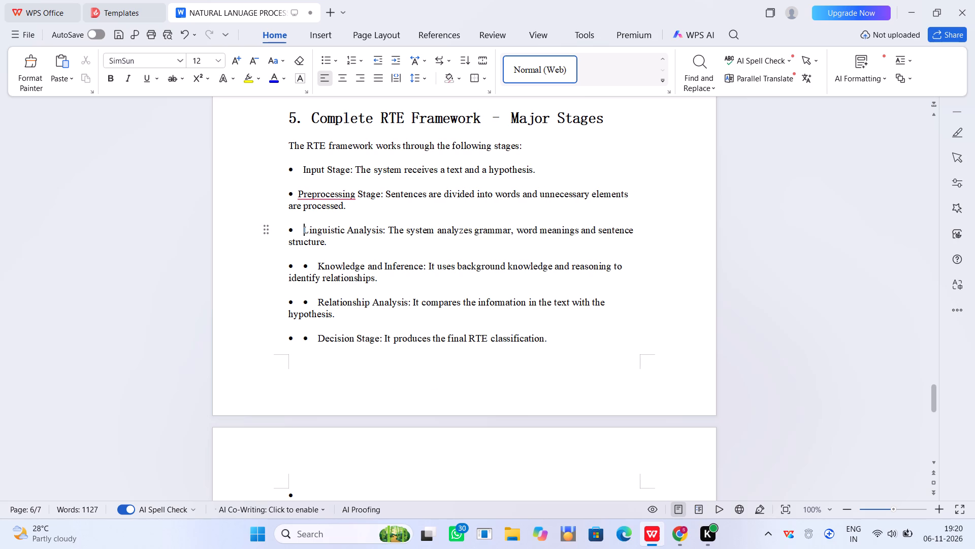
key(BackSpace)
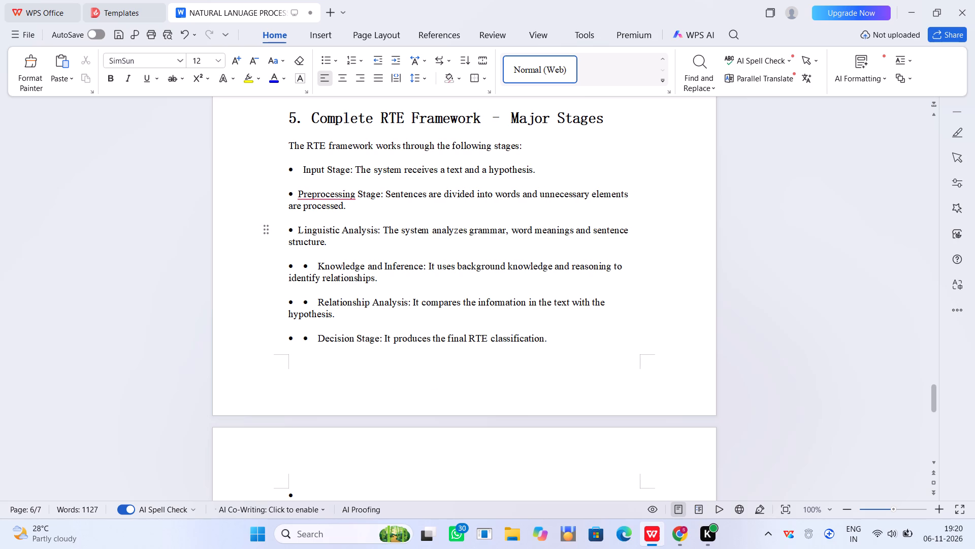
Remove the duplicate bullets and extra spacing before "Knowledge and Inference" and "Relationship Analysis", leaving one bullet each.
click(318, 268)
key(BackSpace)
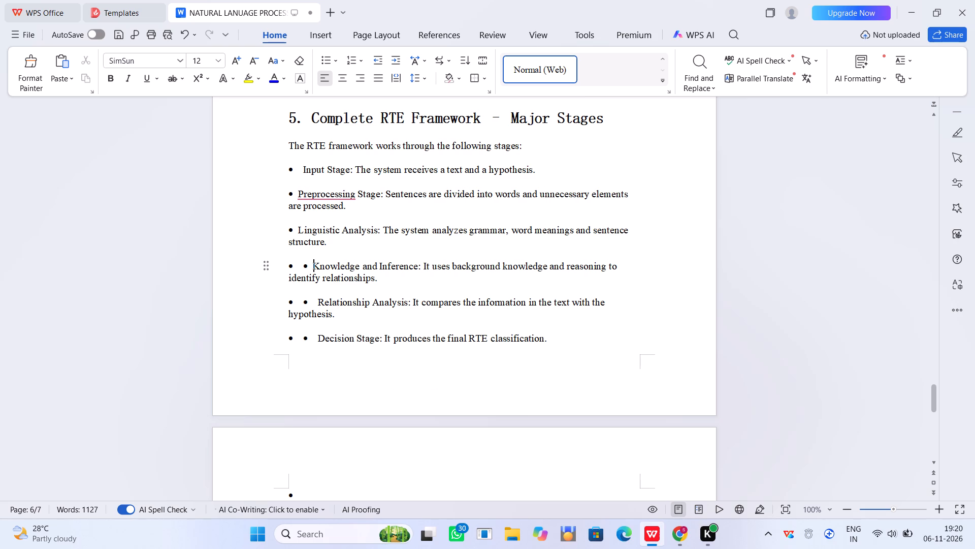
key(BackSpace)
key(BackSpace)
key(BackSpace)
key(BackSpace)
key(space)
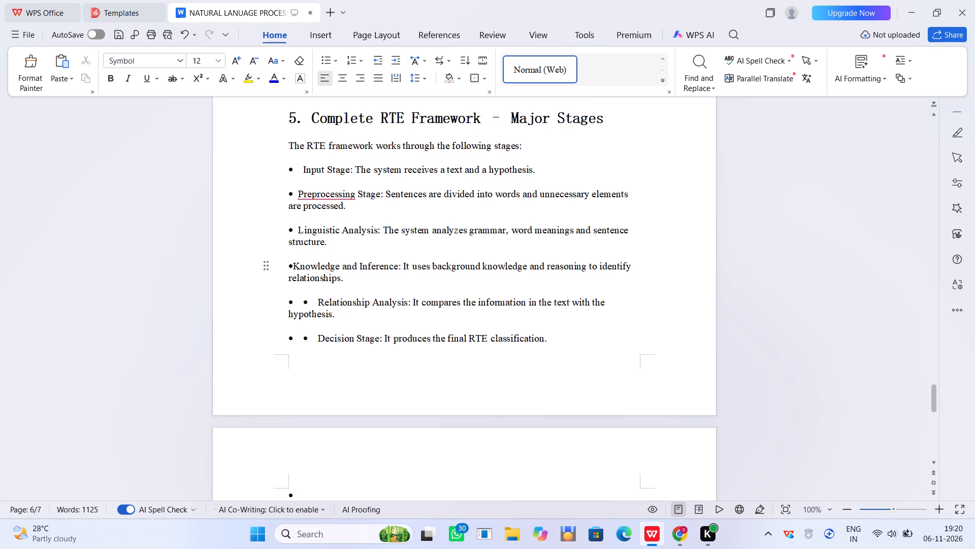
click(316, 305)
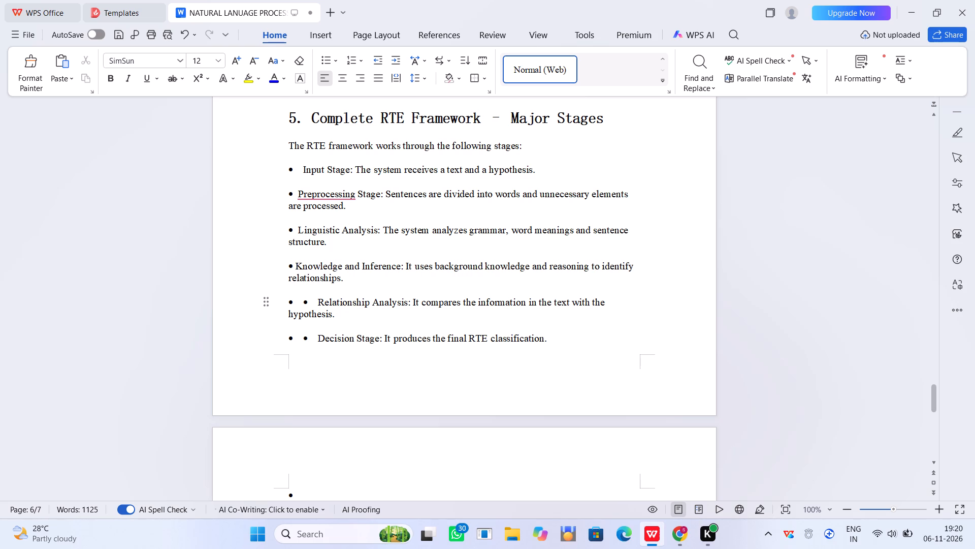
key(BackSpace)
key(BackSpace)
key(BackSpace)
key(BackSpace)
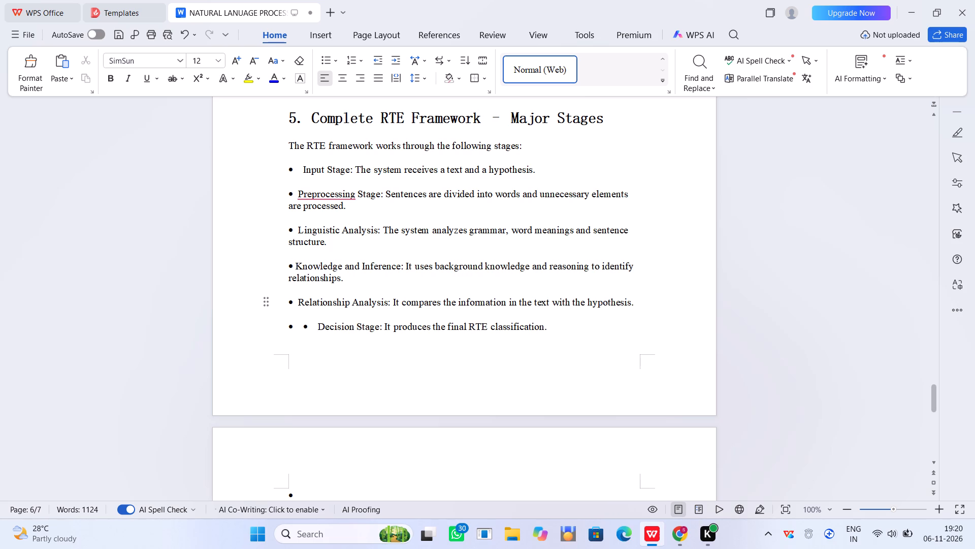
Remove the duplicate bullet before "Decision Stage", leaving one bullet followed by a single space.
click(318, 327)
key(BackSpace)
key(BackSpace)
key(BackSpace)
key(BackSpace)
key(BackSpace)
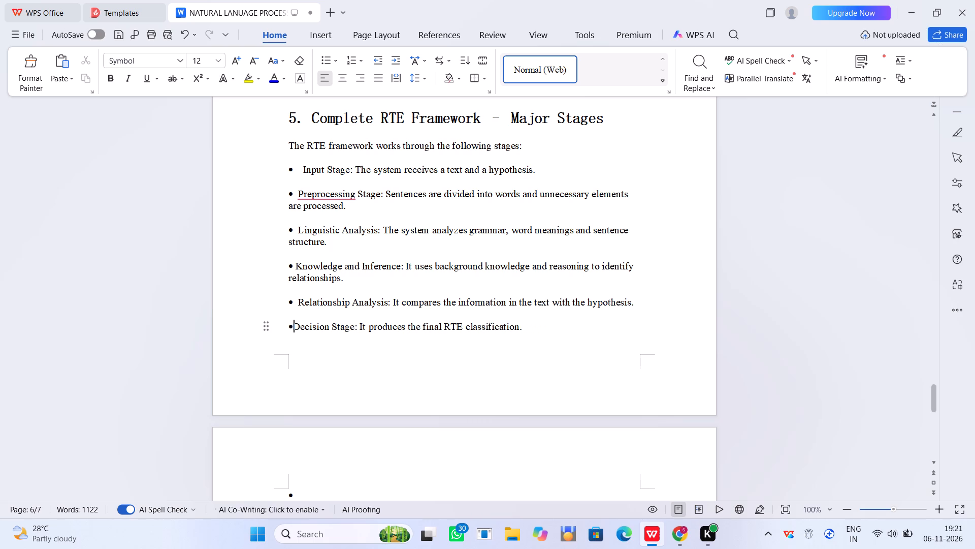
key(space)
Delete the empty bullet after "Decision Stage" at the top of the following page.
scroll(318, 327, down, 3)
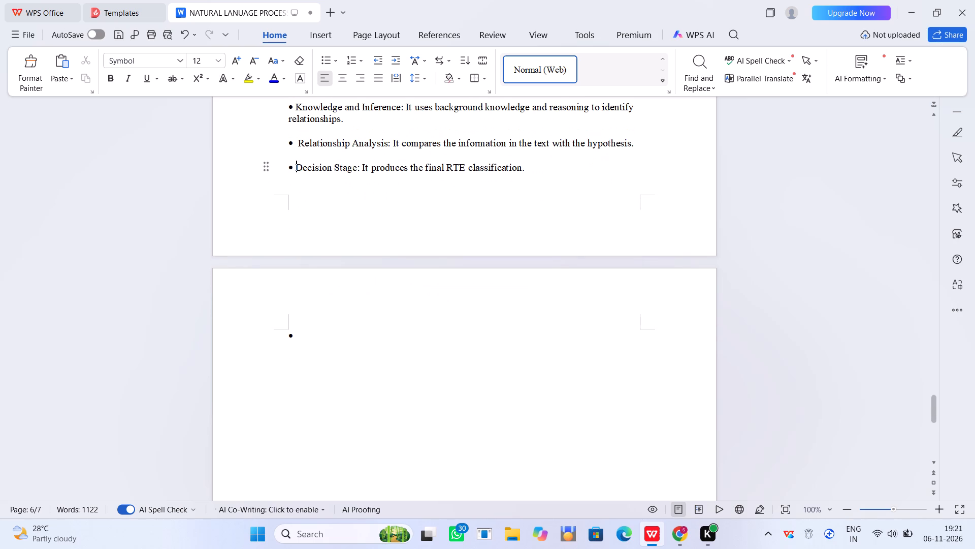
click(299, 335)
key(BackSpace)
key(BackSpace)
Bold the "Input Stage:", "Preprocessing Stage:" and "Linguistic Analysis:" labels in the Complete RTE Framework – Major Stages section.
scroll(299, 335, up, 4)
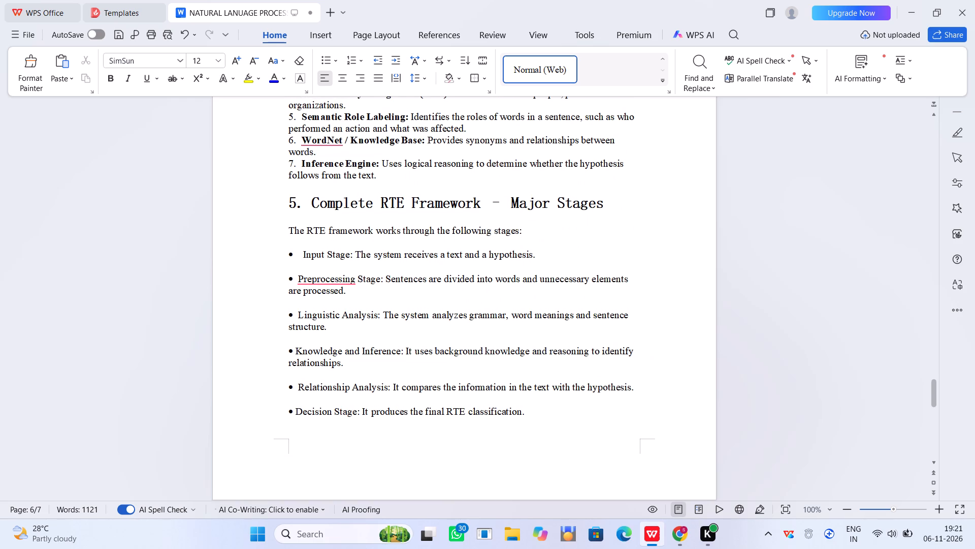
click(351, 255)
key(Right)
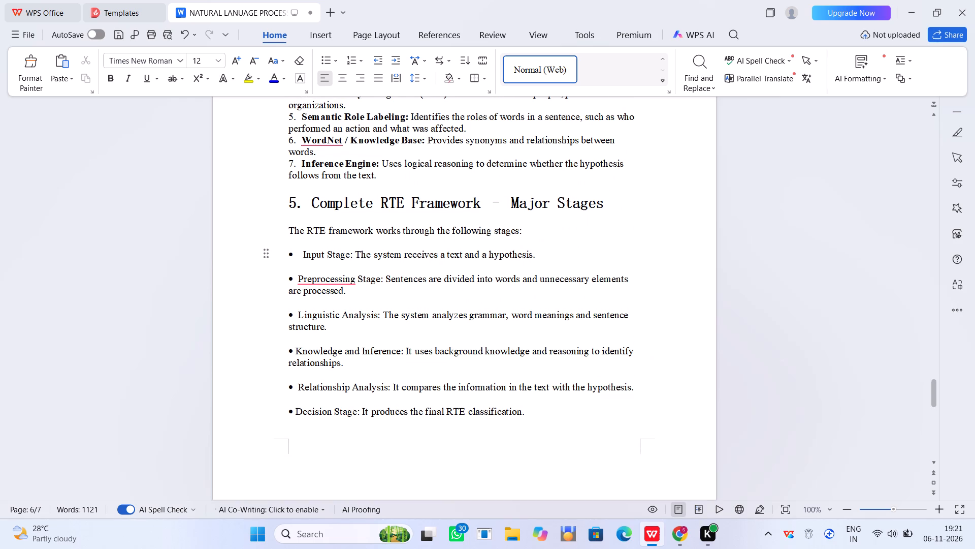
drag(352, 254, 298, 256)
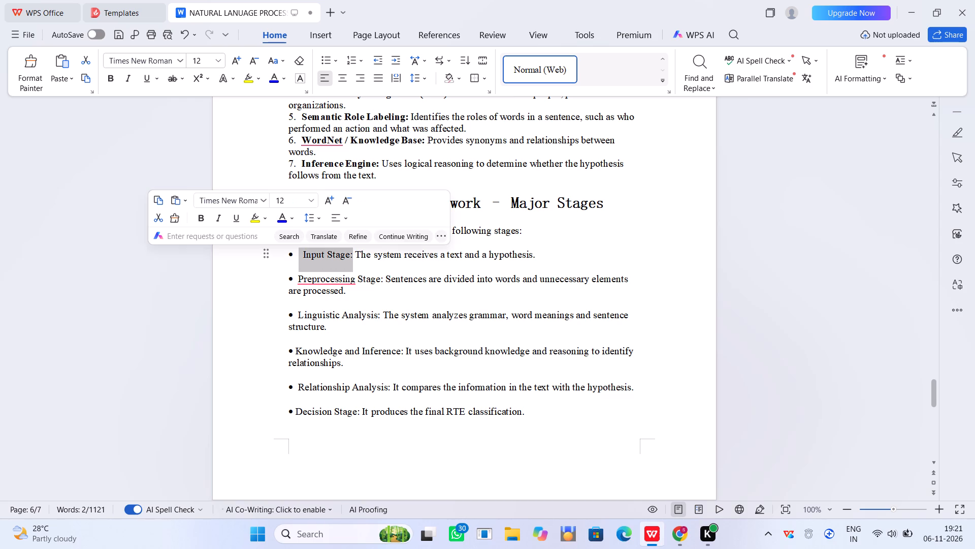
click(200, 220)
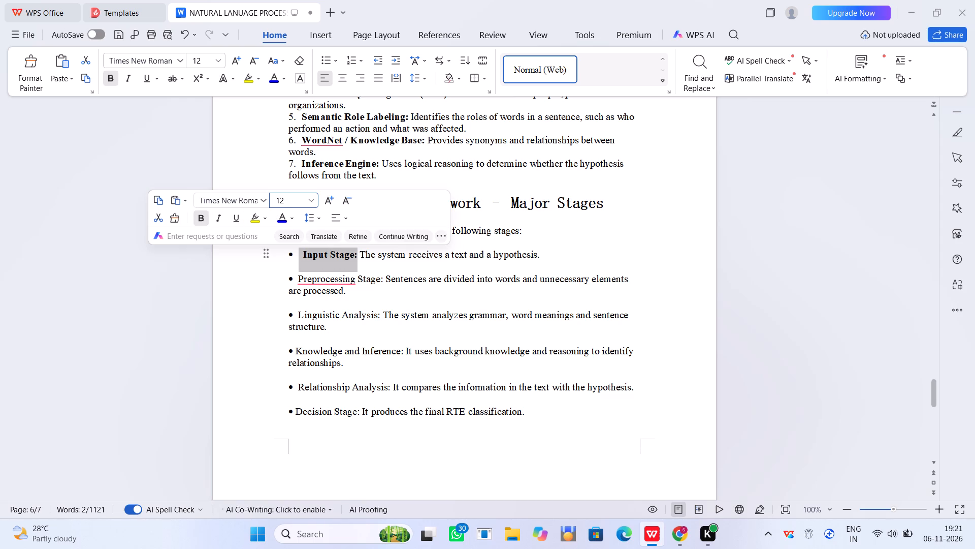
drag(382, 278, 305, 287)
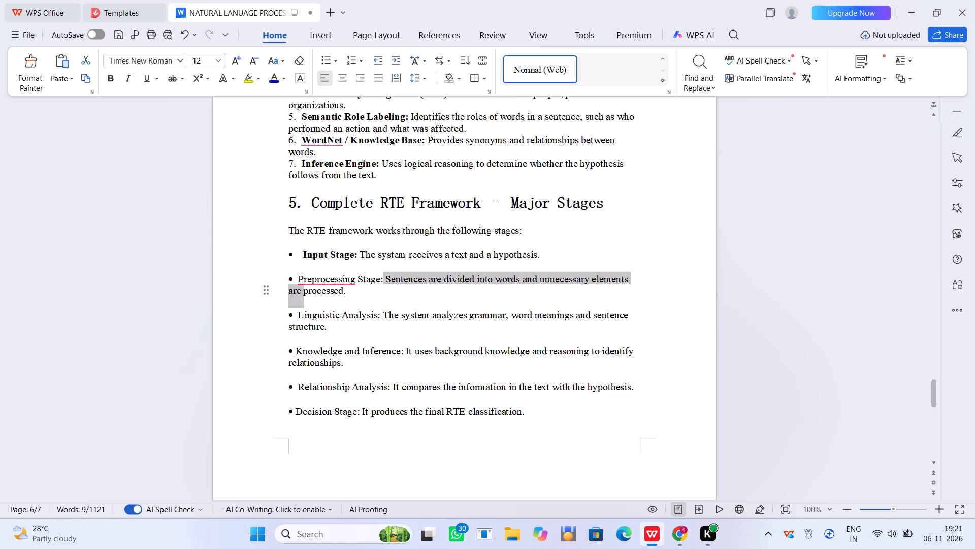
drag(305, 287, 298, 280)
click(202, 245)
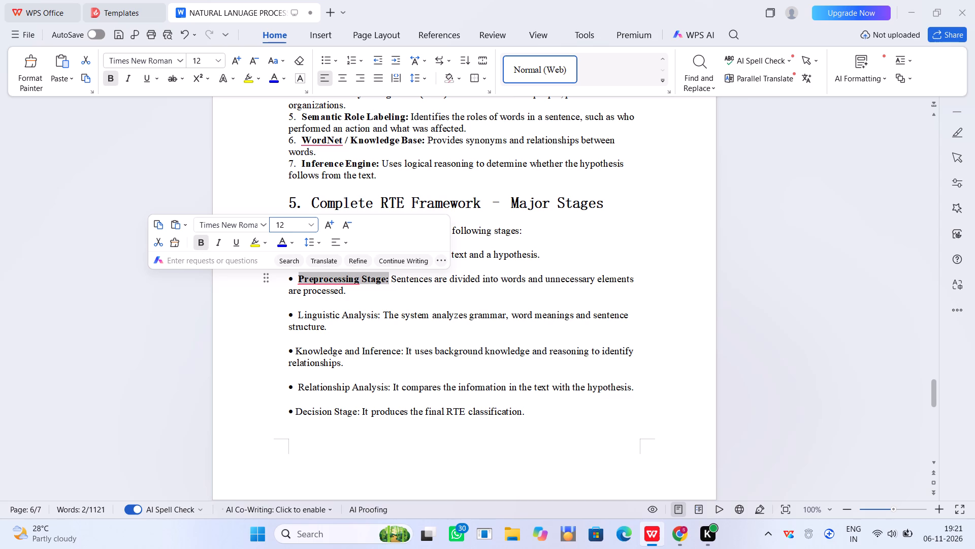
drag(380, 314, 299, 318)
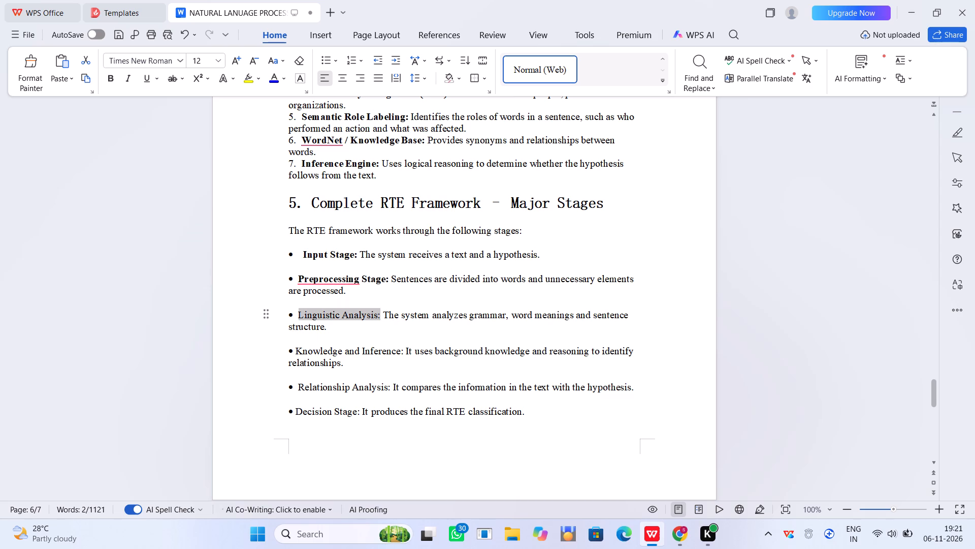
drag(299, 318, 299, 317)
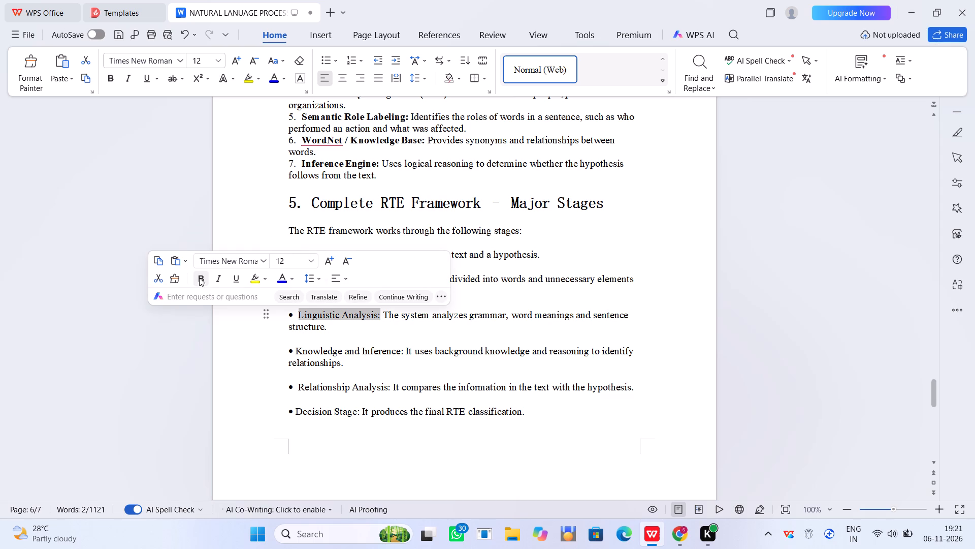
click(199, 278)
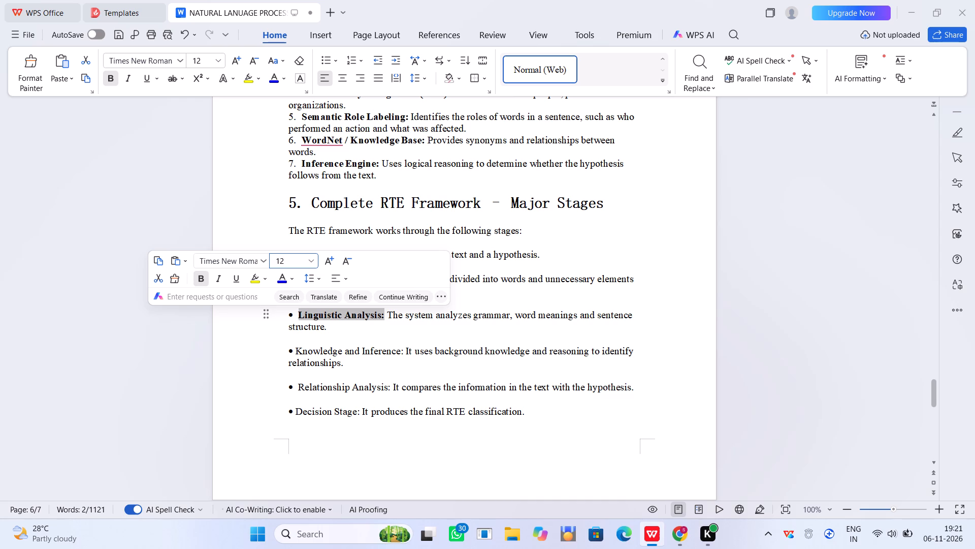
Bold the "Knowledge and Inference:" and "Relationship Analysis" labels including their bullets, and select the "Decision Stage:" label.
drag(405, 352, 290, 353)
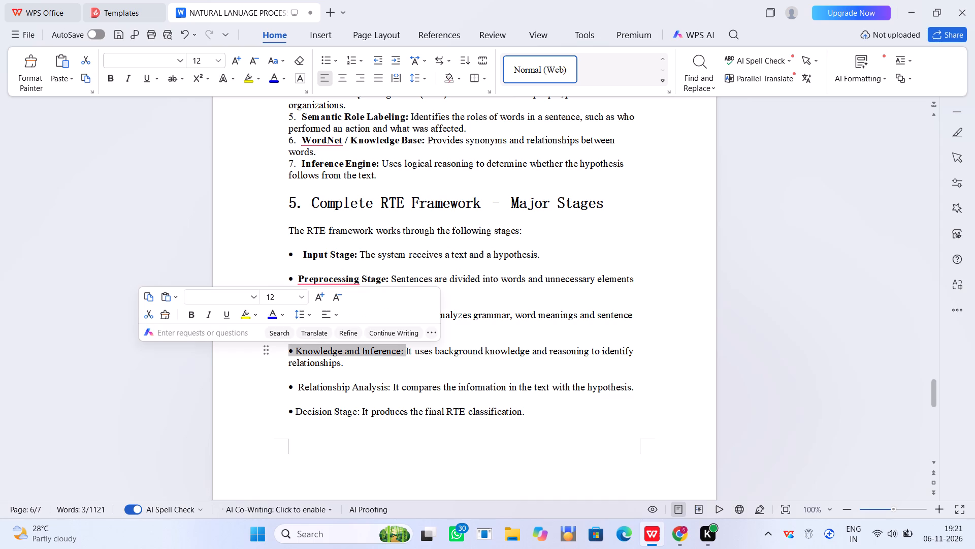
click(191, 316)
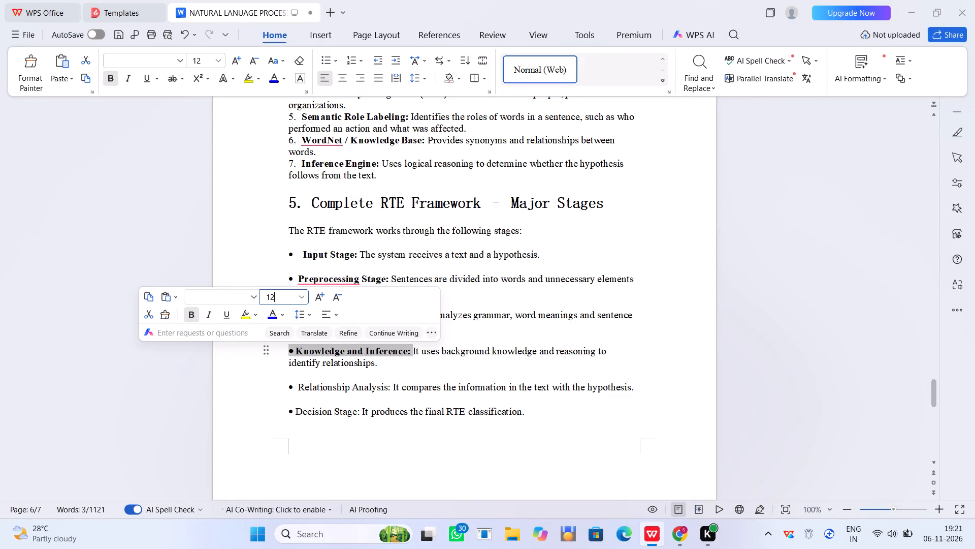
drag(389, 388, 288, 393)
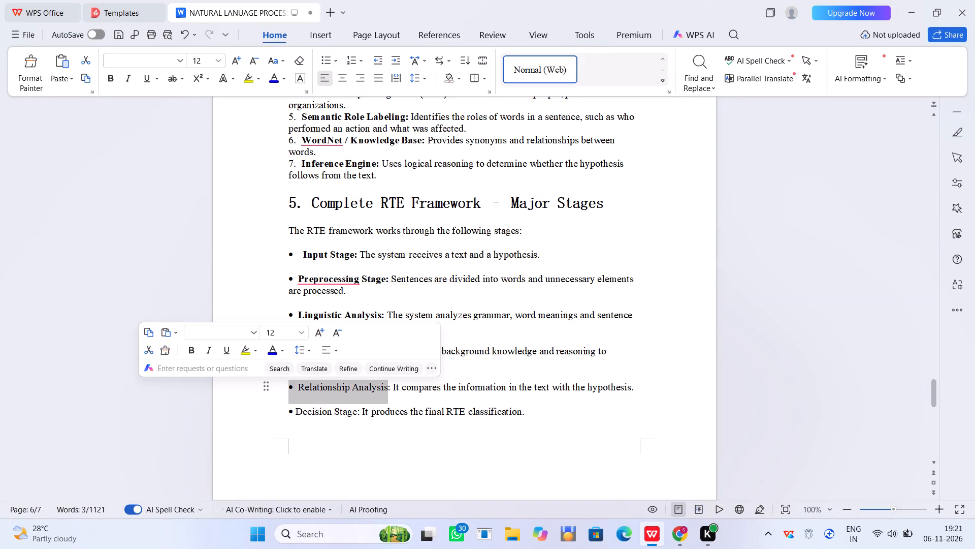
click(190, 352)
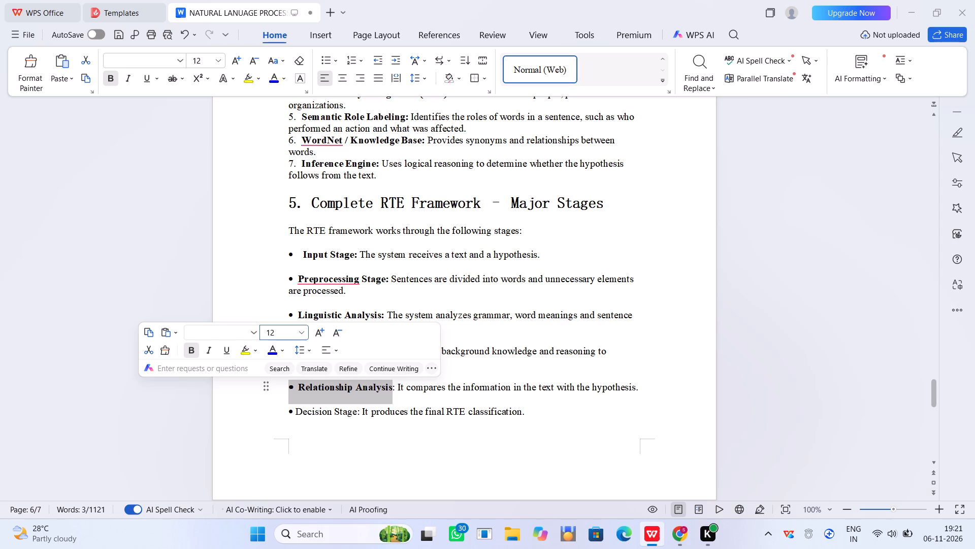
drag(361, 413, 291, 407)
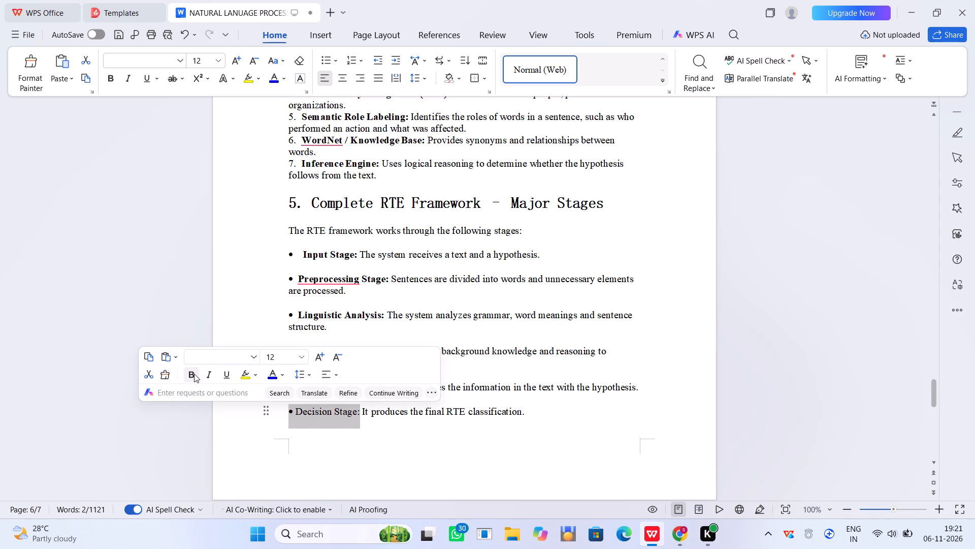
Bold the selected "Decision Stage:" label together with its bullet.
click(194, 374)
Start a new paragraph after the "Decision Stage" sentence that ends the Major Stages section.
click(550, 426)
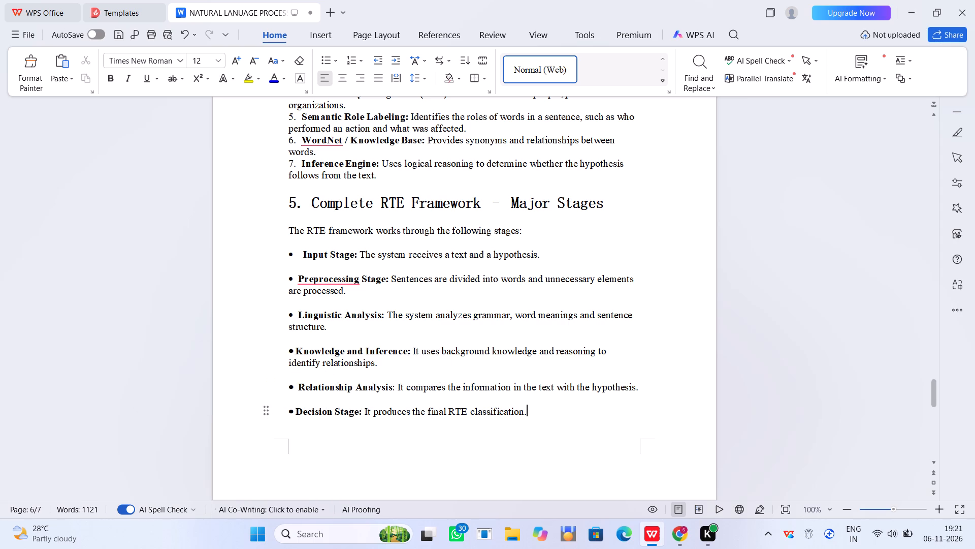
scroll(550, 426, down, 3)
key(Return)
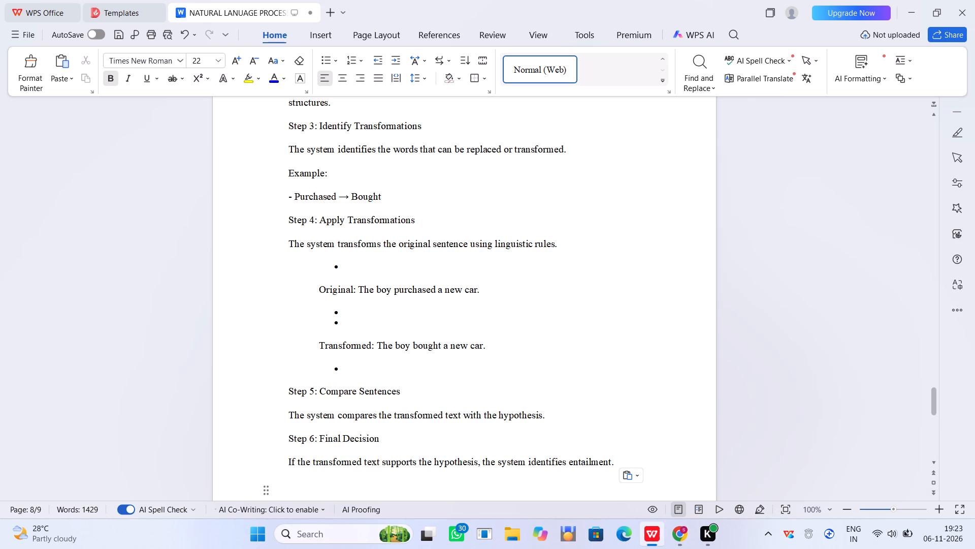
Remove the empty bullets around the Text (T) and Hypothesis (H) lines under Step 1: Input Text and Hypothesis.
scroll(349, 260, up, 6)
scroll(349, 260, down, 1)
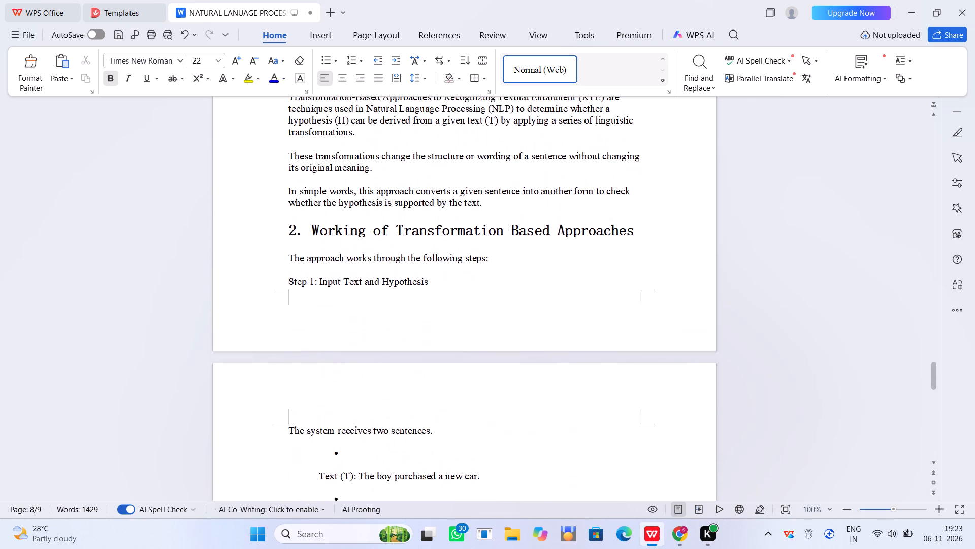
scroll(349, 260, down, 2)
click(359, 344)
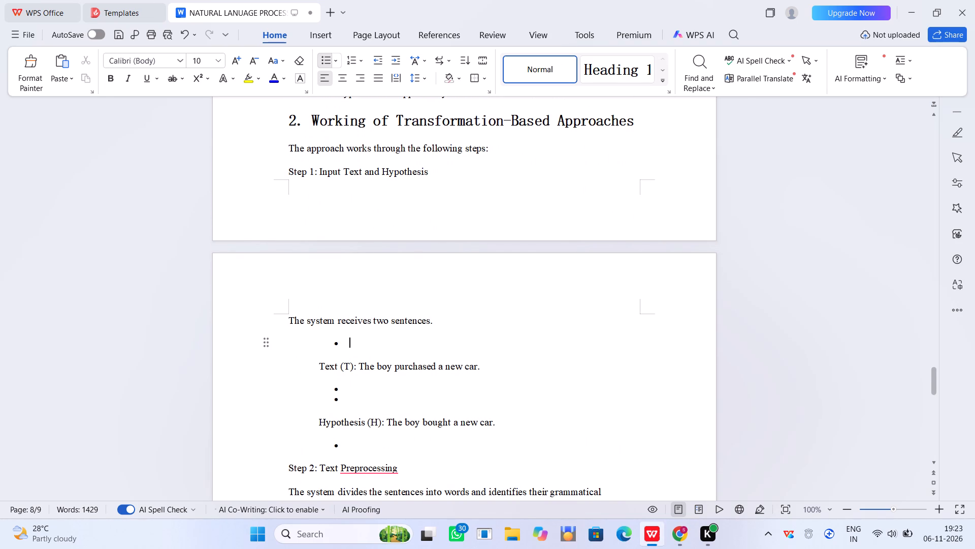
key(BackSpace)
key(BackSpace)
key(BackSpace)
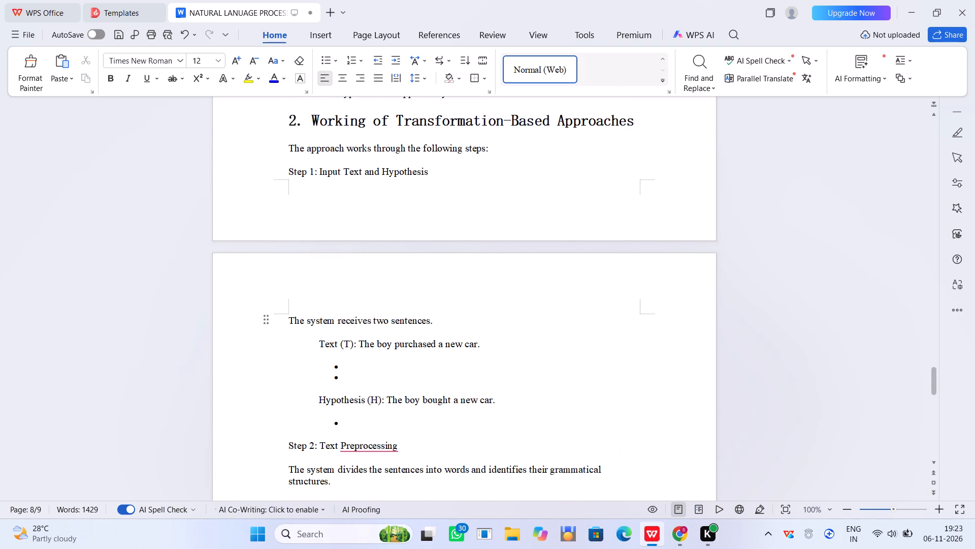
click(351, 378)
key(BackSpace)
key(BackSpace)
key(BackSpace)
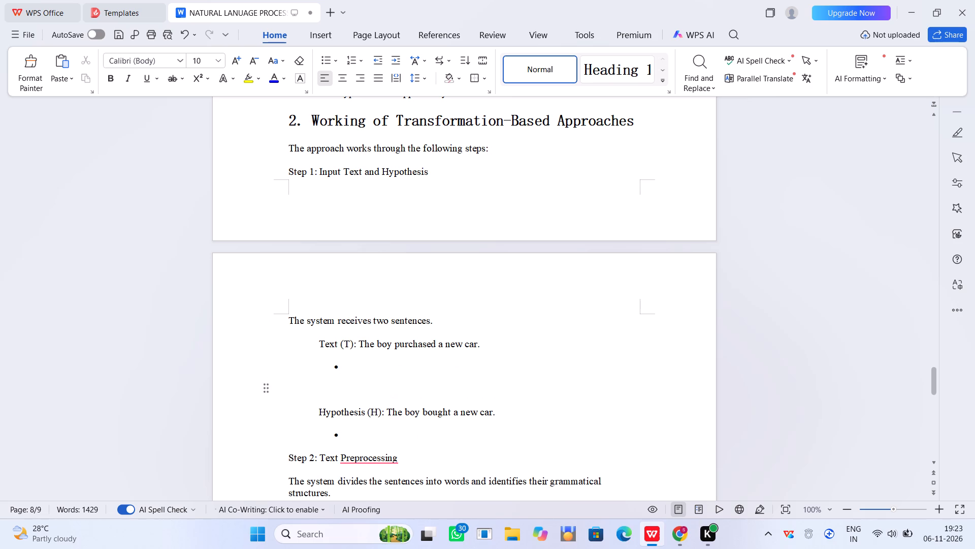
key(BackSpace)
click(351, 395)
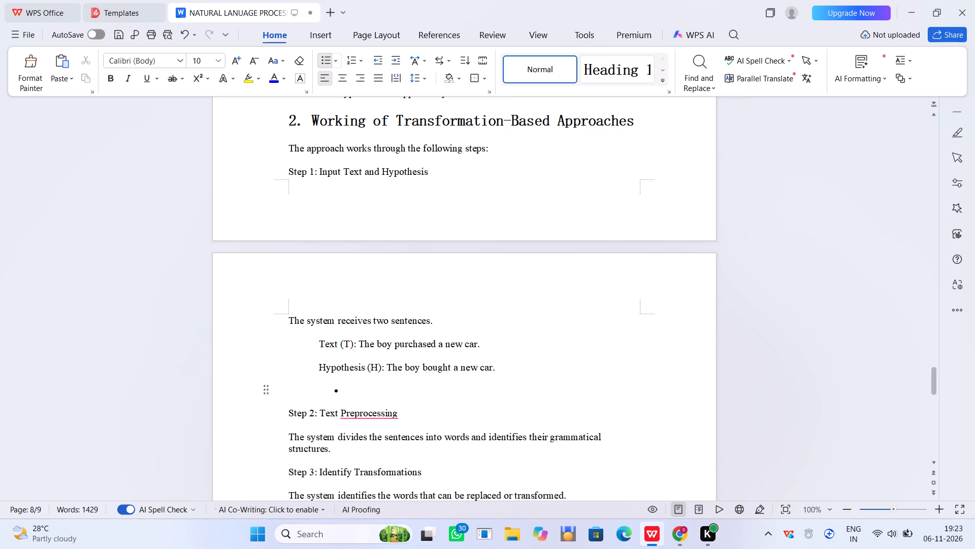
key(BackSpace)
key(BackSpace)
key(BackSpace)
Remove the empty bullets around the Original and Transformed lines under Step 4: Apply Transformations.
scroll(351, 395, down, 1)
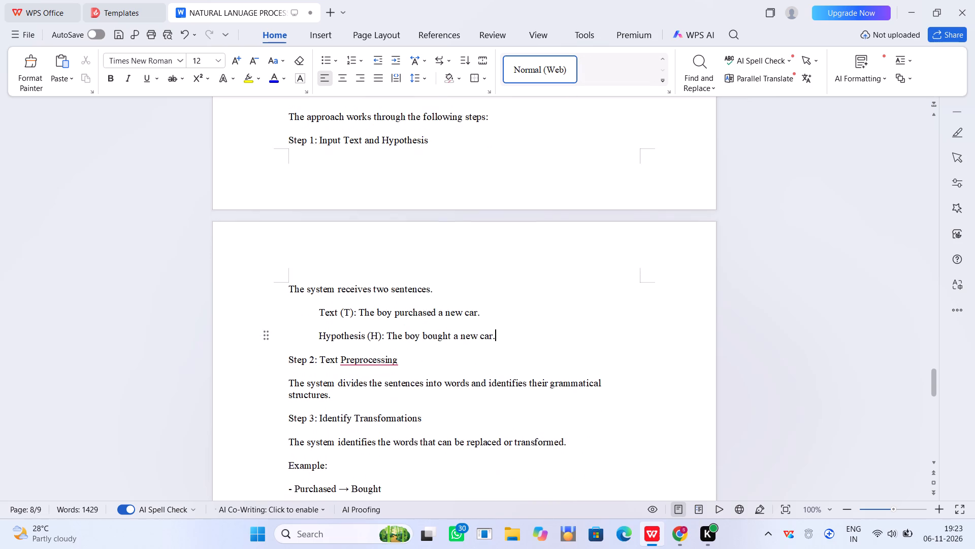
scroll(351, 395, down, 1)
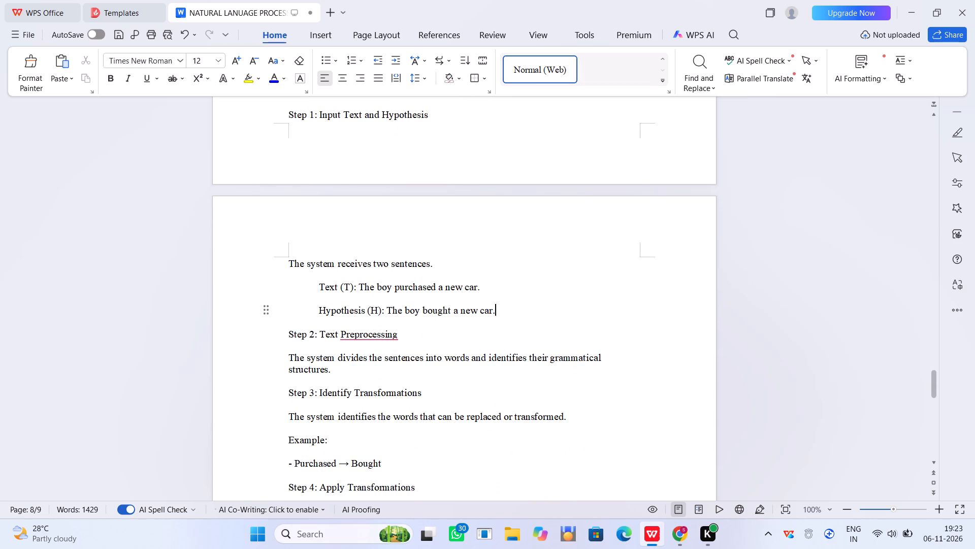
scroll(407, 400, down, 1)
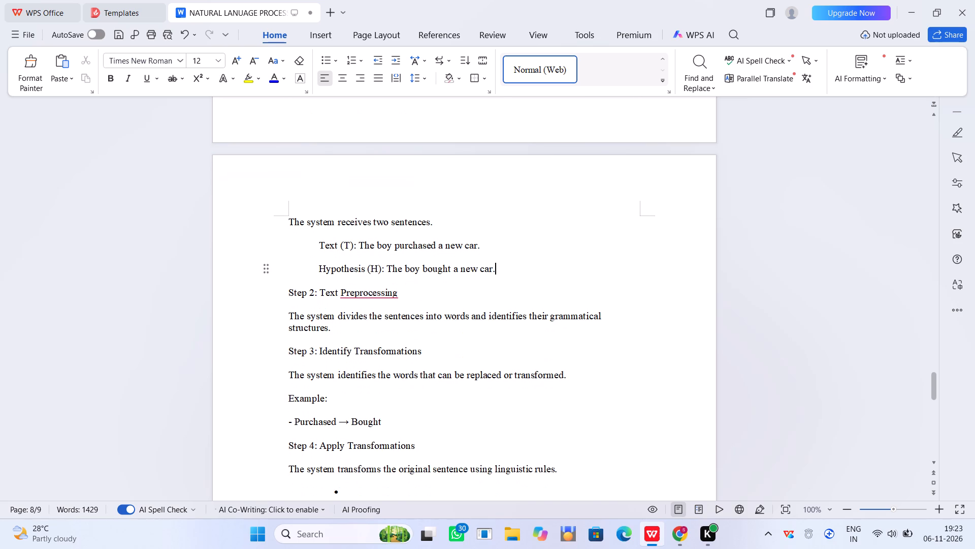
scroll(407, 400, down, 1)
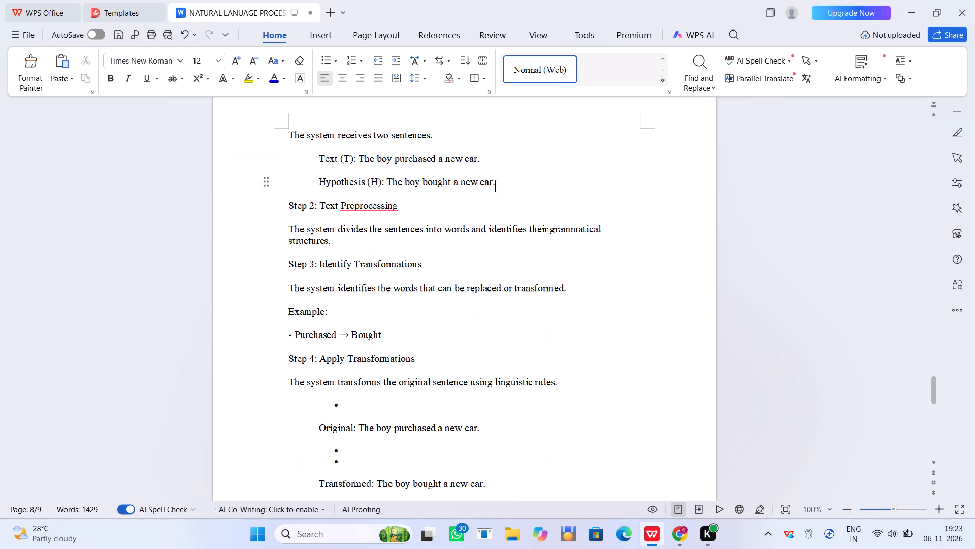
scroll(407, 400, down, 1)
click(361, 388)
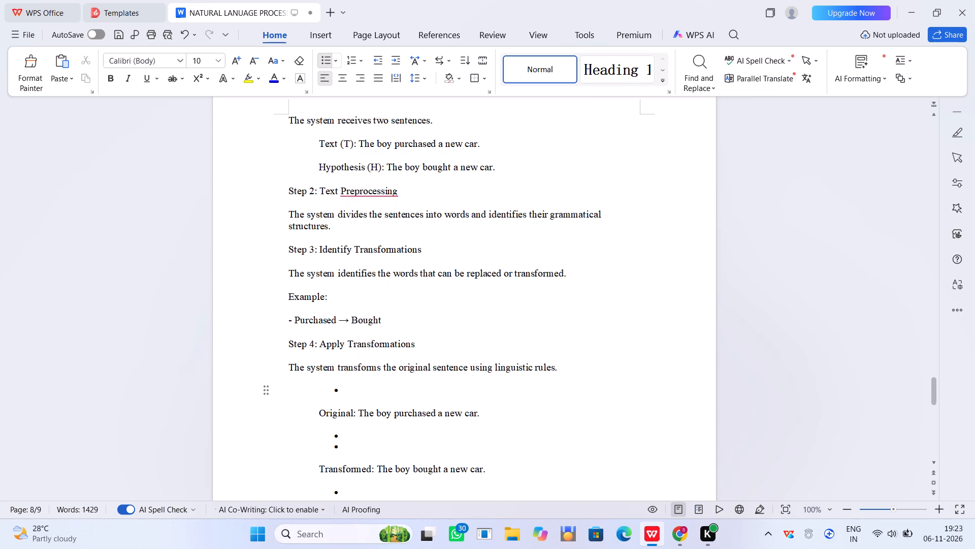
key(BackSpace)
key(BackSpace)
key(BackSpace)
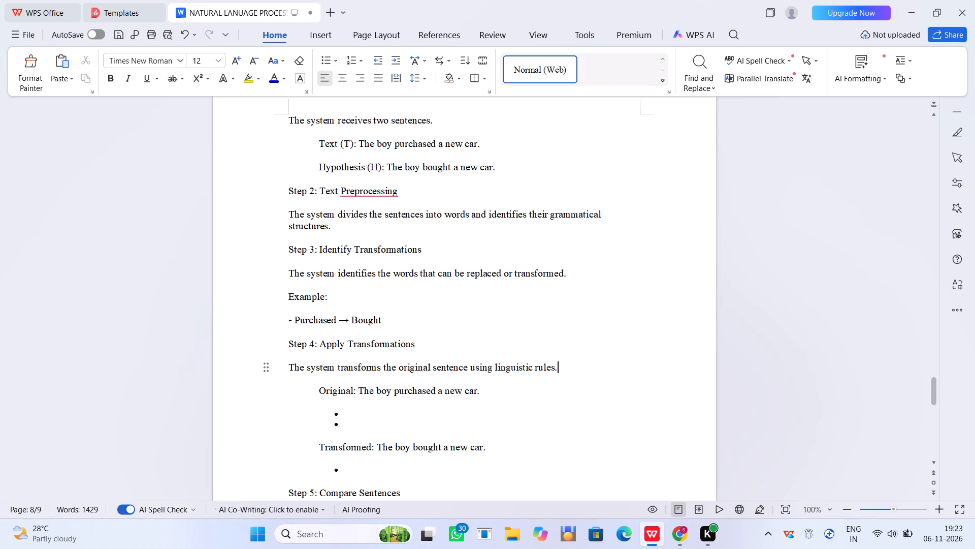
click(354, 421)
key(BackSpace)
key(BackSpace)
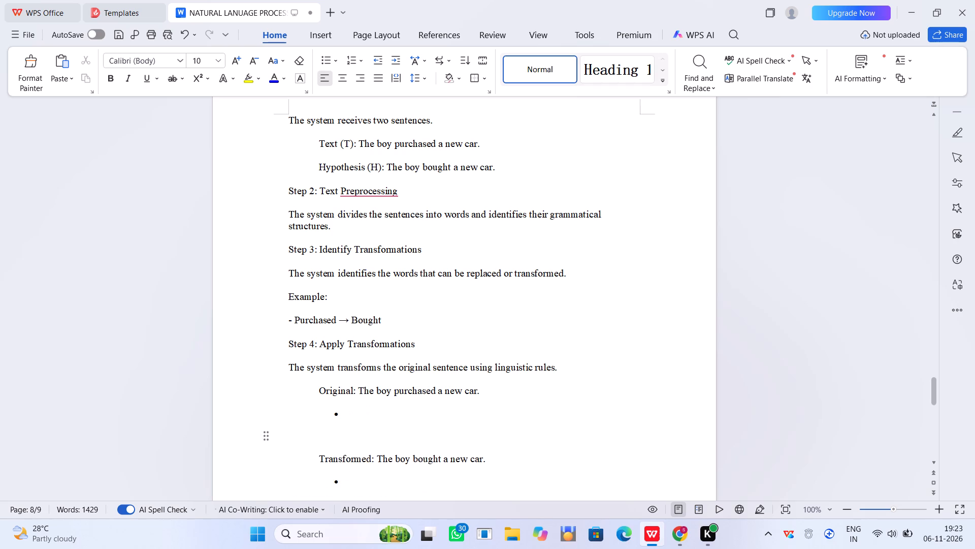
key(BackSpace)
key(BackSpace)
click(354, 439)
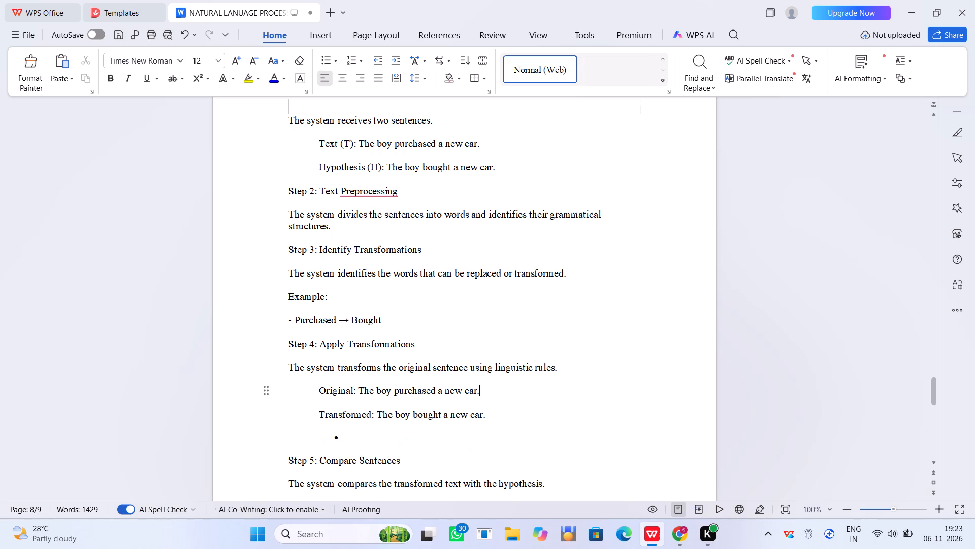
key(BackSpace)
key(BackSpace)
key(BackSpace)
Make the Step 1: Input Text and Hypothesis, Step 2: Text Preprocessing and Step 3: Identify Transformations headings bold.
scroll(354, 439, down, 2)
scroll(391, 357, down, 3)
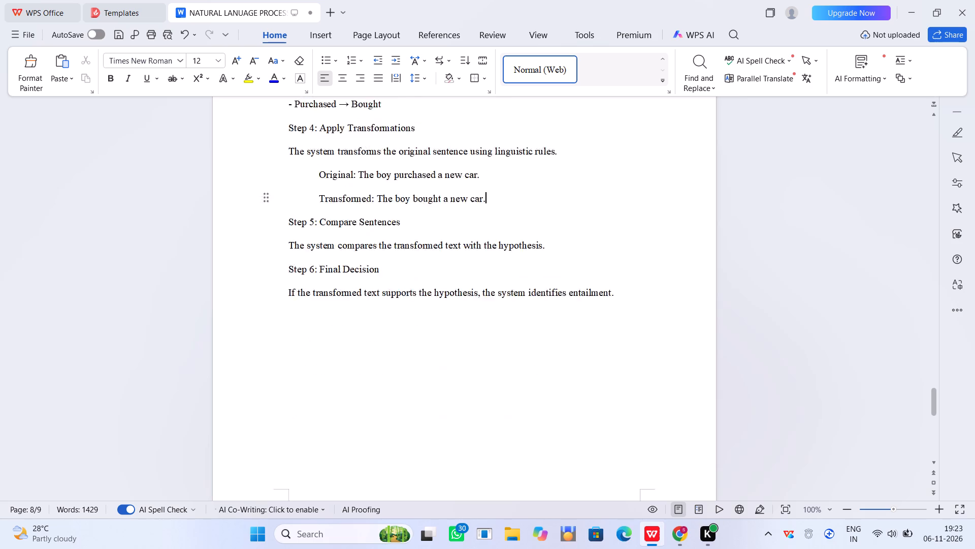
scroll(391, 357, up, 9)
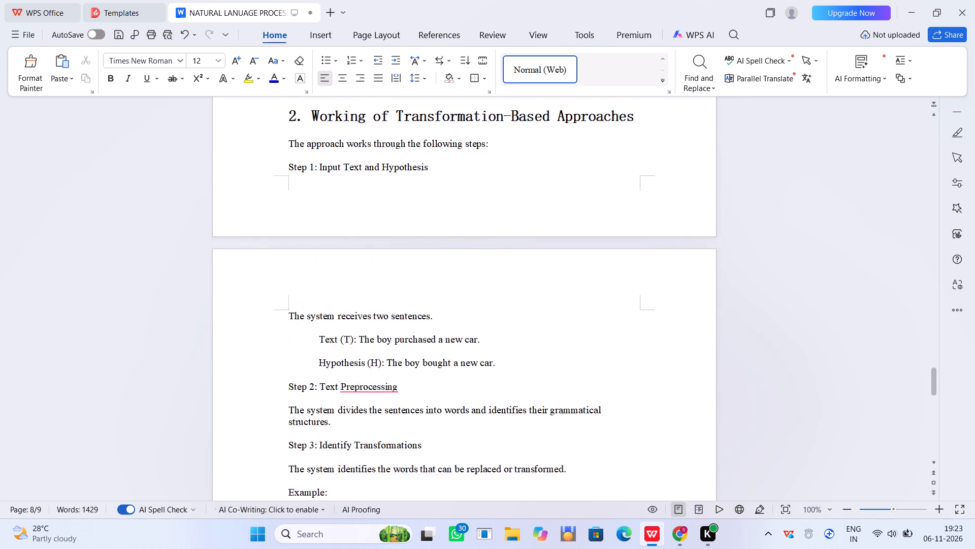
scroll(391, 357, up, 2)
drag(445, 301, 281, 303)
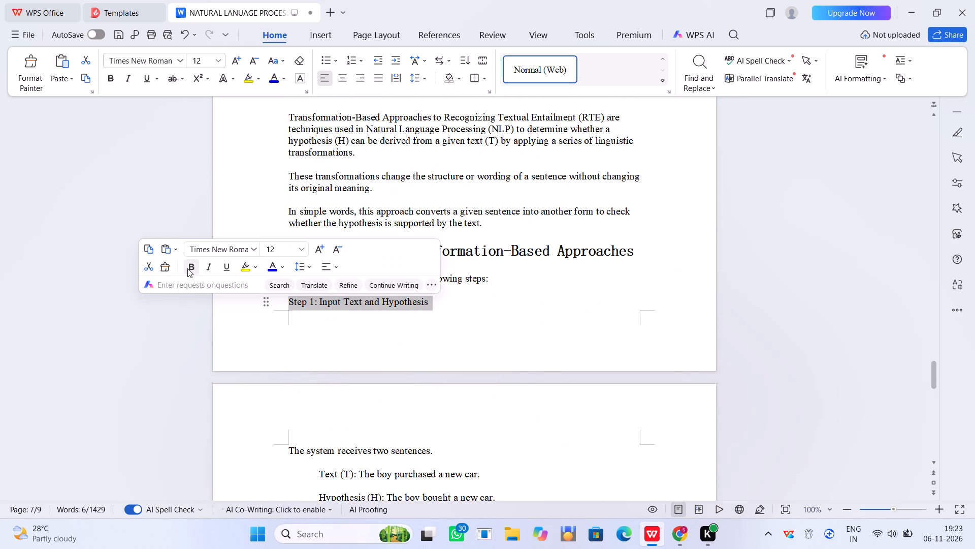
click(187, 268)
click(394, 394)
scroll(394, 394, down, 3)
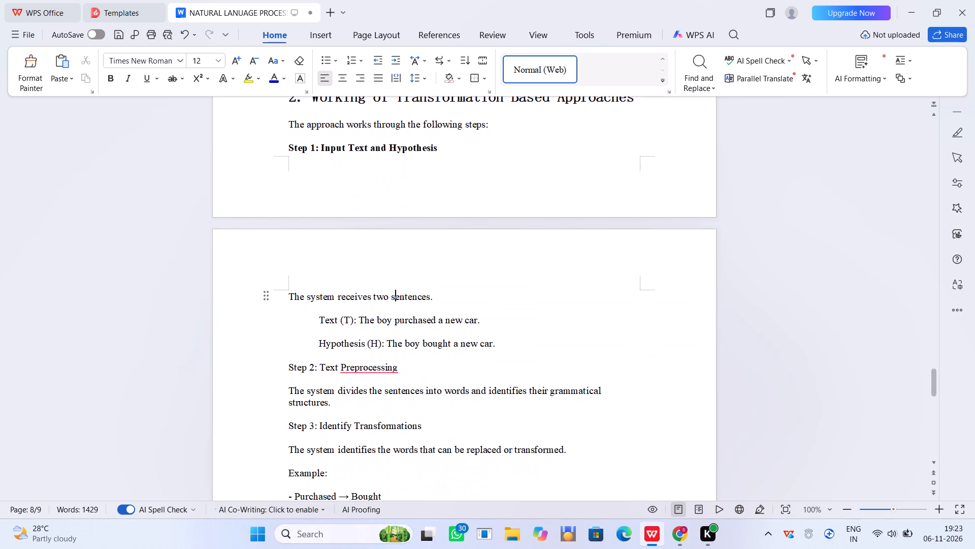
scroll(440, 344, down, 2)
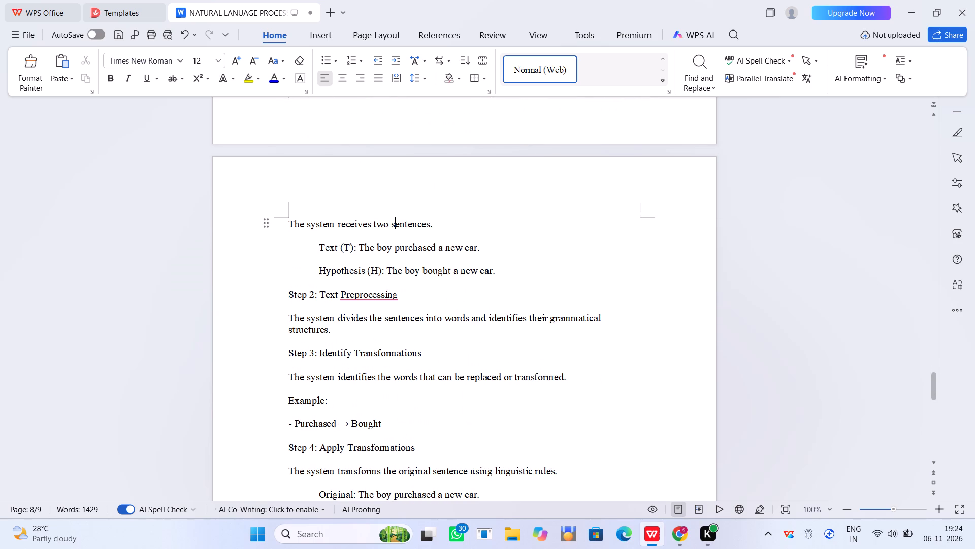
drag(415, 295, 273, 290)
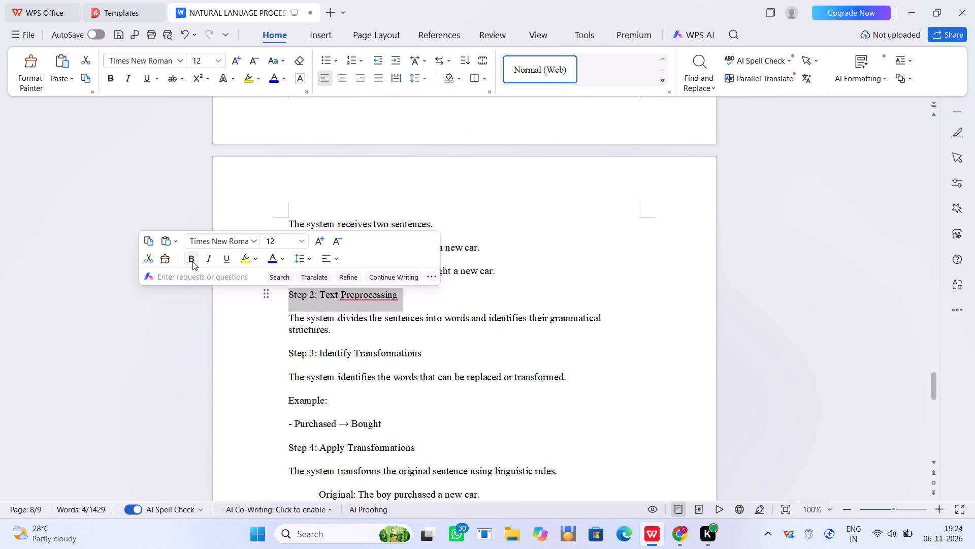
click(192, 261)
drag(430, 355, 285, 350)
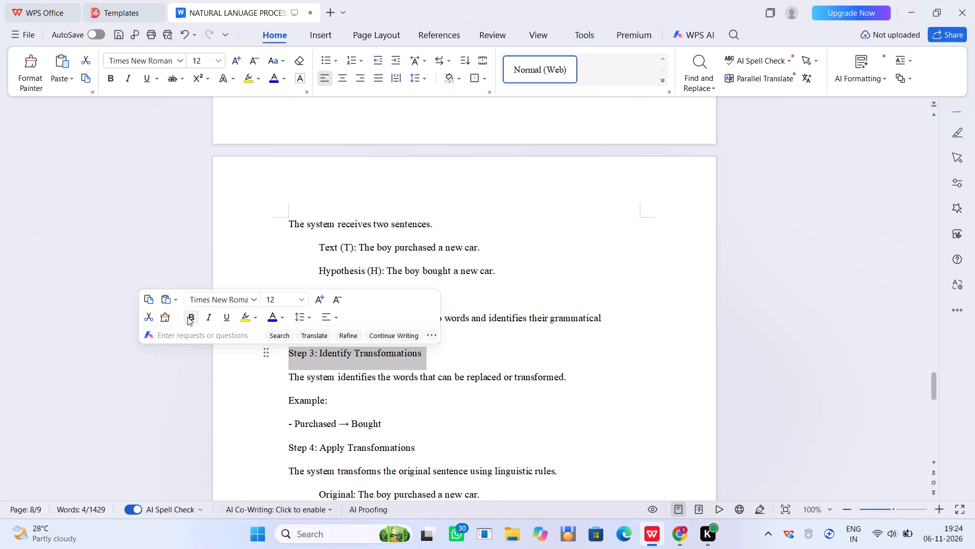
click(187, 317)
click(349, 389)
scroll(349, 389, down, 1)
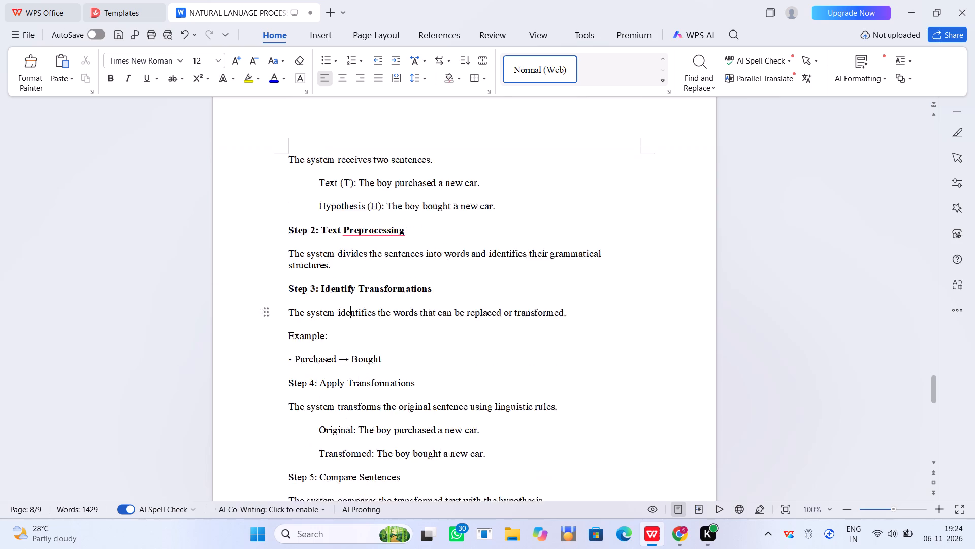
scroll(349, 389, down, 1)
drag(426, 343, 278, 337)
click(189, 301)
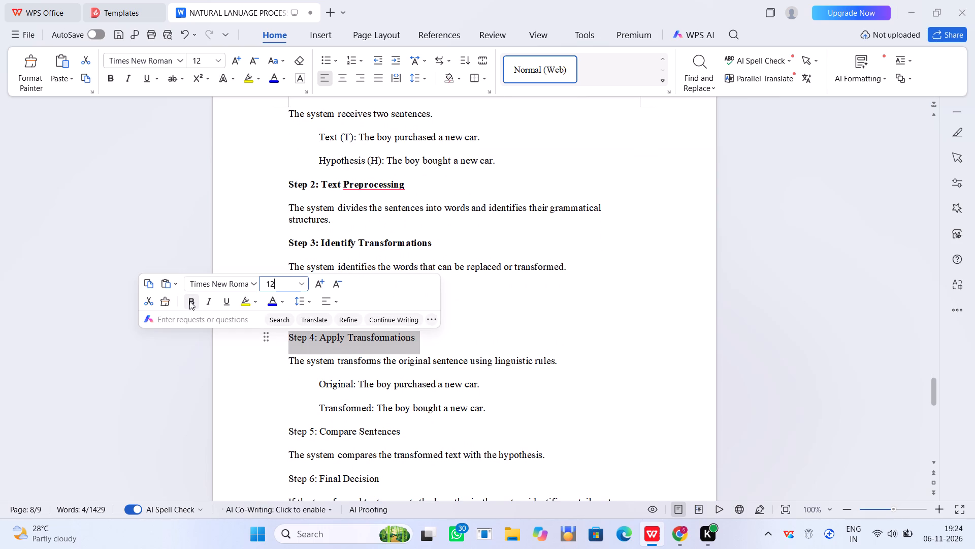
click(471, 418)
scroll(471, 418, down, 3)
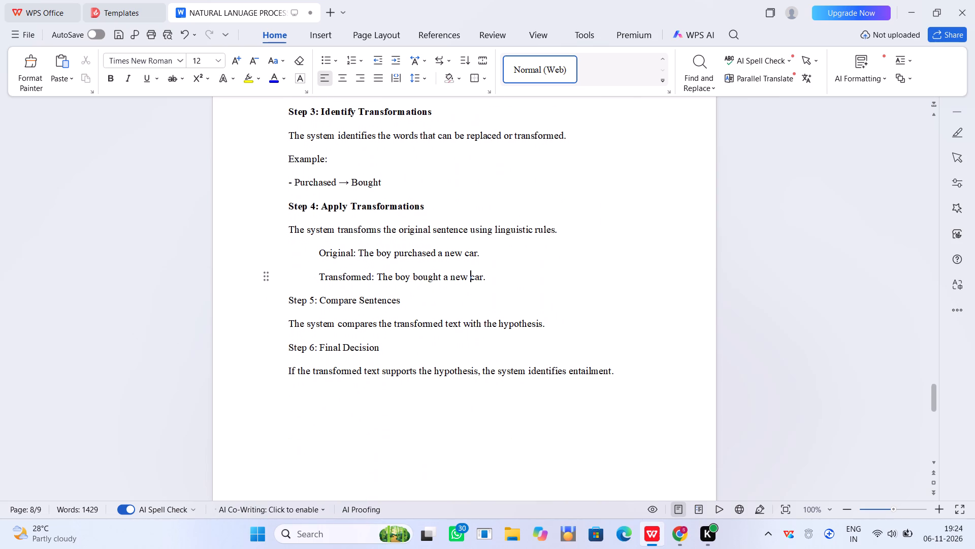
drag(402, 302, 319, 301)
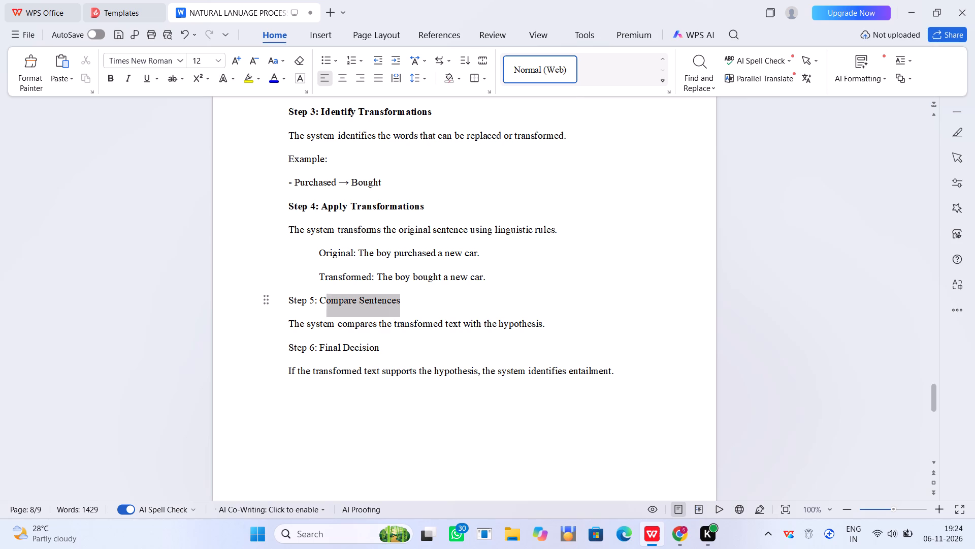
drag(319, 301, 285, 298)
click(188, 264)
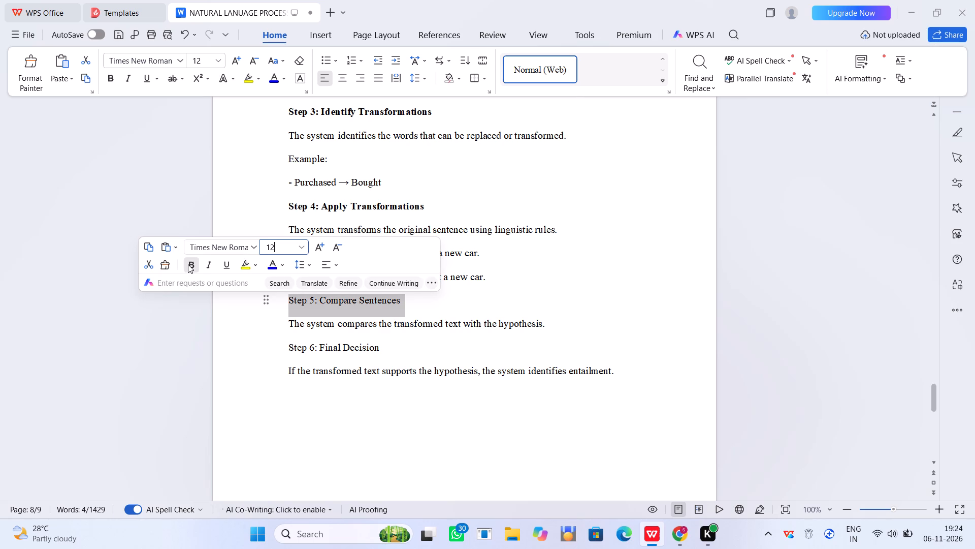
drag(387, 349, 280, 352)
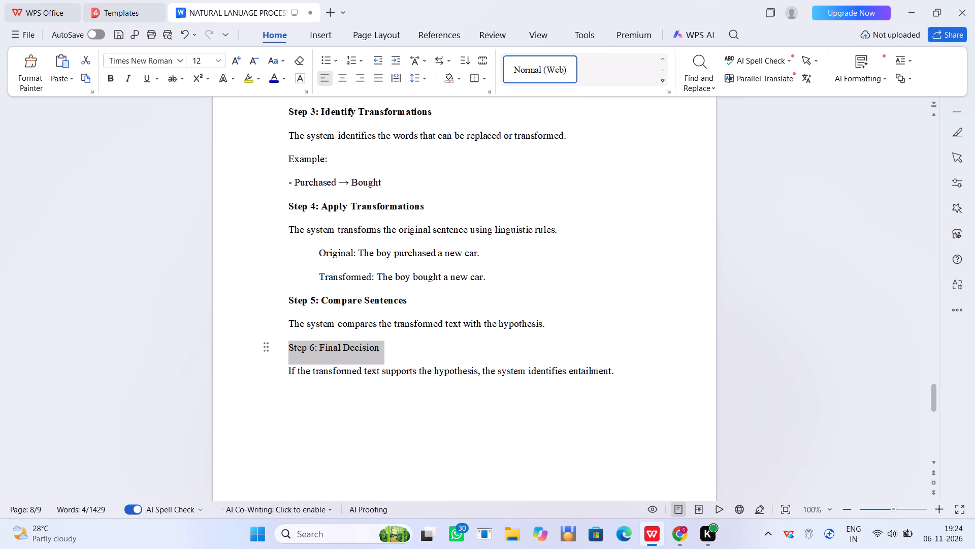
drag(280, 352, 279, 352)
click(189, 317)
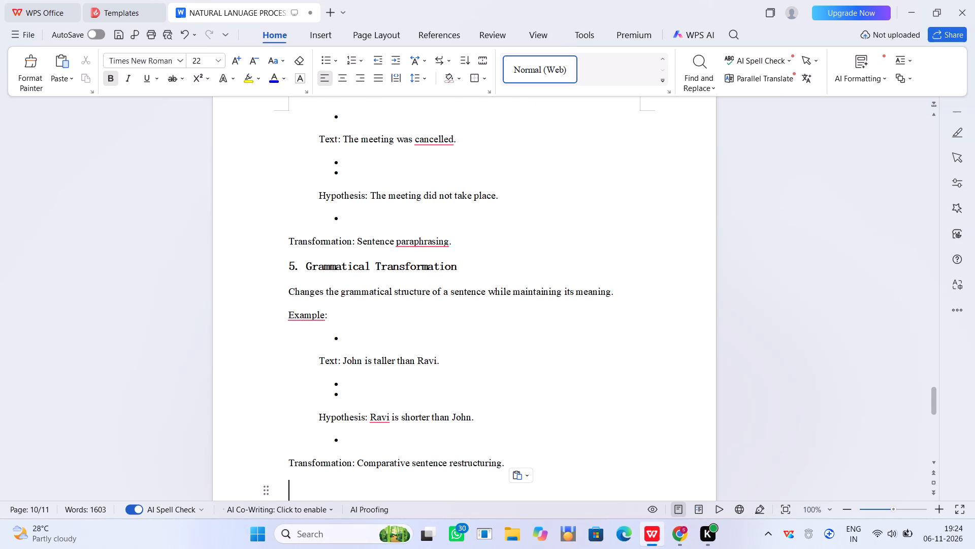
Remove the empty bullets around the Text and Hypothesis lines under 1. Synonym Replacement.
scroll(377, 235, up, 8)
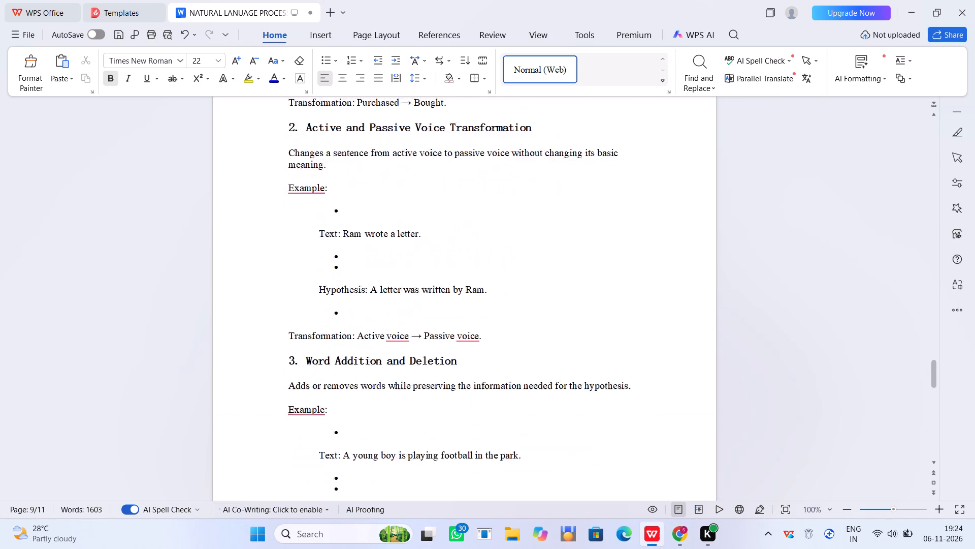
scroll(377, 235, up, 5)
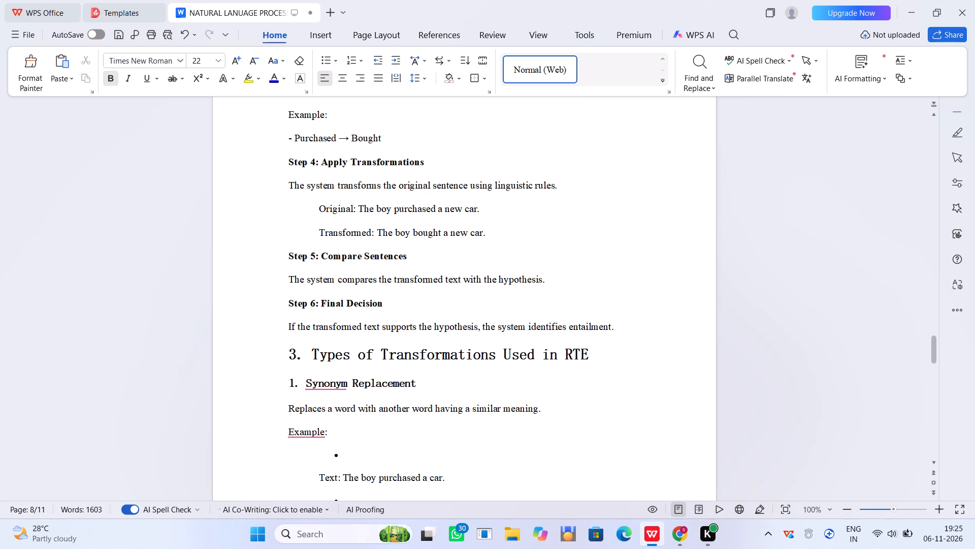
click(349, 459)
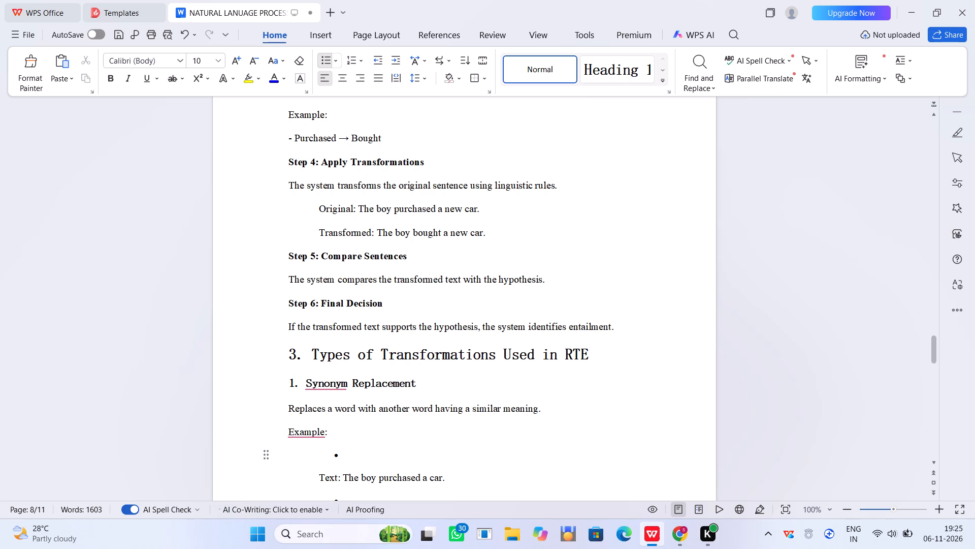
key(BackSpace)
key(BackSpace)
key(BackSpace)
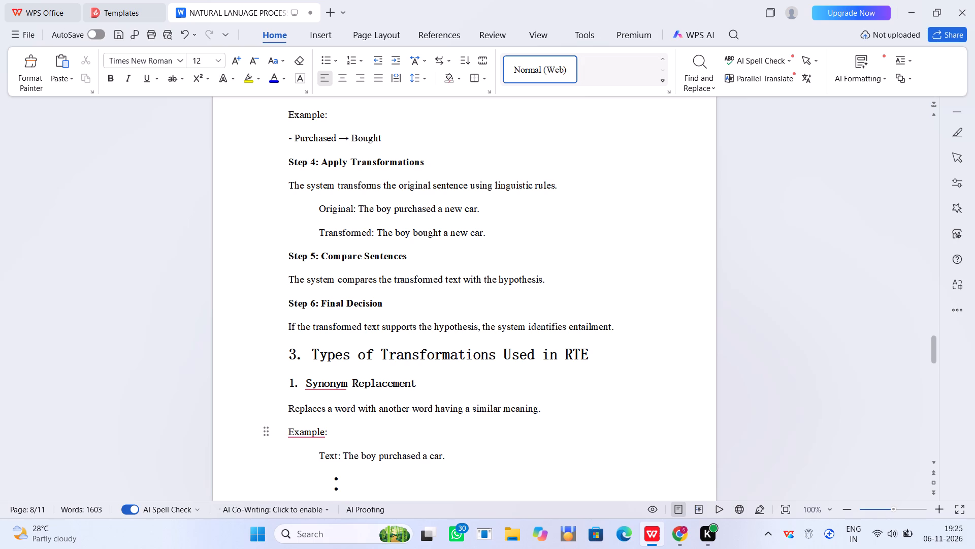
scroll(349, 459, down, 2)
click(351, 368)
key(BackSpace)
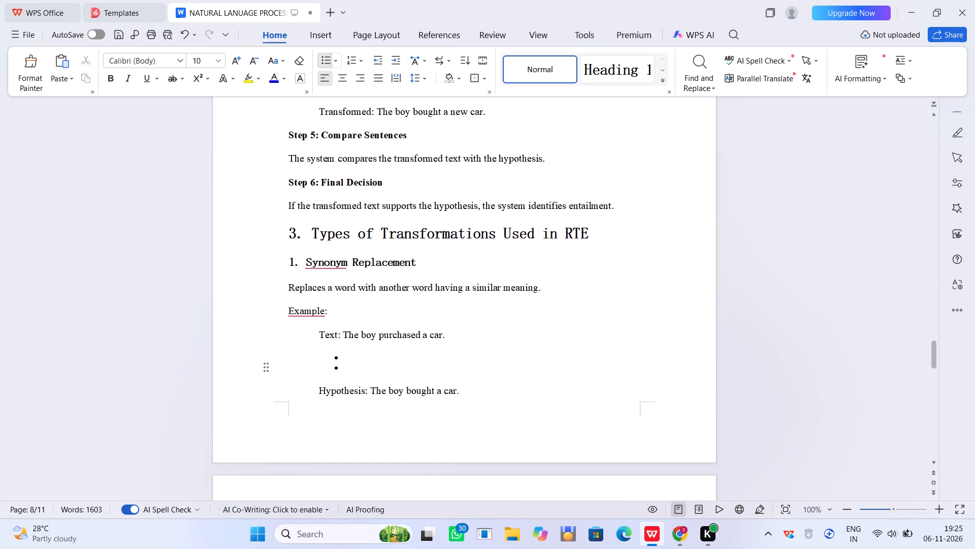
key(BackSpace)
key(BackSpace)
key(BackSpace)
scroll(351, 368, down, 1)
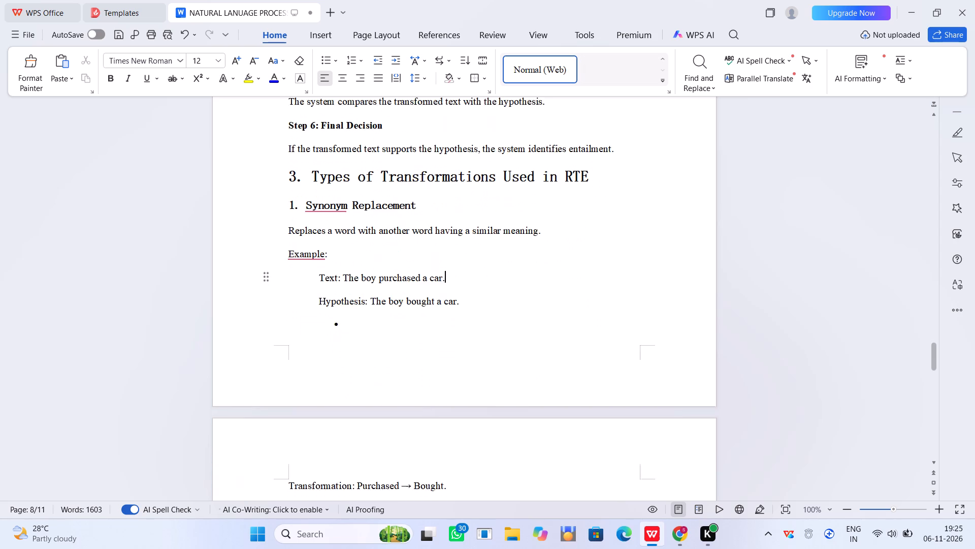
scroll(351, 368, down, 3)
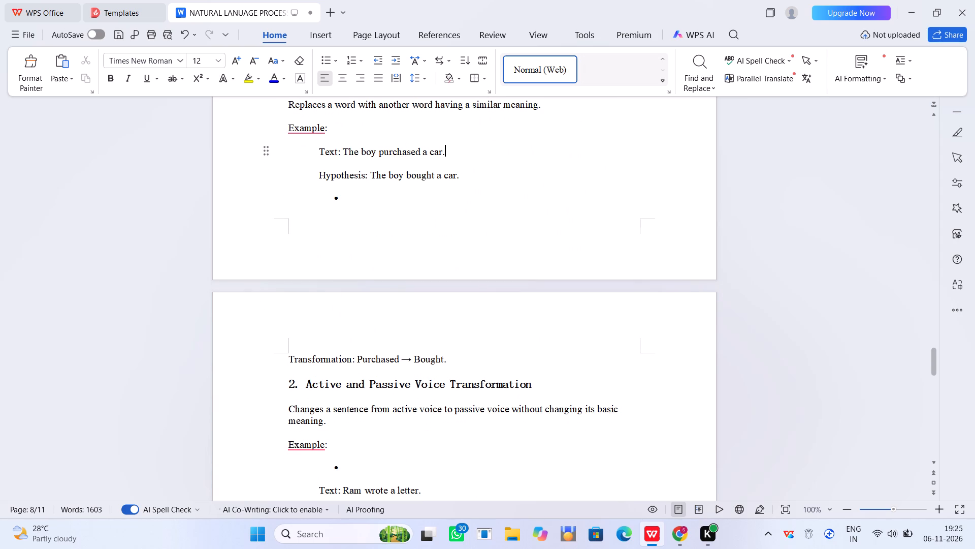
click(374, 195)
key(BackSpace)
key(BackSpace)
key(BackSpace)
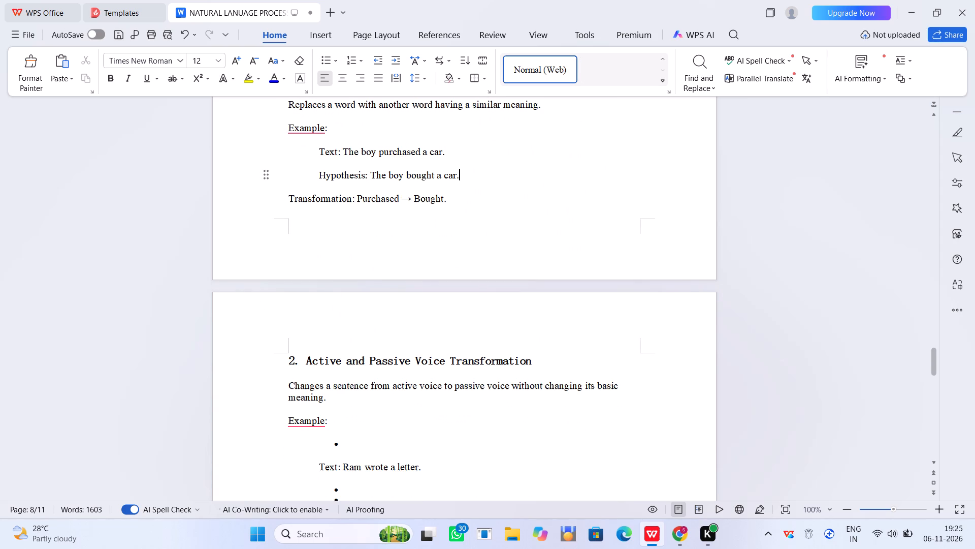
Remove the empty bullets around the Text and Hypothesis lines under 2. Active and Passive Voice Transformation.
scroll(374, 195, down, 4)
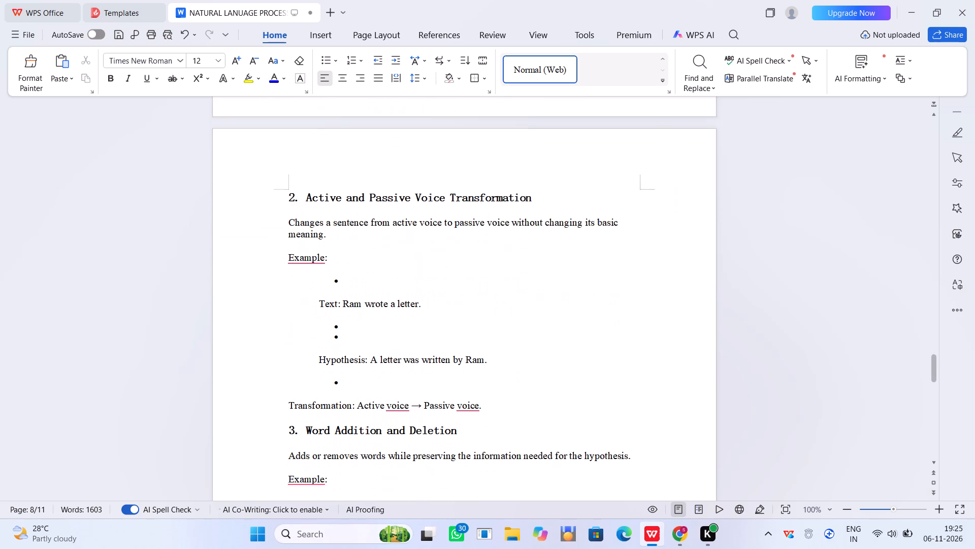
click(384, 282)
key(BackSpace)
key(BackSpace)
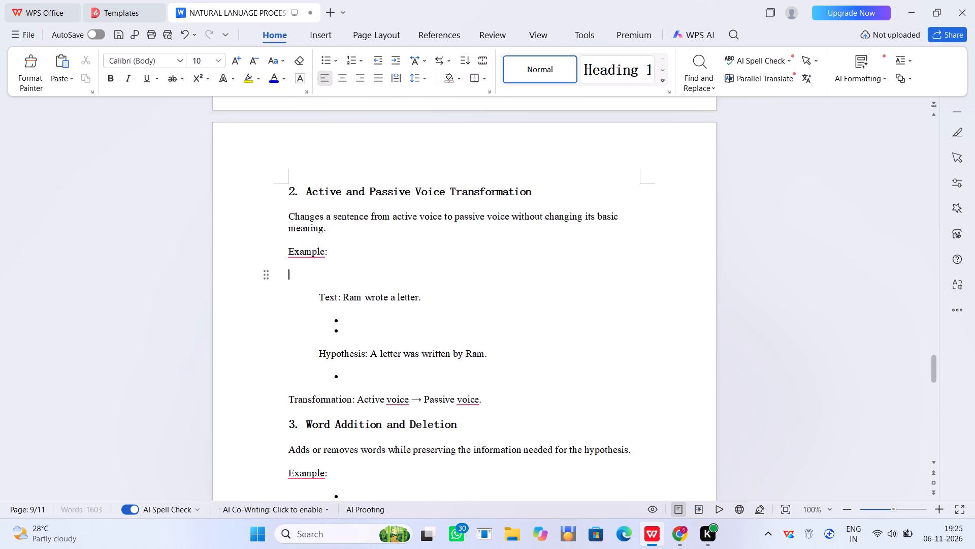
key(BackSpace)
click(360, 307)
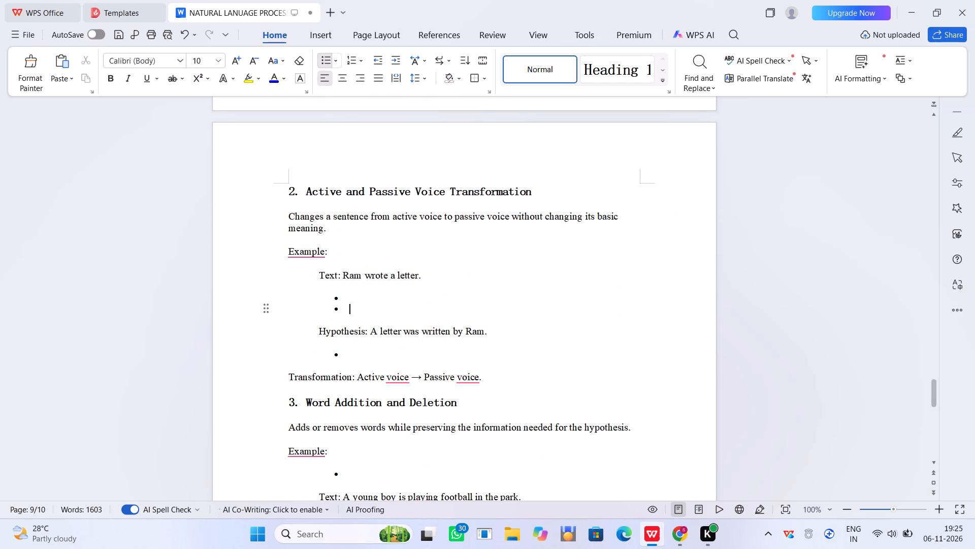
key(BackSpace)
key(BackSpace)
key(BackSpace)
key(BackSpace)
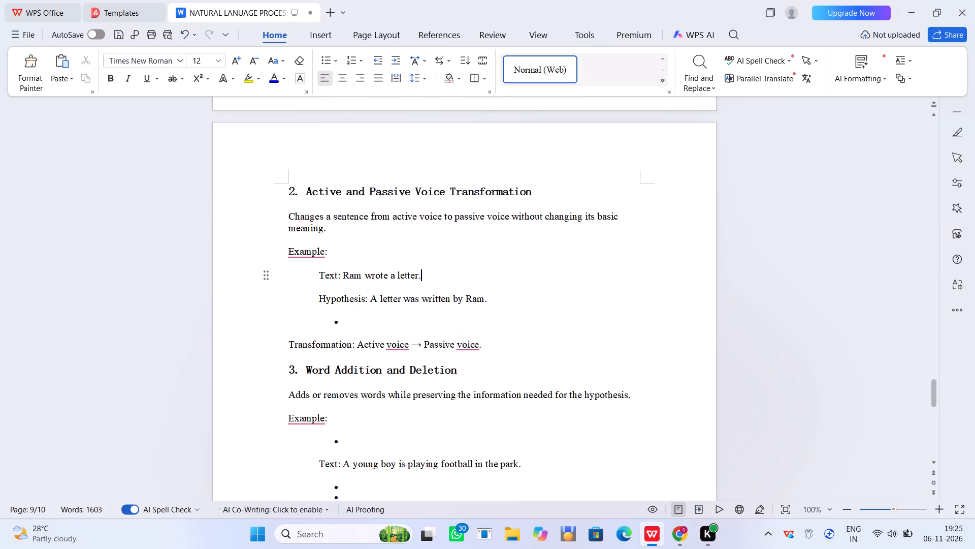
click(350, 332)
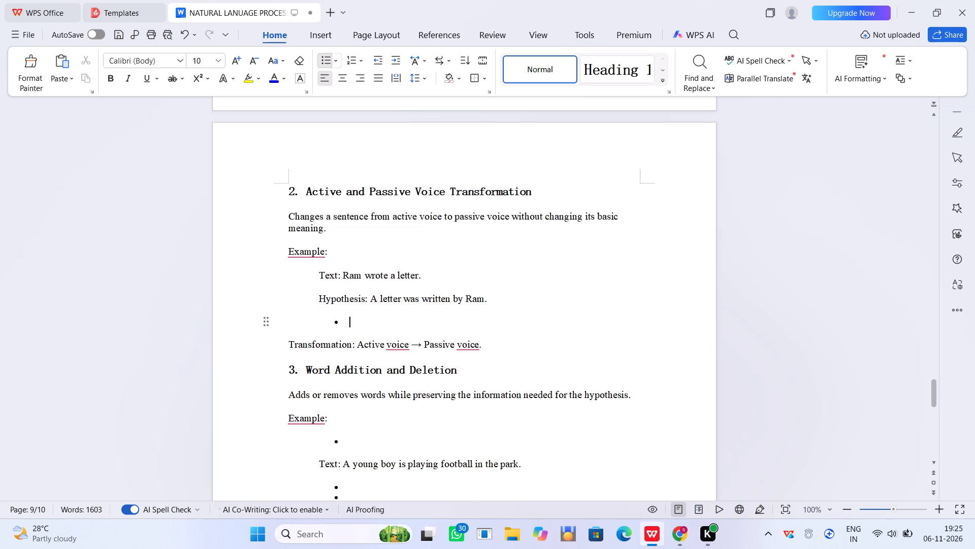
key(BackSpace)
key(BackSpace)
key(BackSpace)
Remove the empty bullets around the Text and Hypothesis lines under 3. Word Addition and Deletion.
scroll(350, 332, down, 2)
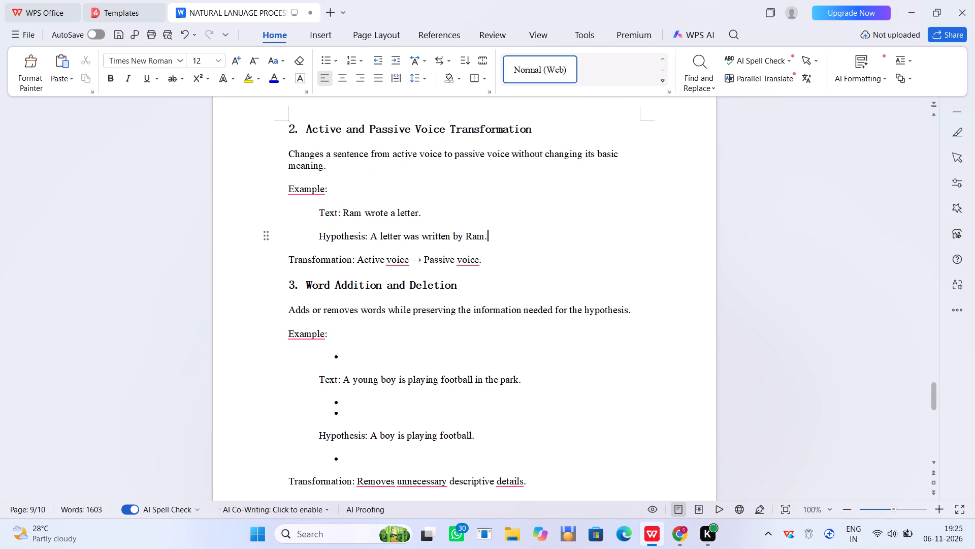
click(353, 359)
key(BackSpace)
key(BackSpace)
key(BackSpace)
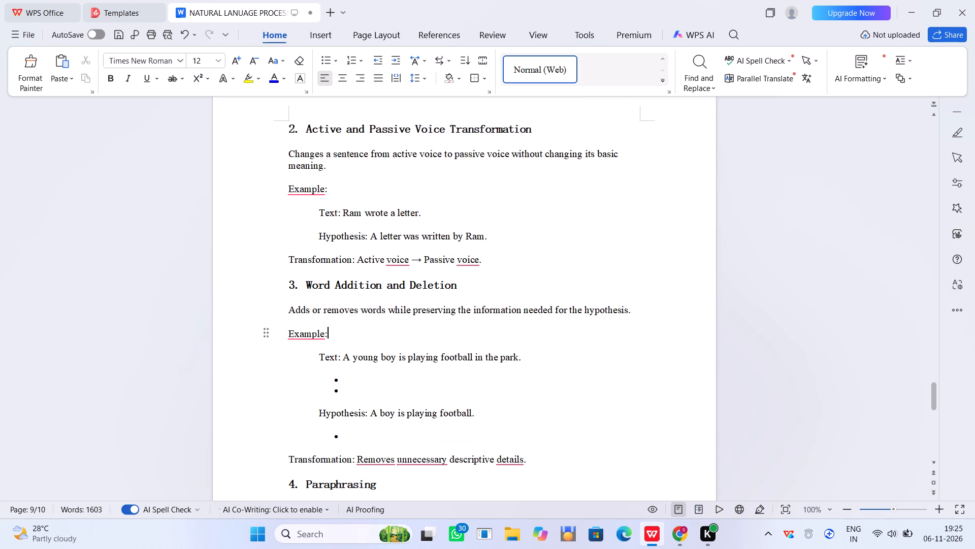
click(351, 389)
key(BackSpace)
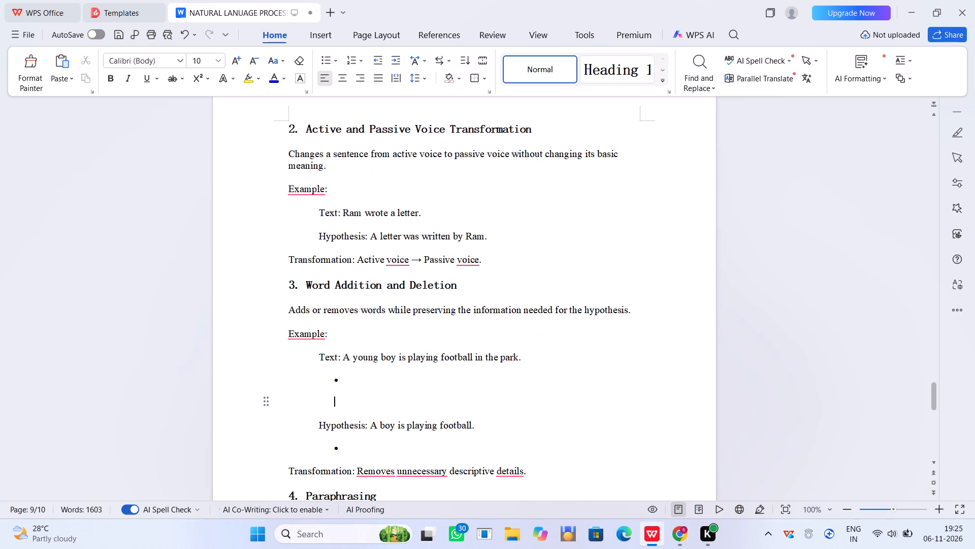
key(BackSpace)
key(BackSpace)
key(BackSpace)
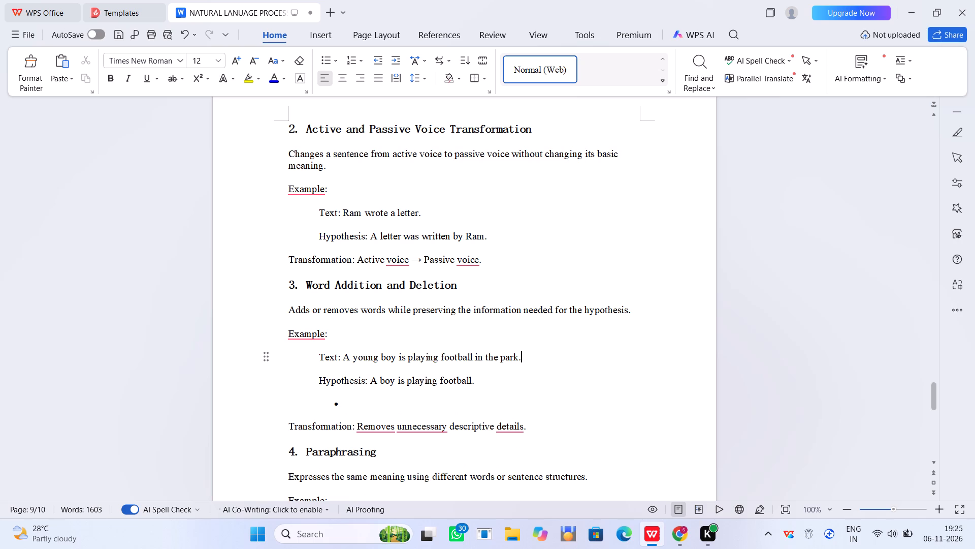
click(351, 403)
key(BackSpace)
key(BackSpace)
key(BackSpace)
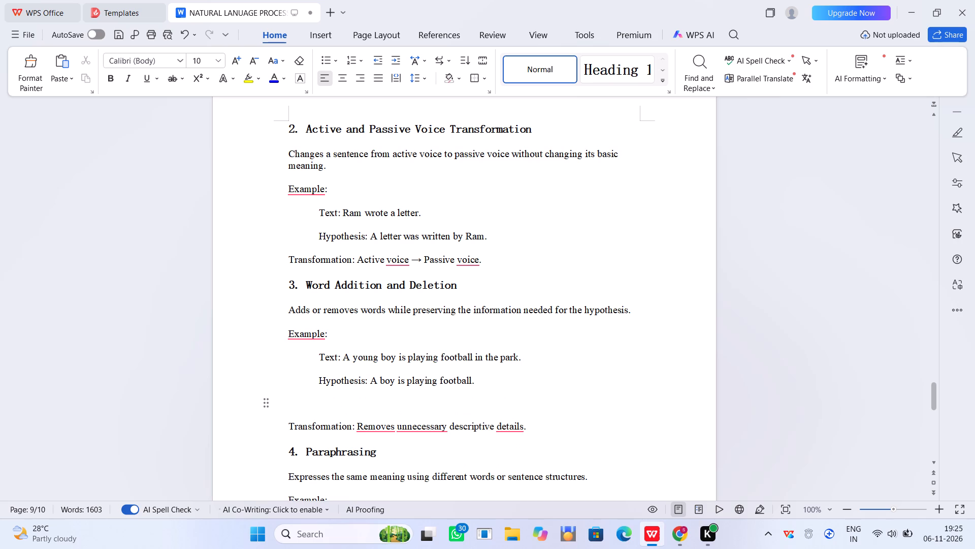
Remove the empty bullets around the Text and Hypothesis lines under 4. Paraphrasing.
scroll(351, 403, down, 3)
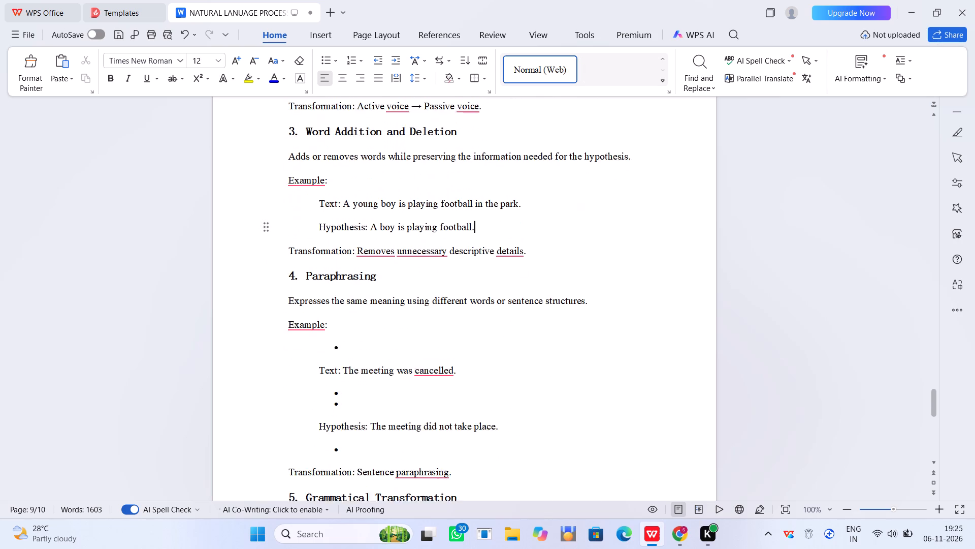
scroll(351, 403, down, 1)
click(347, 307)
key(BackSpace)
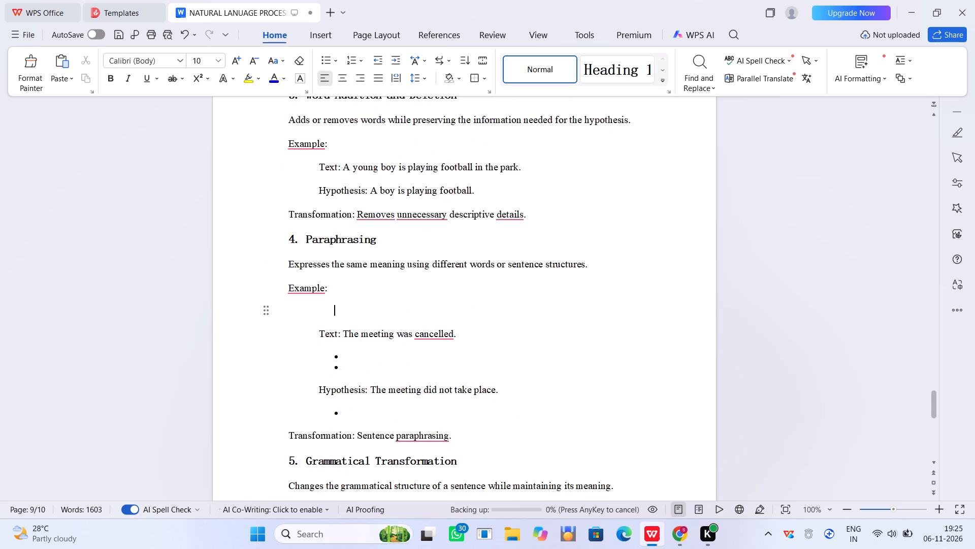
key(BackSpace)
key(BackSpace)
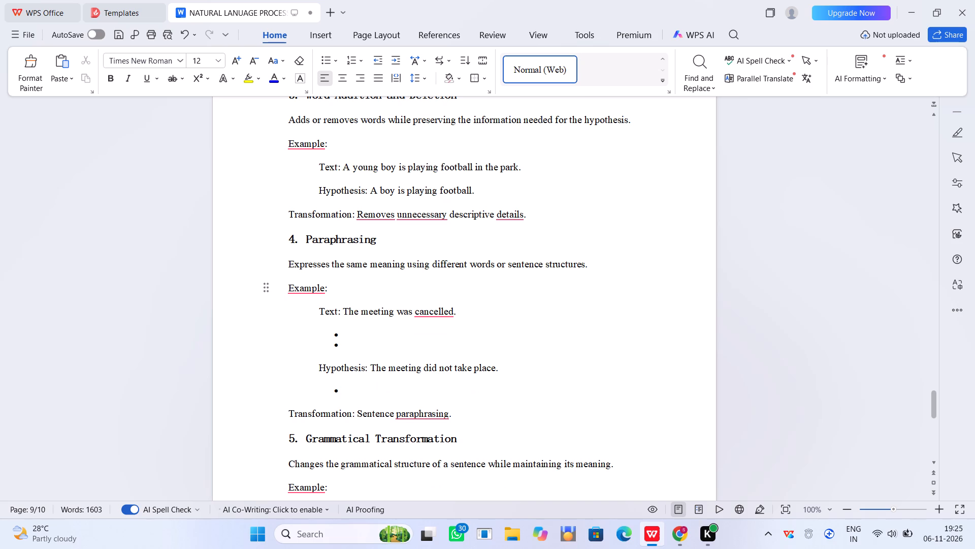
click(345, 352)
key(BackSpace)
key(BackSpace)
key(BackSpace)
key(BackSpace)
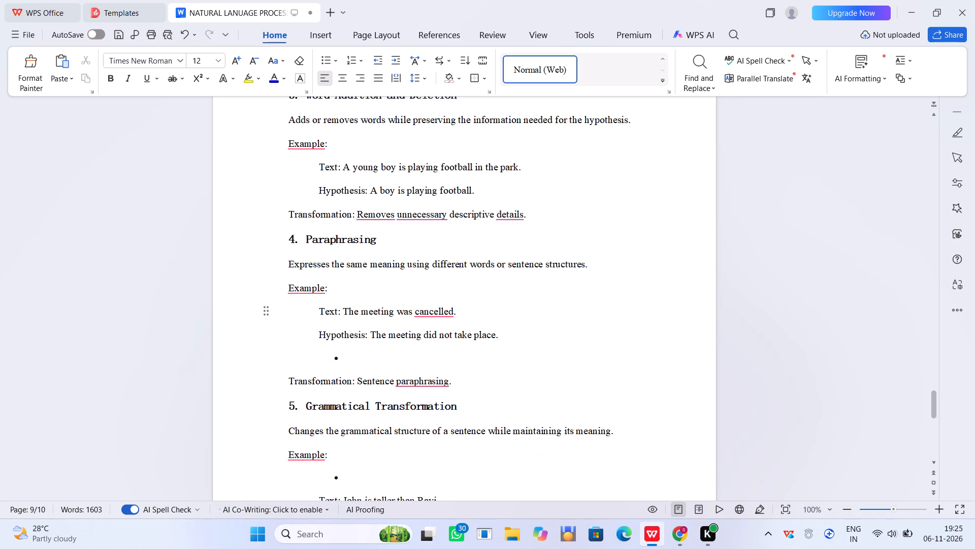
scroll(345, 352, down, 1)
click(349, 303)
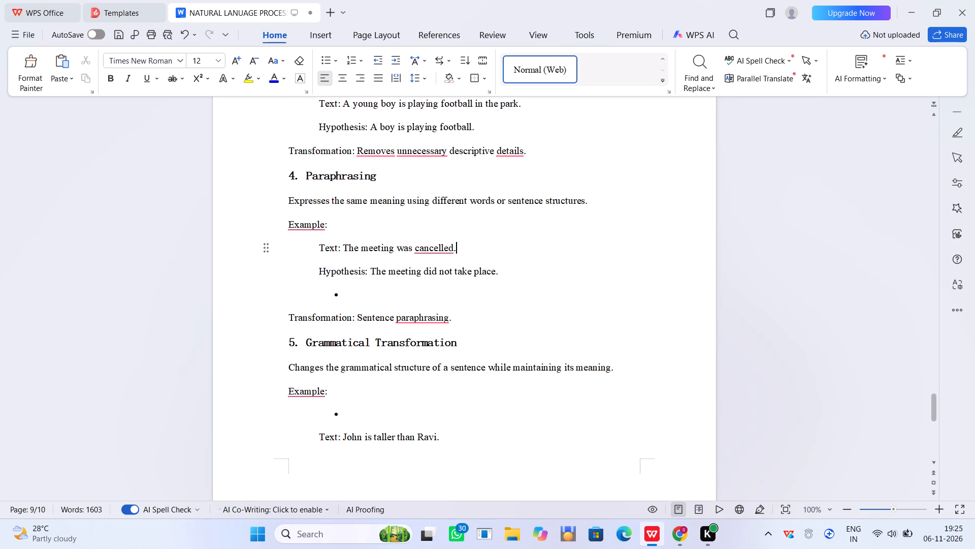
key(BackSpace)
key(BackSpace)
key(BackSpace)
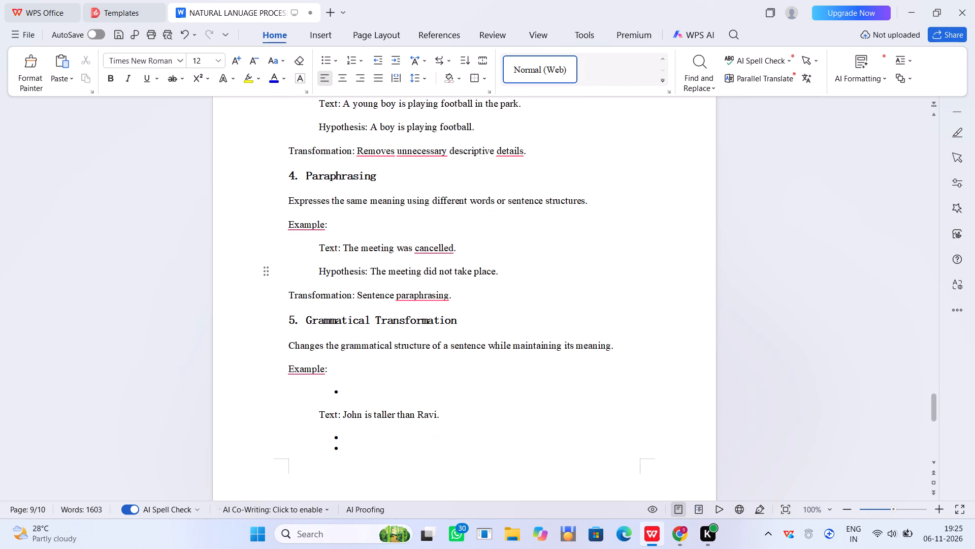
Remove the empty bullets around the Text and Hypothesis lines under 5. Grammatical Transformation.
scroll(349, 303, down, 3)
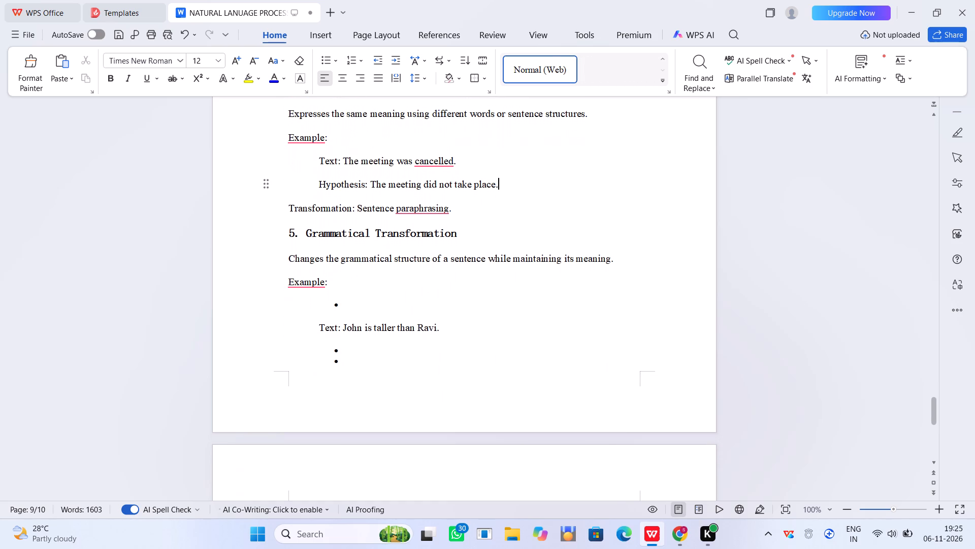
click(349, 308)
key(BackSpace)
key(BackSpace)
key(BackSpace)
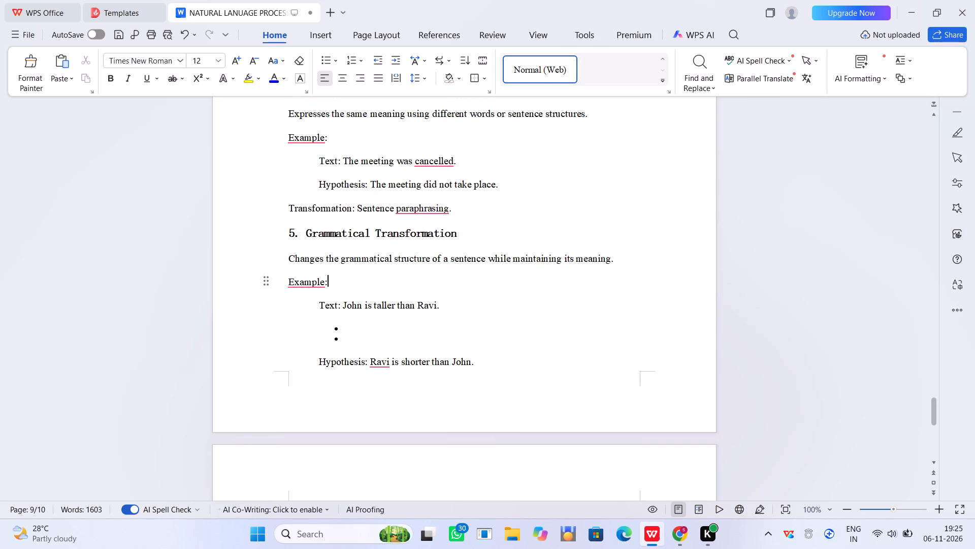
click(346, 342)
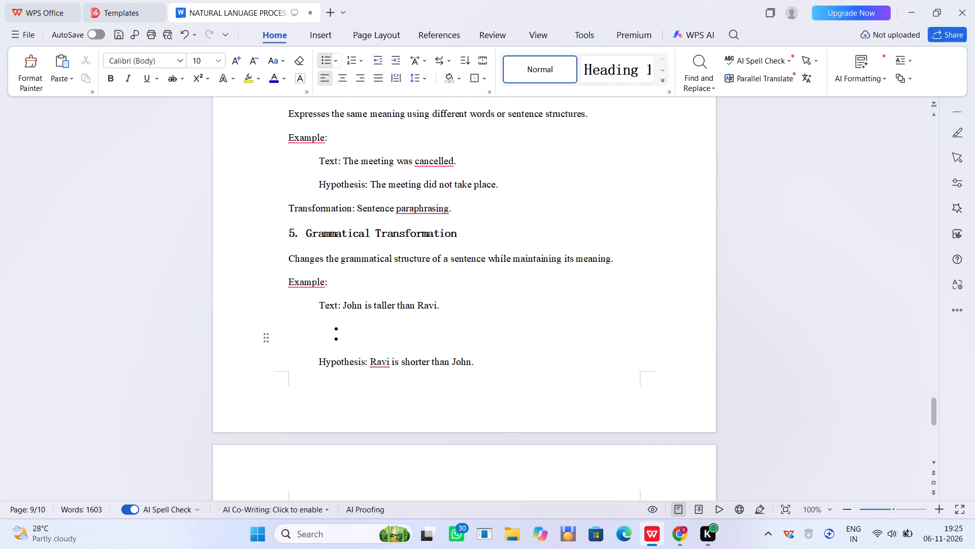
key(BackSpace)
key(BackSpace)
key(BackSpace)
key(BackSpace)
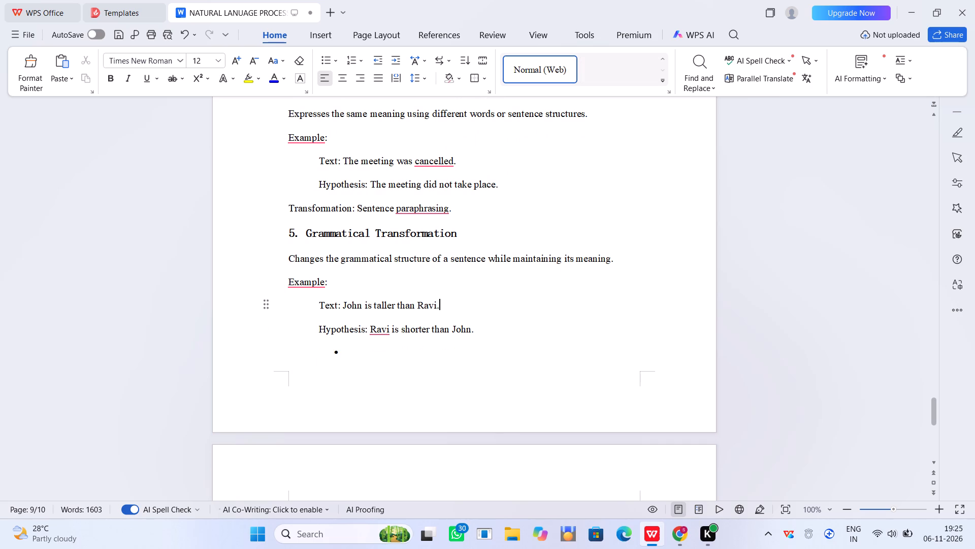
scroll(346, 342, down, 3)
click(355, 222)
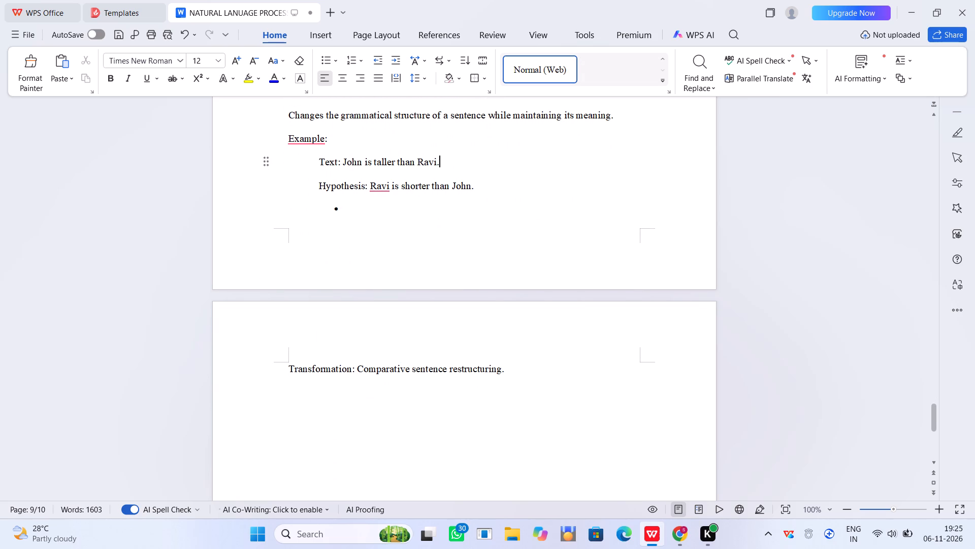
key(BackSpace)
key(BackSpace)
key(BackSpace)
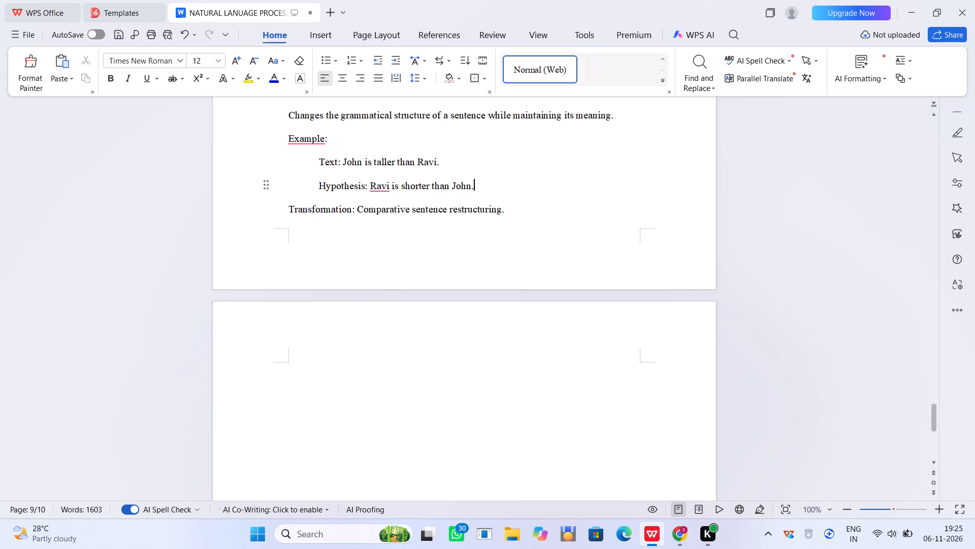
scroll(355, 222, down, 1)
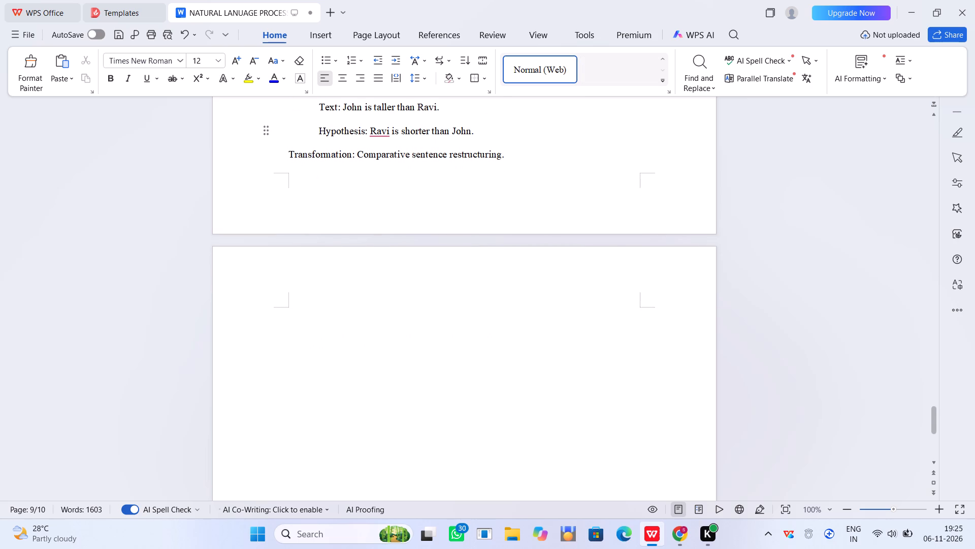
click(289, 323)
scroll(289, 323, up, 3)
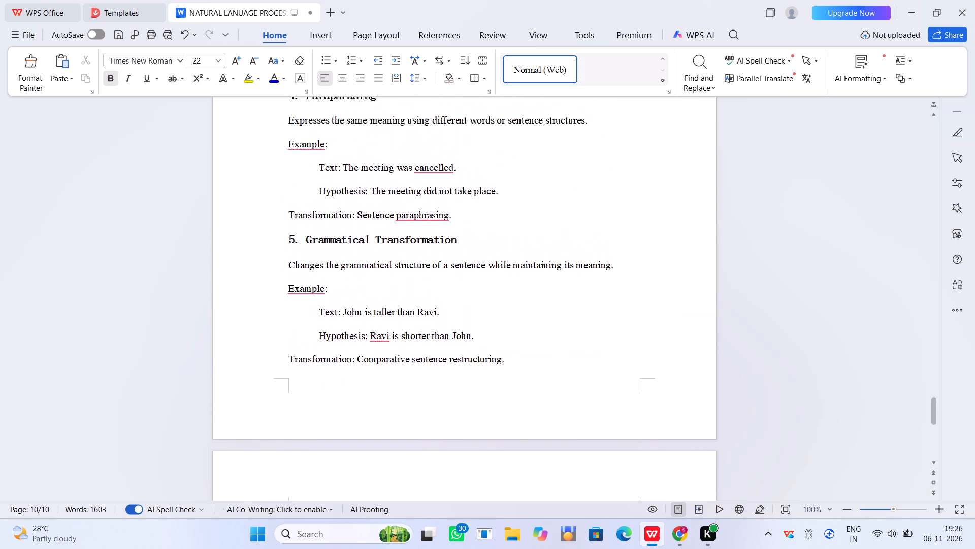
scroll(289, 323, up, 12)
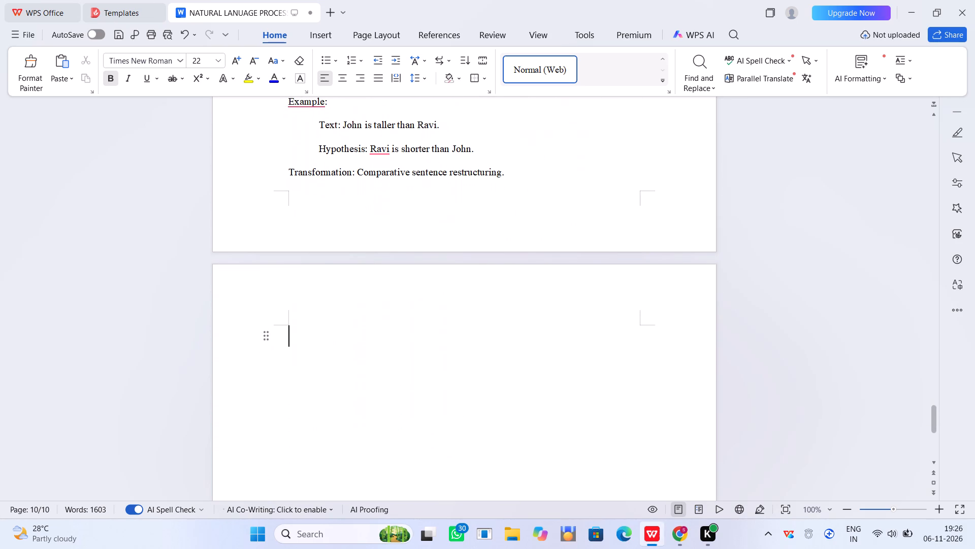
key(ctrl+v)
Remove the empty numbered items before and after the Meaning Preservation point in the Advantages section.
scroll(718, 289, up, 1)
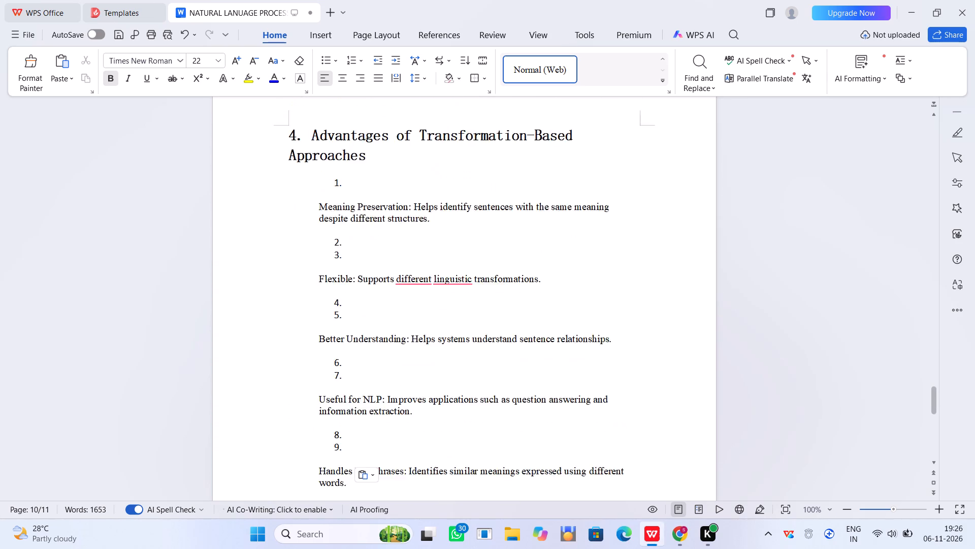
scroll(718, 289, up, 2)
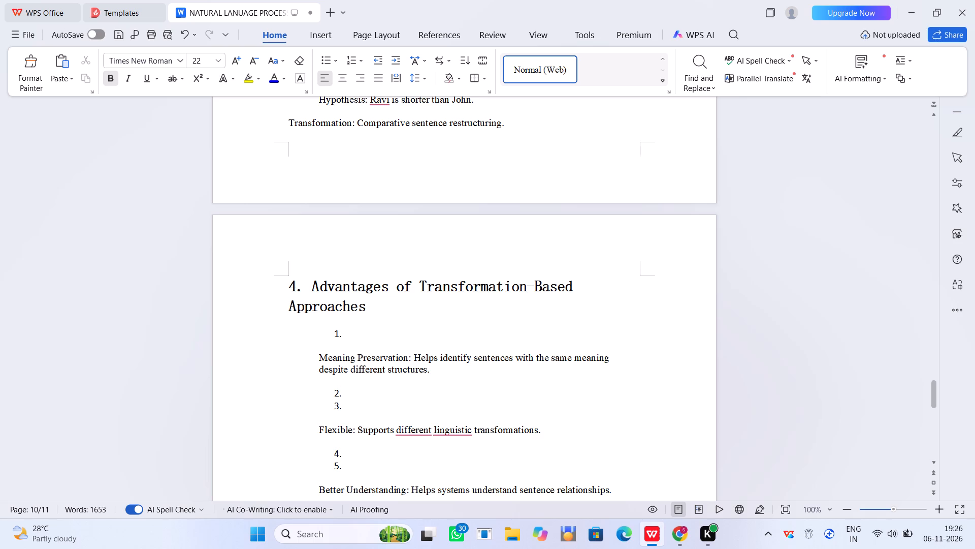
click(347, 344)
key(BackSpace)
key(BackSpace)
key(BackSpace)
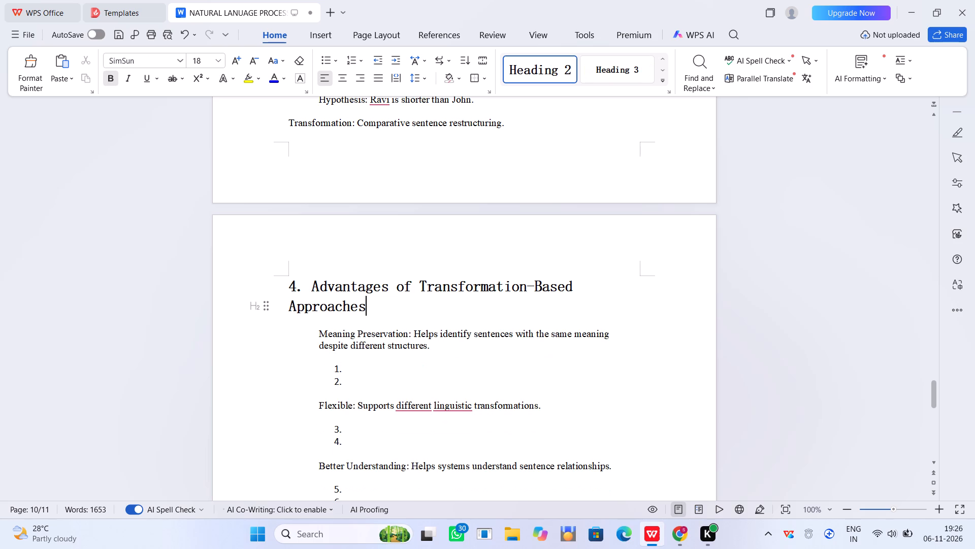
click(346, 381)
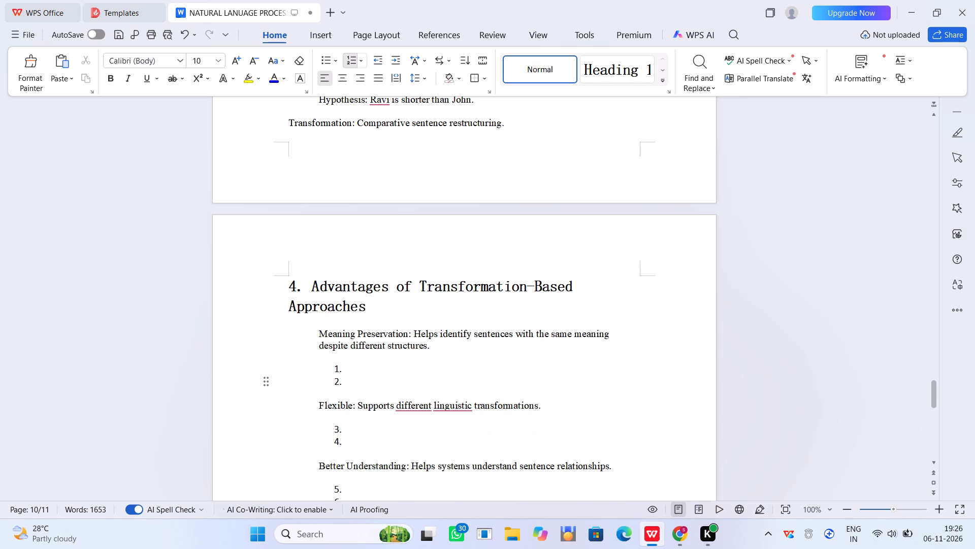
key(BackSpace)
key(BackSpace)
key(BackSpace)
key(BackSpace)
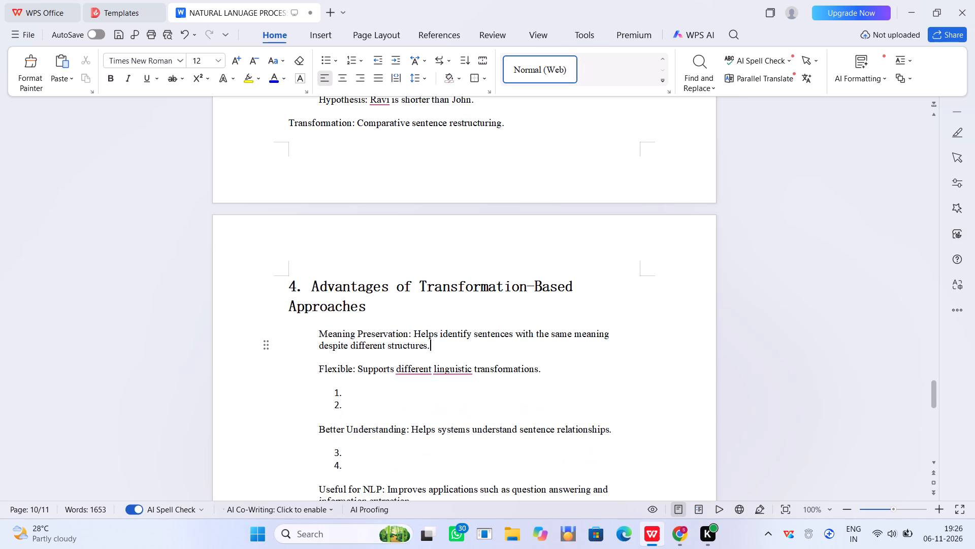
Remove the empty numbered items before and after the Better Understanding point.
click(354, 409)
key(BackSpace)
key(BackSpace)
key(BackSpace)
key(BackSpace)
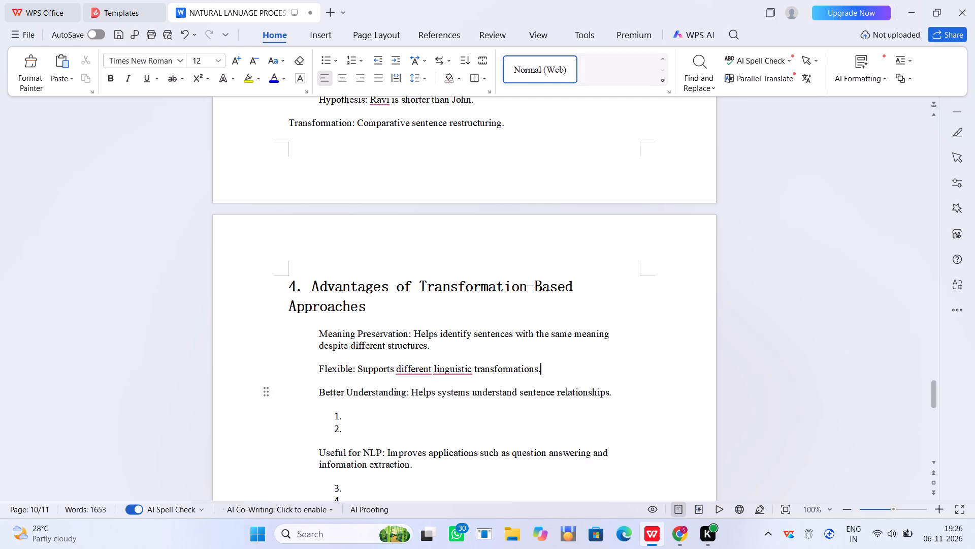
click(353, 436)
key(BackSpace)
key(BackSpace)
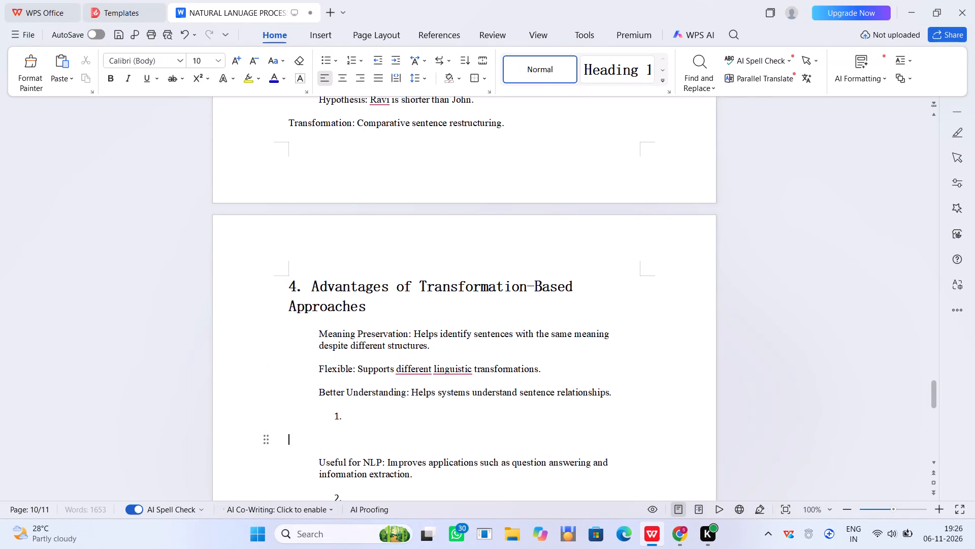
key(BackSpace)
key(BackSpace)
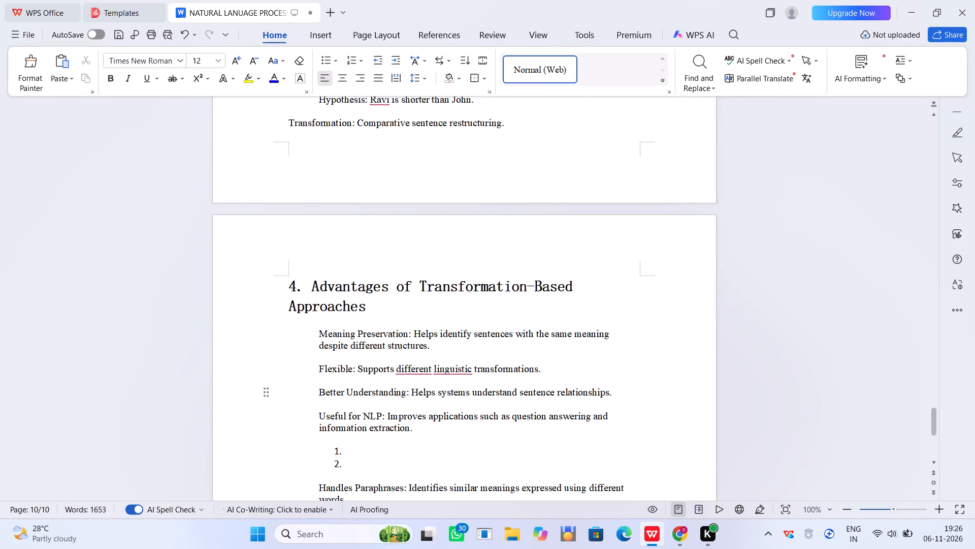
Remove the empty numbered items before and after the Handles Paraphrases point.
click(346, 466)
key(BackSpace)
key(BackSpace)
key(BackSpace)
key(BackSpace)
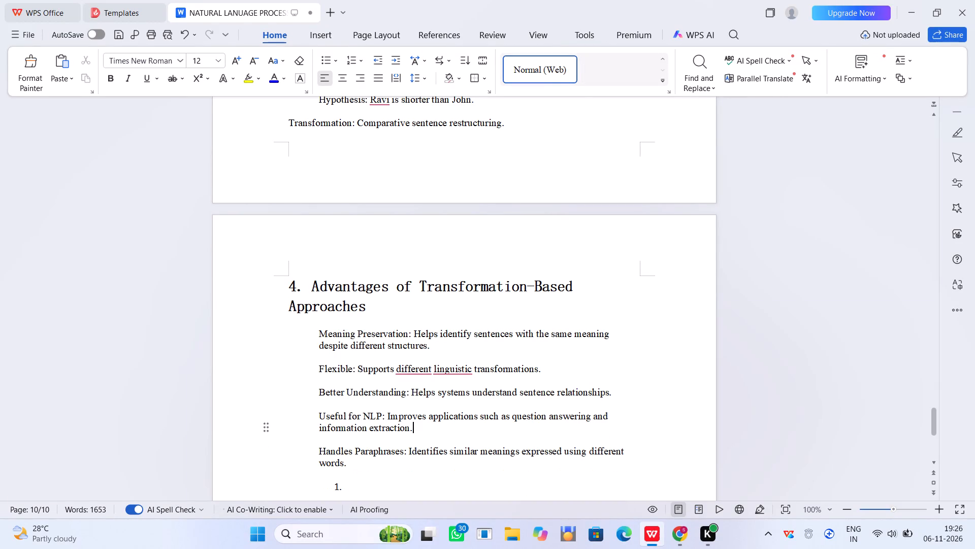
scroll(346, 466, down, 3)
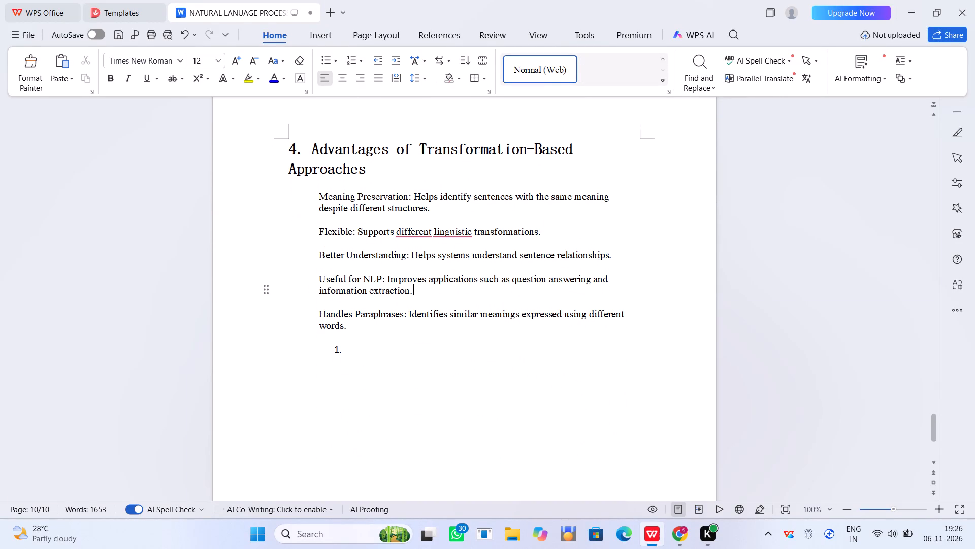
click(352, 350)
key(BackSpace)
key(BackSpace)
key(BackSpace)
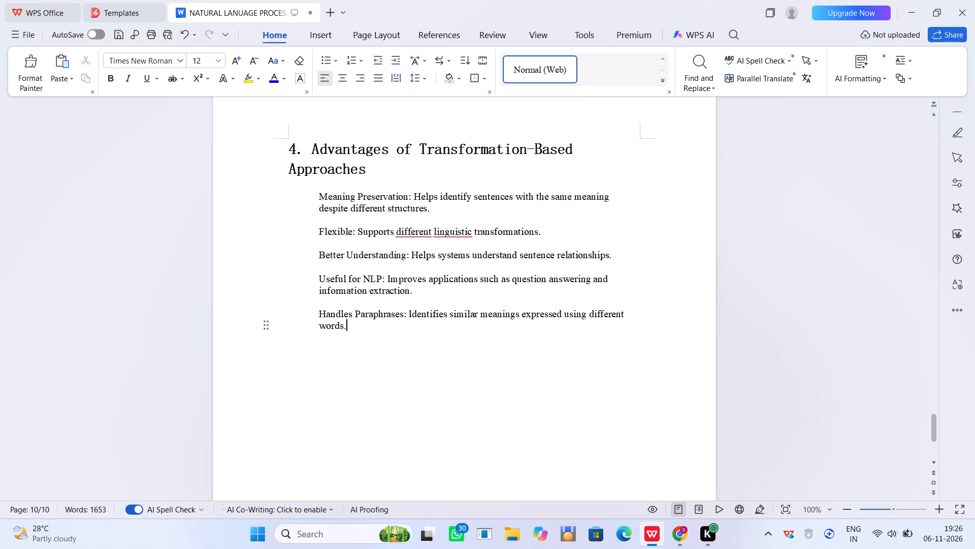
Remove the indent from all five advantage points so they align with the section heading.
click(317, 197)
key(BackSpace)
click(317, 233)
key(BackSpace)
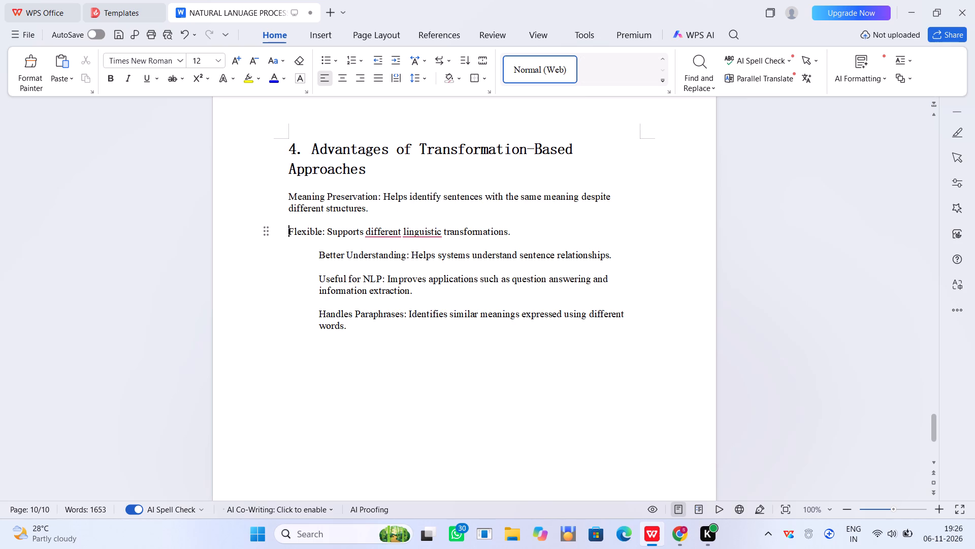
click(318, 256)
key(BackSpace)
click(319, 275)
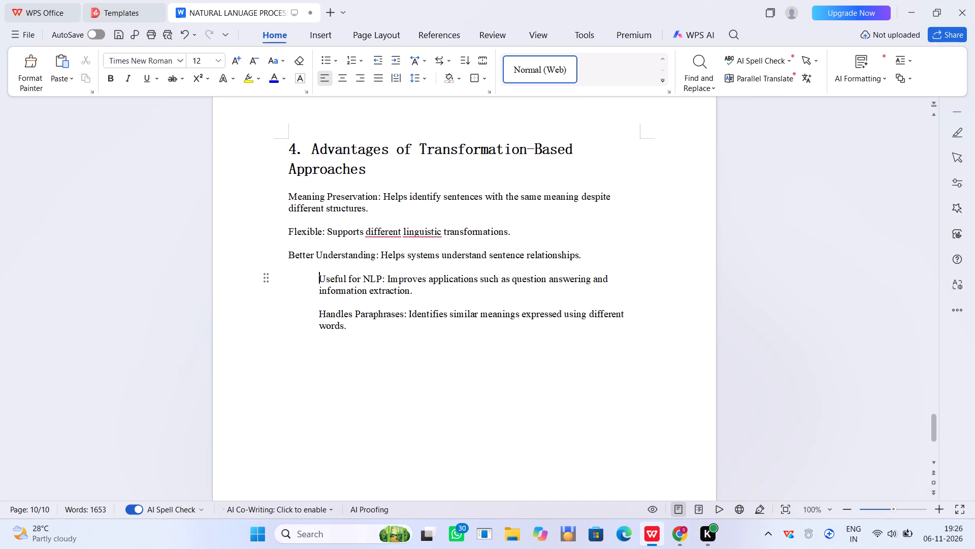
key(BackSpace)
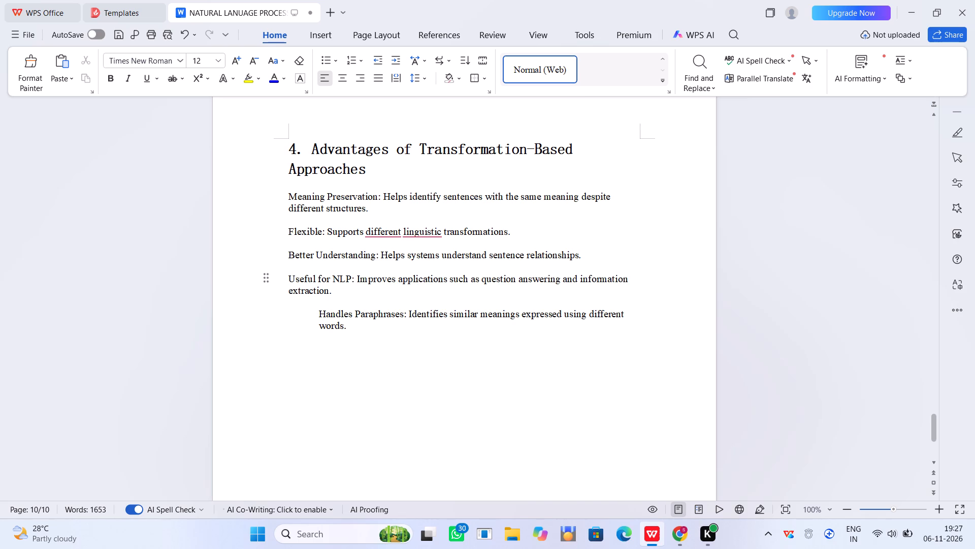
click(318, 317)
key(BackSpace)
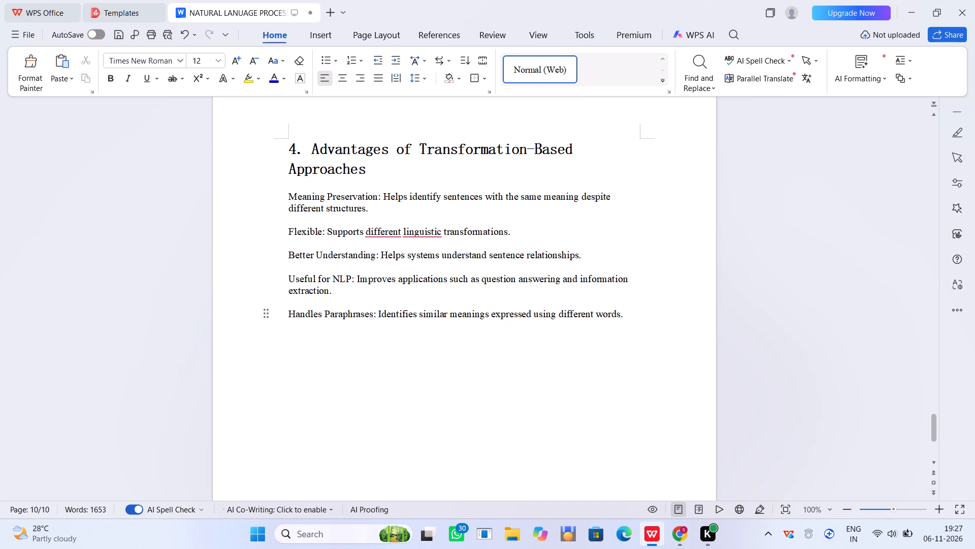
Bold the lead-in labels of all five advantage points, from Meaning Preservation to Handles Paraphrases, including their colons.
drag(384, 195, 289, 196)
click(190, 159)
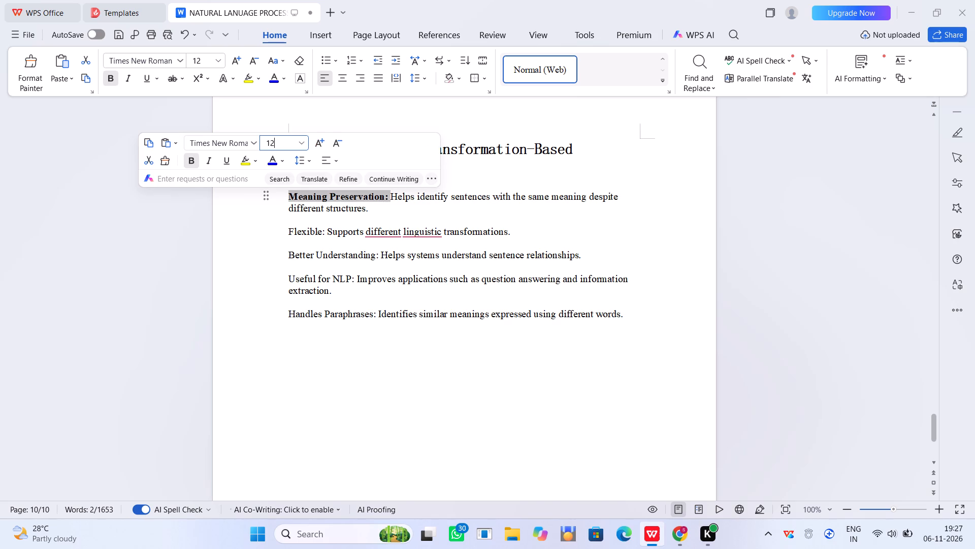
drag(324, 231, 276, 229)
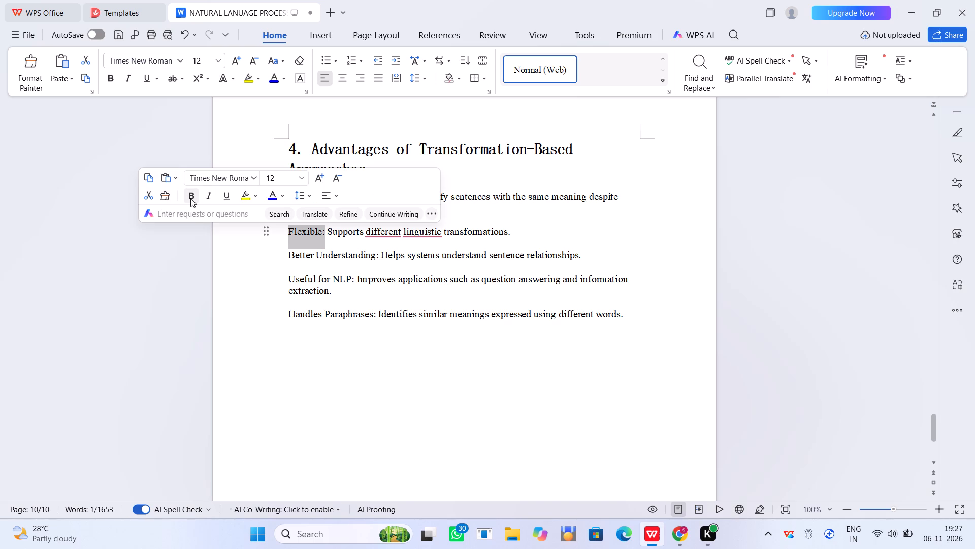
click(190, 198)
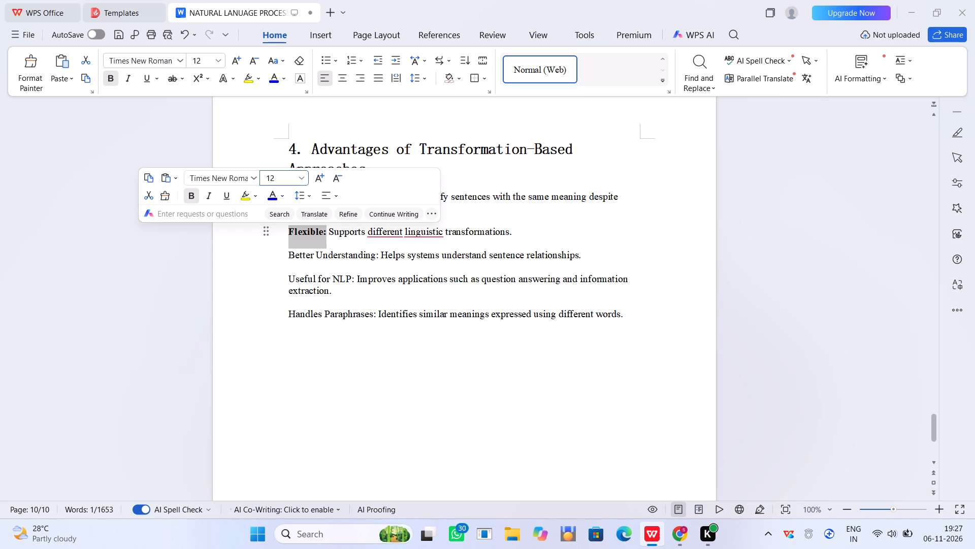
drag(378, 257, 287, 252)
click(191, 220)
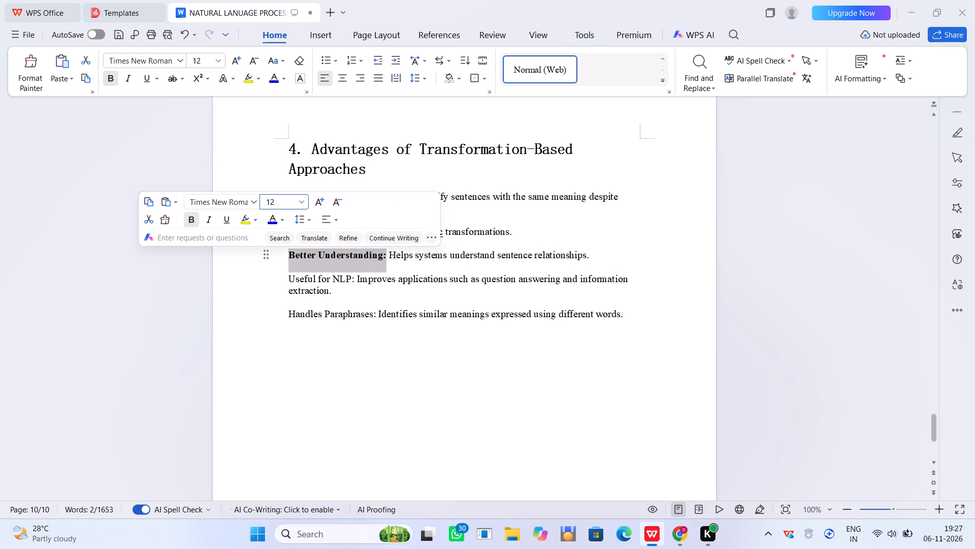
drag(354, 277, 326, 279)
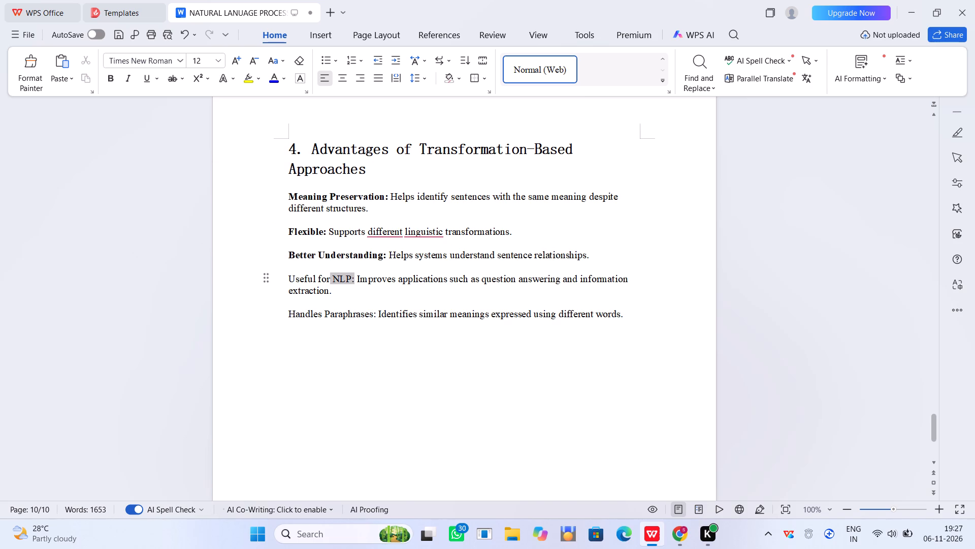
drag(326, 279, 277, 279)
click(190, 242)
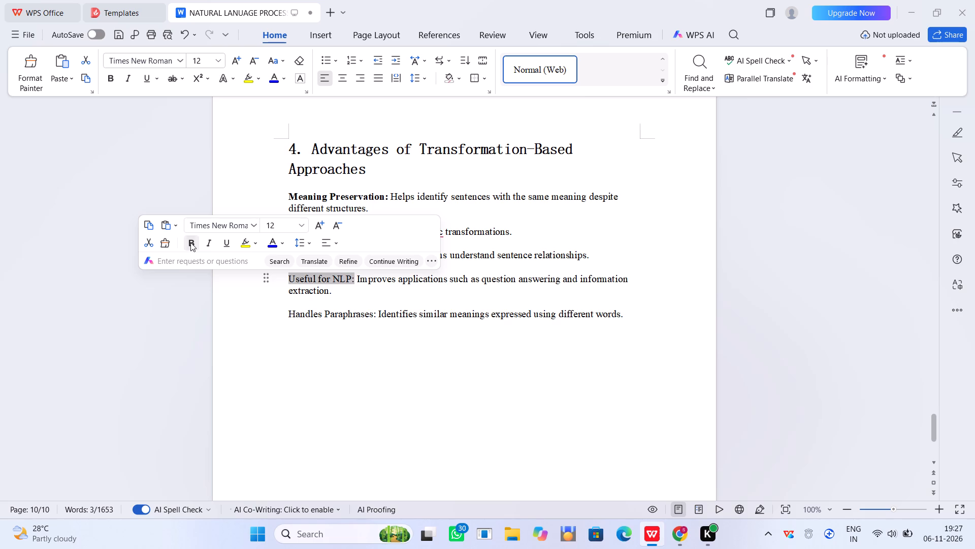
drag(377, 320, 275, 317)
click(188, 277)
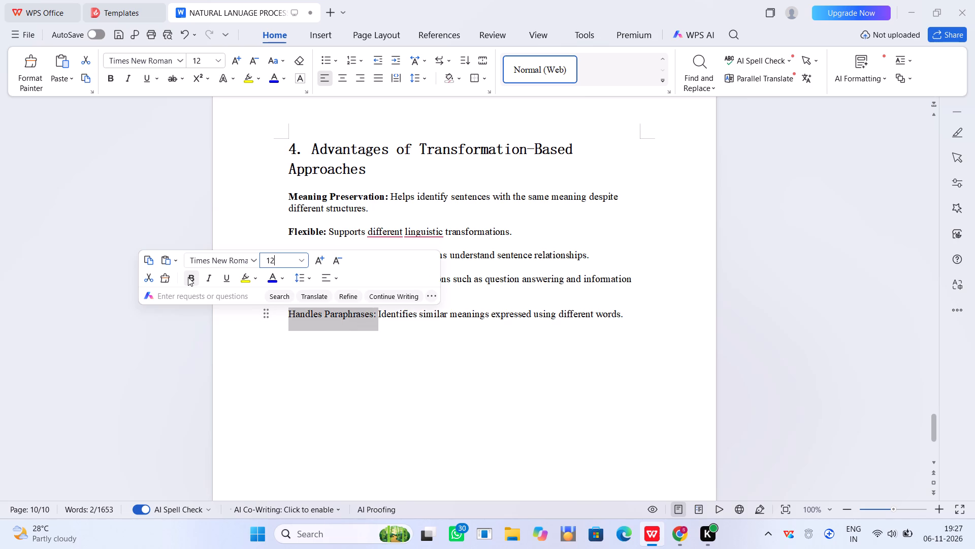
click(638, 317)
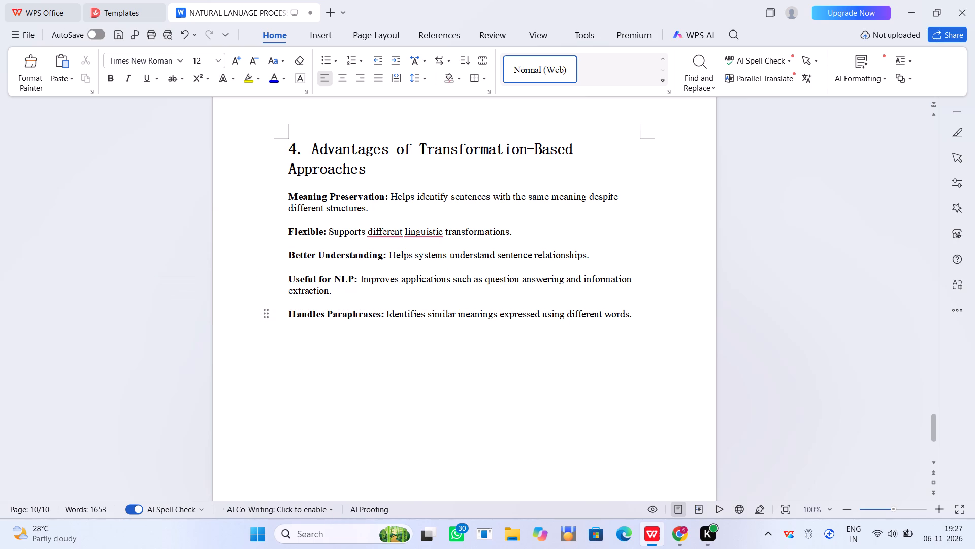
key(Return)
key(alt+Tab)
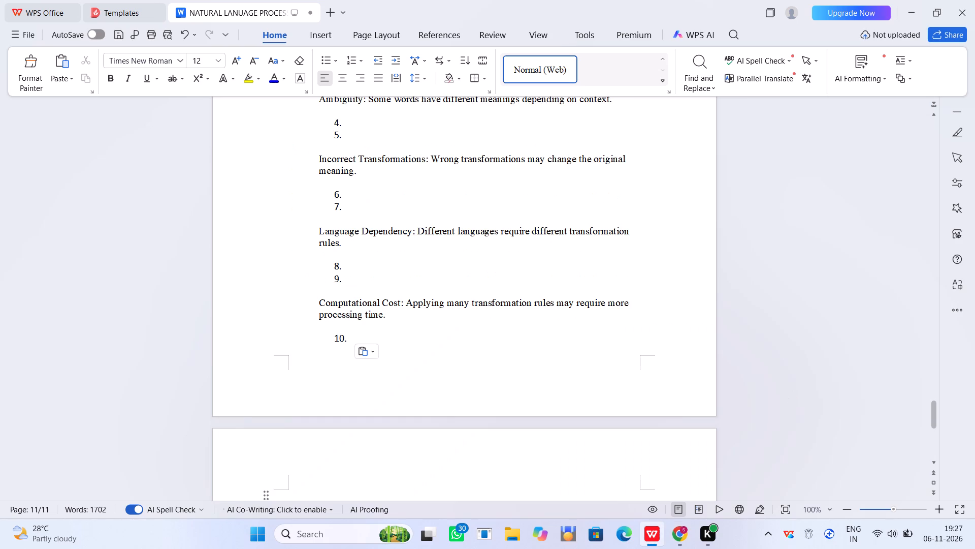
Remove the empty numbered items before and after the Complexity point in the Limitations section.
scroll(518, 390, up, 4)
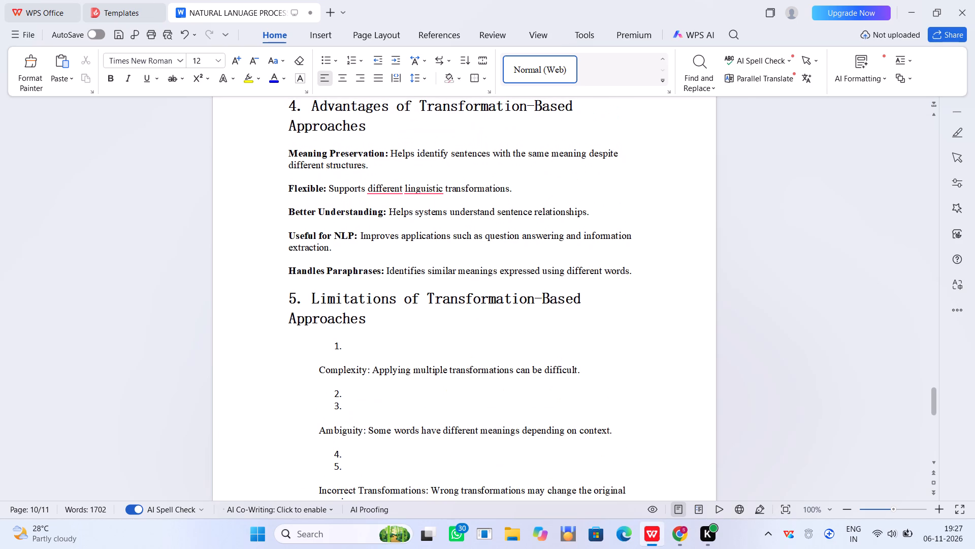
click(348, 350)
key(BackSpace)
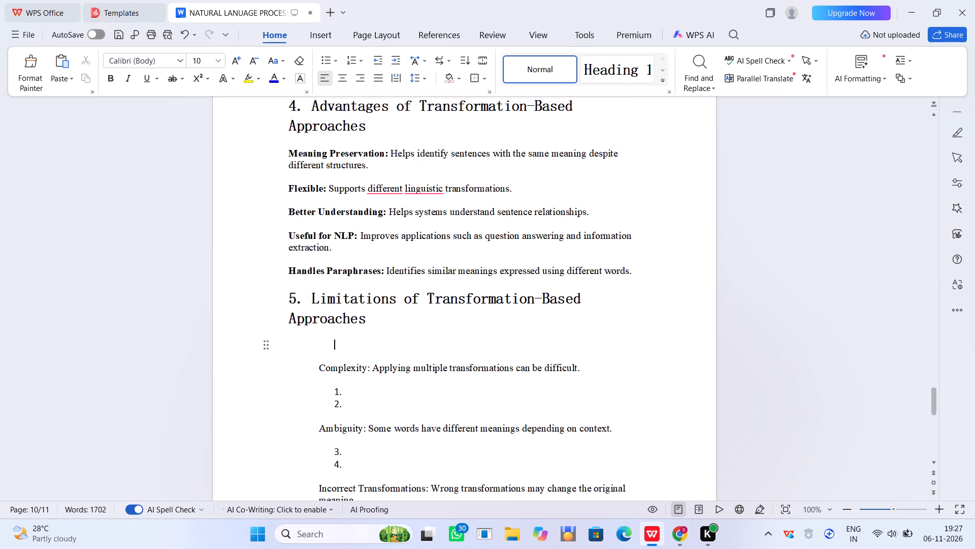
key(BackSpace)
key(BackSpace)
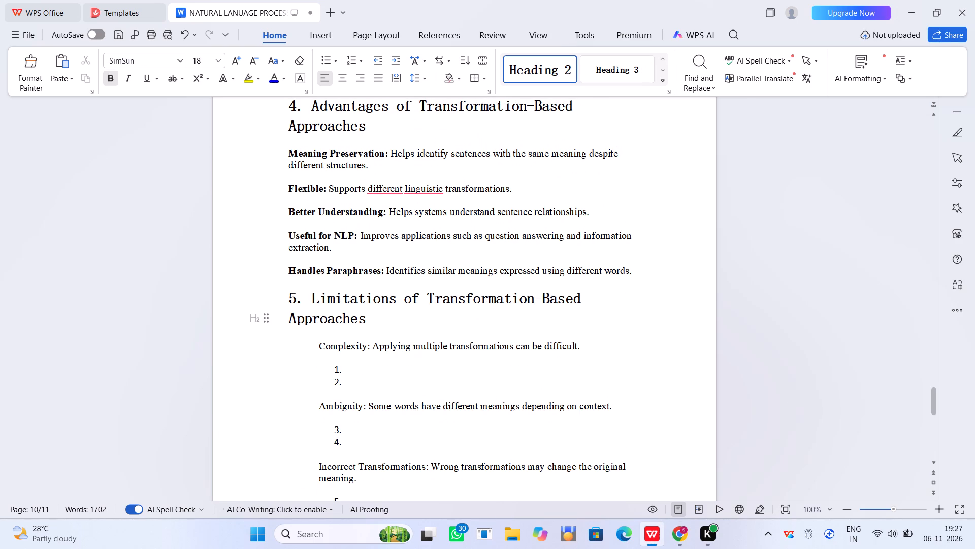
click(348, 380)
key(BackSpace)
key(BackSpace)
key(BackSpace)
key(BackSpace)
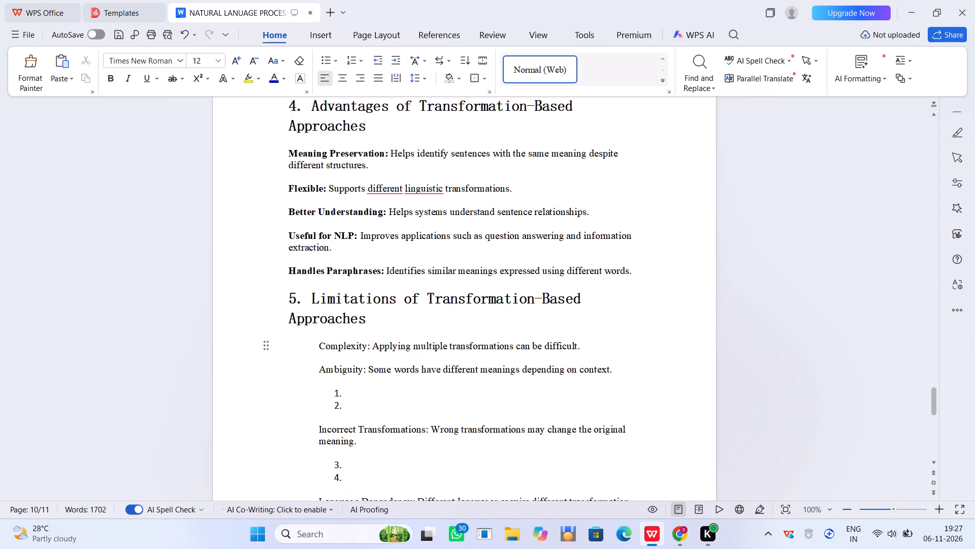
Remove the empty numbered items before and after the Incorrect Transformations point.
click(348, 408)
key(BackSpace)
key(BackSpace)
key(BackSpace)
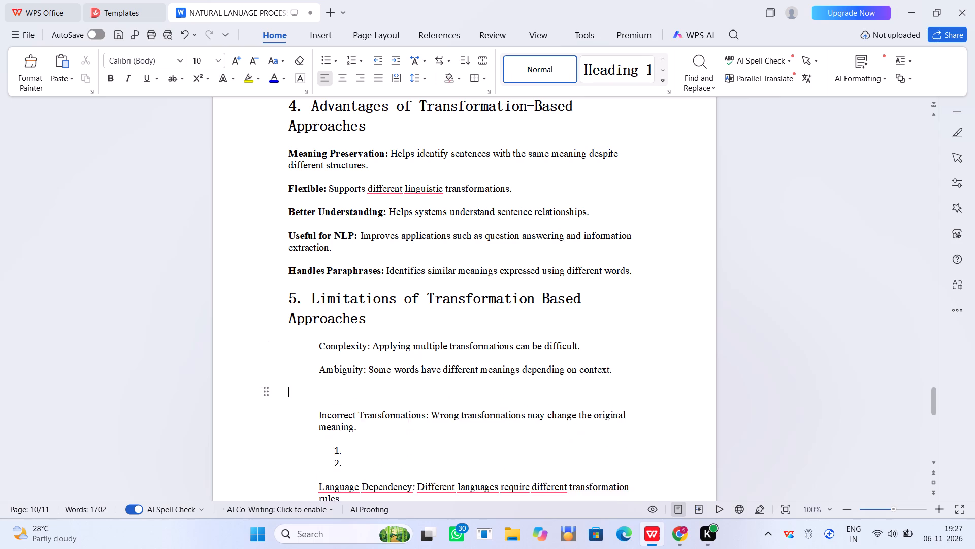
key(BackSpace)
click(344, 448)
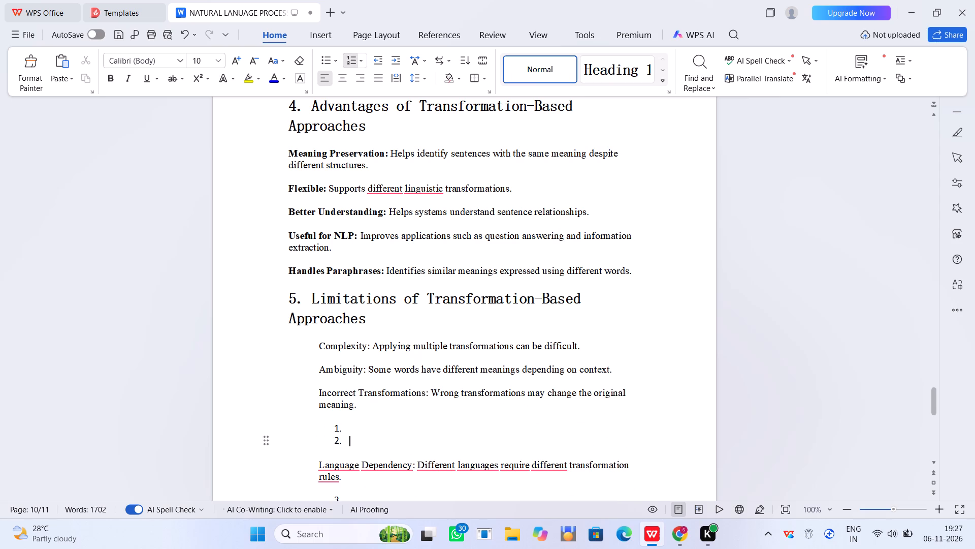
key(BackSpace)
key(BackSpace)
key(BackSpace)
key(BackSpace)
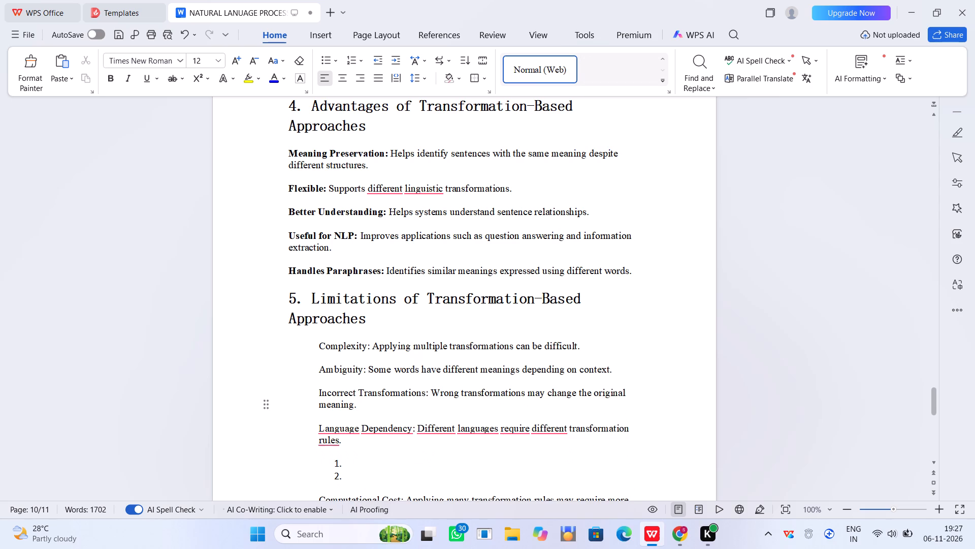
Remove the empty numbered items before and after the Computational Cost point.
click(351, 479)
key(BackSpace)
key(BackSpace)
key(BackSpace)
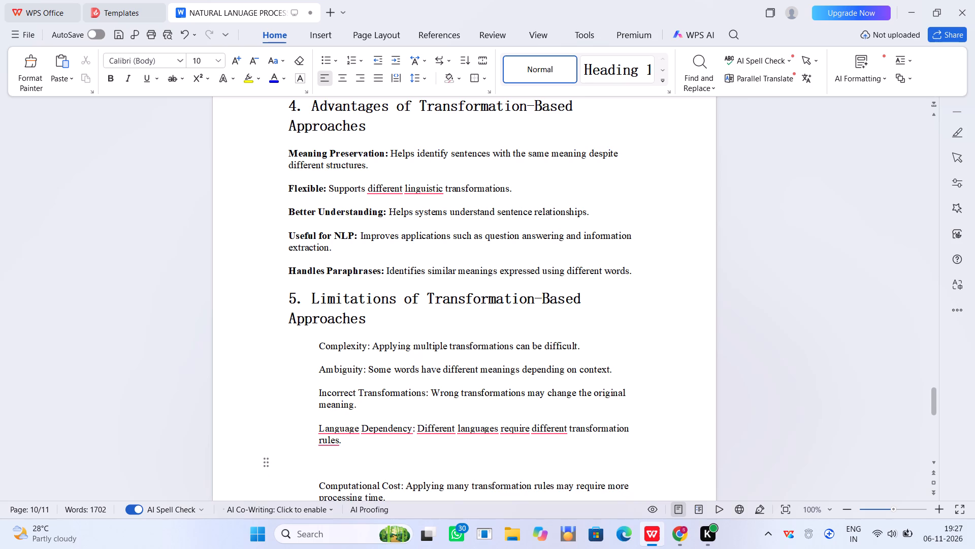
key(BackSpace)
scroll(351, 479, down, 2)
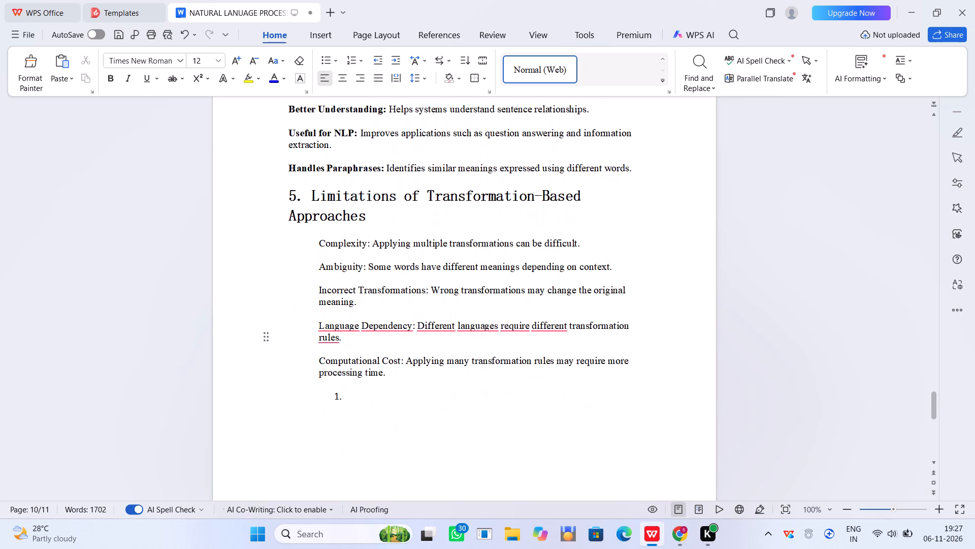
click(352, 402)
key(BackSpace)
key(BackSpace)
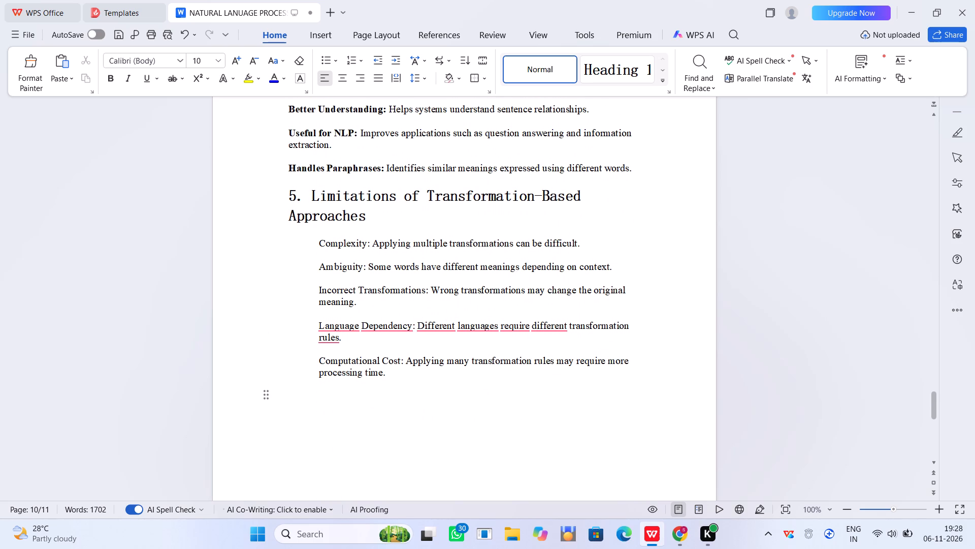
Remove the indent from all five limitation points so they align with the section heading.
click(319, 243)
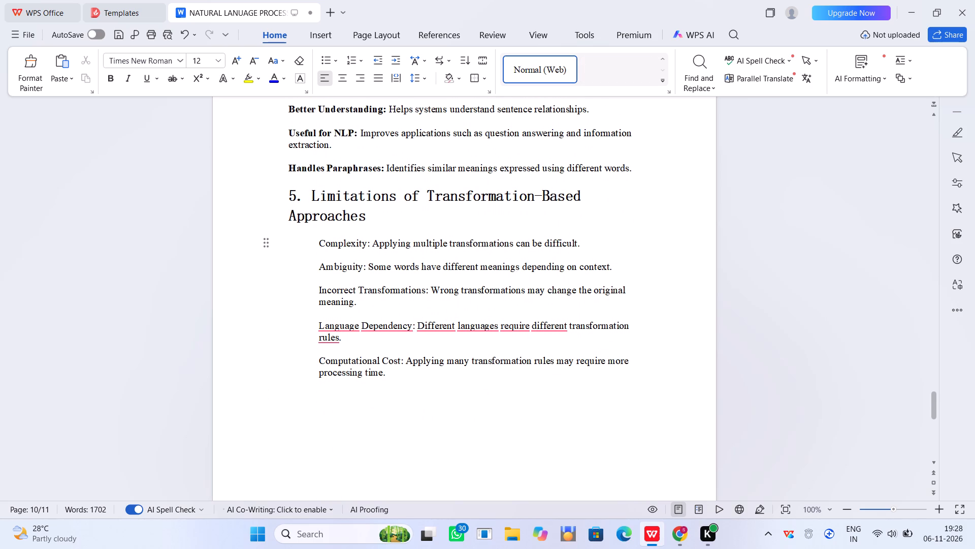
key(BackSpace)
click(318, 265)
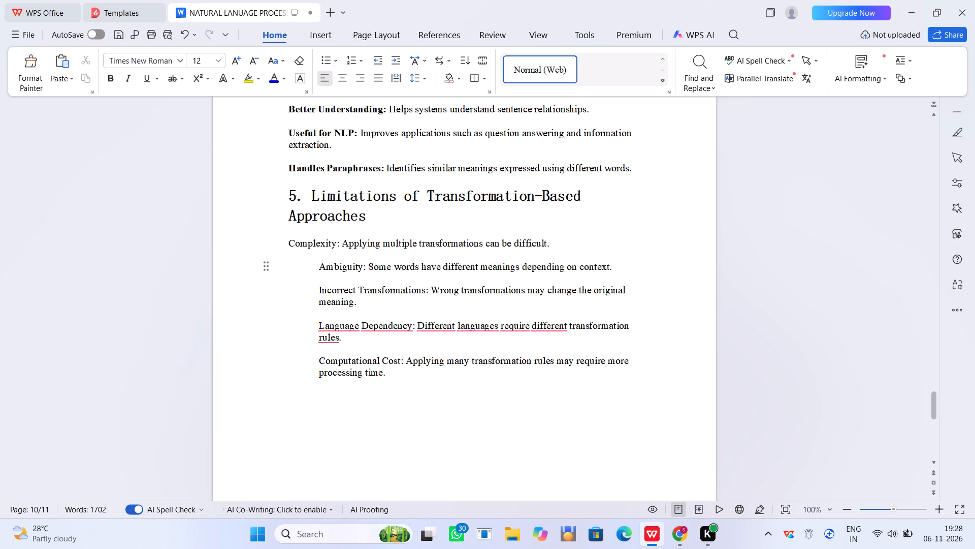
key(BackSpace)
click(317, 295)
key(BackSpace)
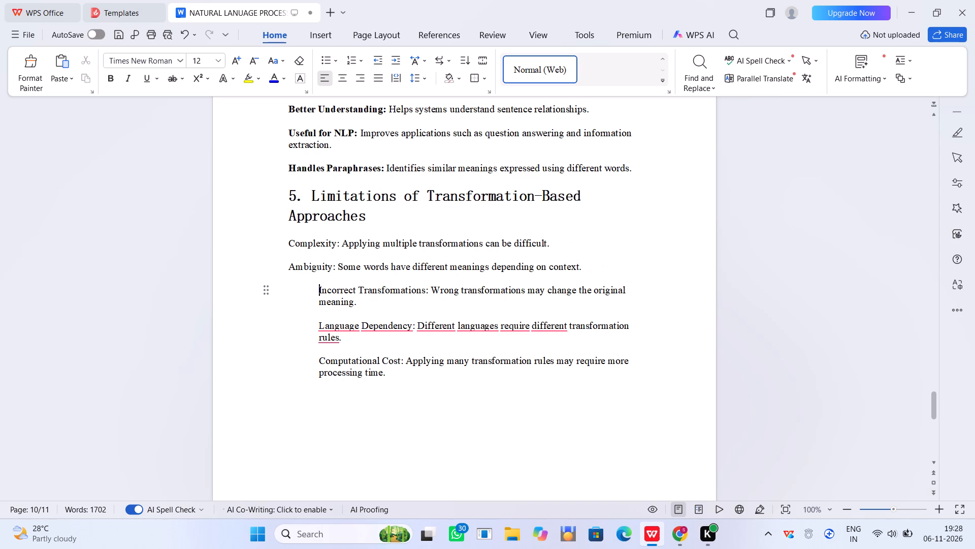
click(317, 319)
key(BackSpace)
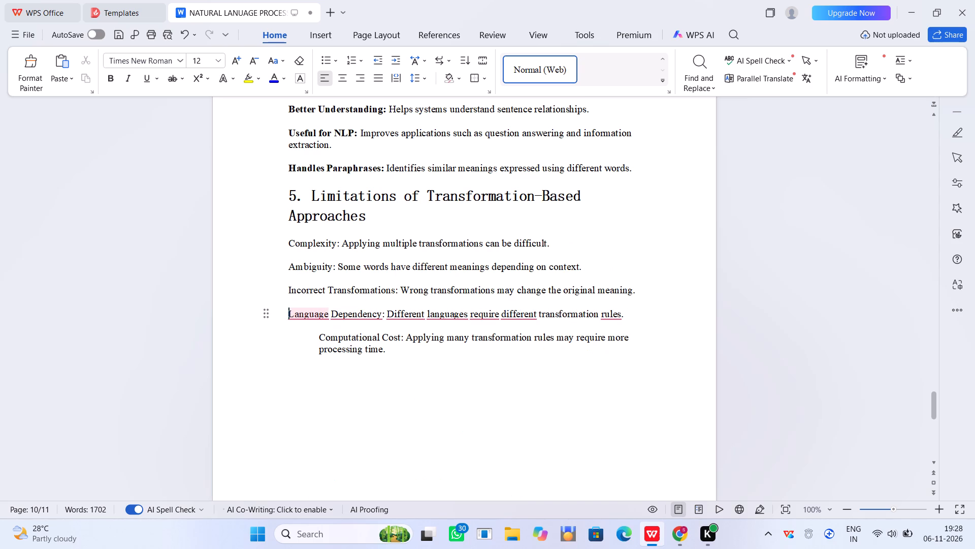
click(315, 339)
key(BackSpace)
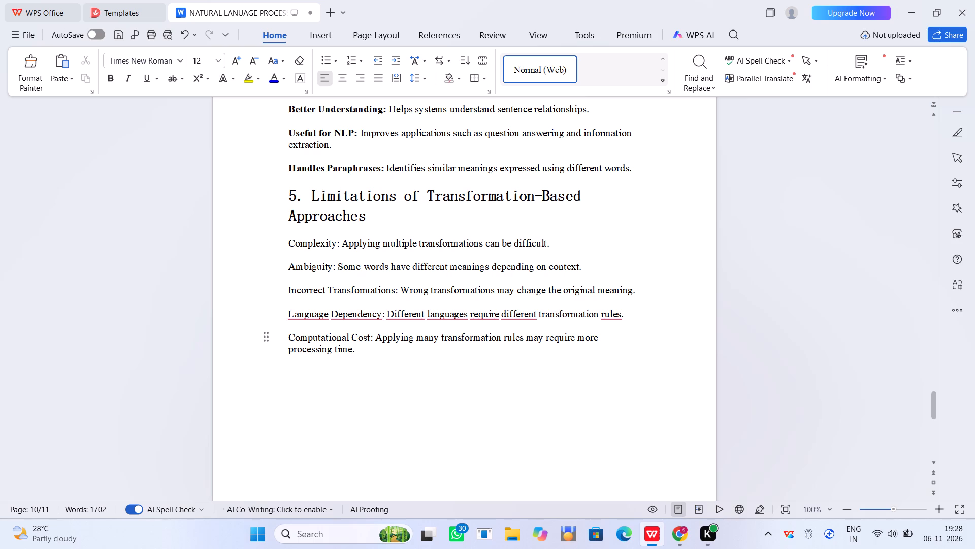
Bold the Complexity, Ambiguity, Incorrect Transformations and Language Dependency labels, including their colons, in the Limitations section.
drag(340, 240, 277, 248)
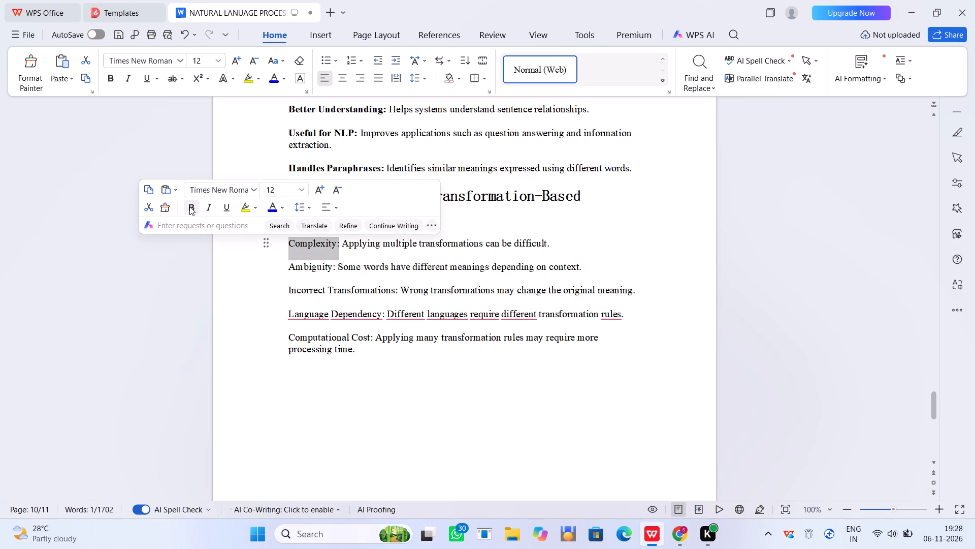
click(189, 206)
click(194, 209)
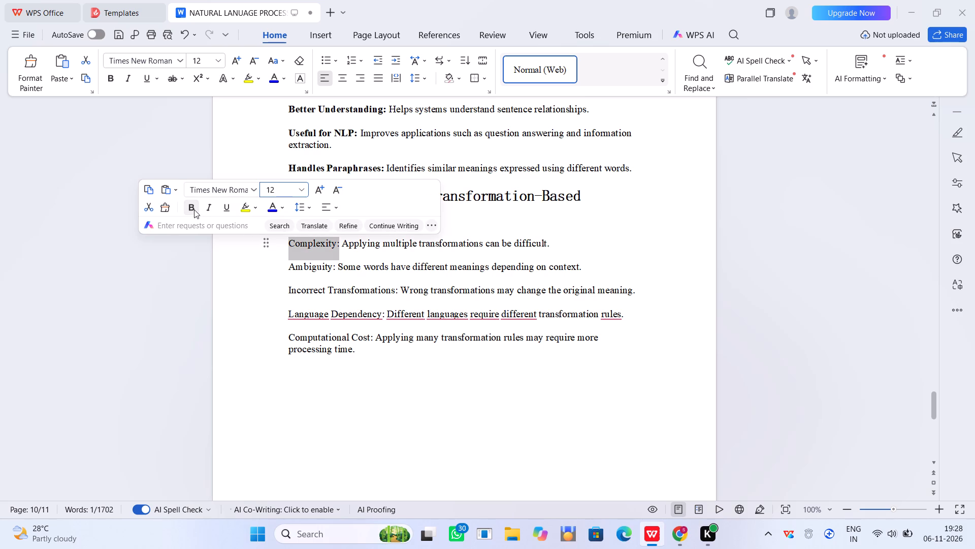
click(193, 214)
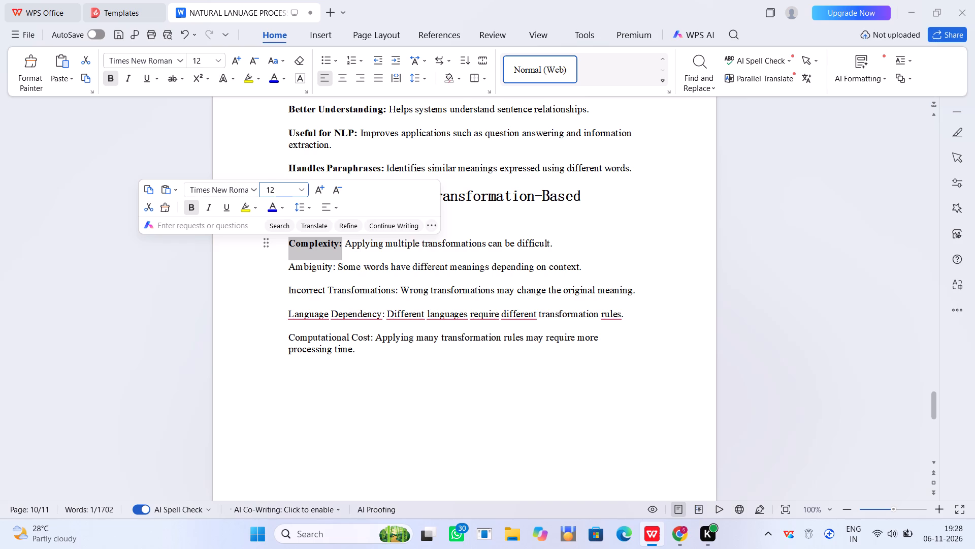
drag(338, 270, 287, 271)
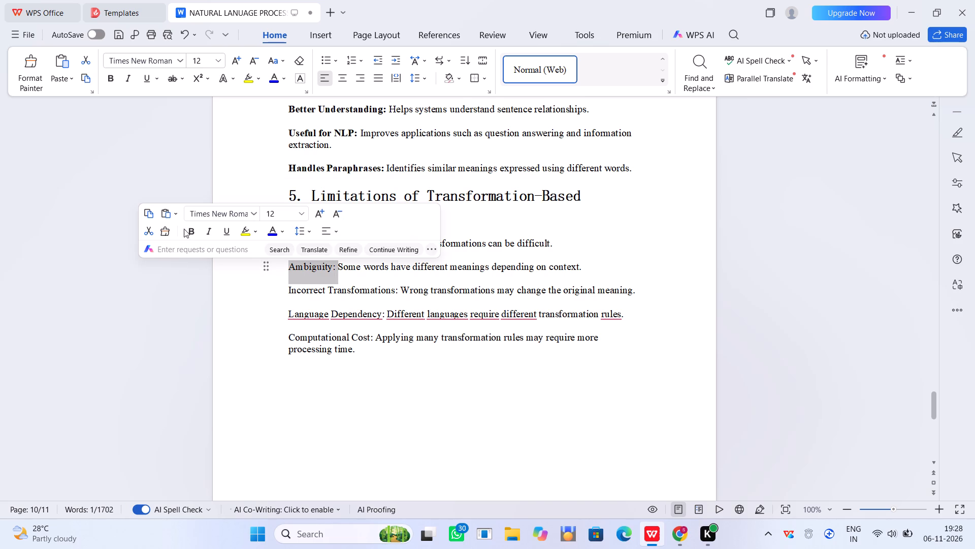
click(193, 229)
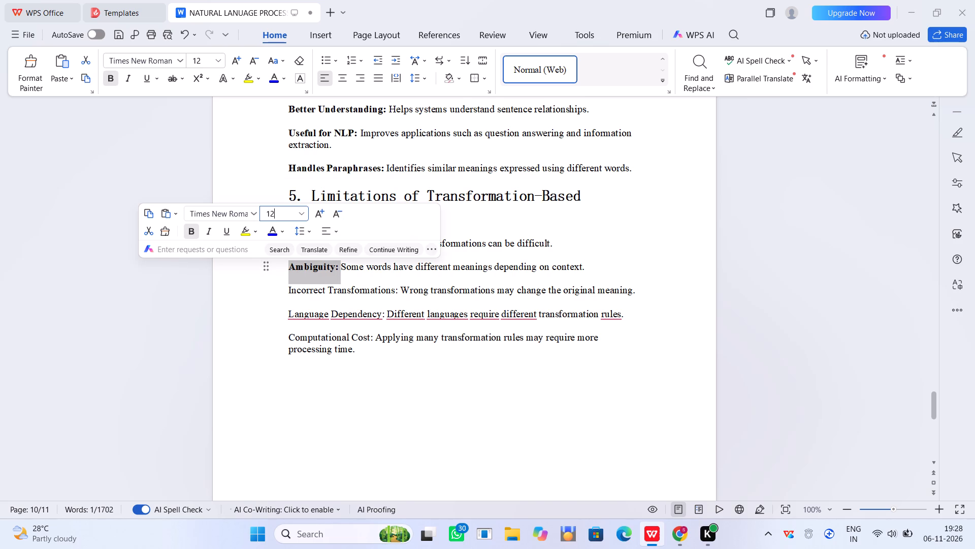
drag(402, 291, 285, 296)
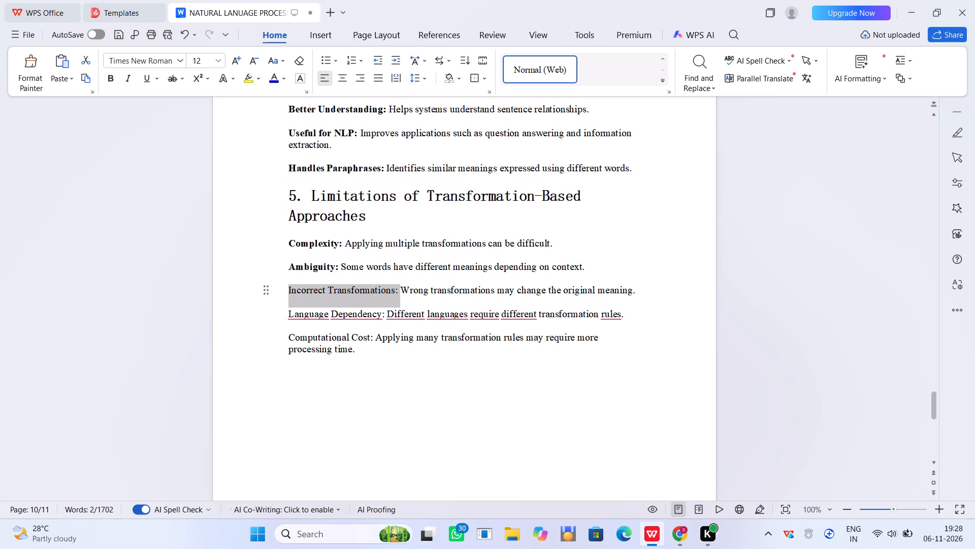
click(190, 259)
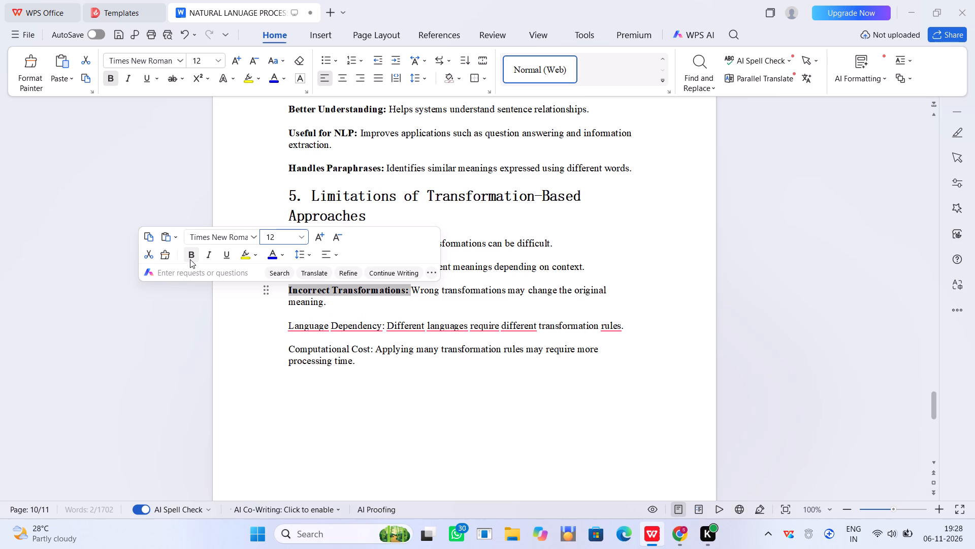
drag(387, 327, 315, 330)
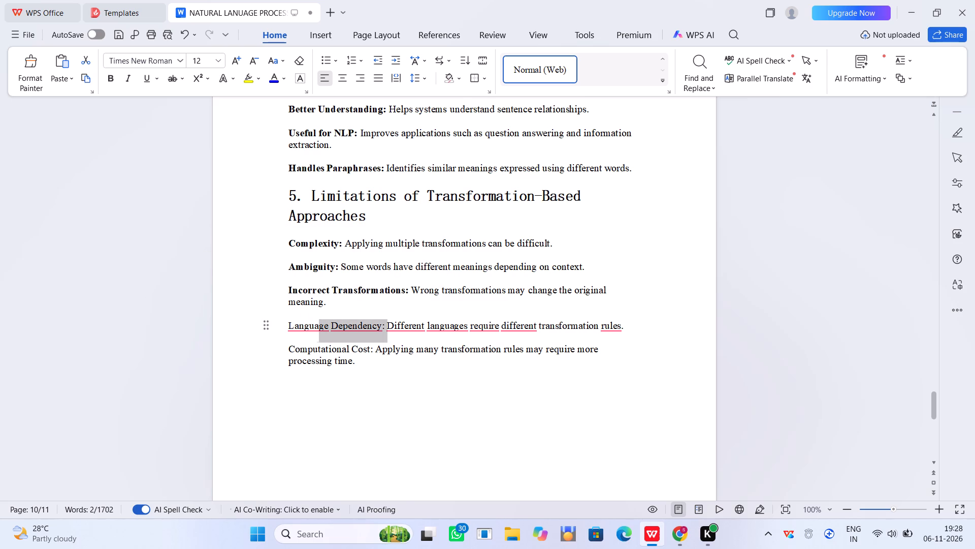
drag(315, 330, 287, 328)
click(189, 288)
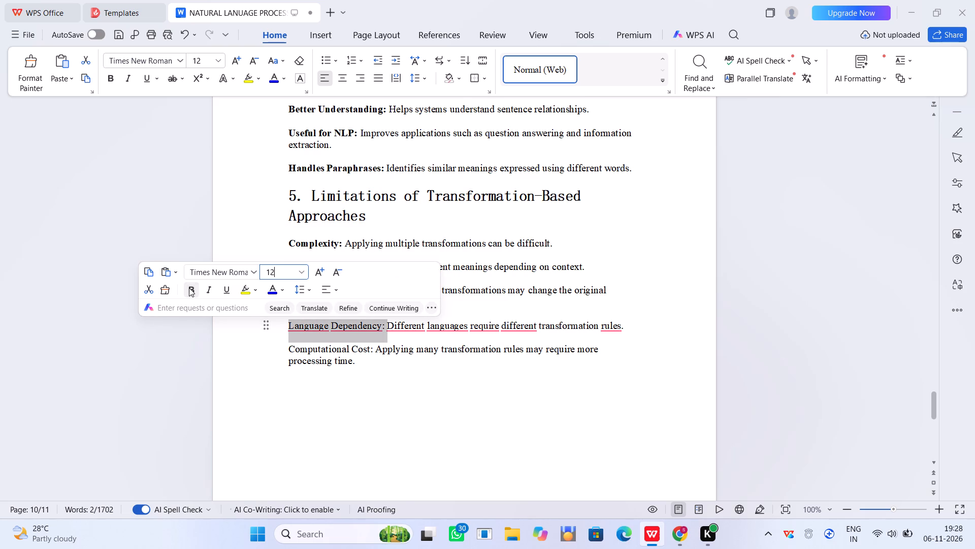
Add a new empty paragraph after the Computational Cost point.
click(389, 371)
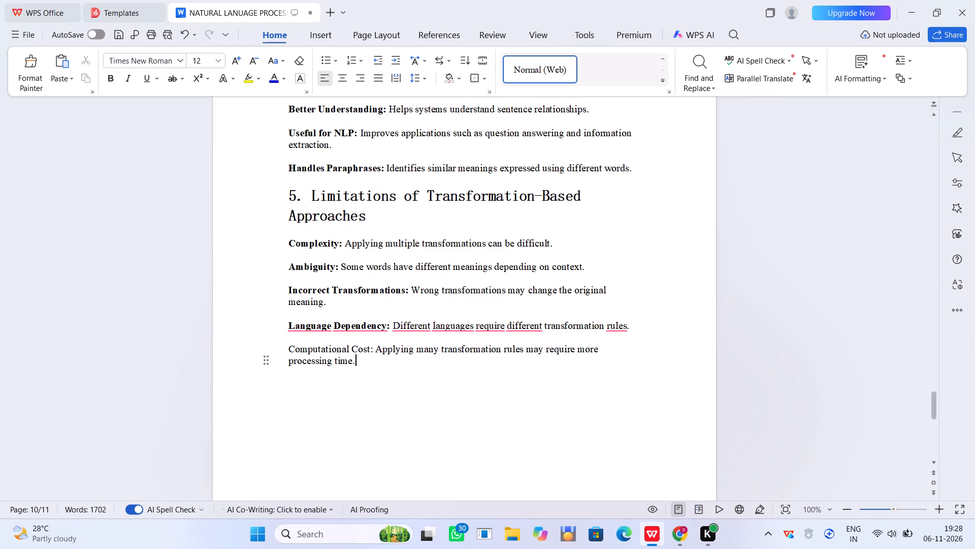
key(Return)
Look back through the earlier RTE answers and return to the Transformation-Based Approaches sections to review their content and formatting.
scroll(389, 371, up, 2)
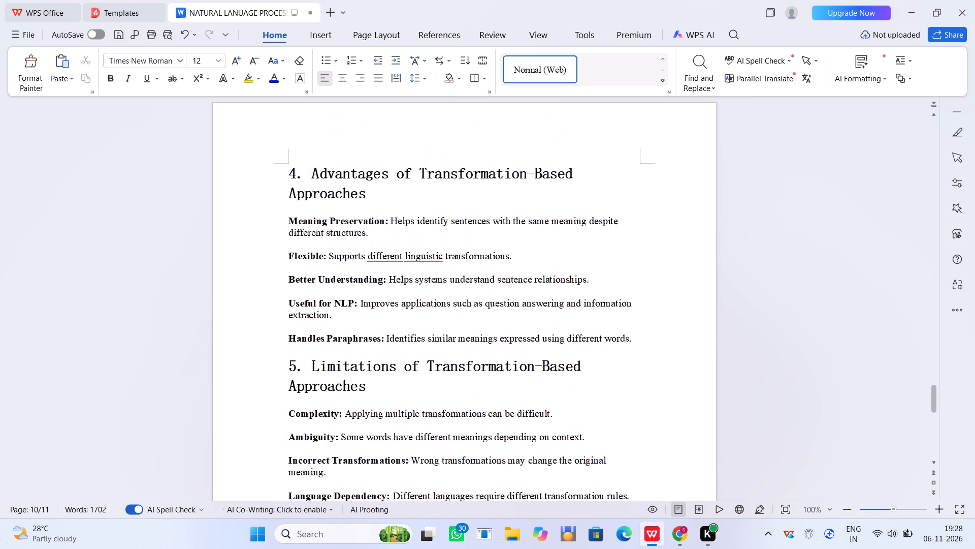
scroll(389, 371, up, 17)
scroll(389, 371, up, 11)
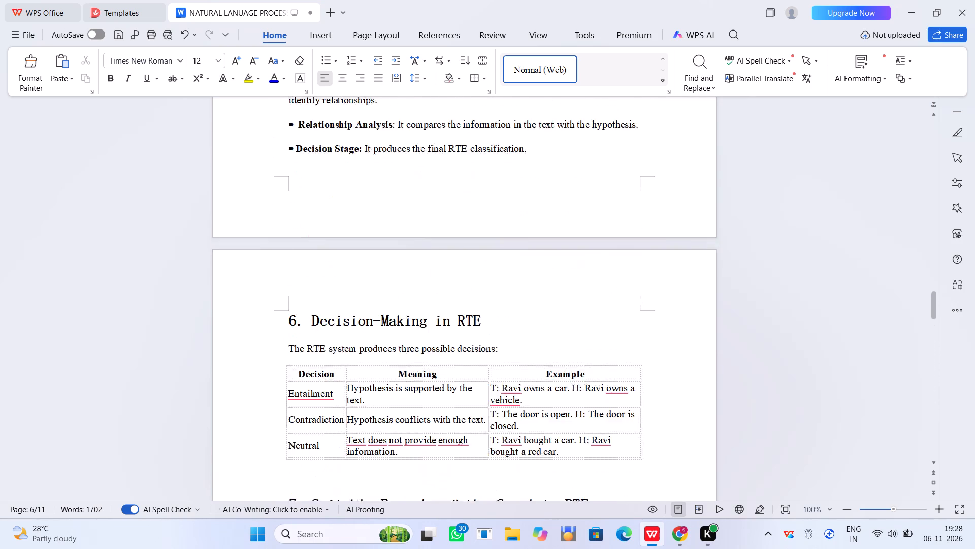
scroll(389, 371, up, 18)
scroll(389, 371, up, 6)
scroll(389, 371, up, 20)
scroll(389, 371, up, 2)
scroll(389, 371, down, 6)
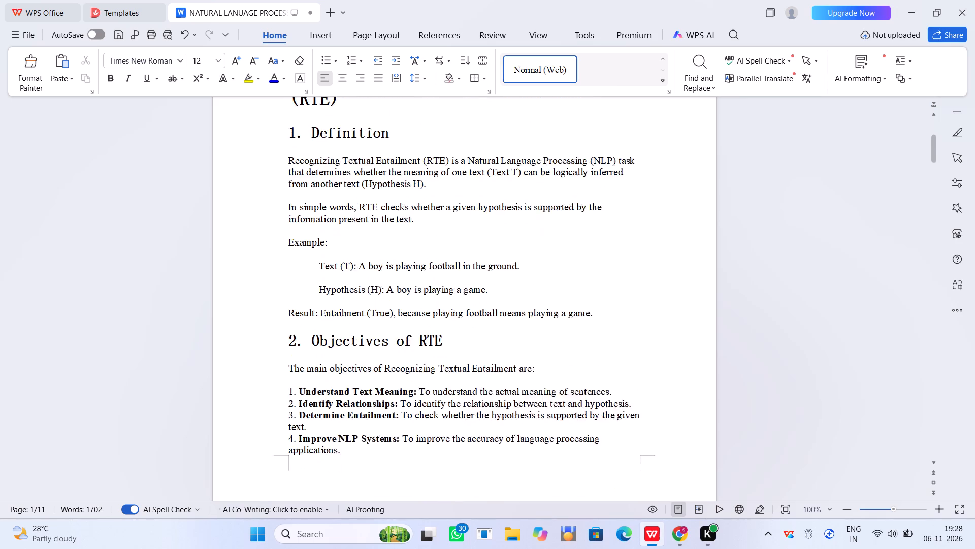
scroll(389, 371, down, 18)
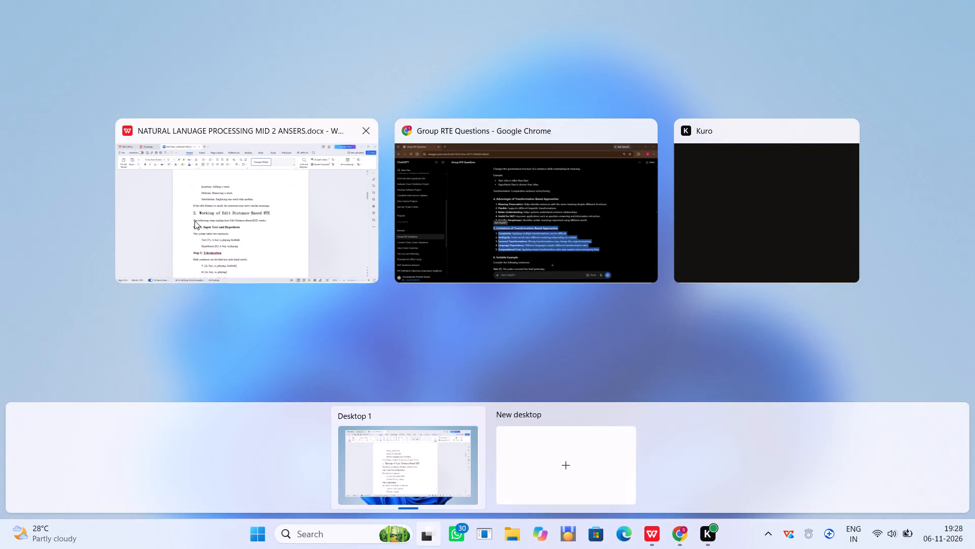
click(194, 221)
scroll(357, 311, down, 12)
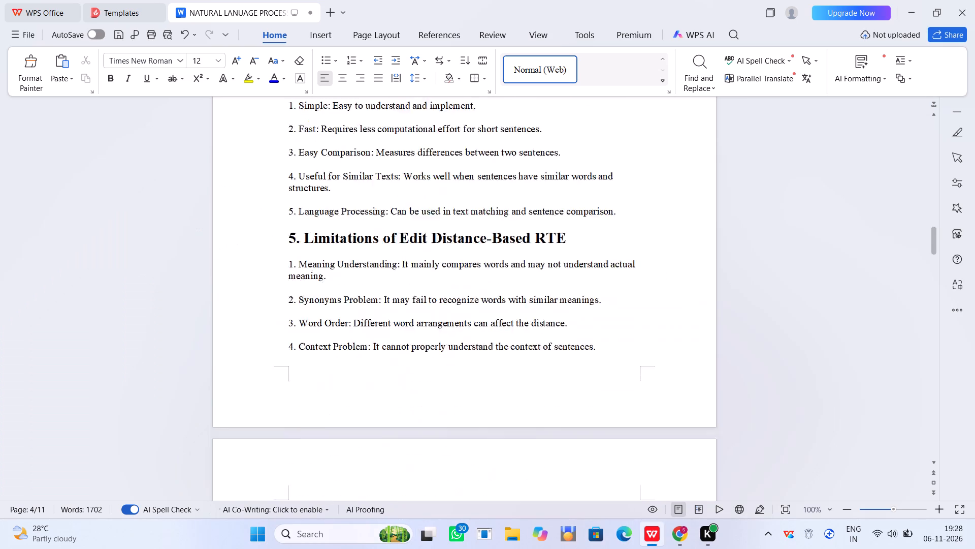
scroll(357, 311, down, 15)
scroll(357, 311, down, 16)
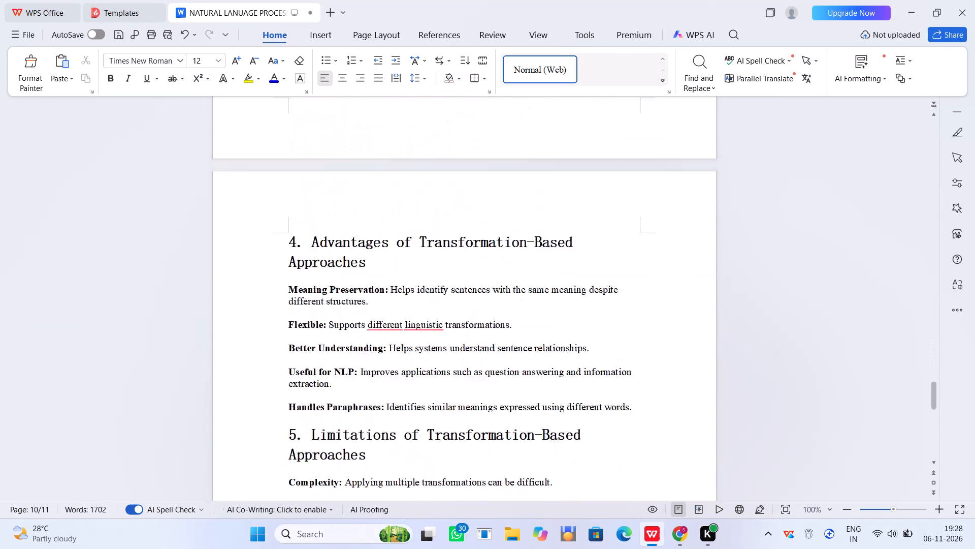
scroll(357, 311, down, 11)
scroll(357, 311, up, 8)
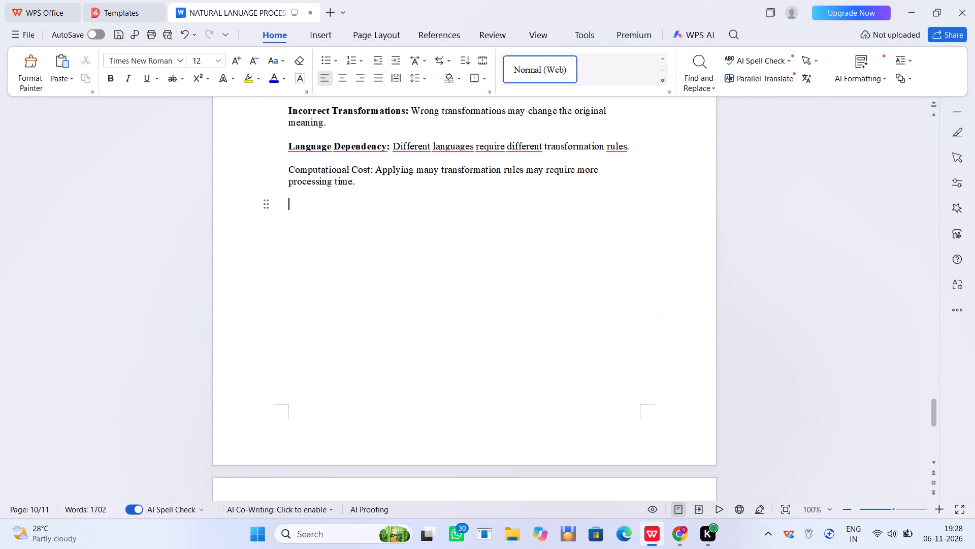
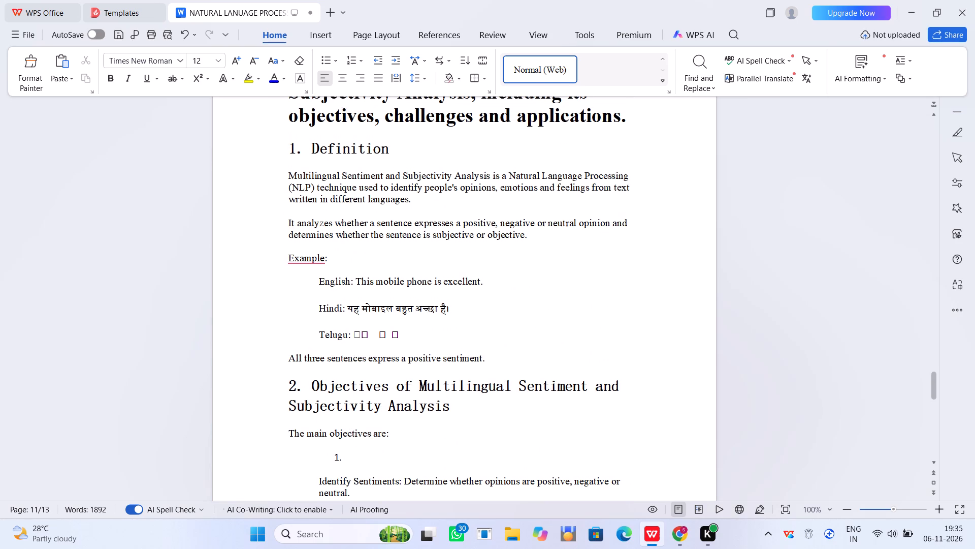
click(353, 457)
key(BackSpace)
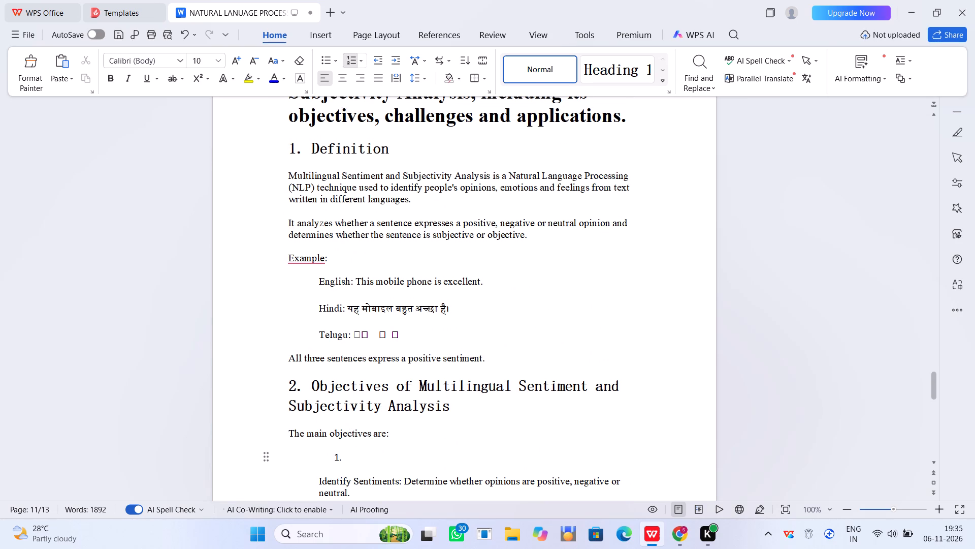
key(BackSpace)
key(BackSpace)
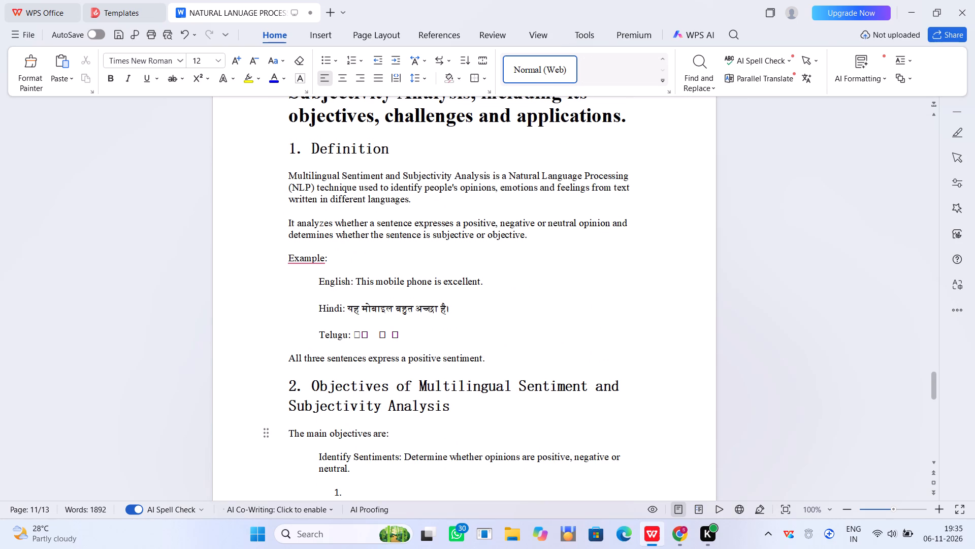
click(316, 456)
key(BackSpace)
text(1.)
key(space)
Remove the empty numbers above "Detect Subjectivity", take away that line's indent and number it "2.".
click(353, 496)
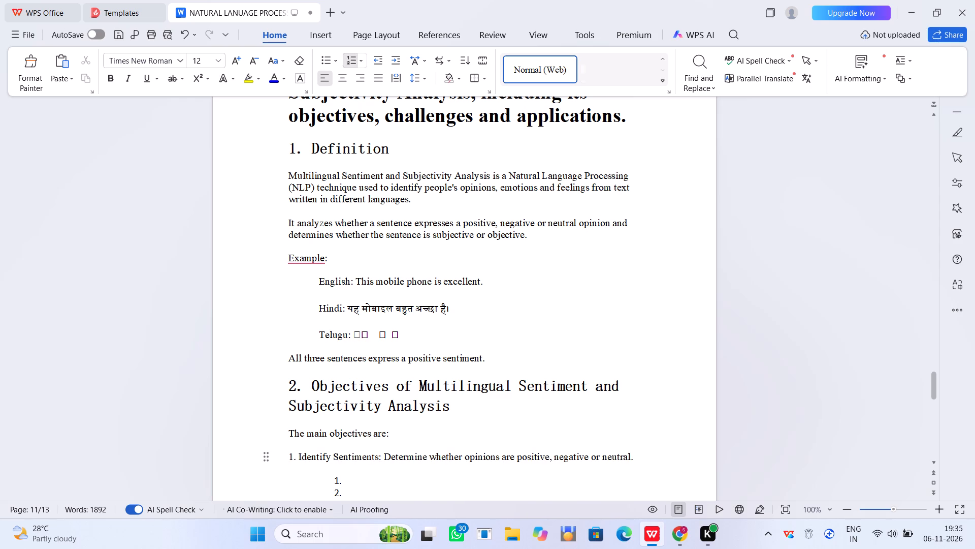
scroll(353, 496, down, 2)
key(BackSpace)
key(BackSpace)
key(BackSpace)
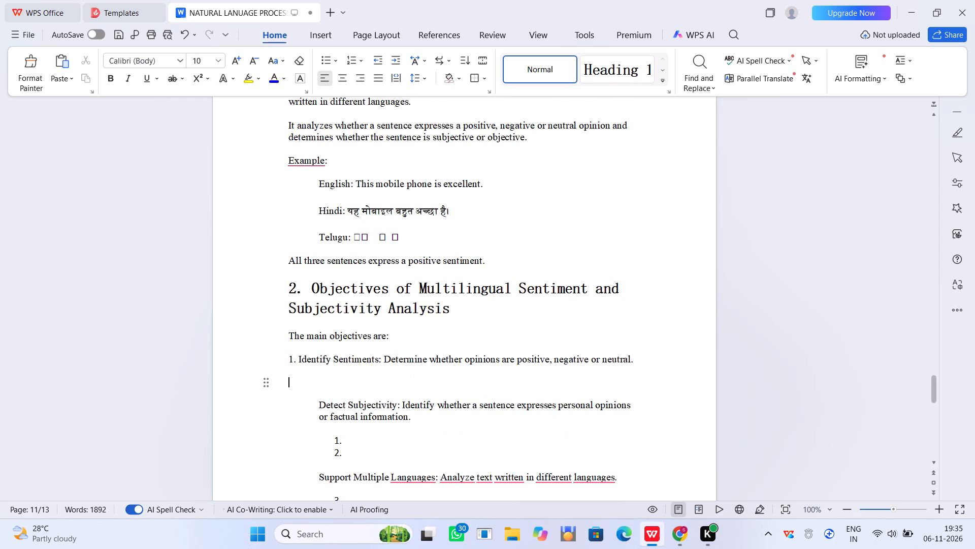
key(BackSpace)
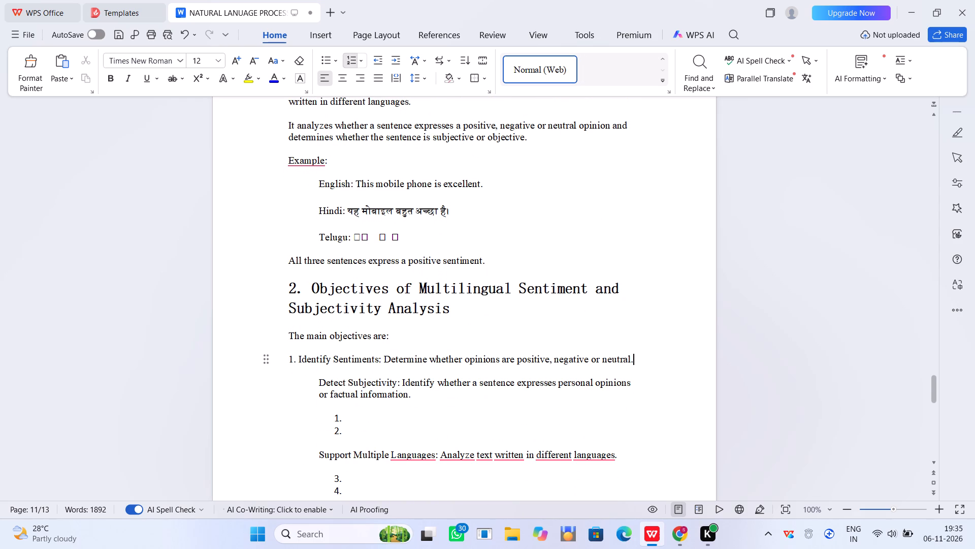
click(316, 387)
key(BackSpace)
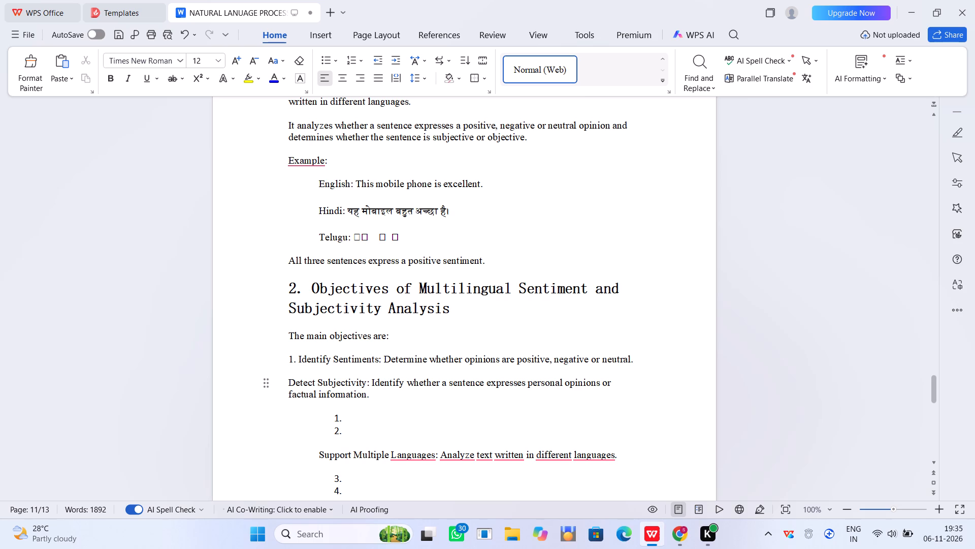
text(2.)
key(space)
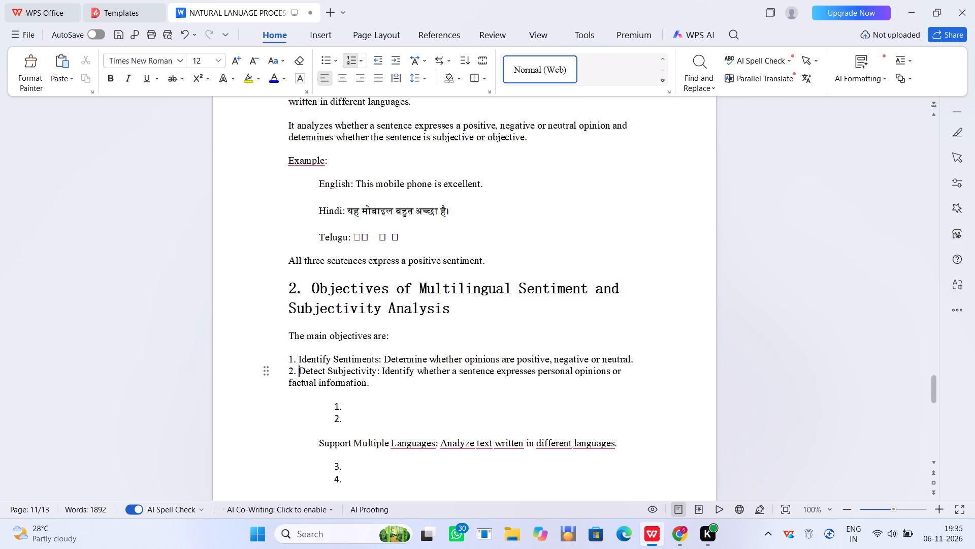
Remove the empty numbers above "Support Multiple Languages" and make that line item 3 directly under item 2.
click(355, 428)
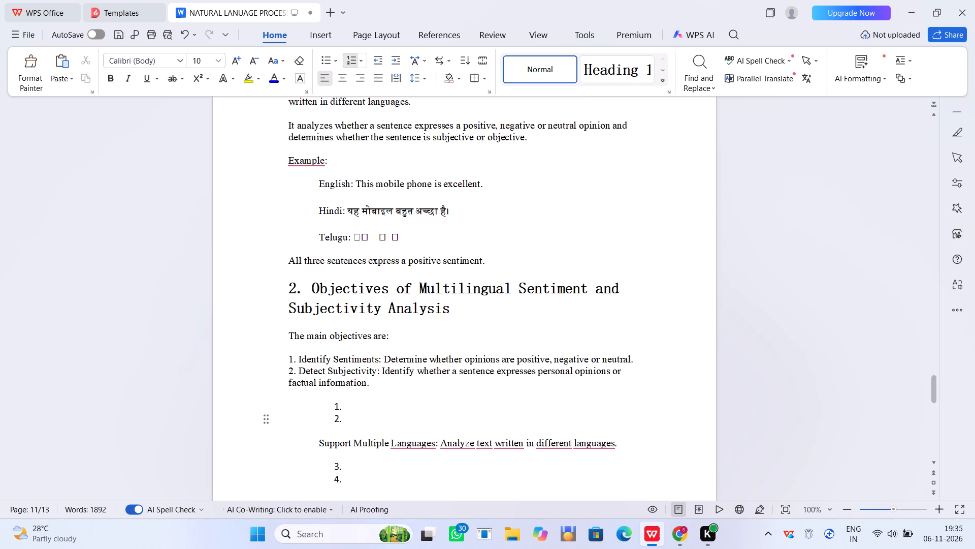
key(BackSpace)
key(BackSpace)
key(BackSpace)
key(BackSpace)
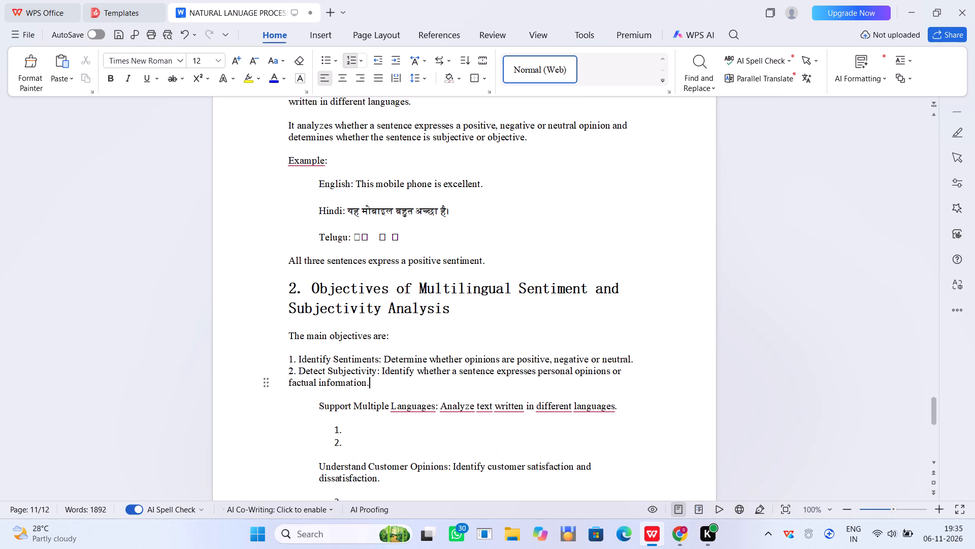
click(318, 402)
key(BackSpace)
key(BackSpace)
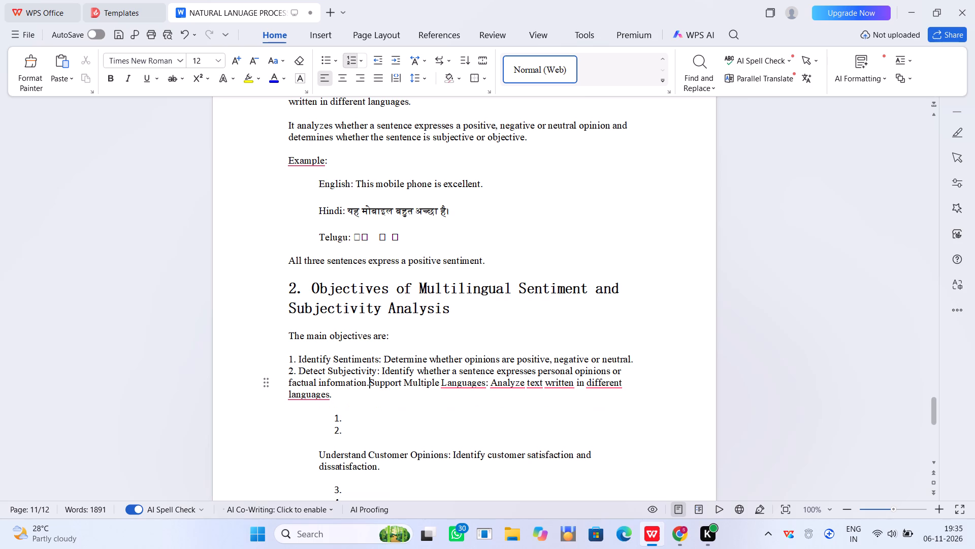
key(Return)
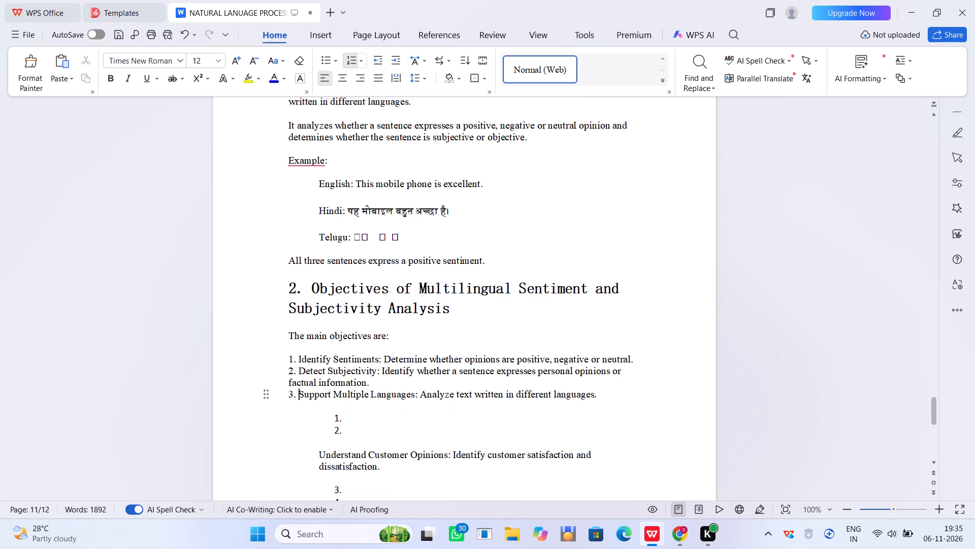
Remove the empty numbers above "Understand Customer Opinions" and make that line item 4 directly under item 3.
click(357, 436)
key(BackSpace)
key(BackSpace)
key(BackSpace)
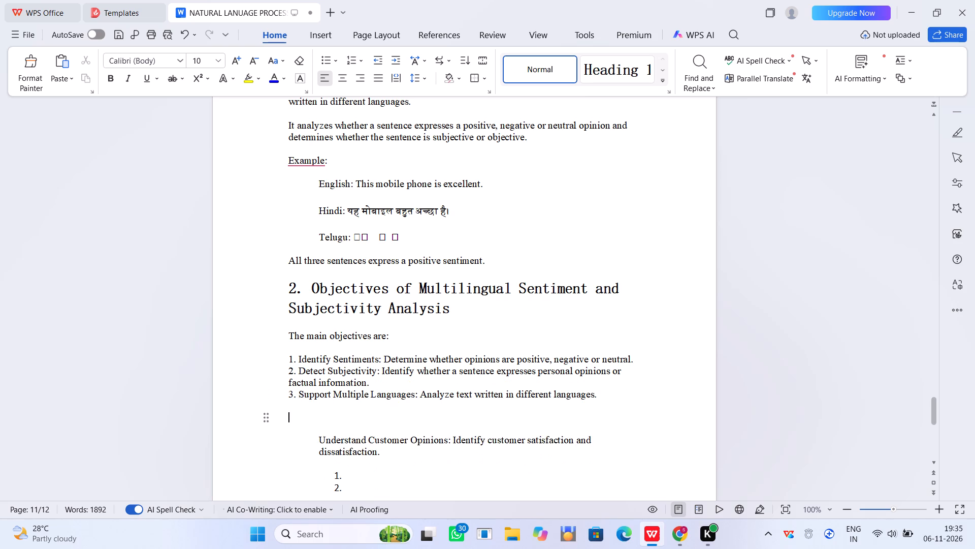
key(BackSpace)
click(317, 413)
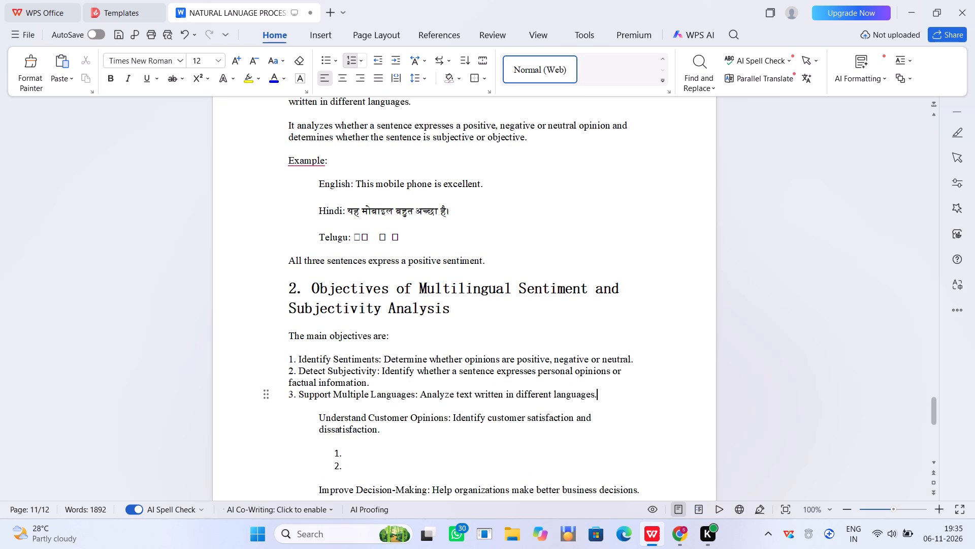
key(BackSpace)
key(BackSpace)
key(Return)
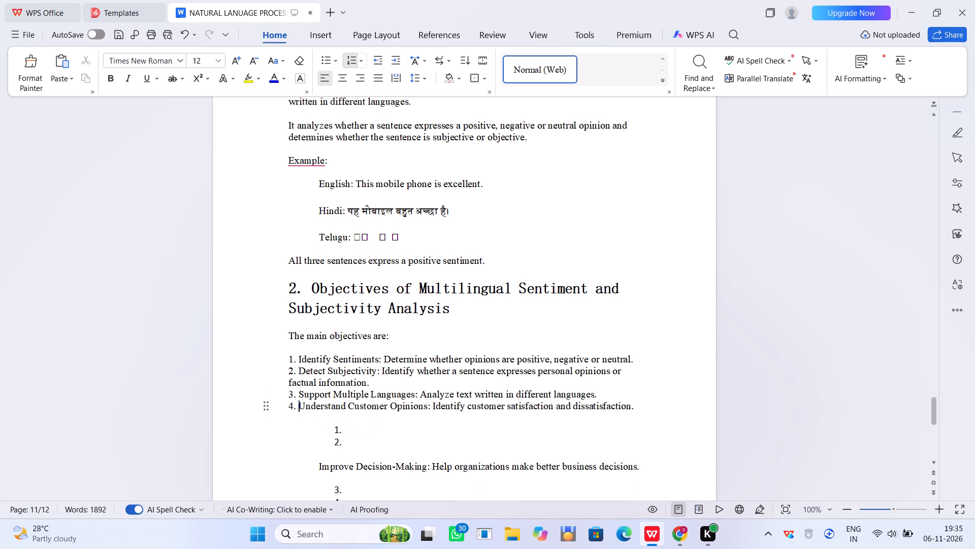
Remove the empty numbers above "Improve Decision-Making" and make that line item 5 directly under item 4.
scroll(317, 413, down, 2)
click(364, 364)
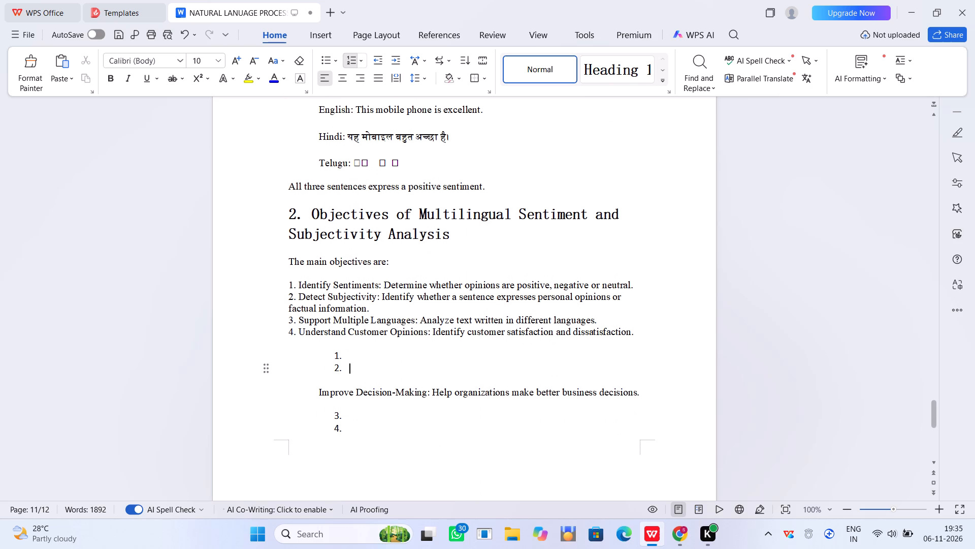
key(BackSpace)
key(BackSpace)
key(BackSpace)
key(BackSpace)
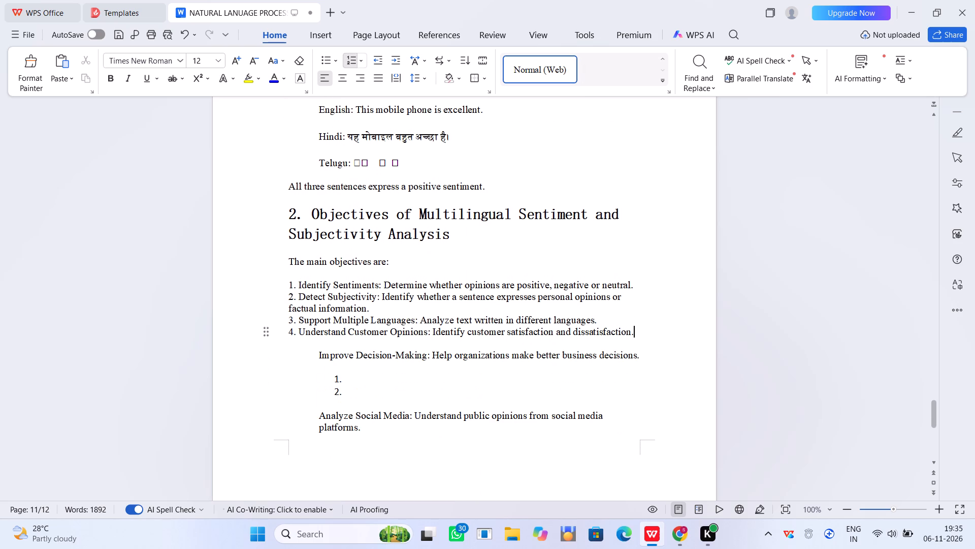
click(315, 357)
key(BackSpace)
key(BackSpace)
key(Return)
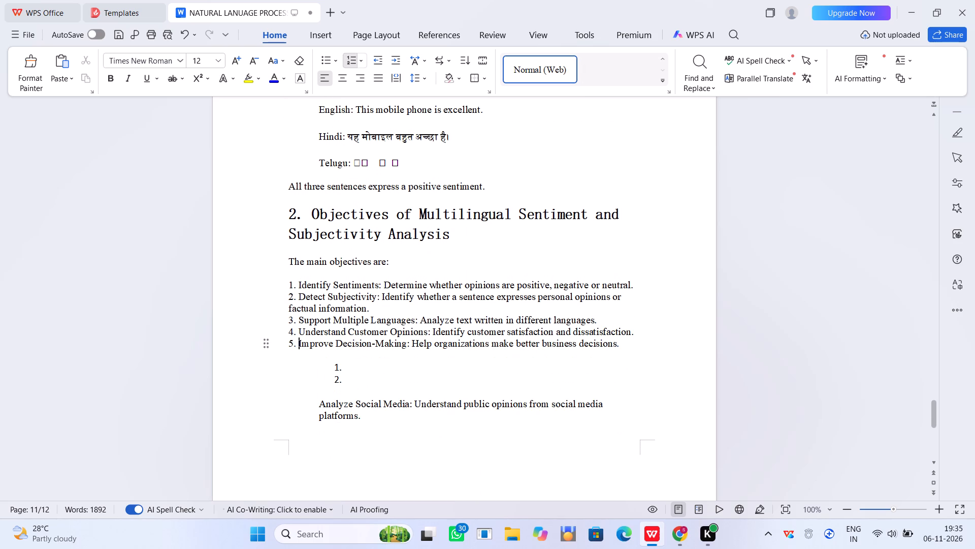
Remove the empty numbers above "Analyze Social Media" and make that line item 6 directly under item 5.
click(361, 392)
key(BackSpace)
key(BackSpace)
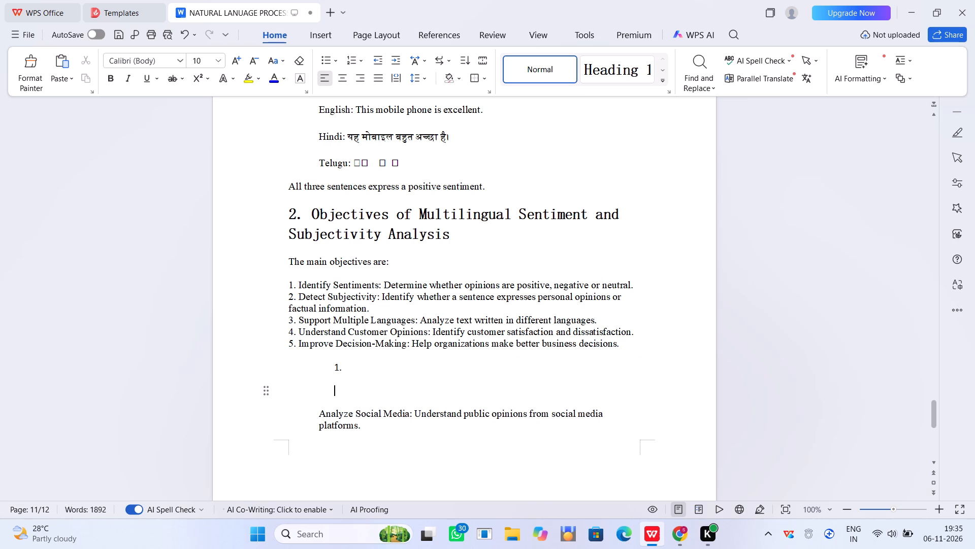
key(BackSpace)
key(BackSpace)
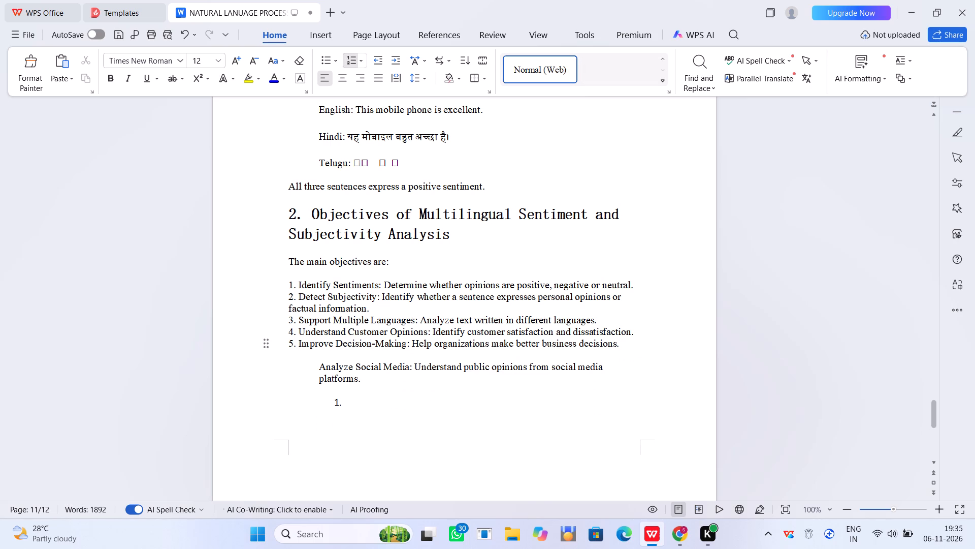
click(315, 372)
key(BackSpace)
key(BackSpace)
key(Return)
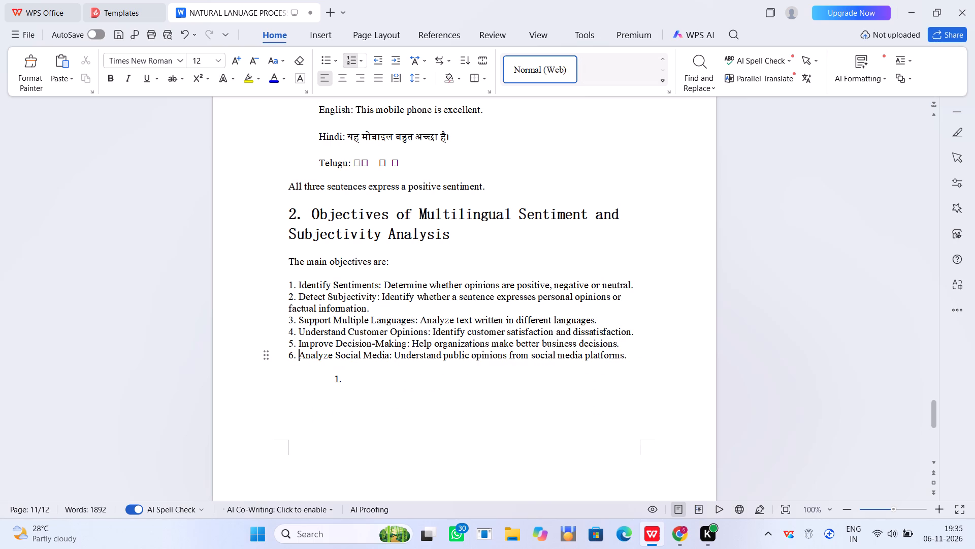
Clear the leftover empty number below item 6, leaving a blank unindented line.
click(360, 386)
key(BackSpace)
key(BackSpace)
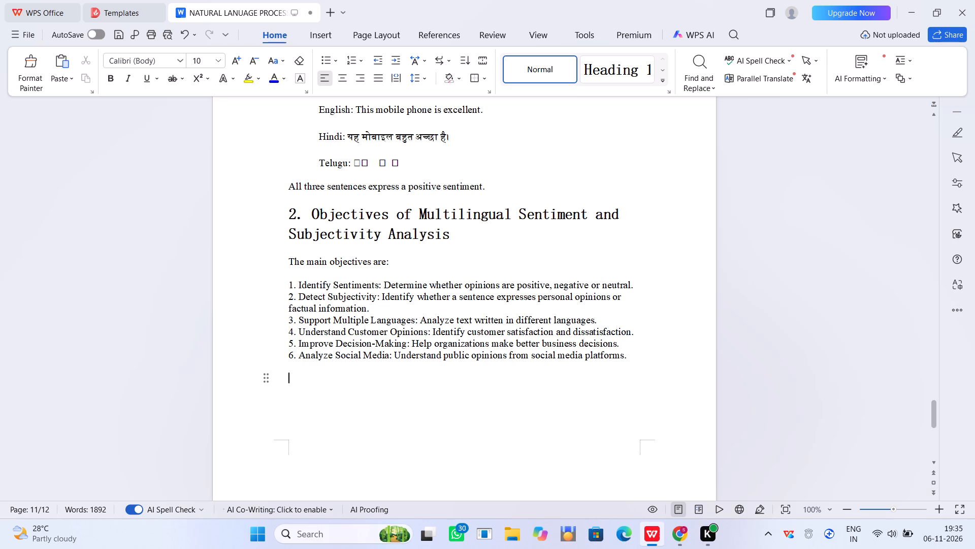
Bold the labels "Identify Sentiments:", "Detect Subjectivity:", "Support Multiple Languages:" and "Understand Customer Opinions:" in the objectives list.
drag(380, 286, 294, 285)
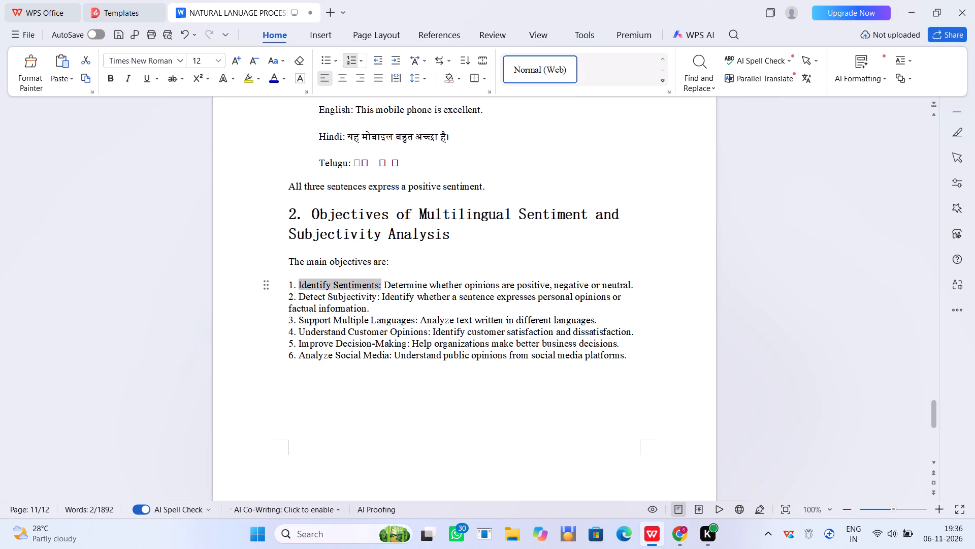
drag(294, 285, 285, 287)
click(200, 257)
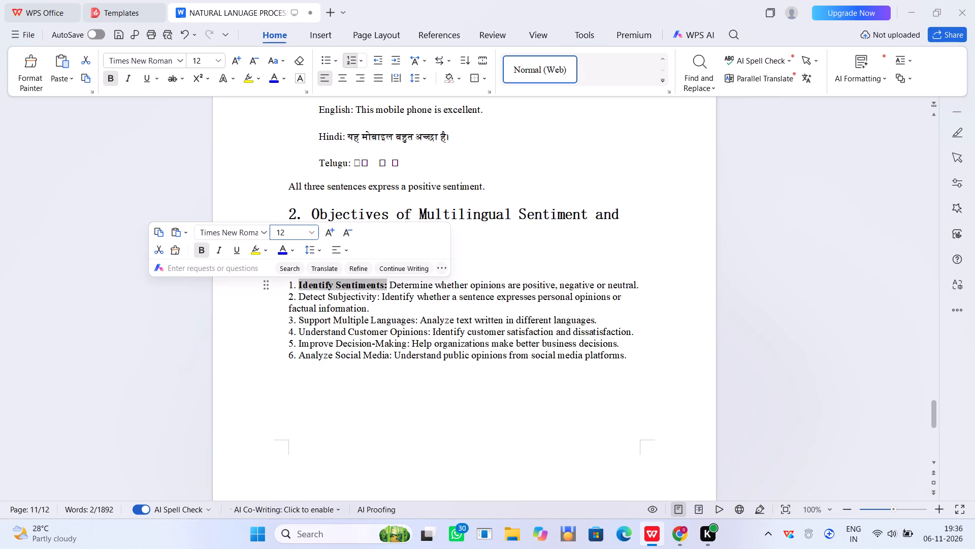
drag(381, 299, 301, 300)
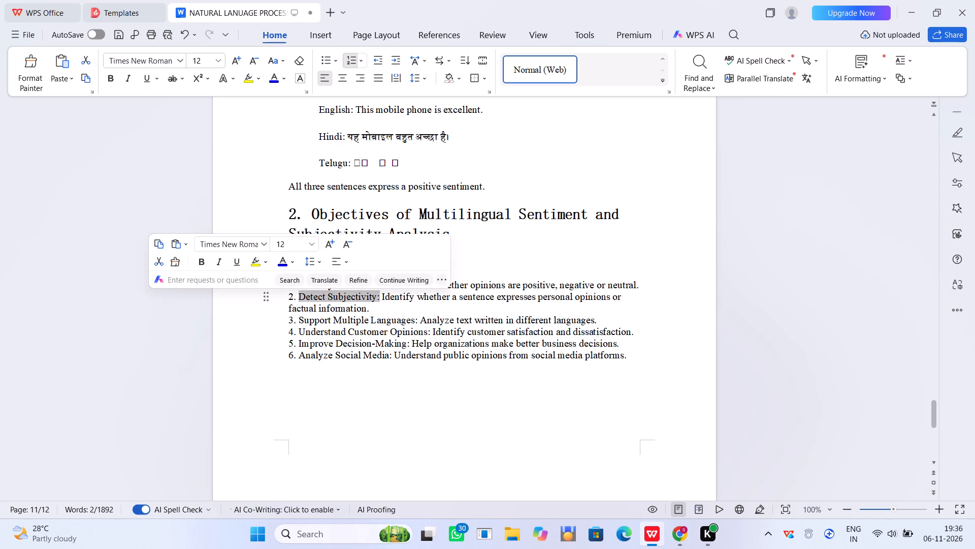
click(205, 261)
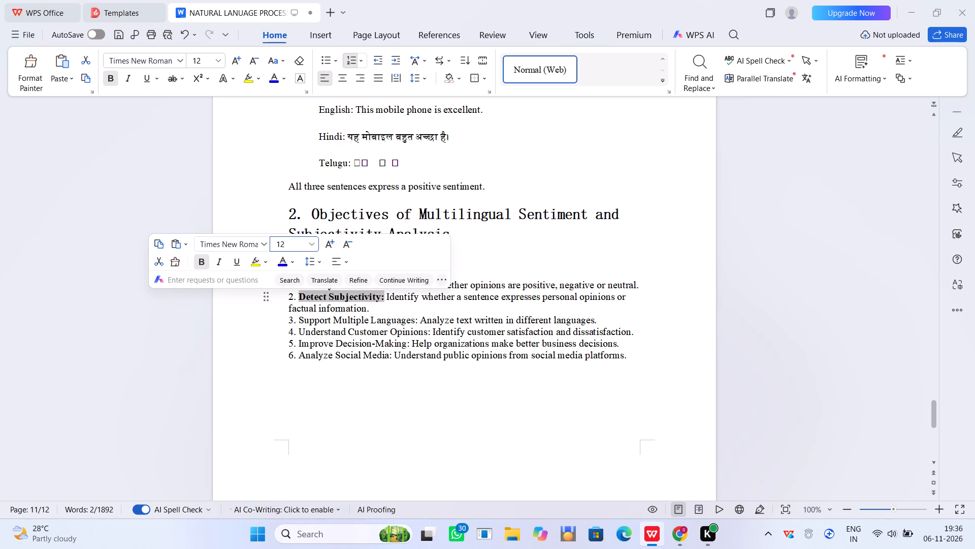
drag(419, 320, 397, 320)
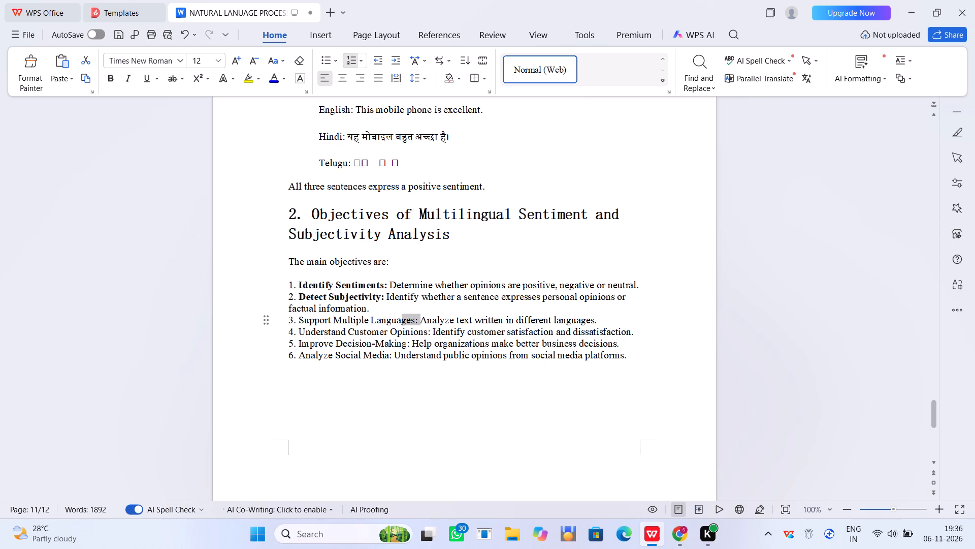
drag(397, 320, 301, 321)
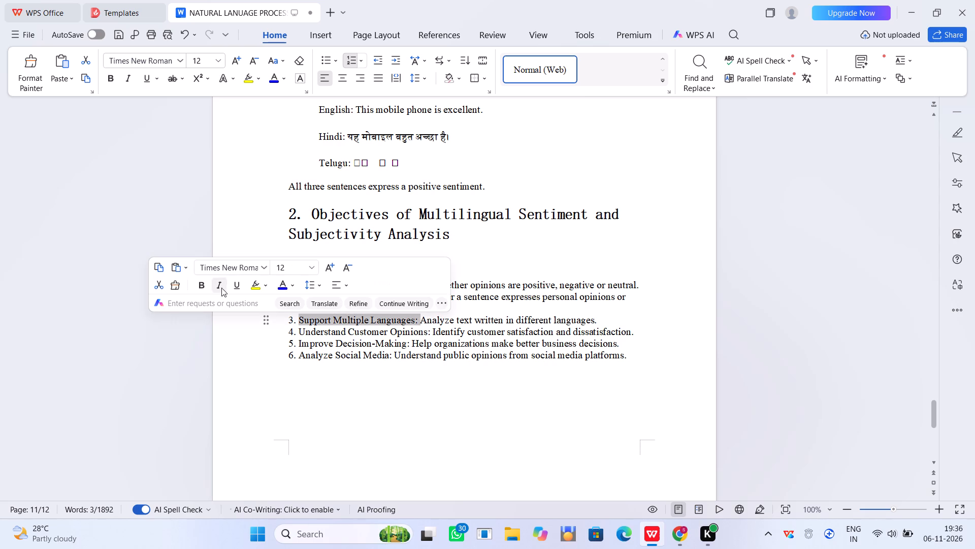
click(200, 284)
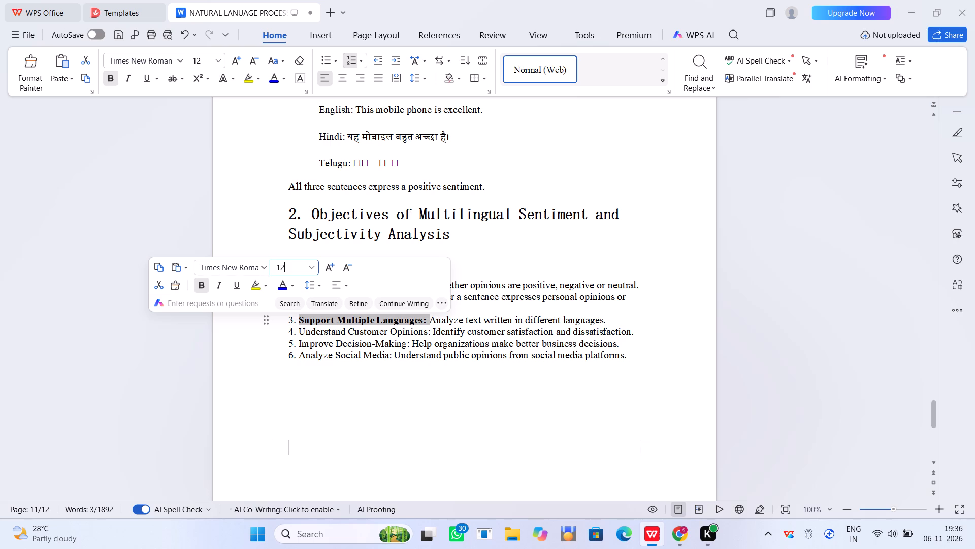
drag(432, 331, 308, 329)
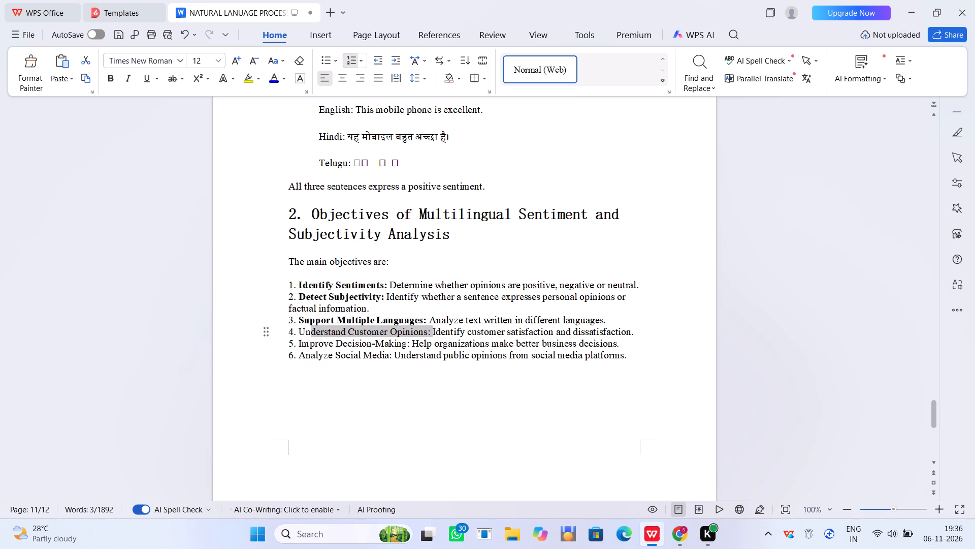
drag(308, 329, 295, 333)
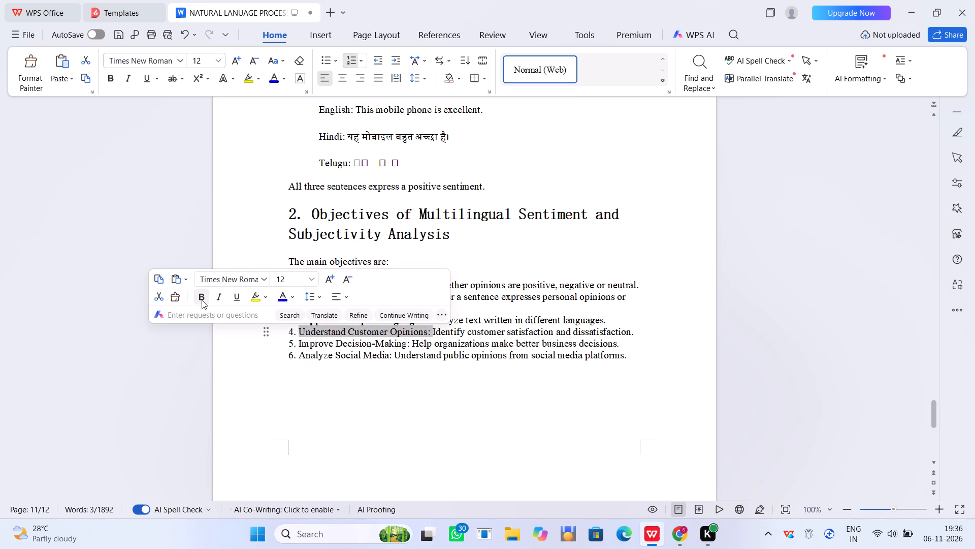
click(202, 300)
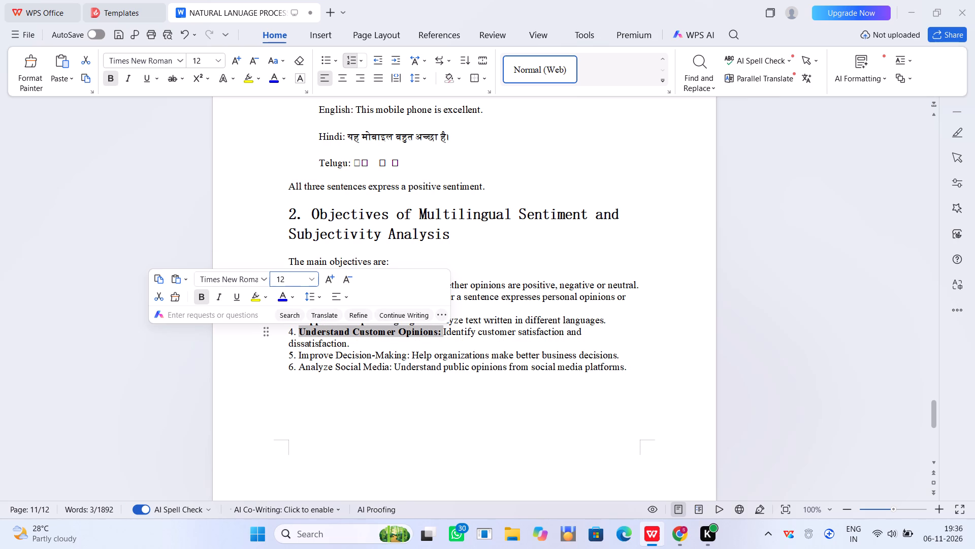
Bold the labels "Improve Decision-Making:" and "Analyze Social Media:" in the objectives list.
drag(411, 357, 284, 358)
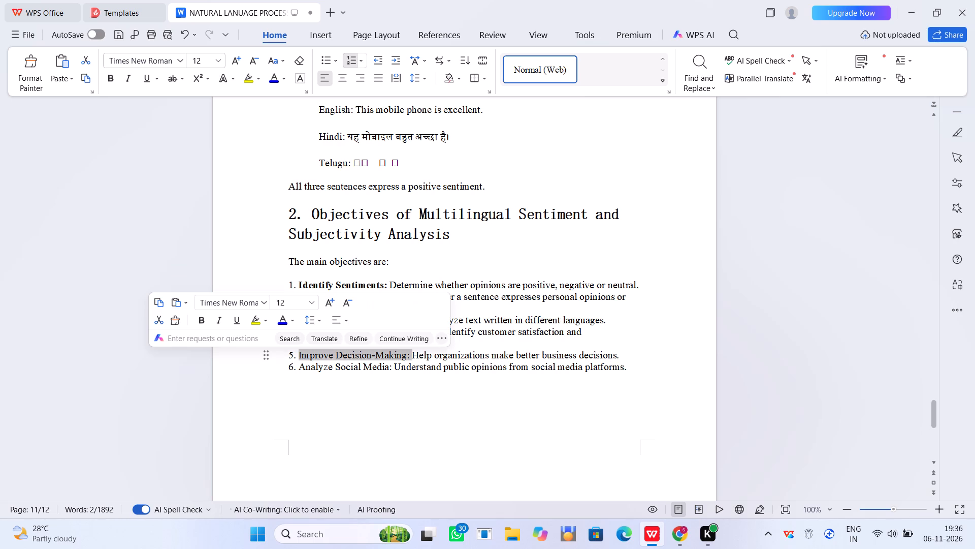
click(200, 320)
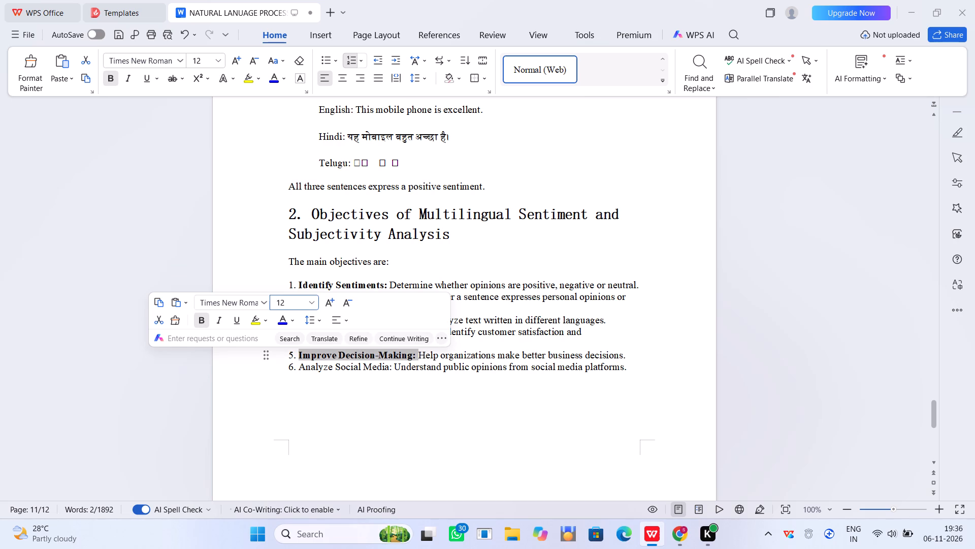
drag(393, 372, 294, 375)
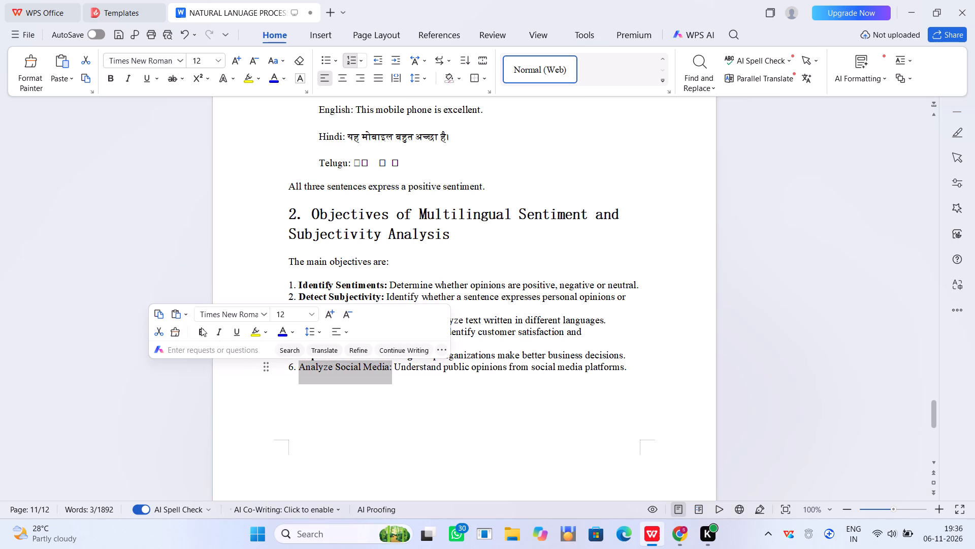
click(199, 330)
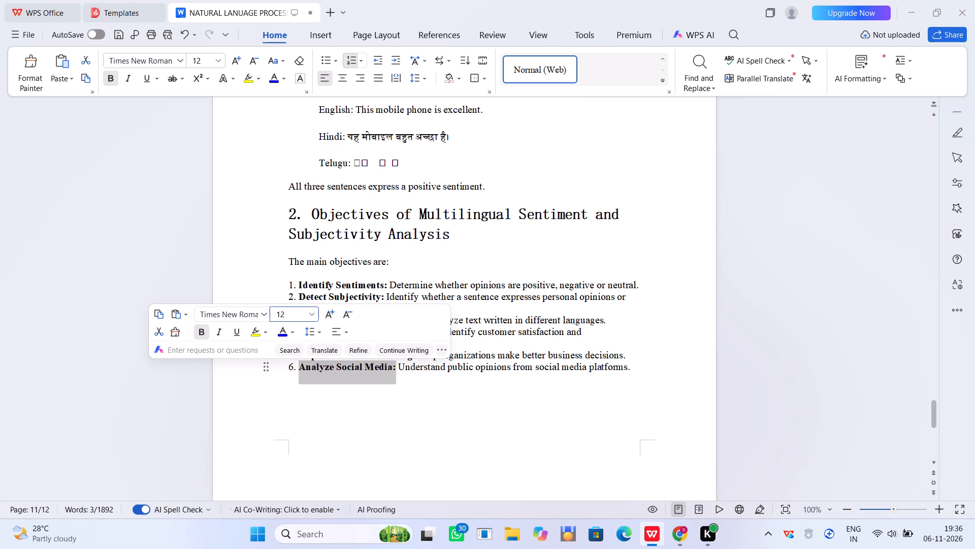
click(638, 375)
key(Return)
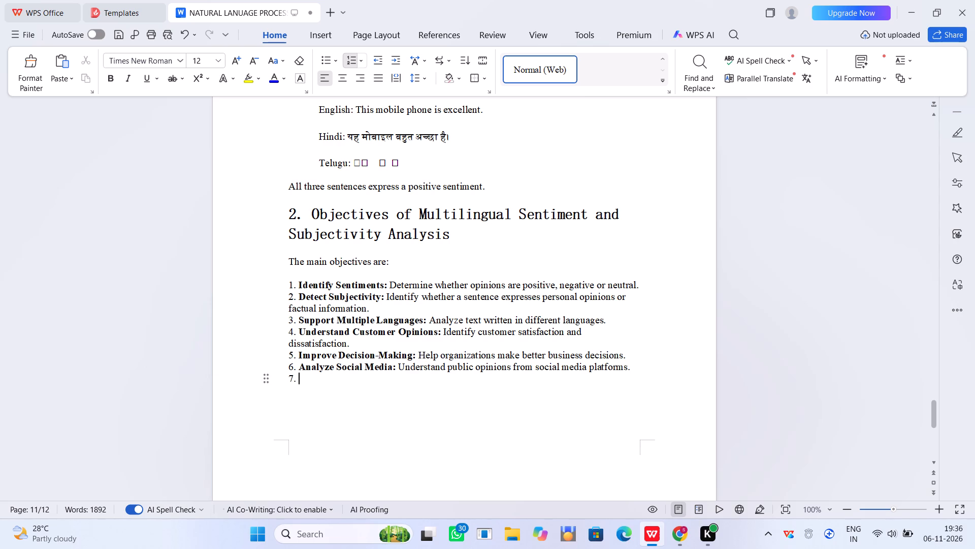
key(Return)
key(alt+Tab)
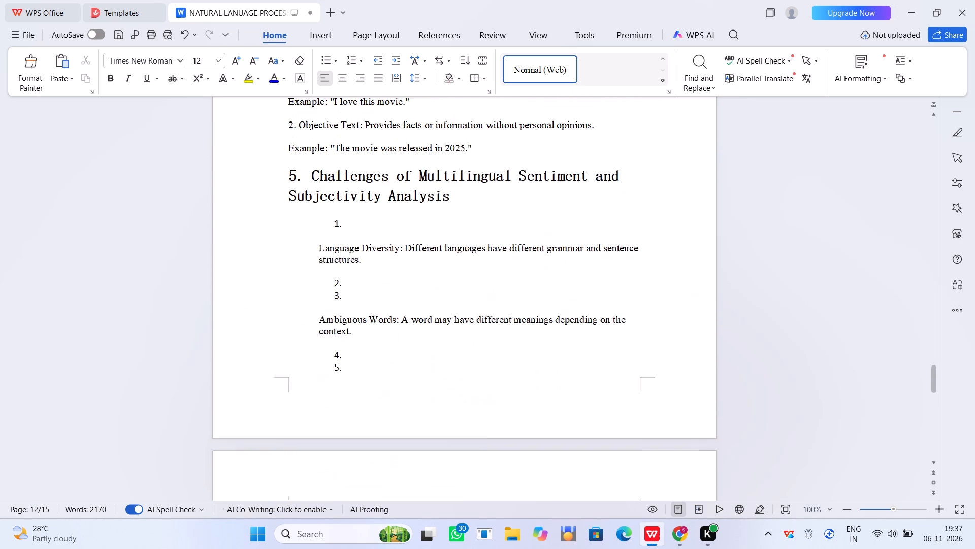
scroll(568, 308, up, 2)
scroll(407, 398, up, 1)
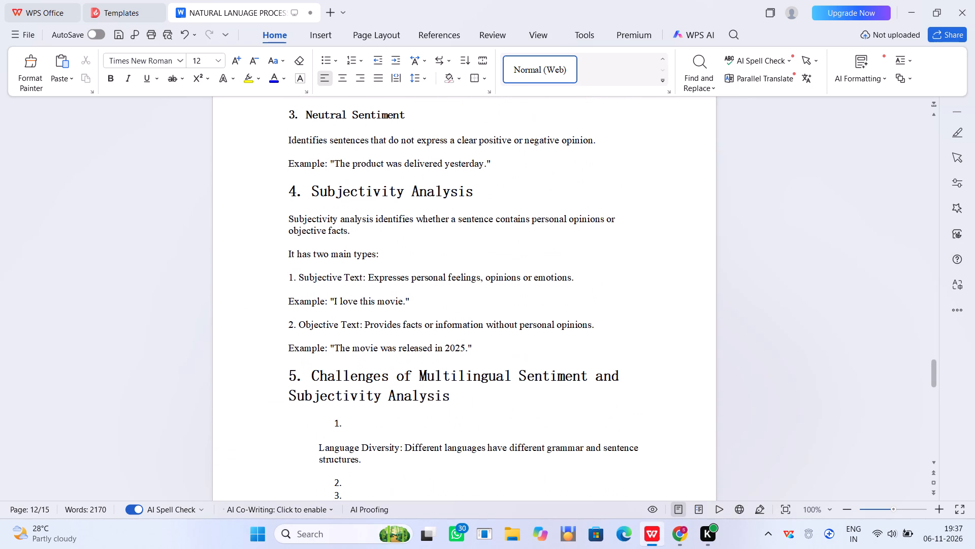
scroll(407, 398, up, 1)
click(346, 429)
key(BackSpace)
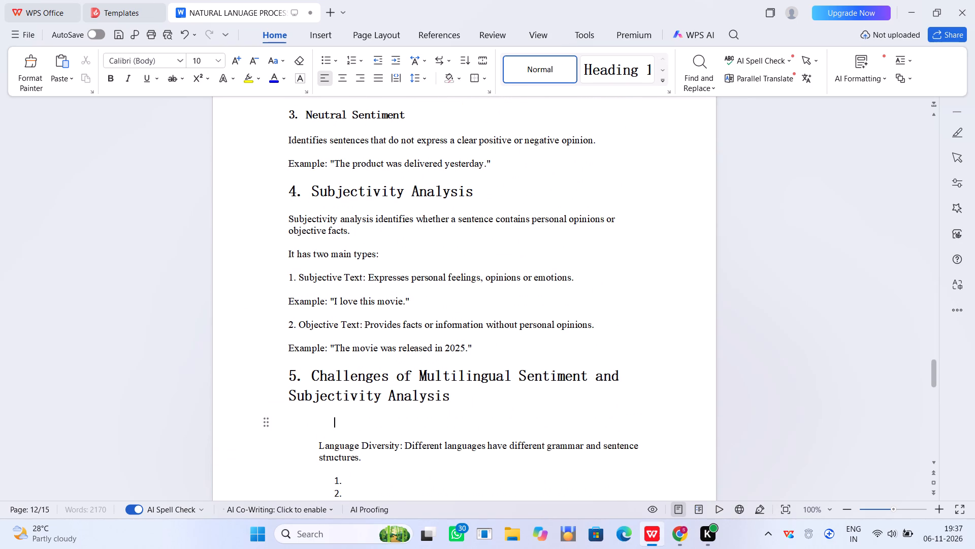
key(BackSpace)
key(BackSpace)
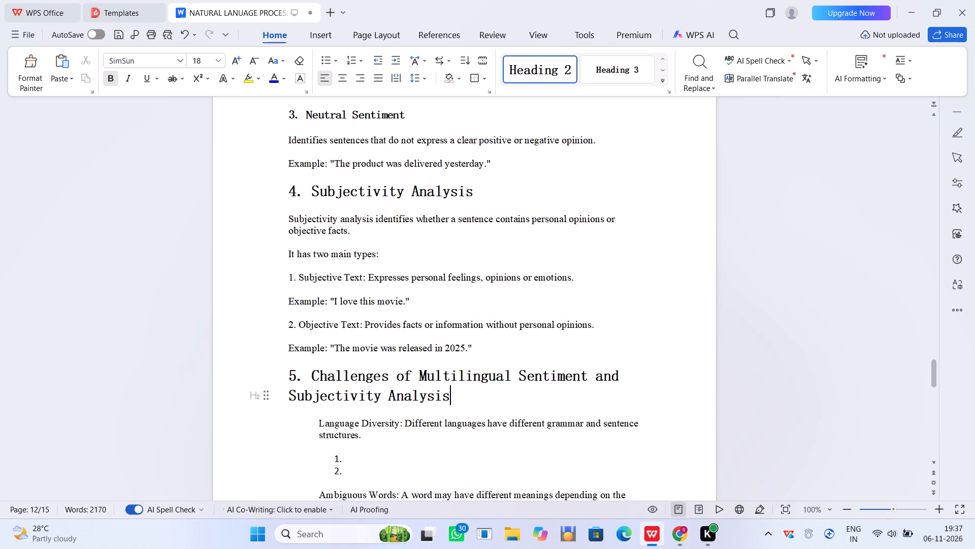
Remove the two empty numbers between the "Language Diversity" and "Ambiguous Words" paragraphs.
click(344, 469)
key(BackSpace)
key(BackSpace)
key(BackSpace)
key(BackSpace)
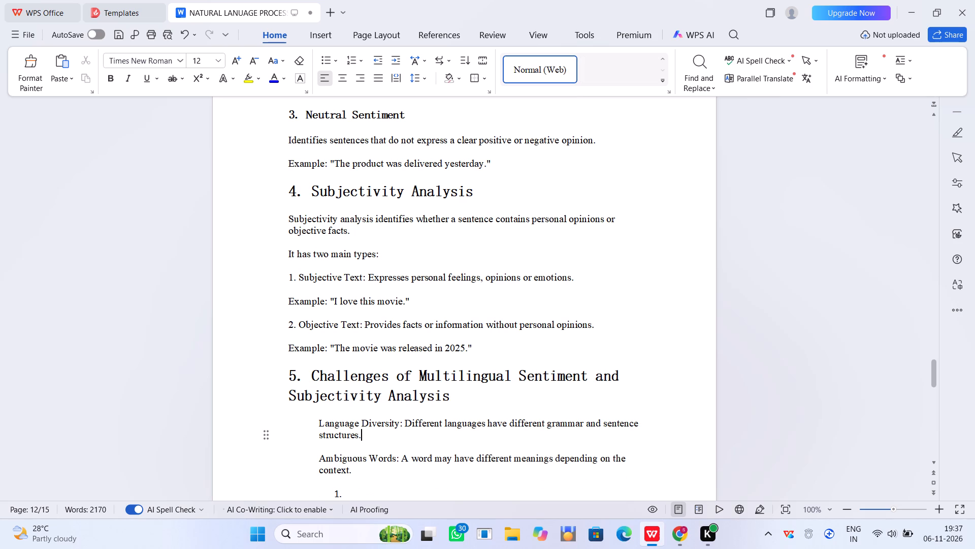
Remove the two empty numbers between the "Ambiguous Words" and "Code-Mixing" paragraphs.
scroll(344, 469, down, 2)
click(351, 459)
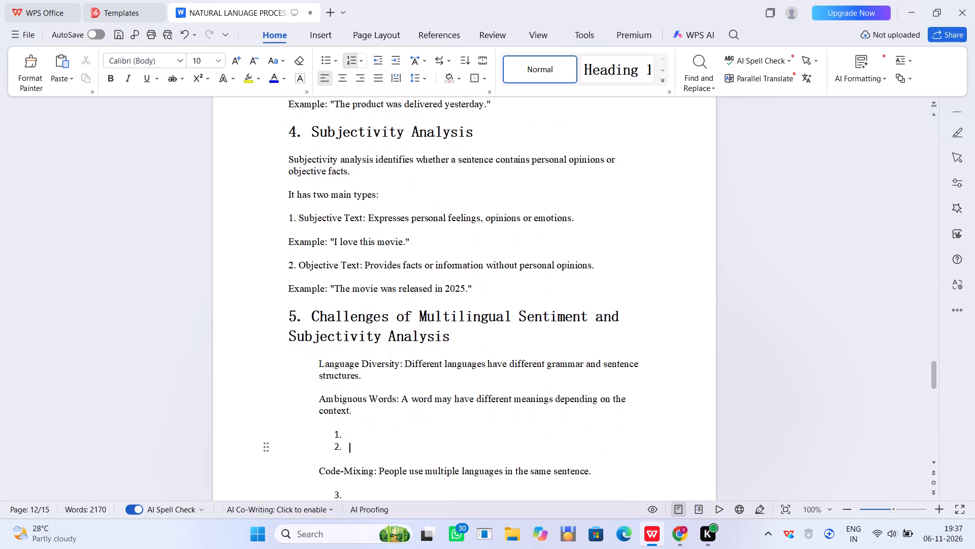
key(BackSpace)
key(BackSpace)
key(BackSpace)
key(BackSpace)
Remove the empty number between the "Code-Mixing" paragraph and its "This movie chala good." example.
scroll(351, 459, down, 1)
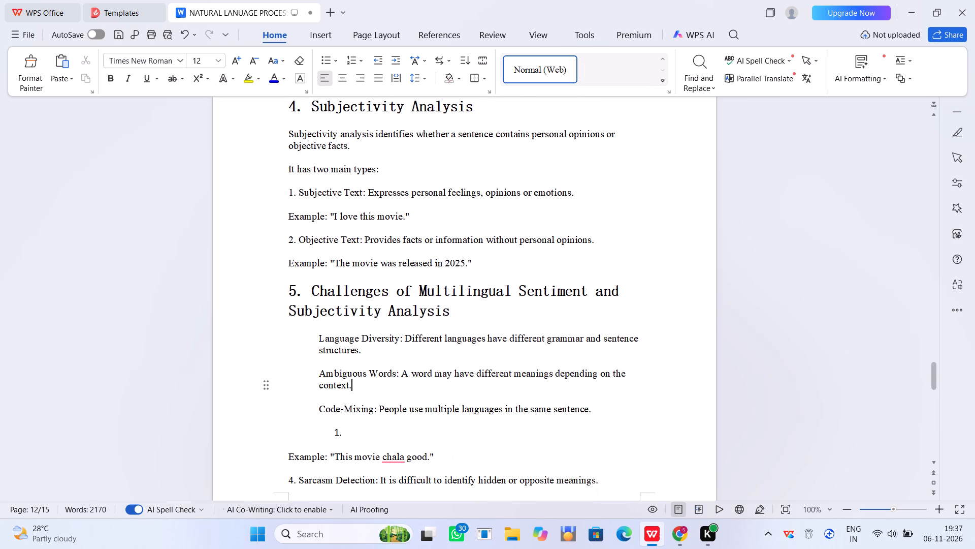
scroll(351, 459, down, 1)
click(349, 427)
key(BackSpace)
key(BackSpace)
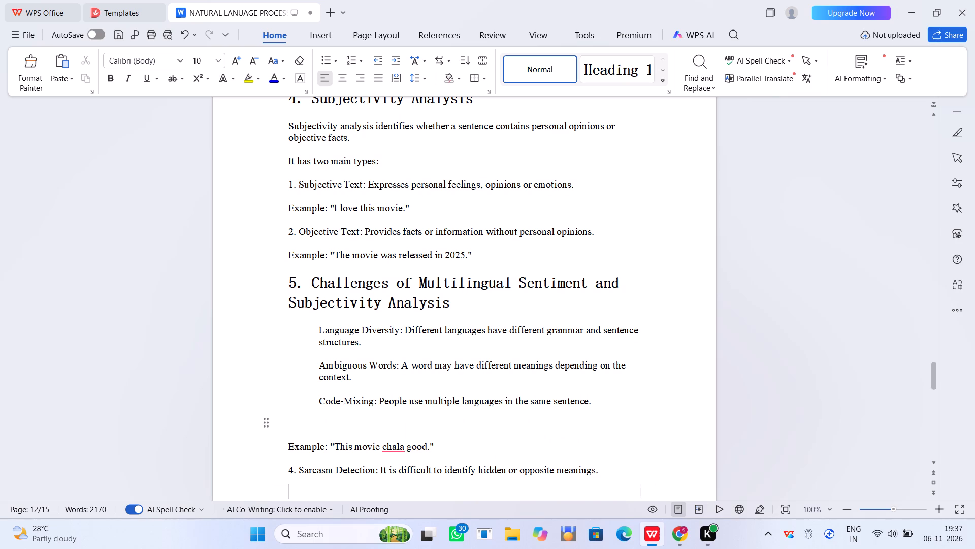
key(BackSpace)
Remove the empty number between the "Wow! What a terrible service!" example and the "Limited Resources" paragraph.
scroll(349, 427, down, 3)
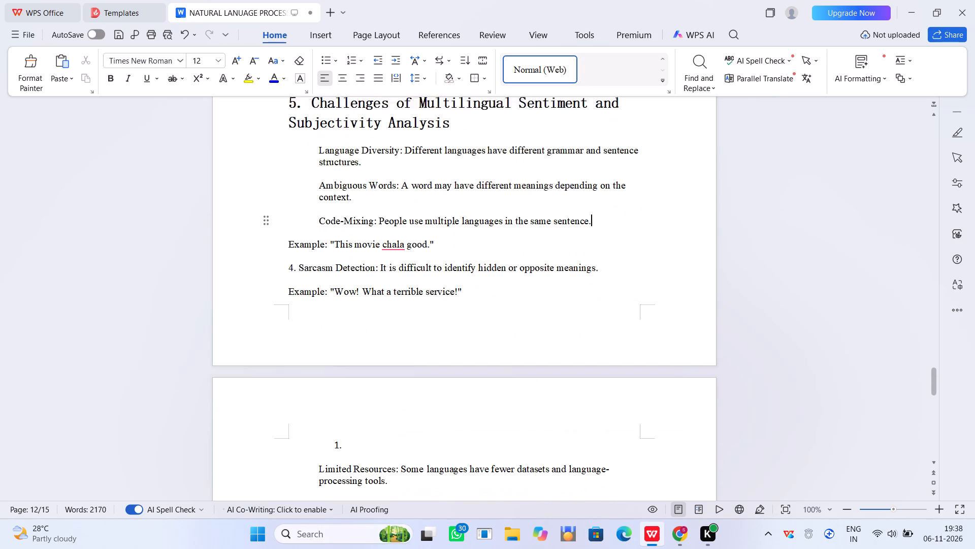
scroll(349, 427, down, 1)
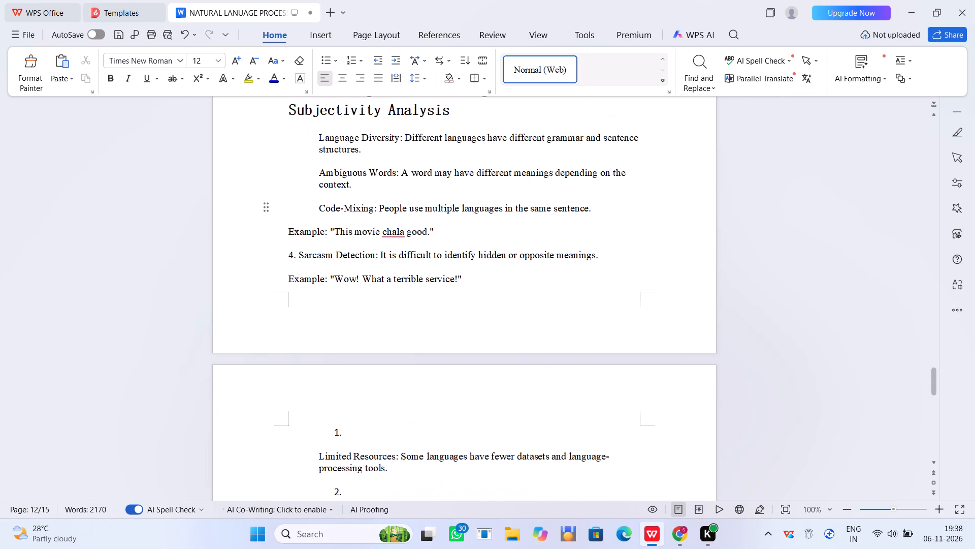
scroll(349, 427, up, 3)
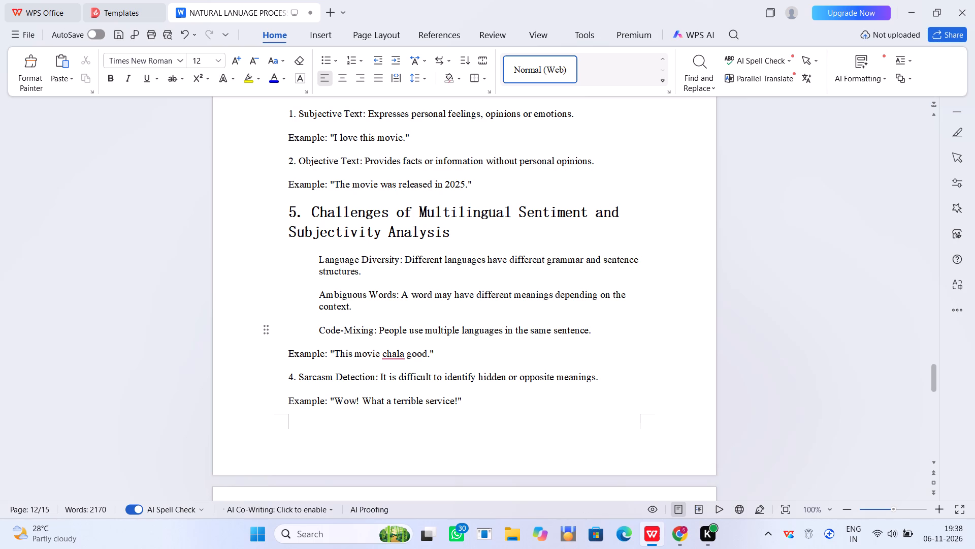
scroll(328, 428, down, 3)
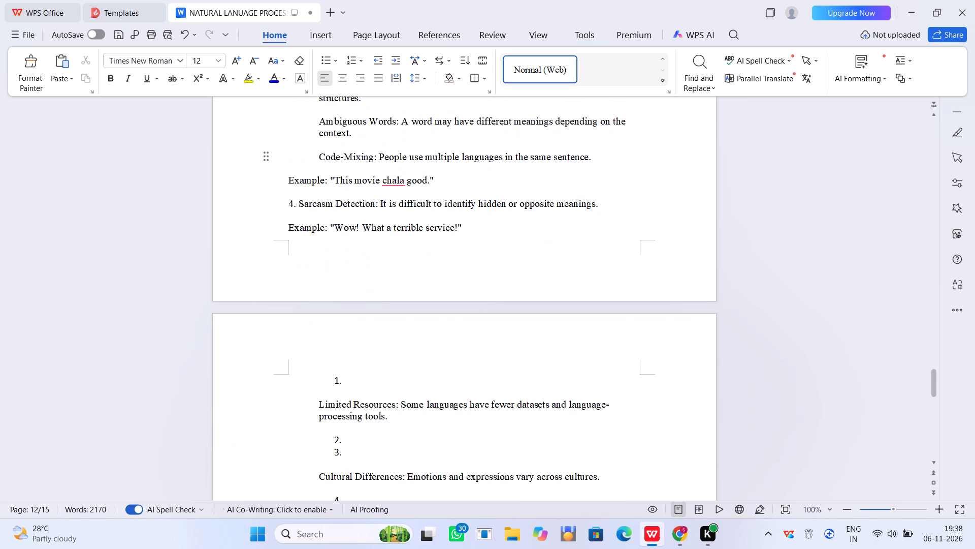
click(353, 381)
key(BackSpace)
key(BackSpace)
key(BackSpace)
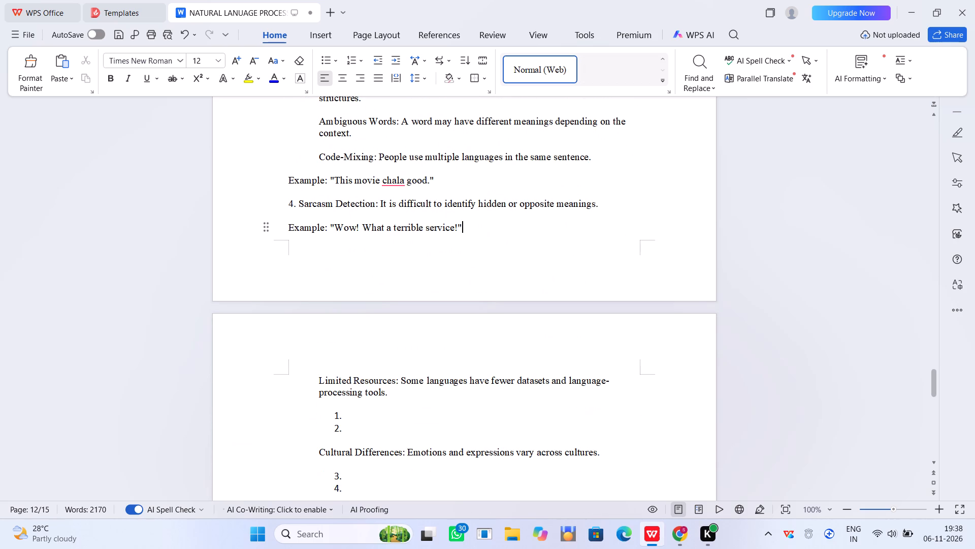
Remove the two empty numbers between the "Limited Resources" and "Cultural Differences" paragraphs.
scroll(353, 381, down, 2)
click(352, 325)
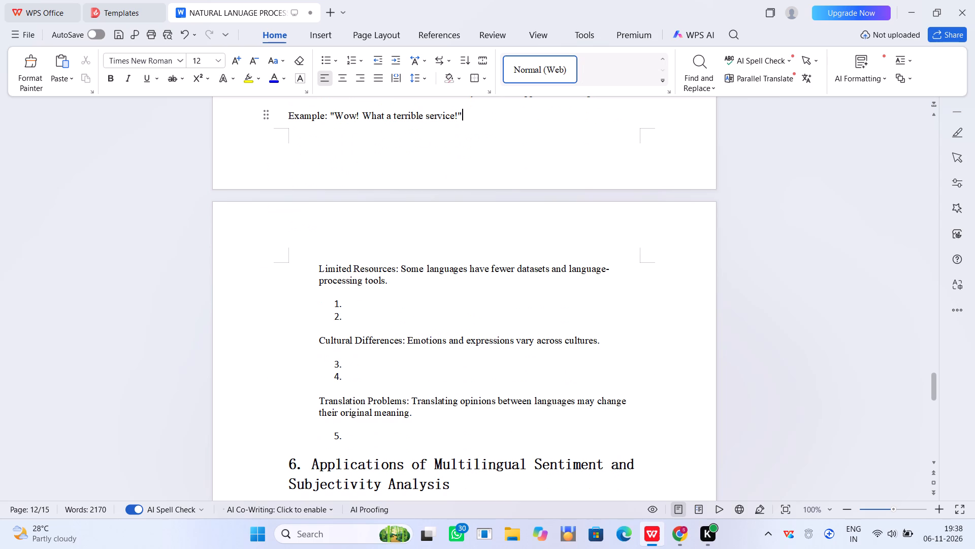
key(BackSpace)
key(BackSpace)
key(BackSpace)
key(BackSpace)
Remove the two empty numbers between the "Cultural Differences" and "Translation Problems" paragraphs.
scroll(352, 325, down, 1)
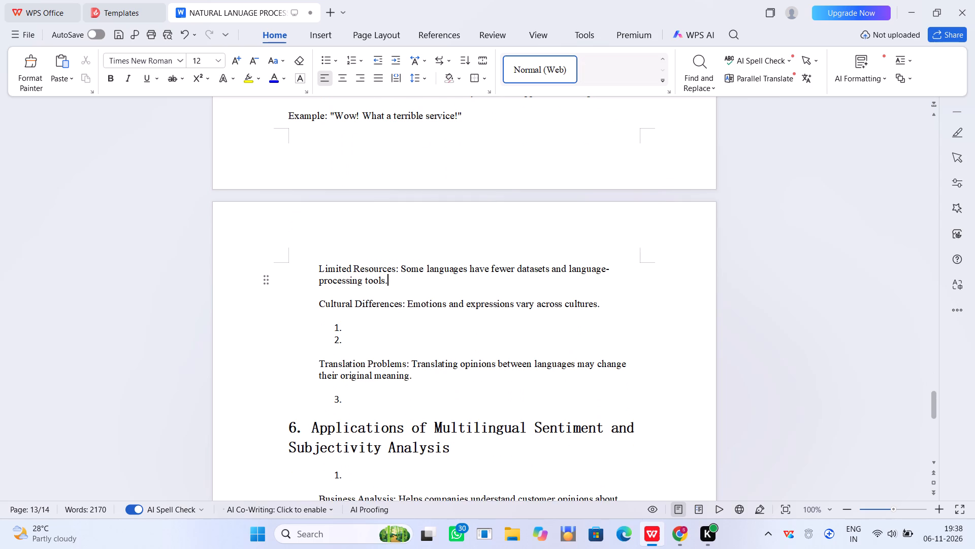
scroll(352, 325, down, 1)
click(347, 309)
key(BackSpace)
key(BackSpace)
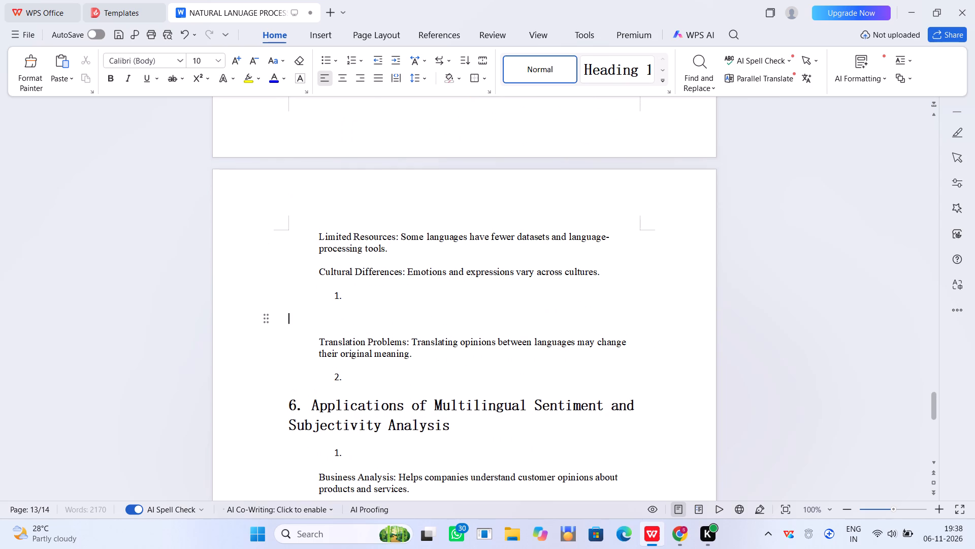
key(BackSpace)
key(BackSpace)
Remove the empty number between the "Translation Problems" paragraph and the section 6 Applications heading.
click(353, 334)
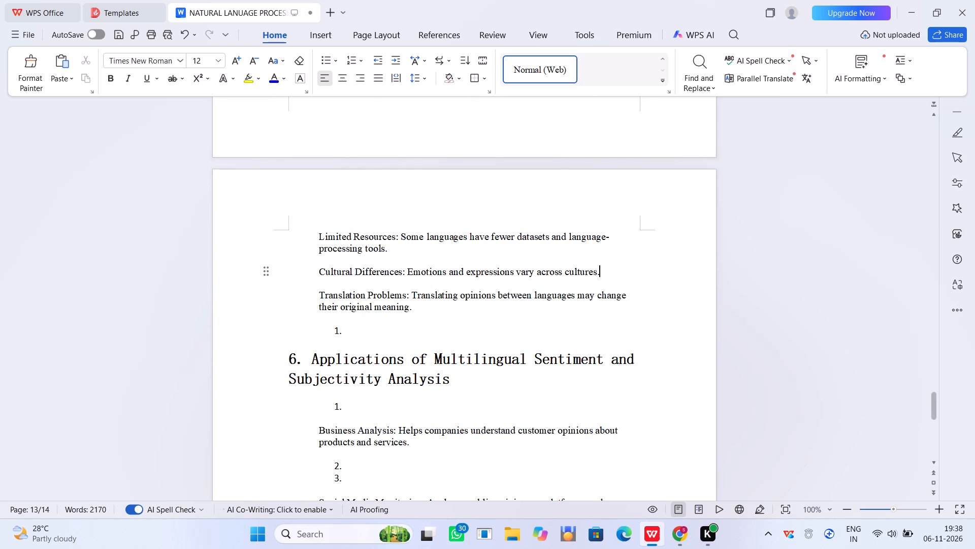
key(BackSpace)
key(BackSpace)
key(BackSpace)
Remove the indents of the "Code-Mixing", "Ambiguous Words" and "Language Diversity" paragraphs so they align with the page margin.
scroll(353, 334, up, 6)
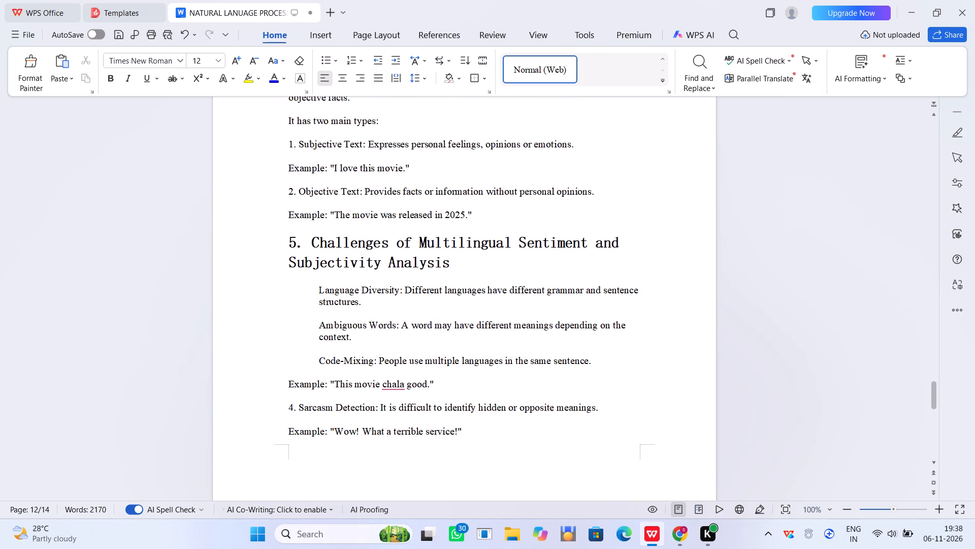
click(321, 358)
key(BackSpace)
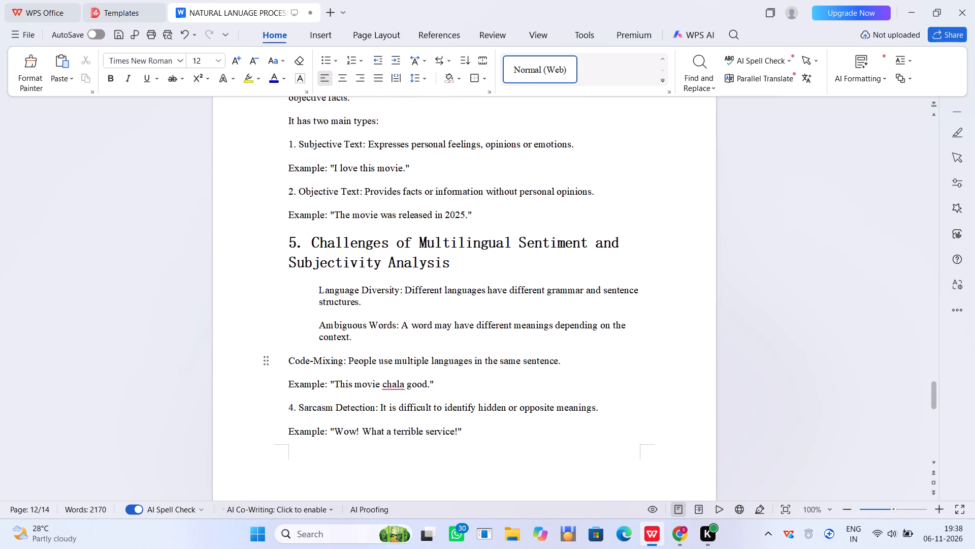
click(313, 328)
key(BackSpace)
click(317, 290)
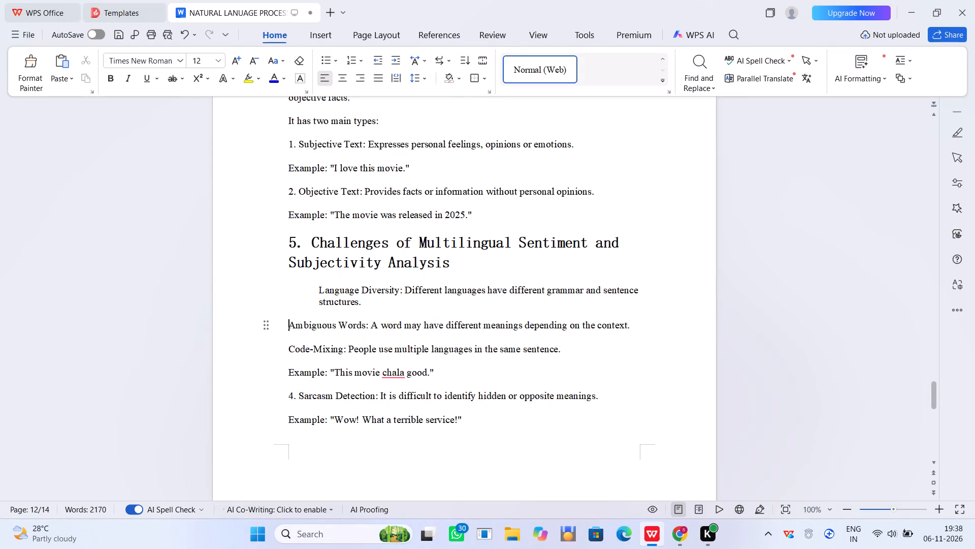
key(BackSpace)
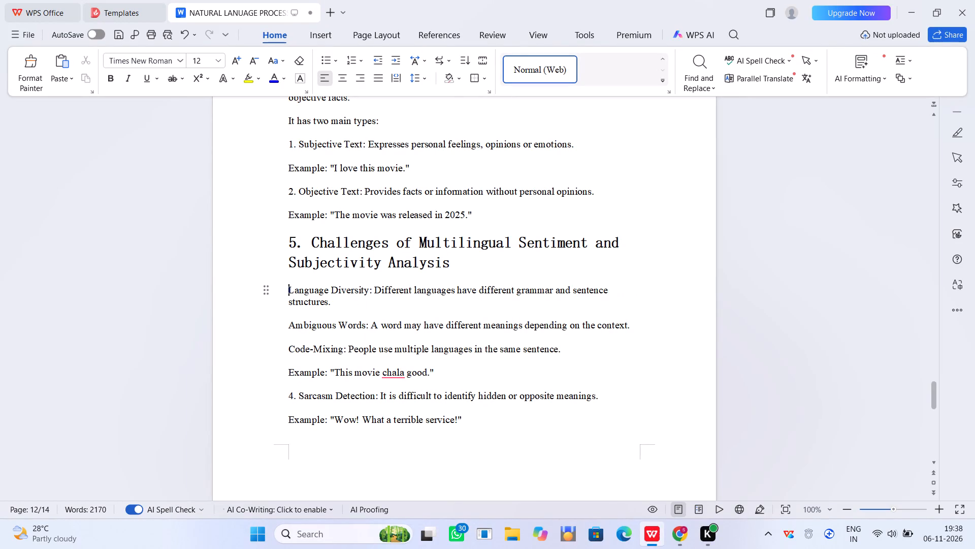
Number the "Language Diversity", "Ambiguous Words" and "Code-Mixing" paragraphs as 1., 2. and 3.
text(1.)
key(space)
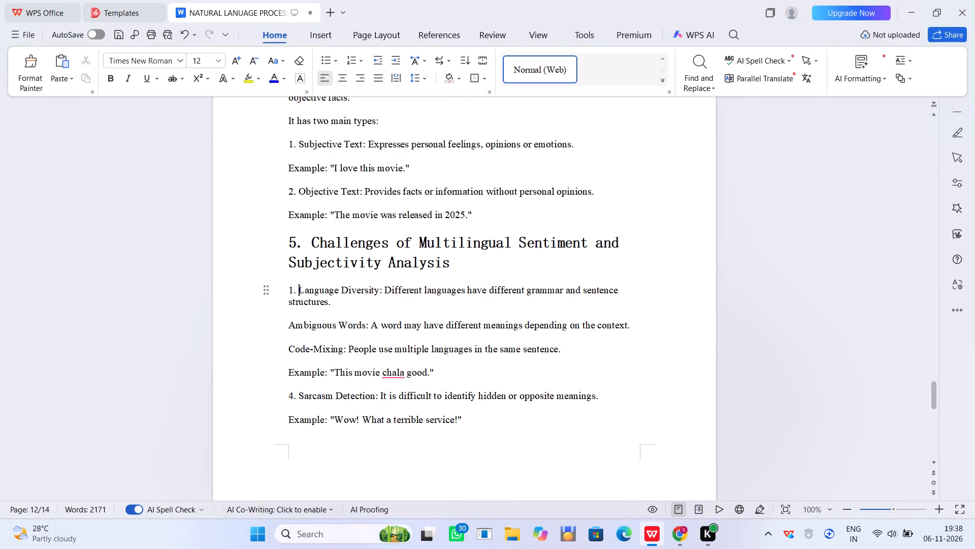
click(288, 327)
key(2)
text(.)
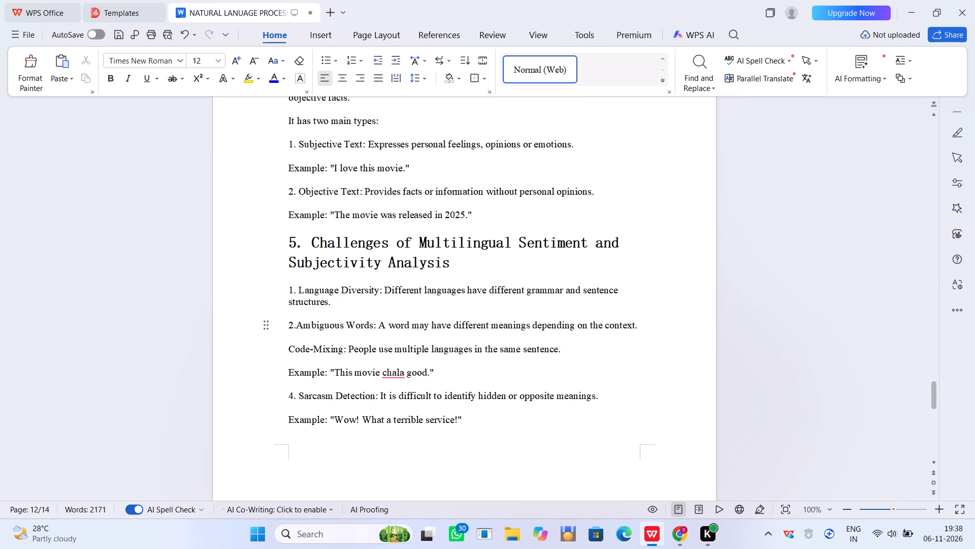
key(space)
click(288, 348)
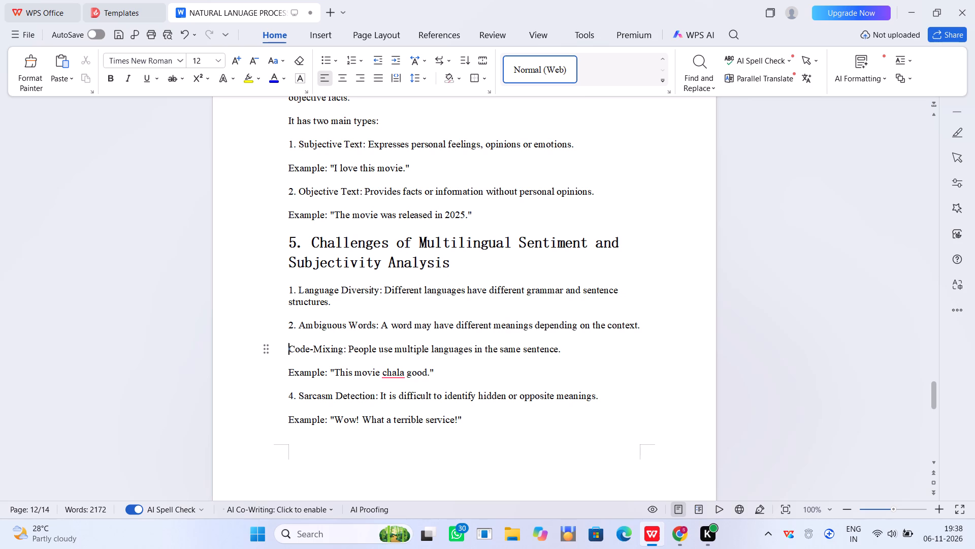
key(4)
key(BackSpace)
key(3)
text(.)
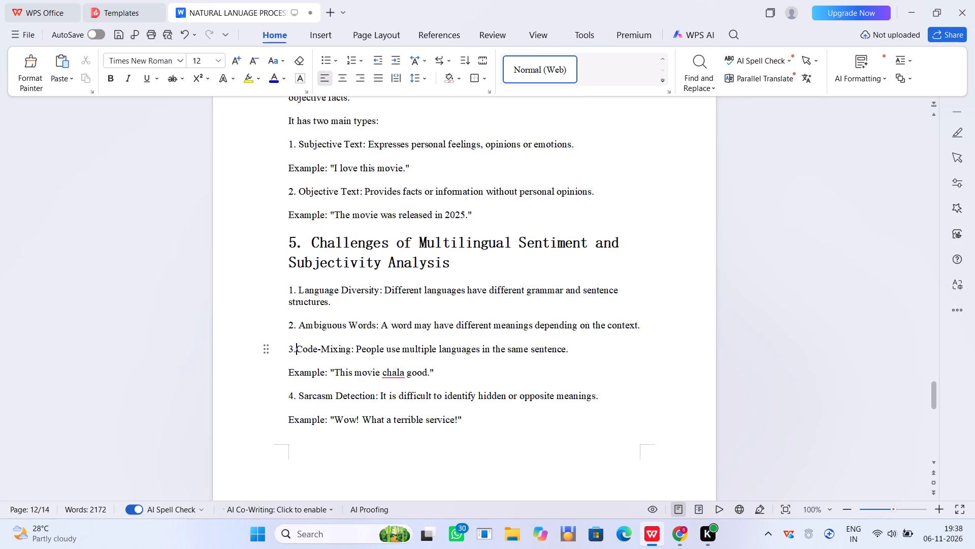
key(space)
Remove the indent of the "Limited Resources" paragraph and number it 4.
scroll(329, 393, down, 4)
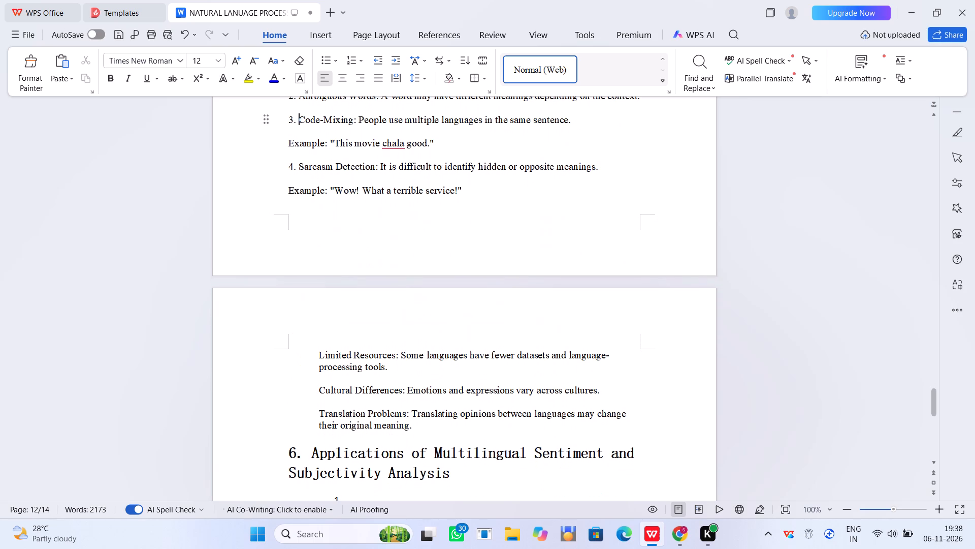
click(318, 359)
key(BackSpace)
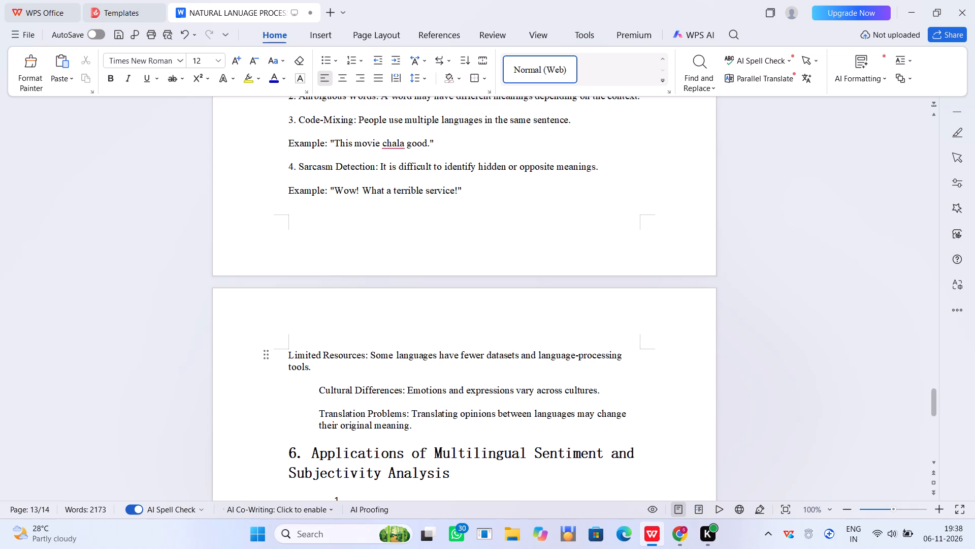
text(4.)
key(space)
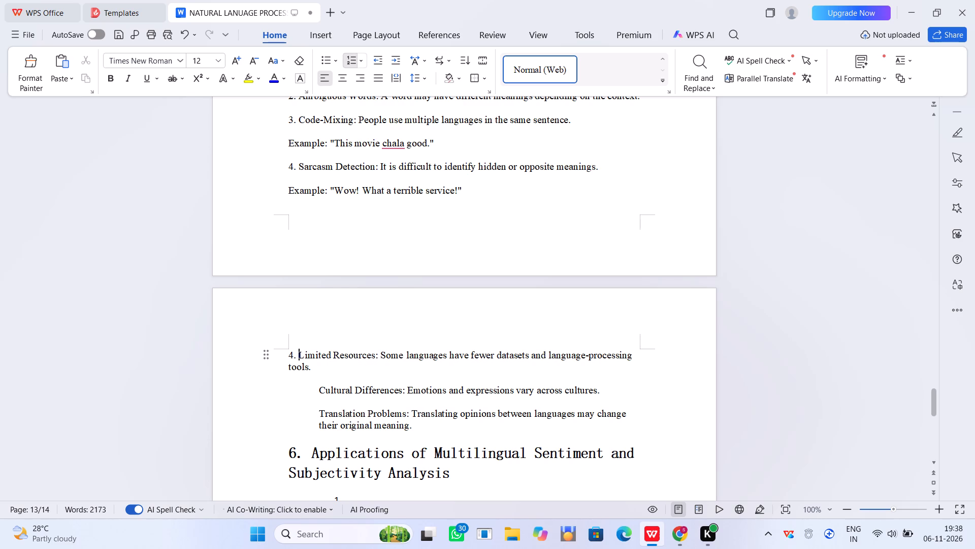
Remove the indent of the "Cultural Differences" paragraph and number it 5.
click(315, 391)
drag(315, 391, 318, 388)
drag(318, 388, 319, 385)
key(BackSpace)
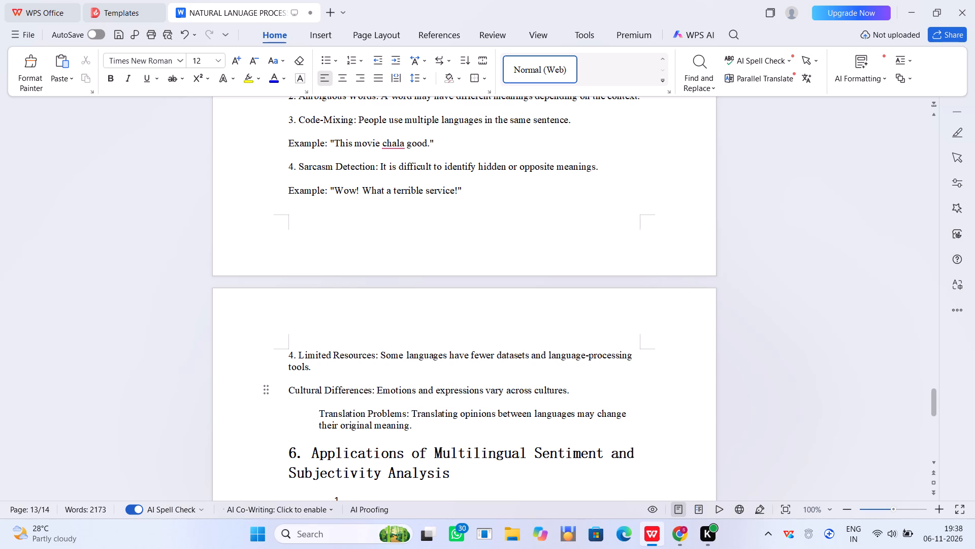
text(5.)
key(space)
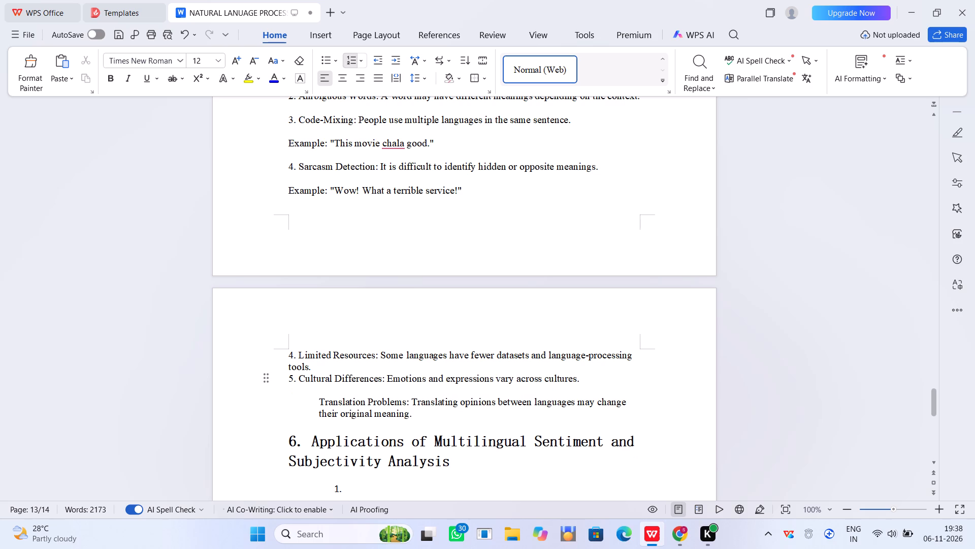
Remove the indent of the "Translation Problems" paragraph and number it 6.
click(317, 402)
key(BackSpace)
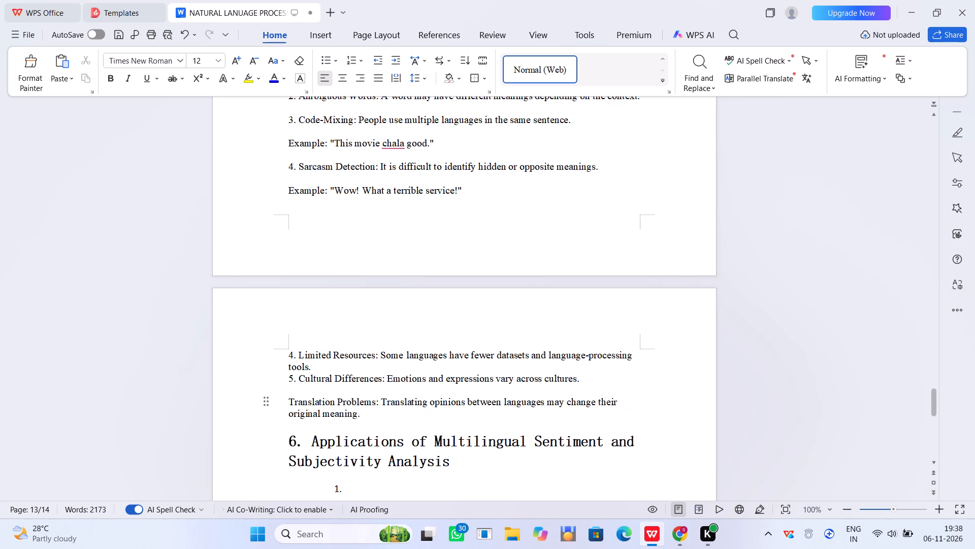
key(6)
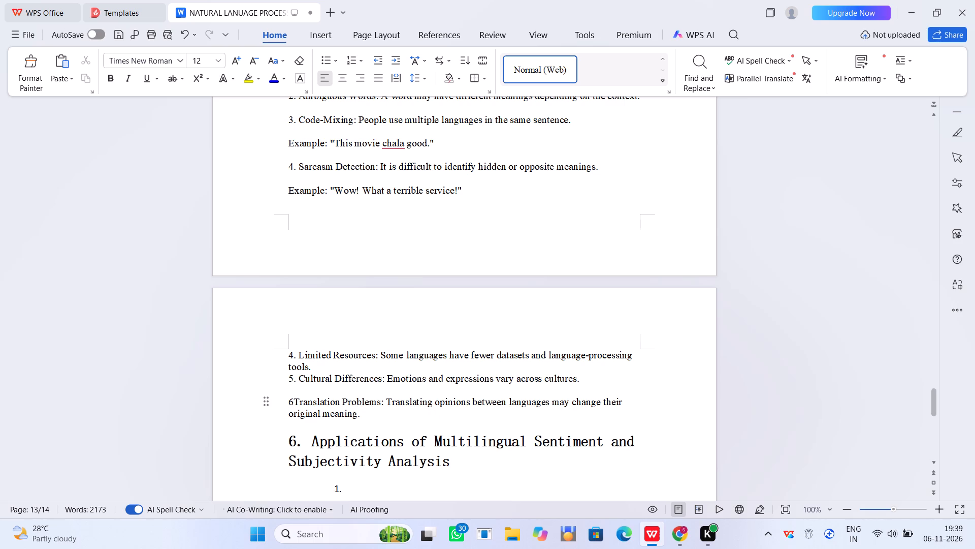
text(.)
key(space)
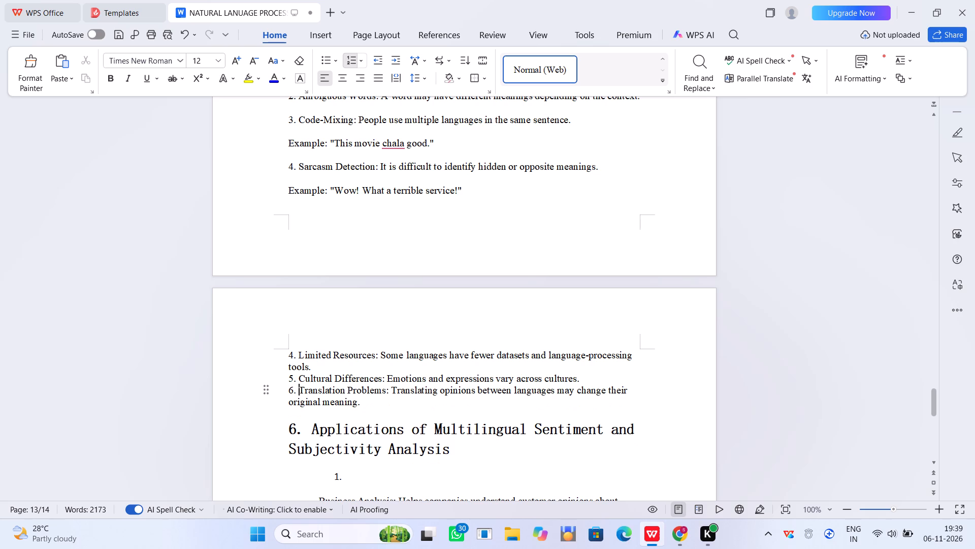
Make the label "Language Diversity:" bold in item 1 of the section 5 Challenges list.
scroll(317, 402, up, 5)
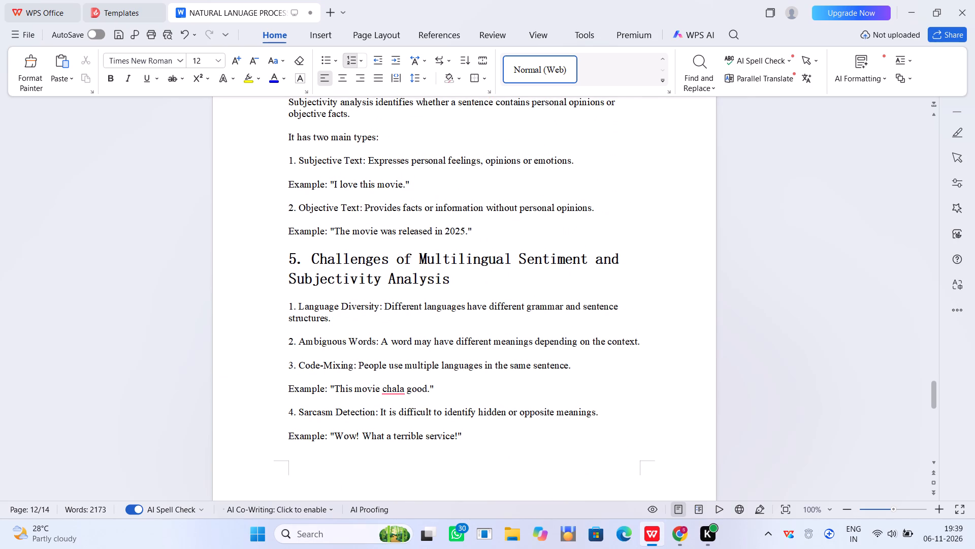
drag(383, 305, 296, 304)
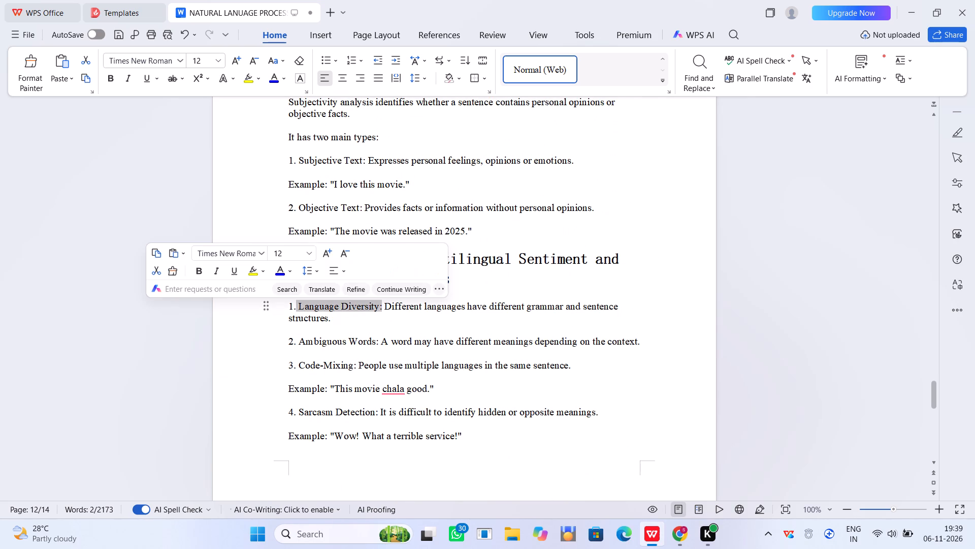
click(202, 274)
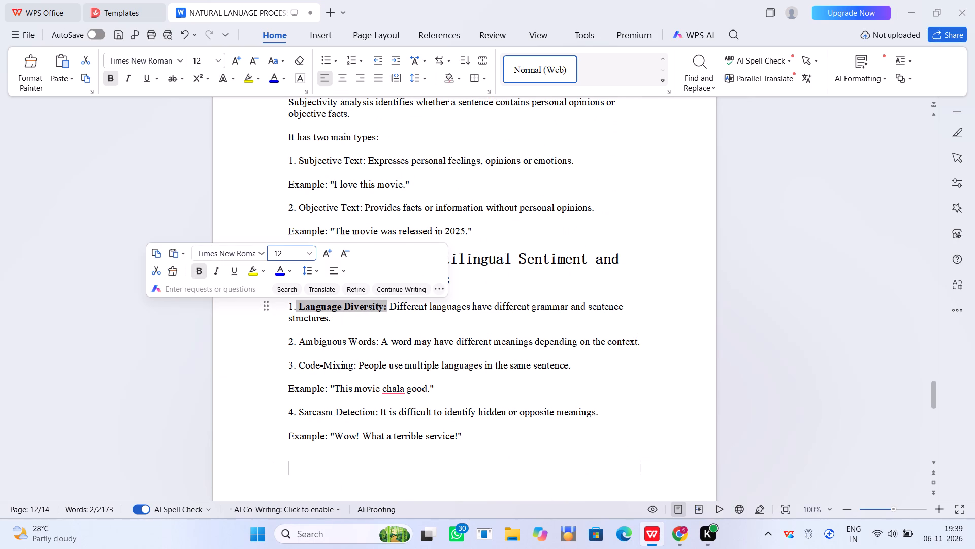
Make the labels "Ambiguous Words" and "Code-Mixing:" bold in items 2 and 3 of the section 5 Challenges list.
drag(377, 341, 359, 343)
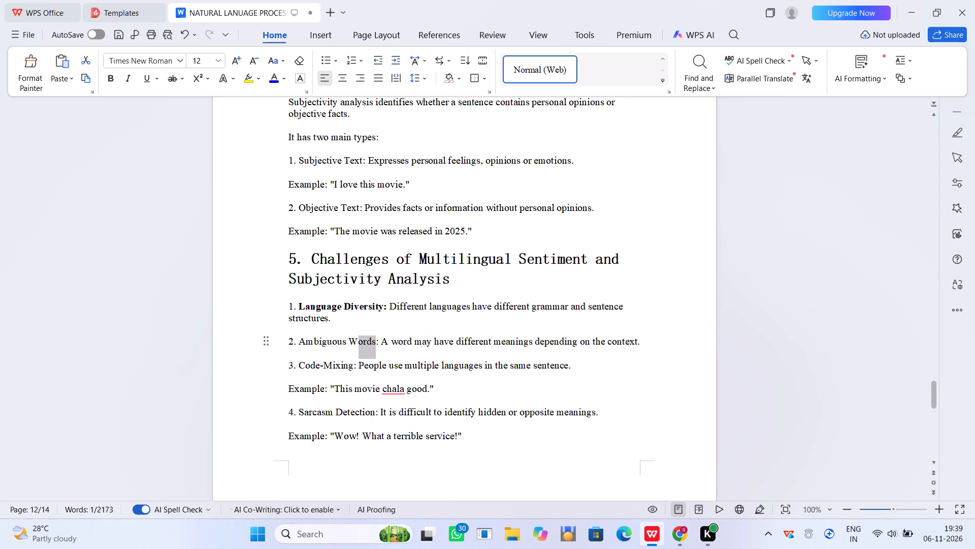
drag(359, 343, 298, 339)
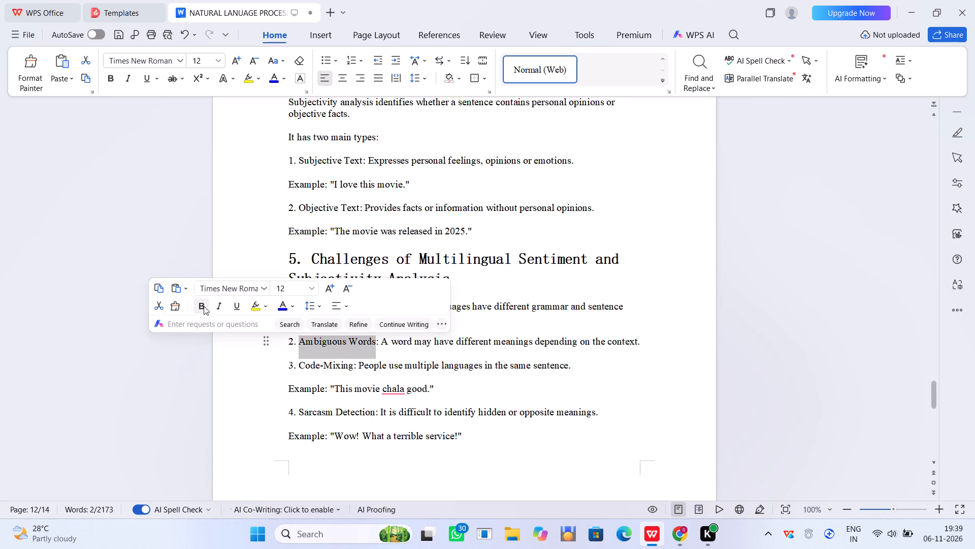
click(204, 306)
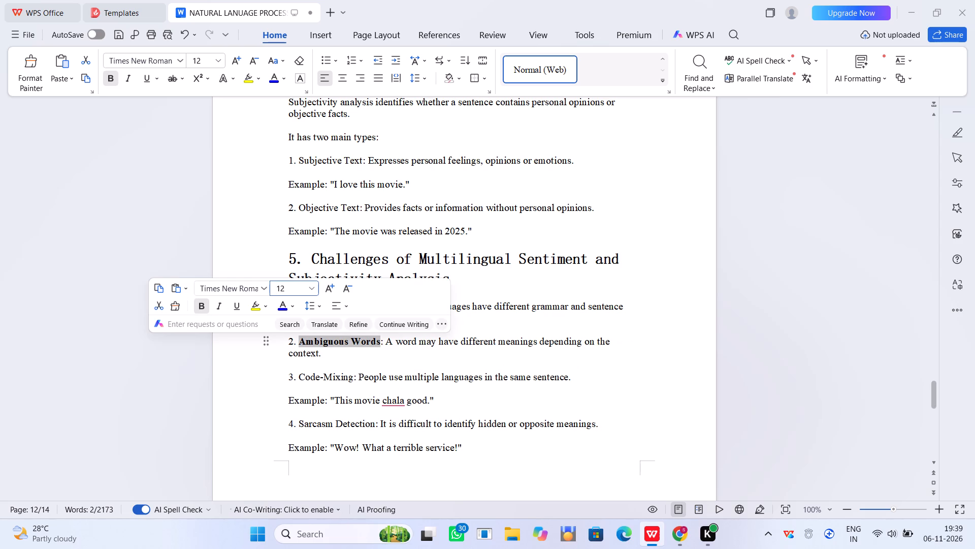
drag(356, 379, 294, 375)
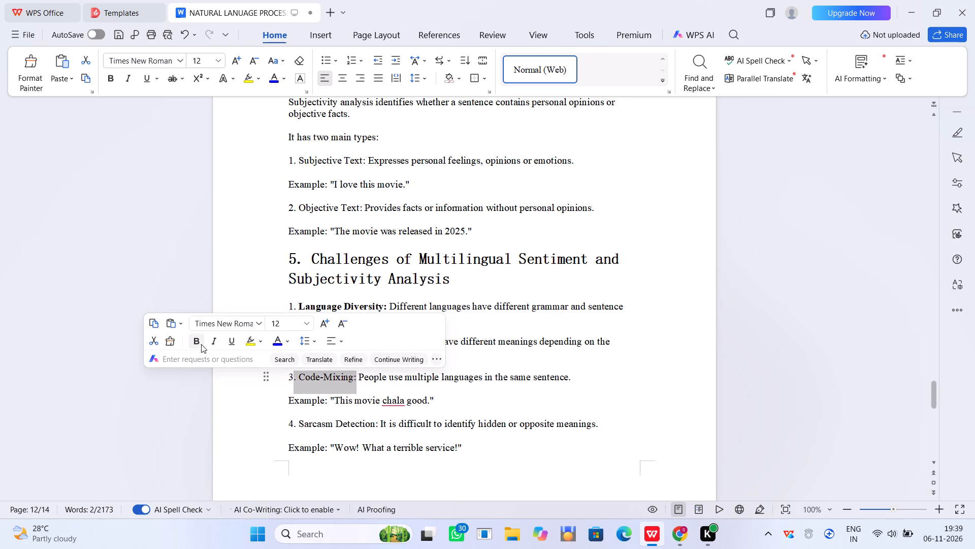
click(198, 343)
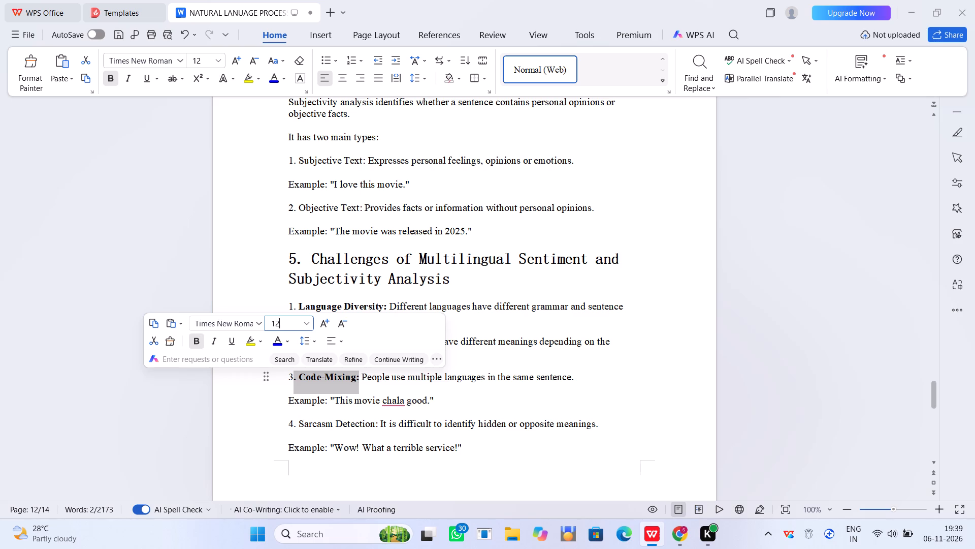
Make the "This movie chala good." example line and the "4. Sarcasm Detection:" label below it bold.
drag(378, 423, 289, 417)
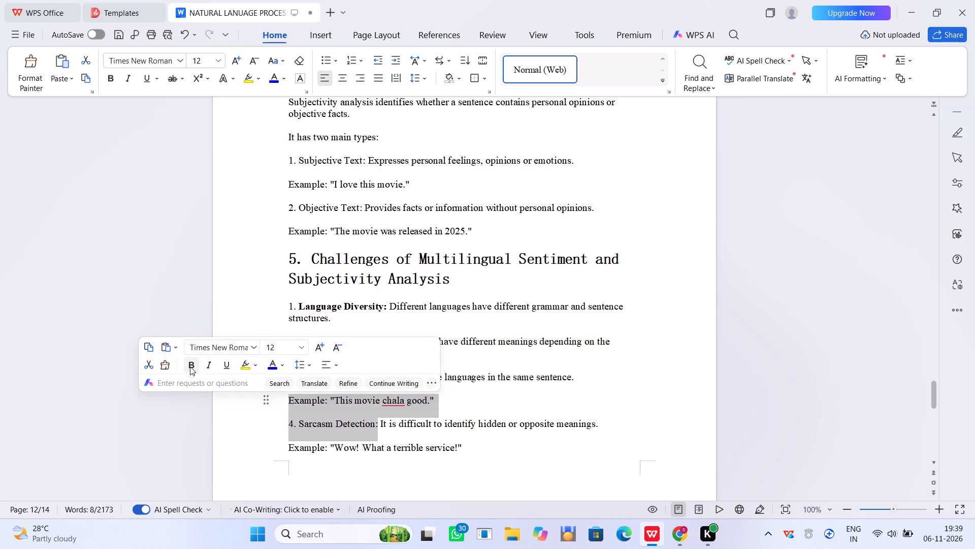
click(190, 367)
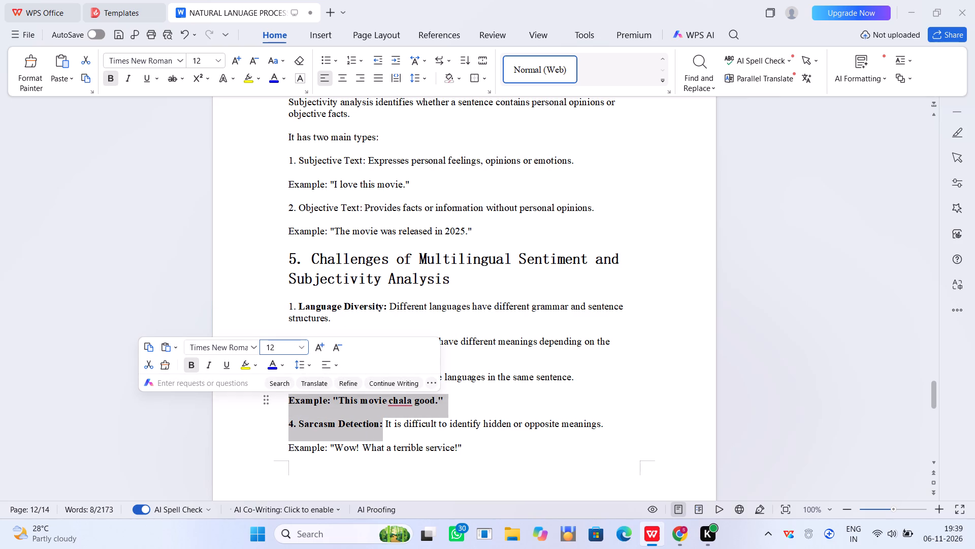
click(413, 435)
Make the labels "Limited Resources:", "Cultural Differences:" and "Translation Problems:" bold at the end of the section 5 list.
scroll(413, 435, down, 1)
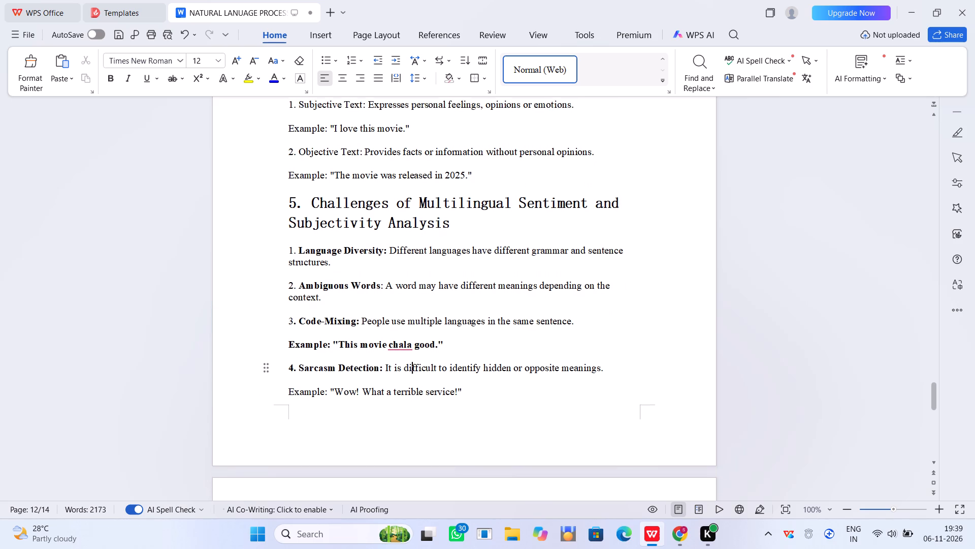
scroll(413, 435, down, 1)
scroll(342, 350, down, 2)
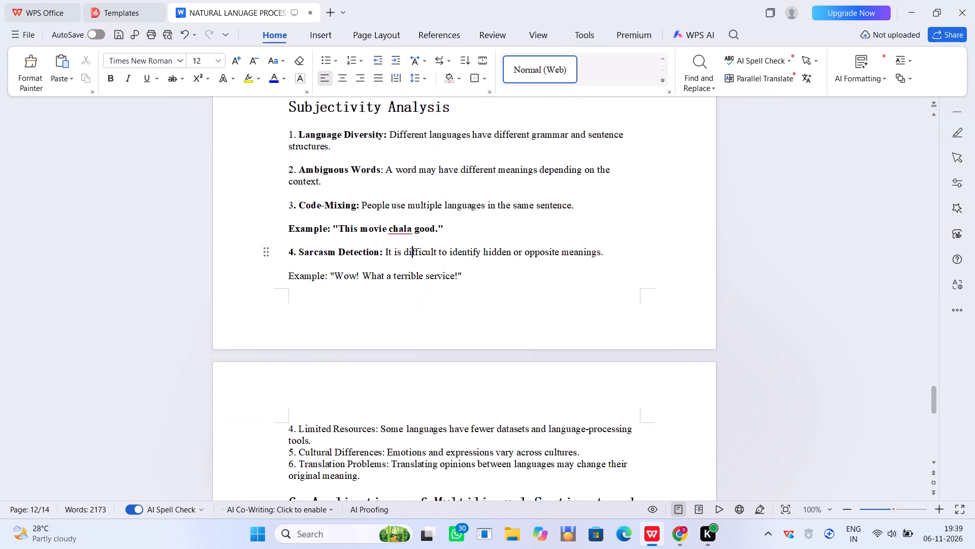
scroll(342, 350, down, 1)
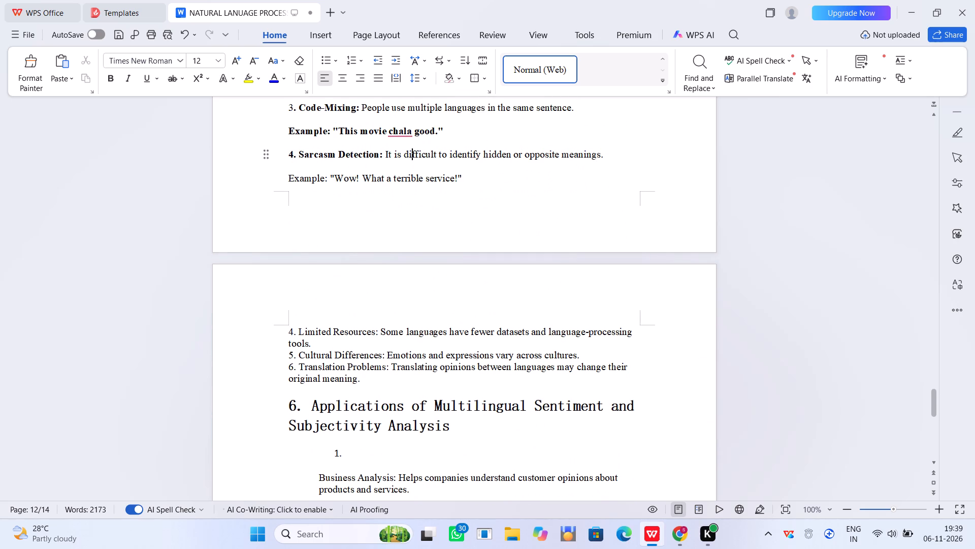
drag(379, 334, 283, 335)
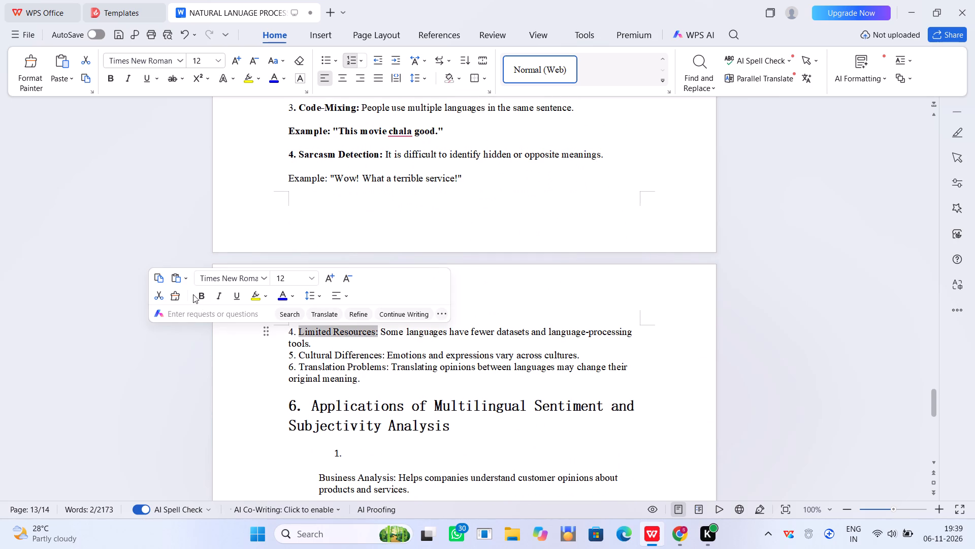
click(206, 298)
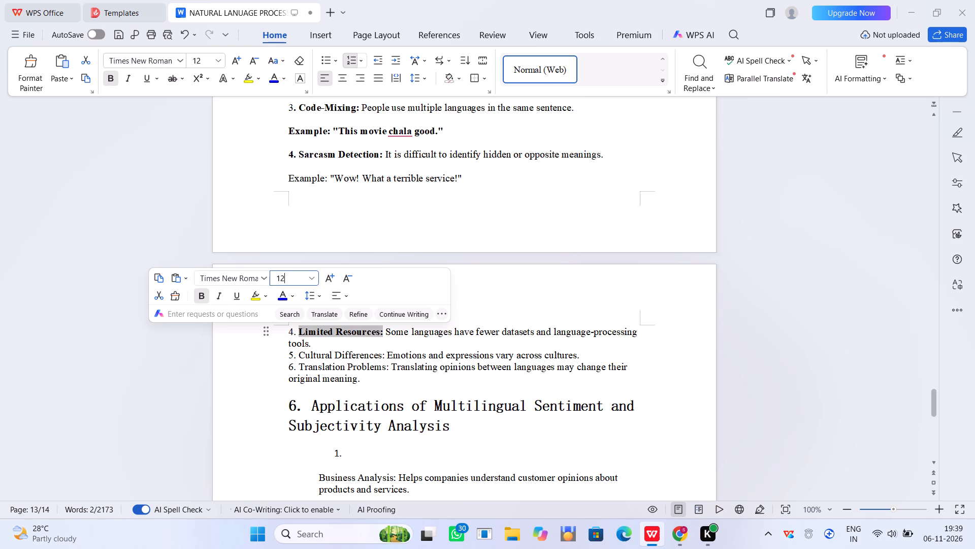
drag(385, 355, 290, 353)
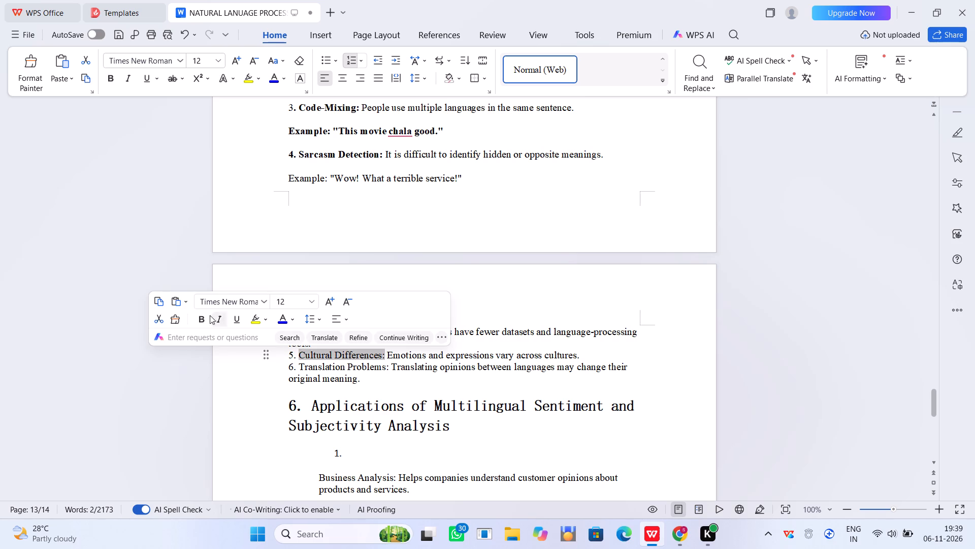
click(201, 316)
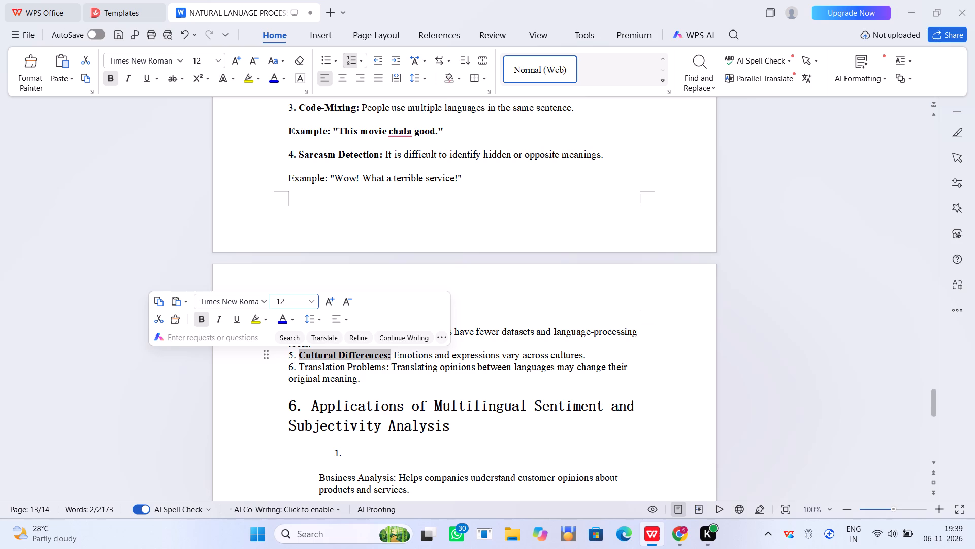
drag(387, 365, 288, 363)
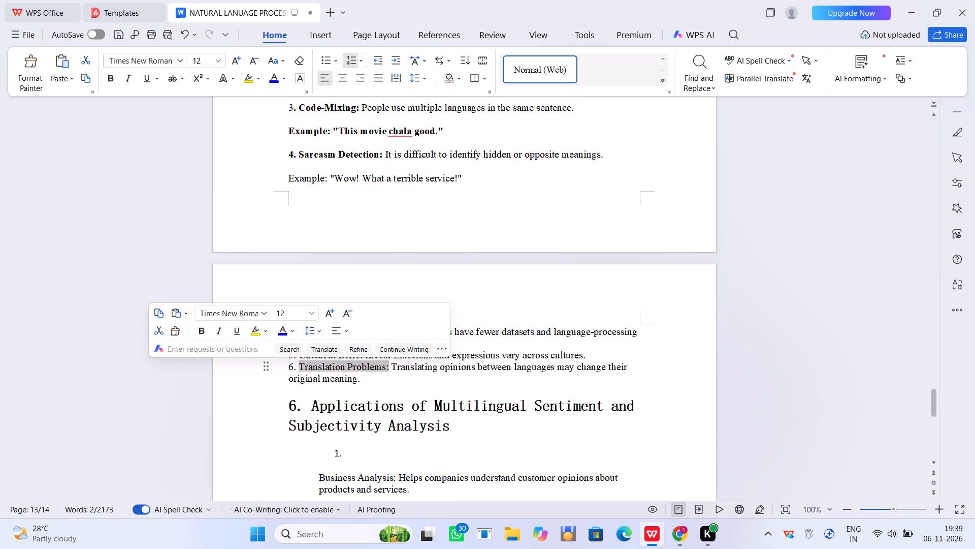
click(206, 329)
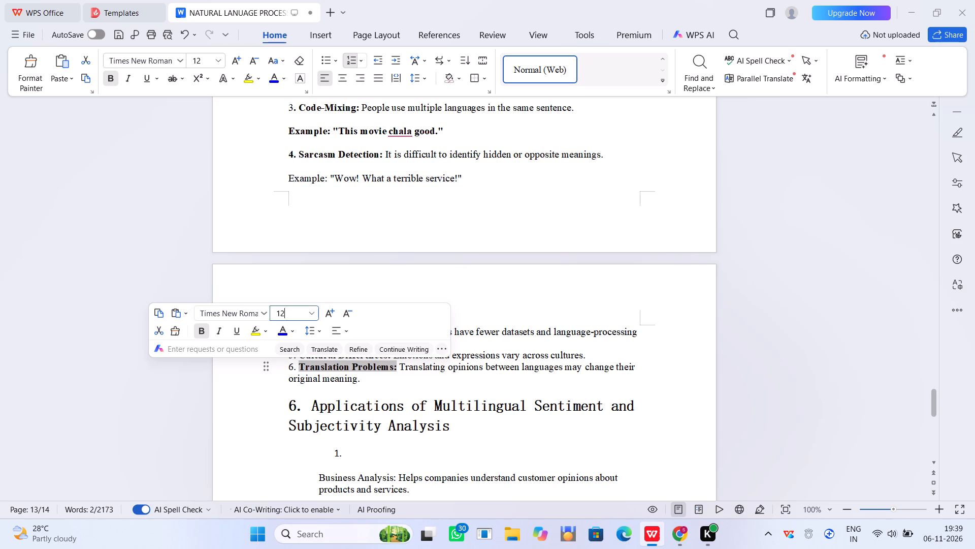
click(483, 387)
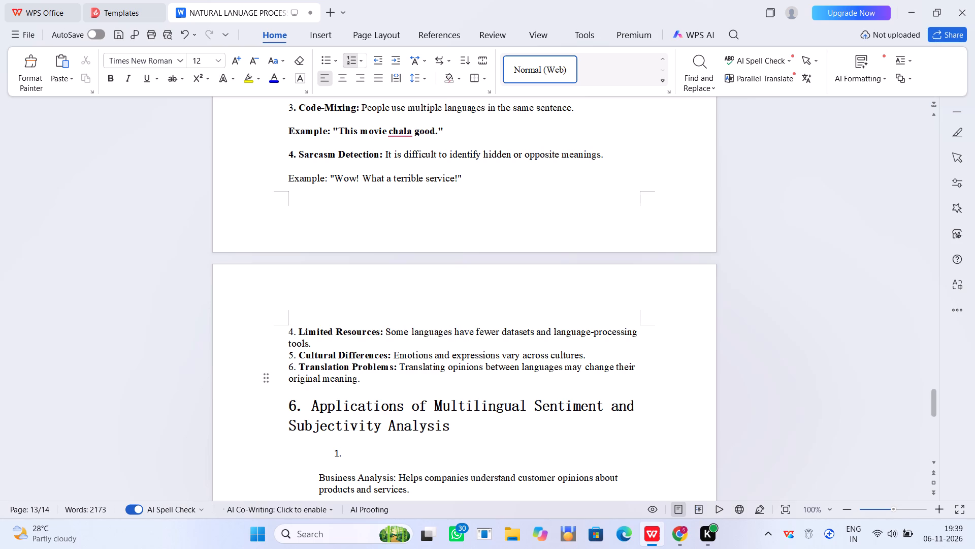
Delete the empty numbered lines above and below the "Business Analysis" paragraph in section 6 Applications.
scroll(483, 387, down, 2)
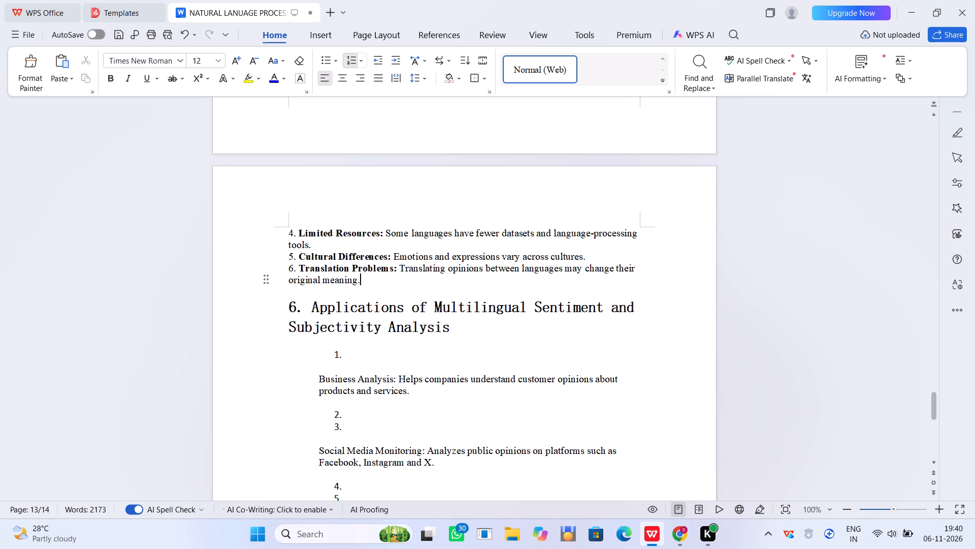
click(365, 358)
key(BackSpace)
key(BackSpace)
key(BackSpace)
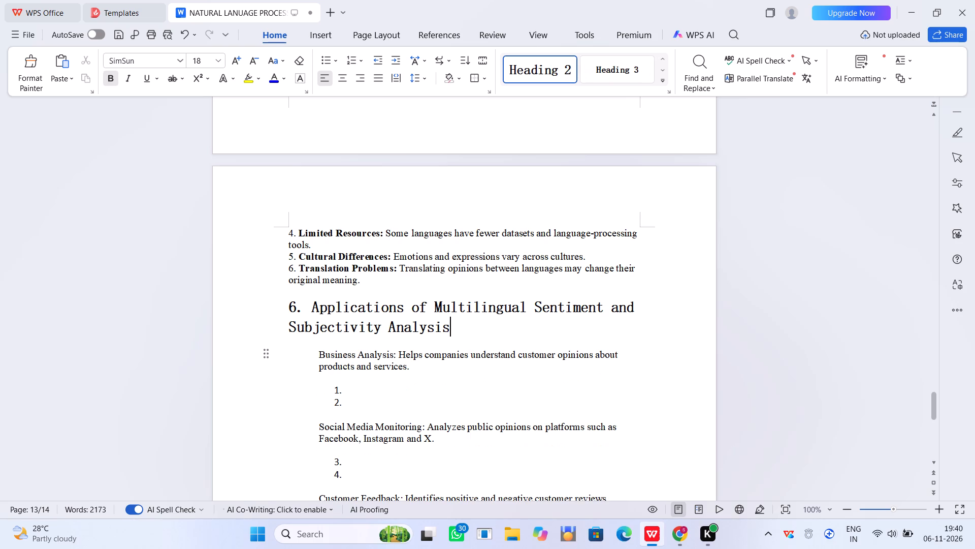
click(354, 403)
key(BackSpace)
key(BackSpace)
key(BackSpace)
key(BackSpace)
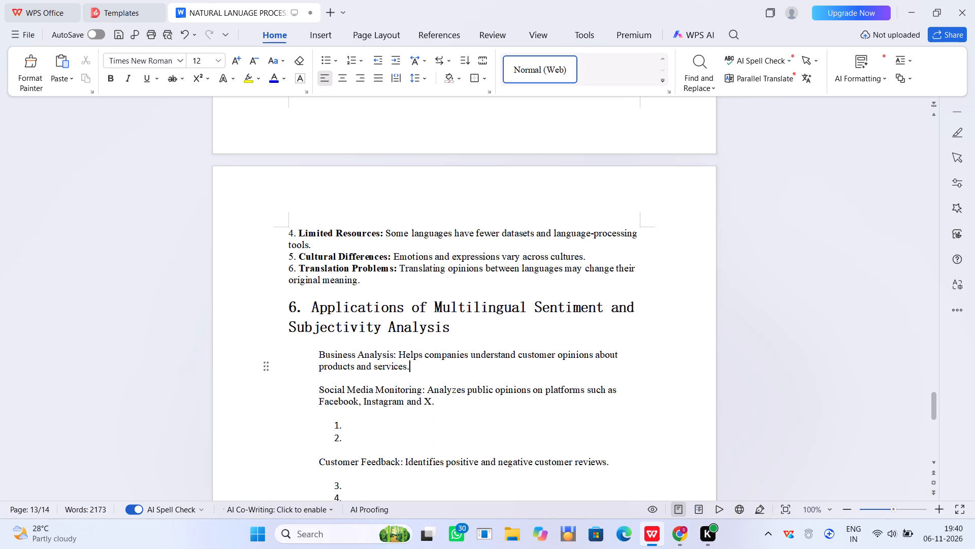
Delete the empty numbered lines below the "Social Media Monitoring" and "Customer Feedback" paragraphs in section 6.
click(364, 433)
key(BackSpace)
key(BackSpace)
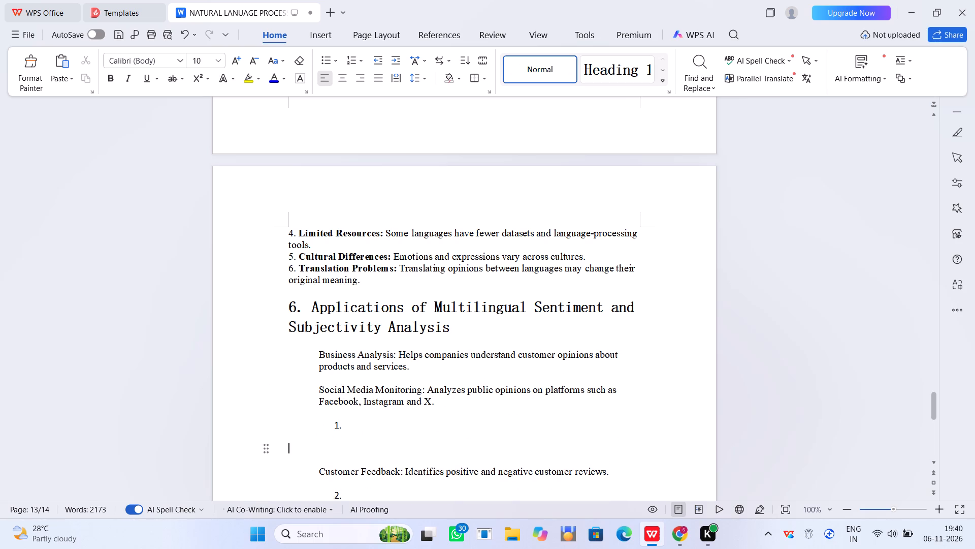
key(BackSpace)
key(BackSpace)
scroll(364, 424, down, 2)
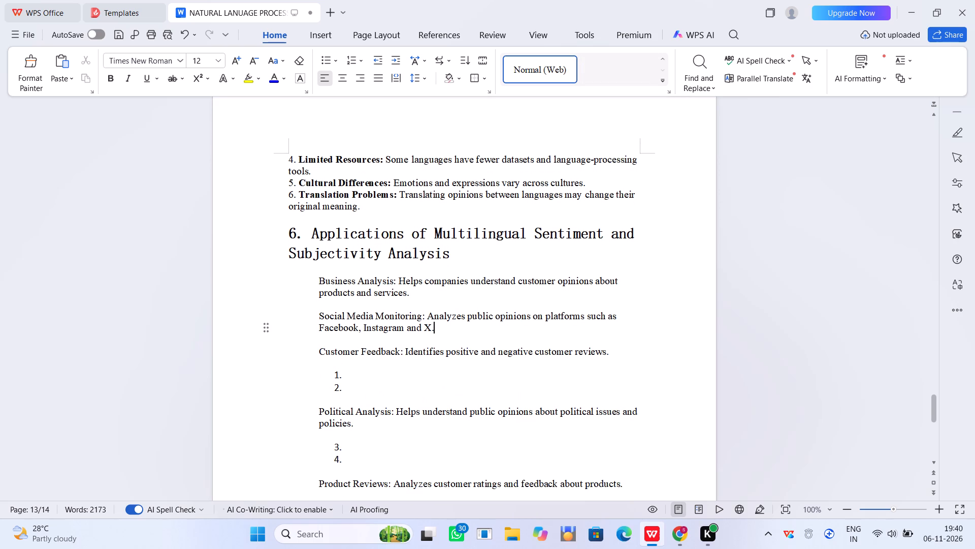
click(357, 393)
key(BackSpace)
key(BackSpace)
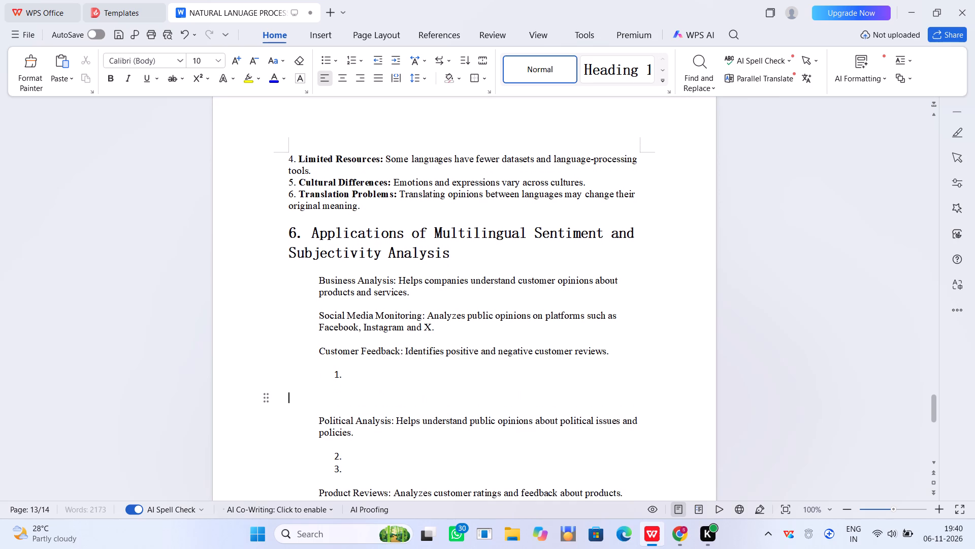
key(BackSpace)
key(BackSpace)
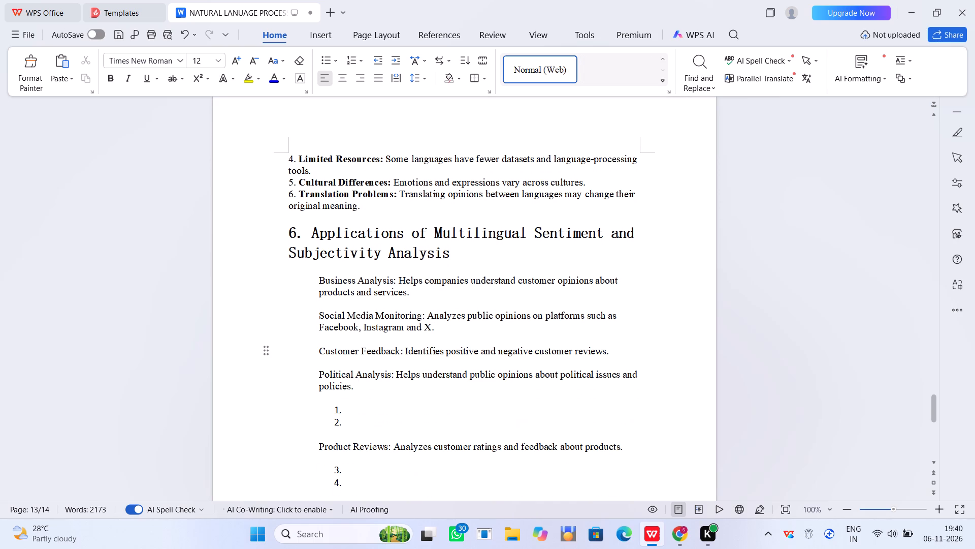
Delete the empty numbered lines below the "Political Analysis" and "Product Reviews" paragraphs in section 6.
click(355, 425)
key(BackSpace)
key(BackSpace)
key(BackSpace)
key(BackSpace)
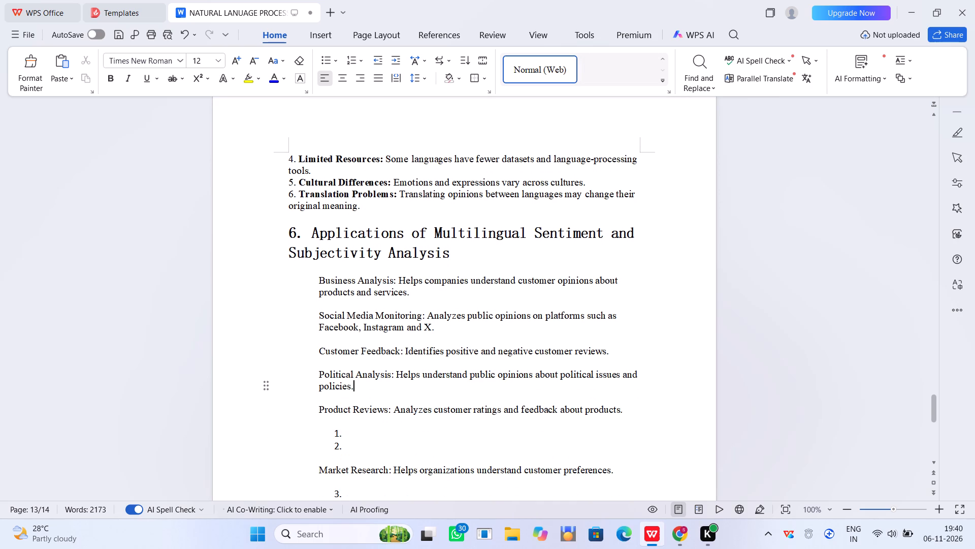
scroll(355, 425, down, 2)
click(349, 354)
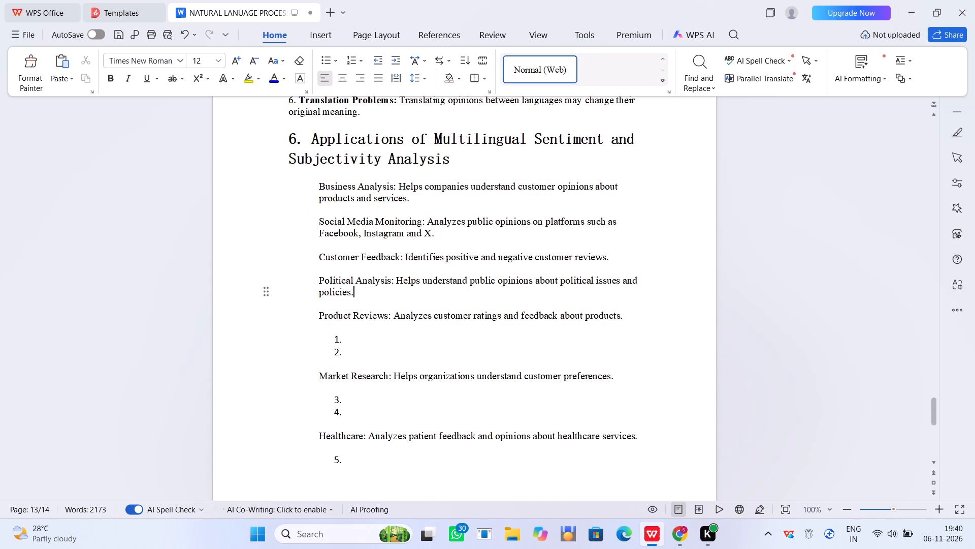
key(BackSpace)
key(BackSpace)
key(BackSpace)
key(BackSpace)
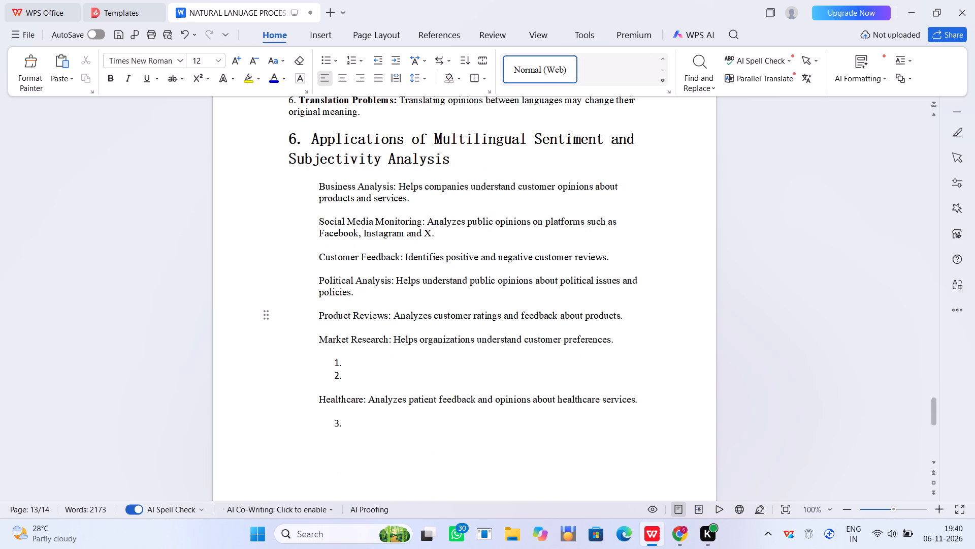
Delete the empty numbered lines below "Market Research" and remove the stray list number below "Healthcare" in section 6.
scroll(349, 354, down, 1)
click(360, 321)
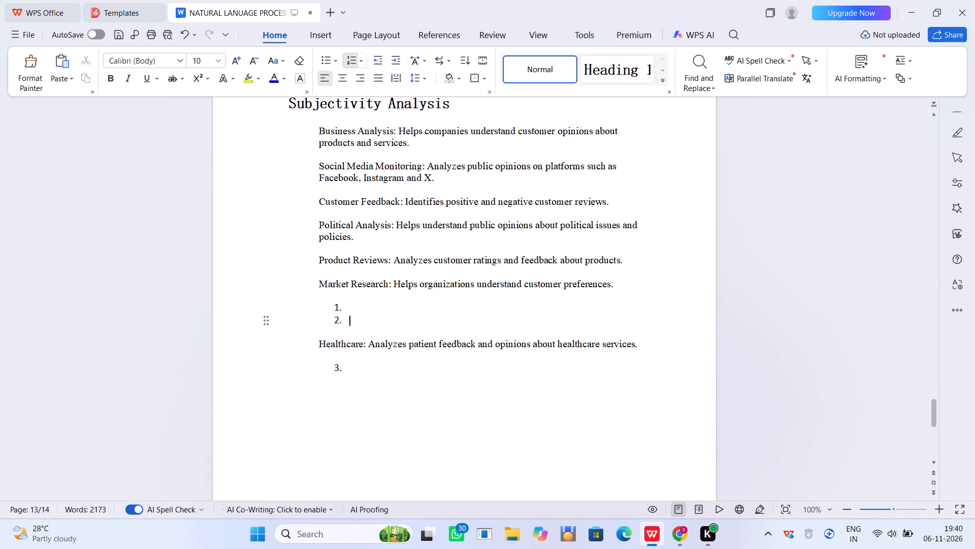
key(BackSpace)
key(BackSpace)
key(BackSpace)
key(BackSpace)
scroll(360, 321, down, 1)
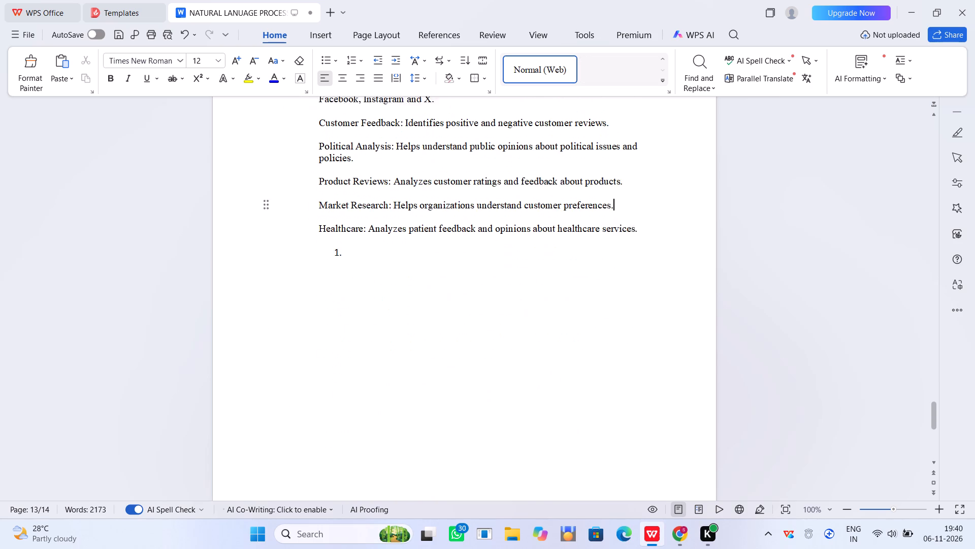
scroll(360, 321, down, 1)
click(352, 246)
key(BackSpace)
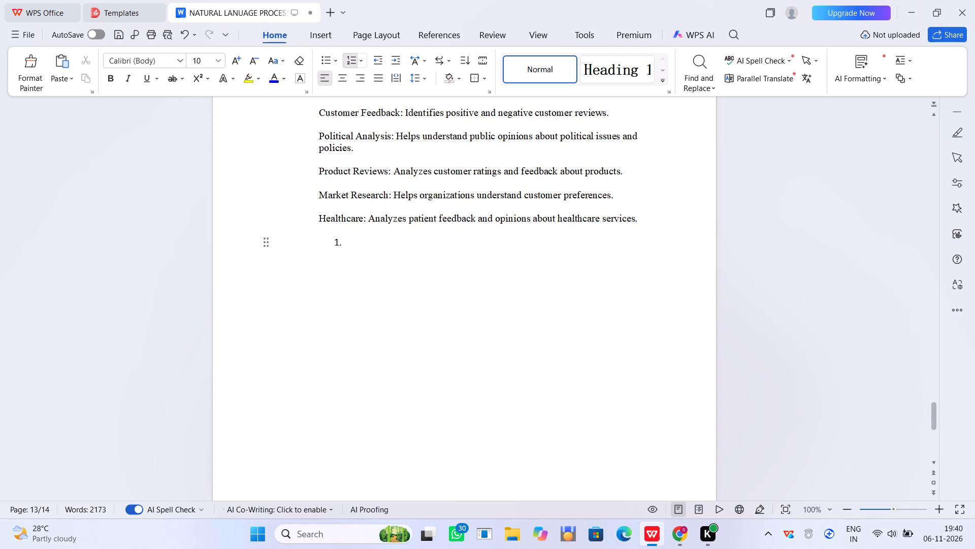
key(BackSpace)
Remove the indent of the "Business Analysis" paragraph in section 6 and number it 1.
scroll(352, 246, up, 5)
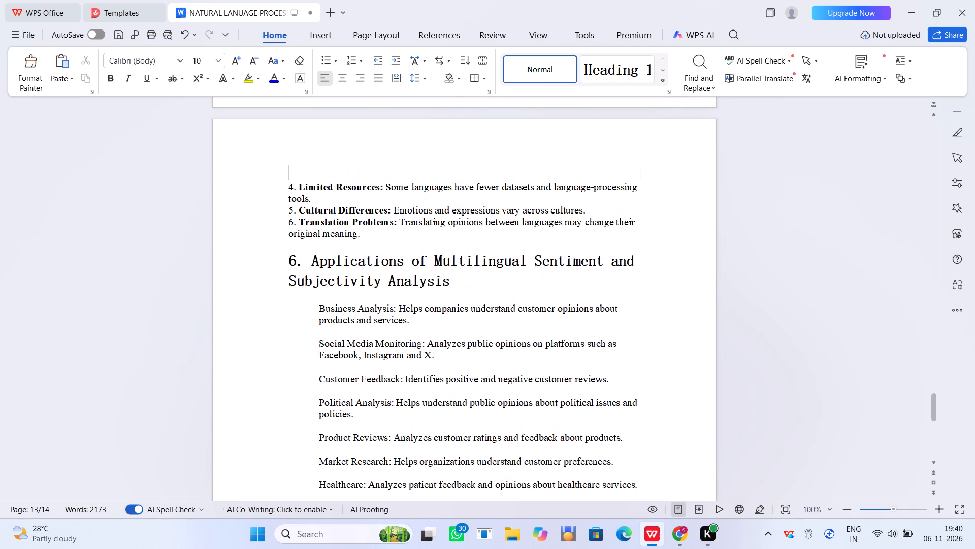
click(318, 310)
key(BackSpace)
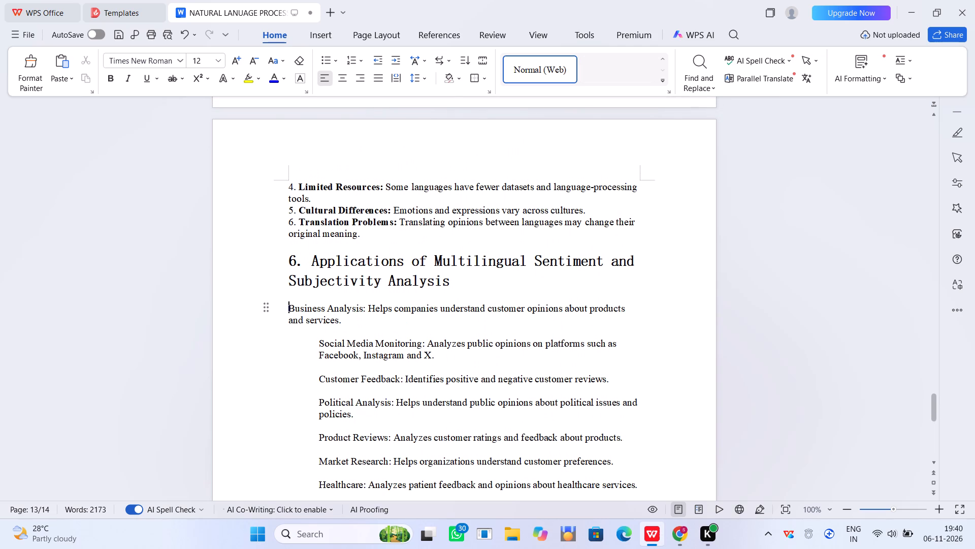
text(1.)
key(space)
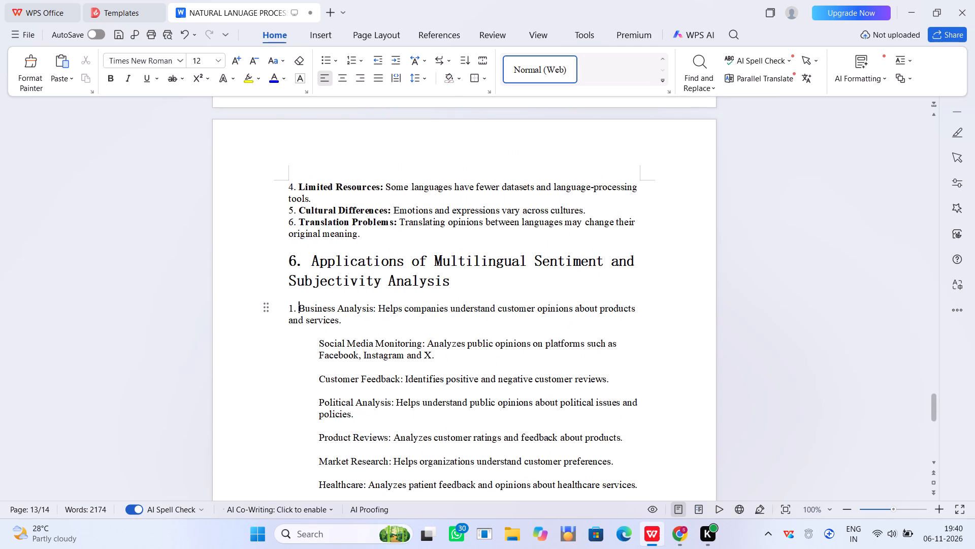
Remove the indent of the "Social Media Monitoring" paragraph and number it 2.
click(321, 348)
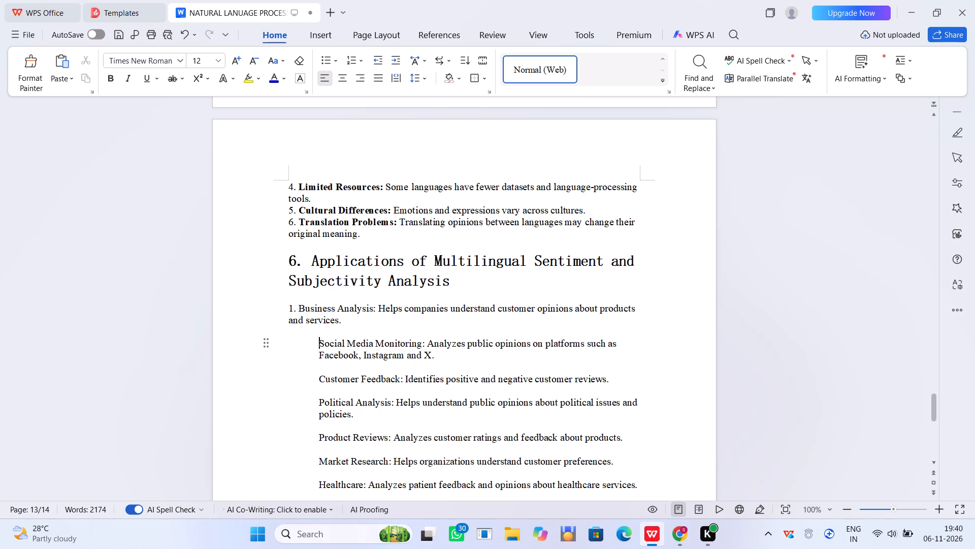
key(BackSpace)
text(2.)
key(space)
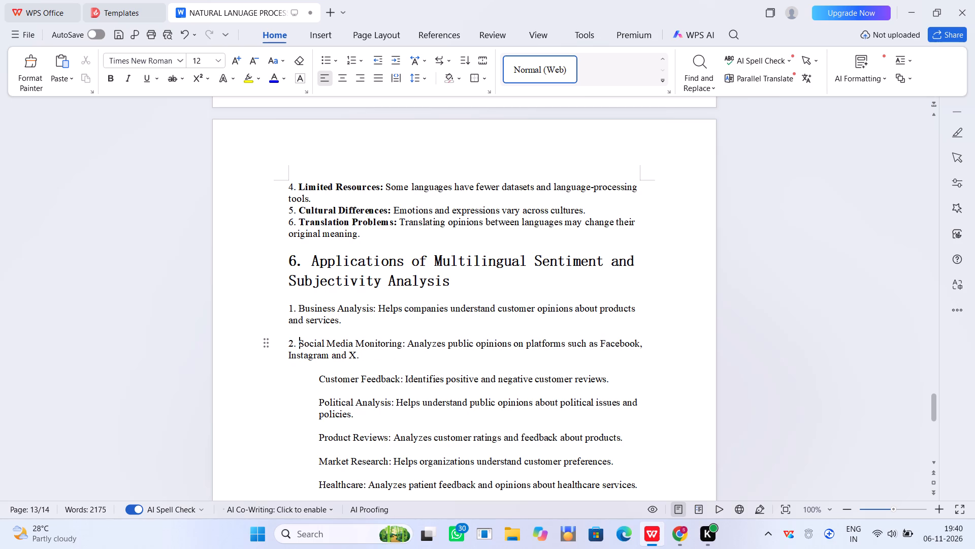
Remove the indents of the "Customer Feedback" and "Political Analysis" paragraphs in section 6 and number them 3 and 4.
click(320, 384)
key(BackSpace)
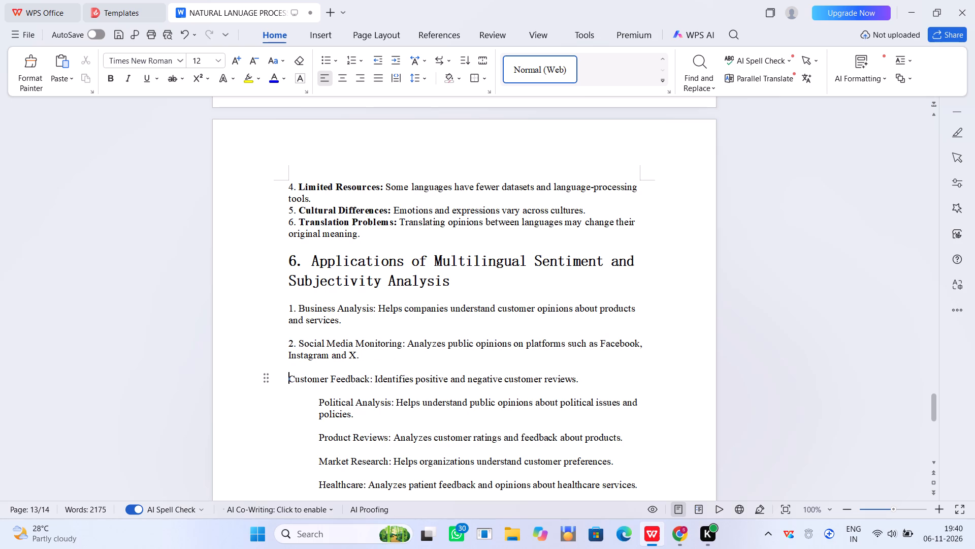
text(3.)
key(space)
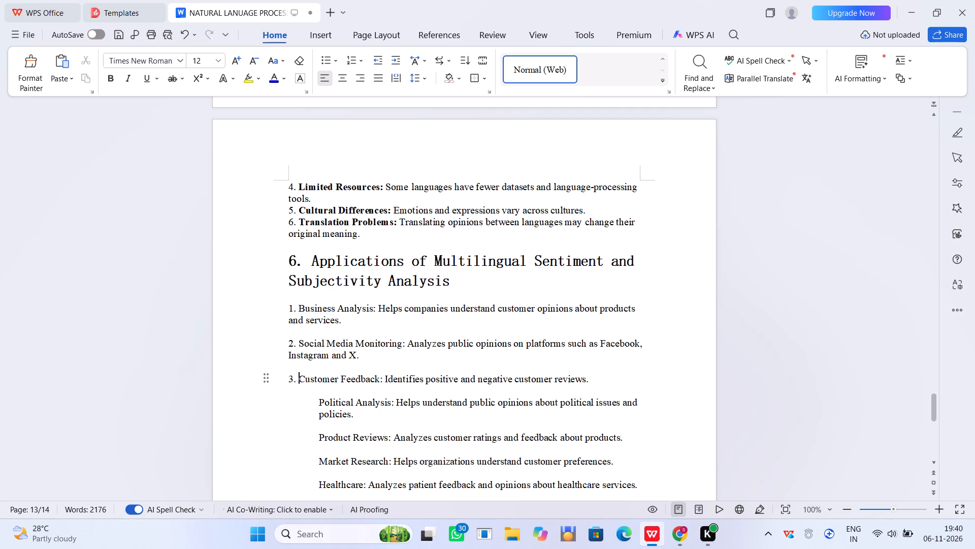
click(320, 409)
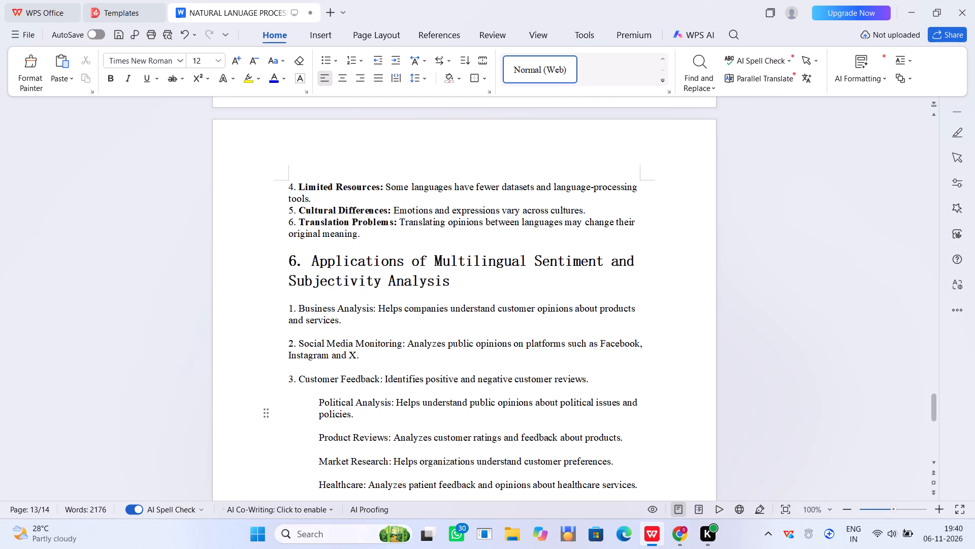
click(318, 399)
key(BackSpace)
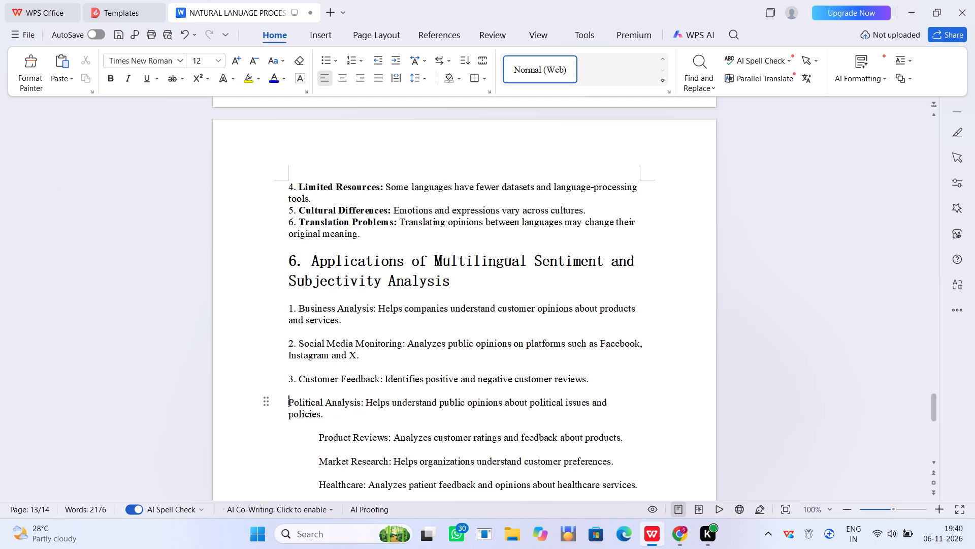
text(4.)
key(space)
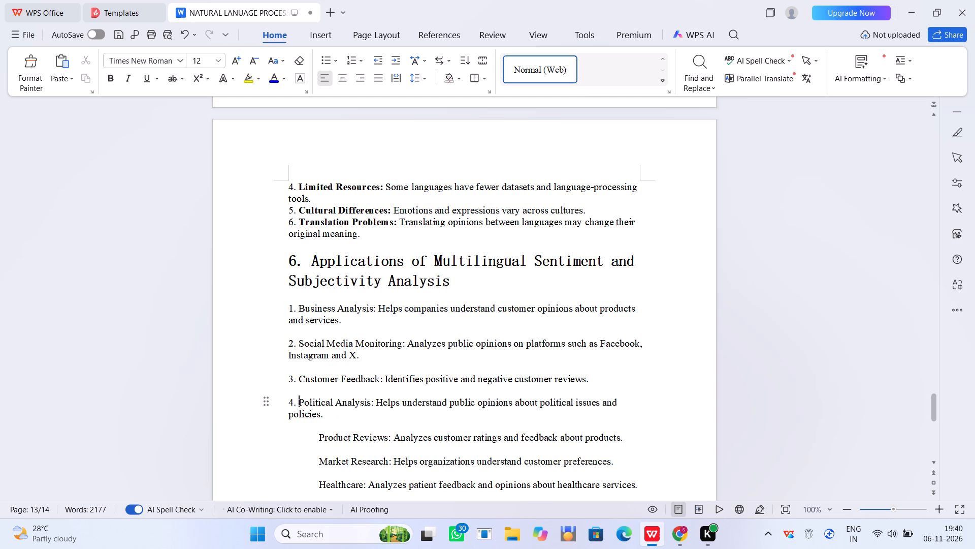
Remove the indents of the "Product Reviews" and "Market Research" paragraphs and number them 5 and 6.
click(318, 442)
key(BackSpace)
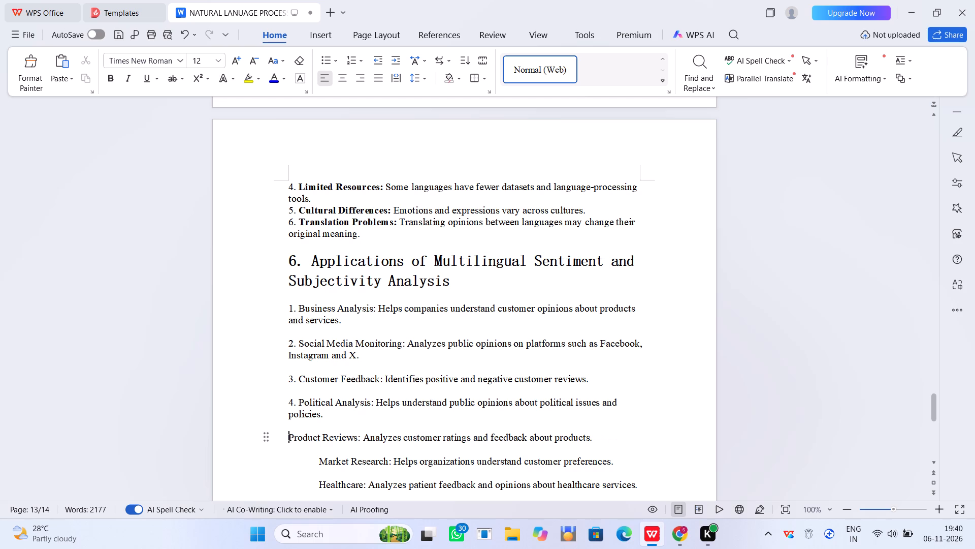
text(5.)
key(space)
scroll(318, 442, down, 3)
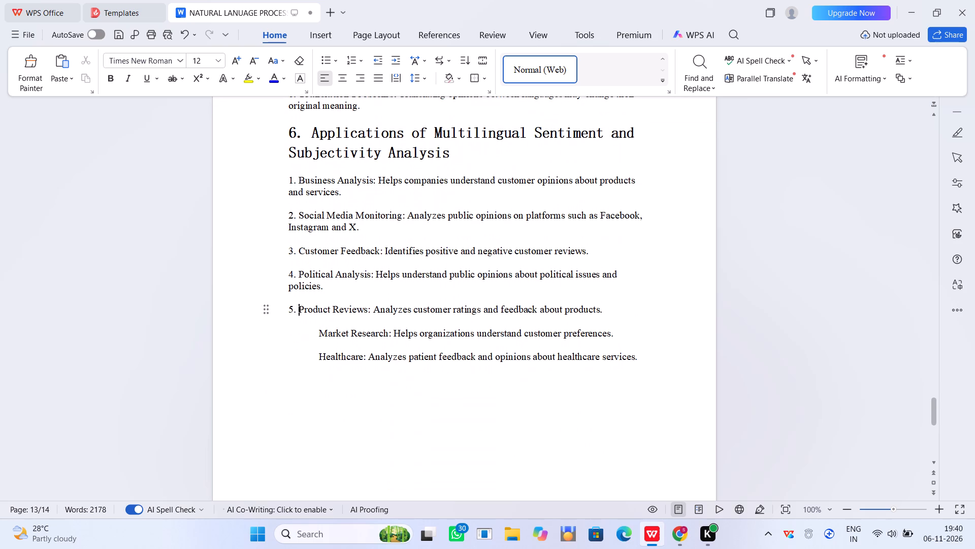
click(316, 337)
key(BackSpace)
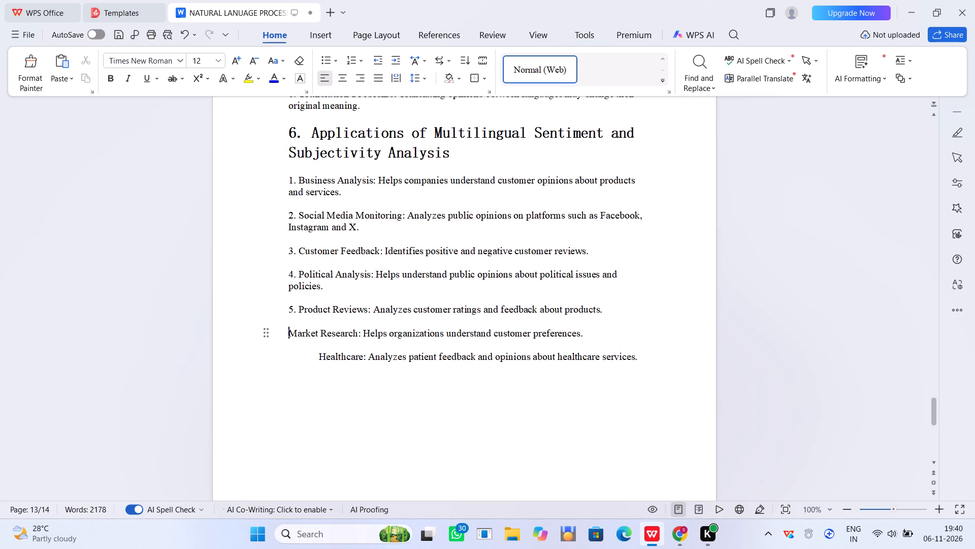
text(6.)
key(space)
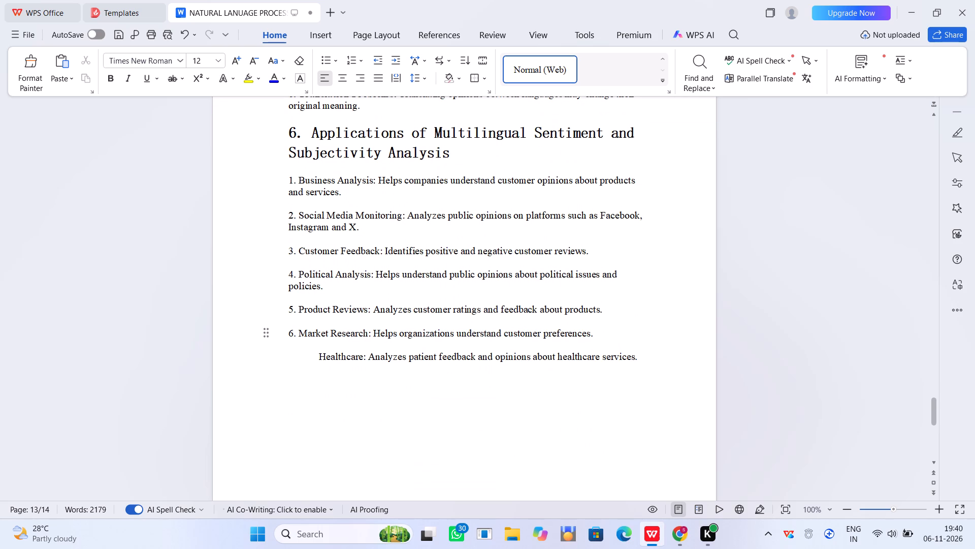
Remove the indent of the "Healthcare" paragraph, number it 7, and add an empty line below it.
click(317, 356)
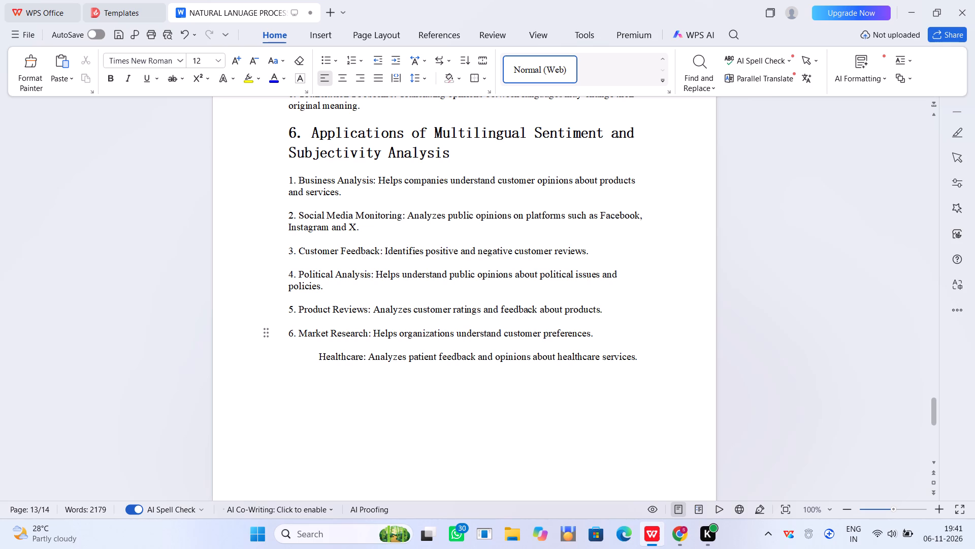
key(BackSpace)
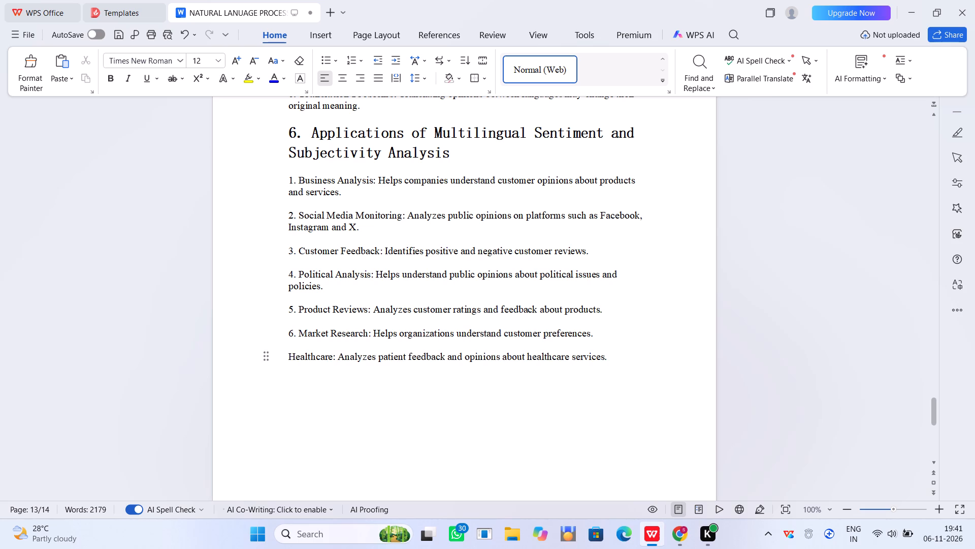
text(7.)
key(space)
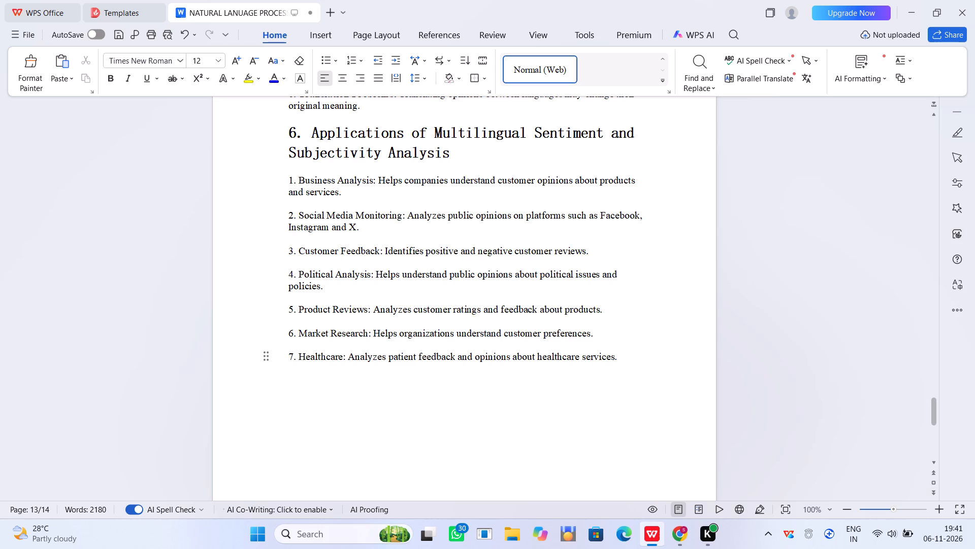
click(628, 358)
key(Return)
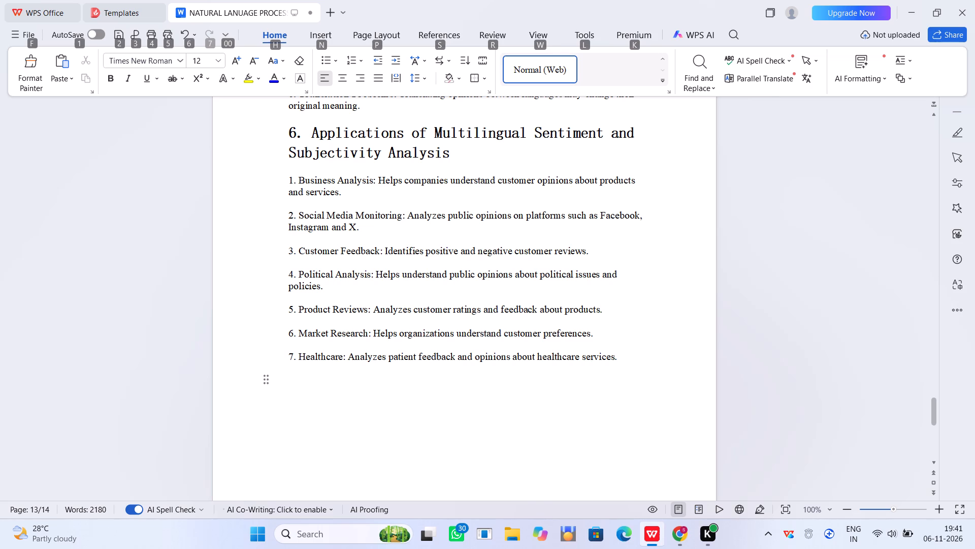
Bold the labels "Business Analysis:", "Social Media Monitoring:", "Customer Feedback:" and "Political Analysis:" in the section 6 list.
drag(376, 178, 294, 178)
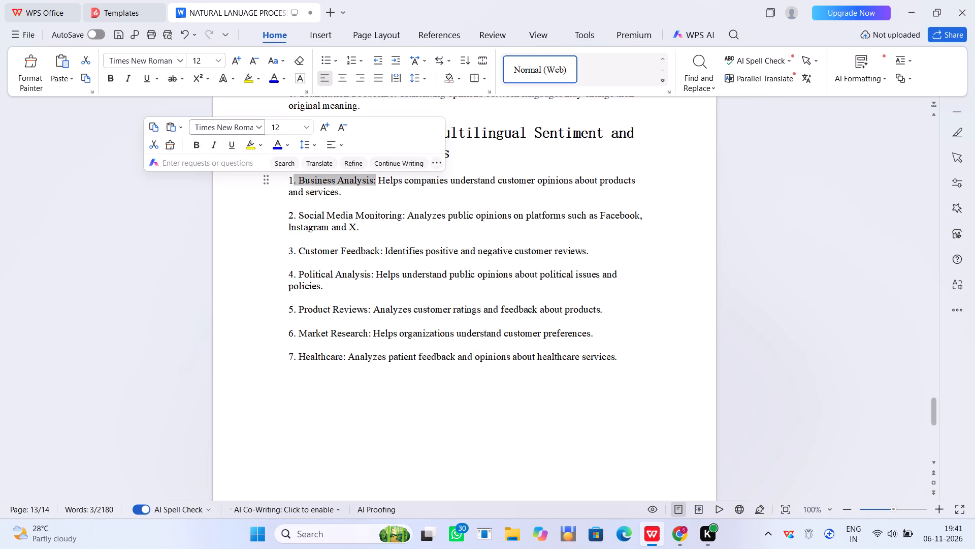
click(191, 145)
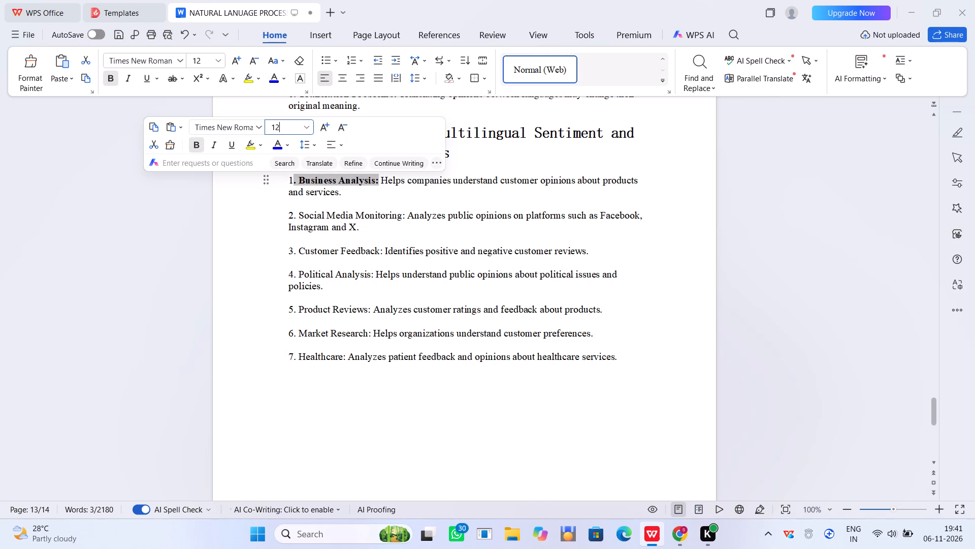
drag(405, 217, 296, 218)
click(197, 179)
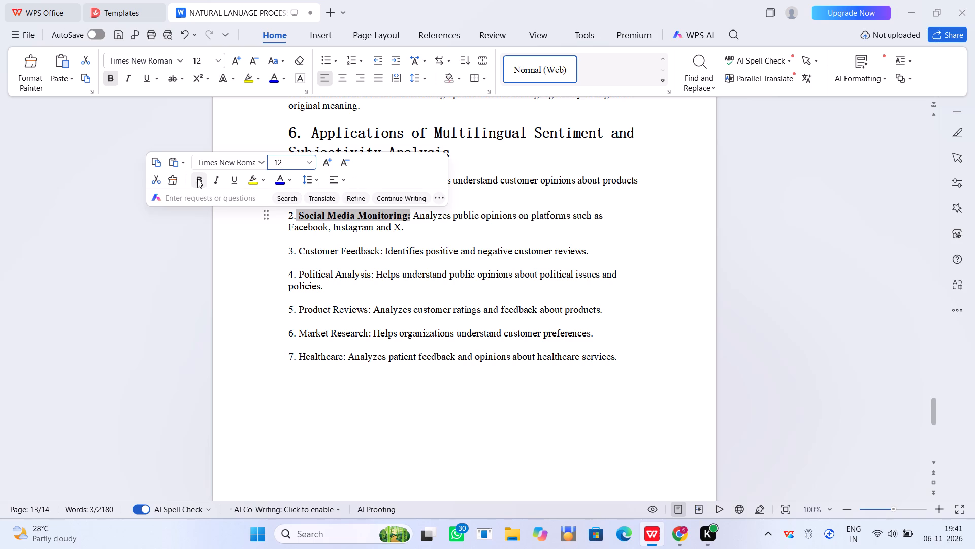
drag(384, 256, 299, 250)
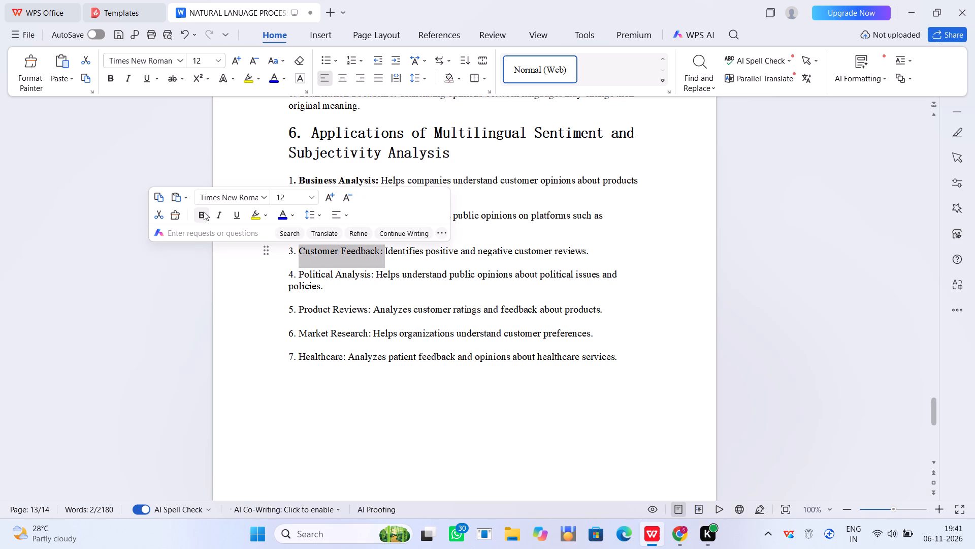
click(204, 211)
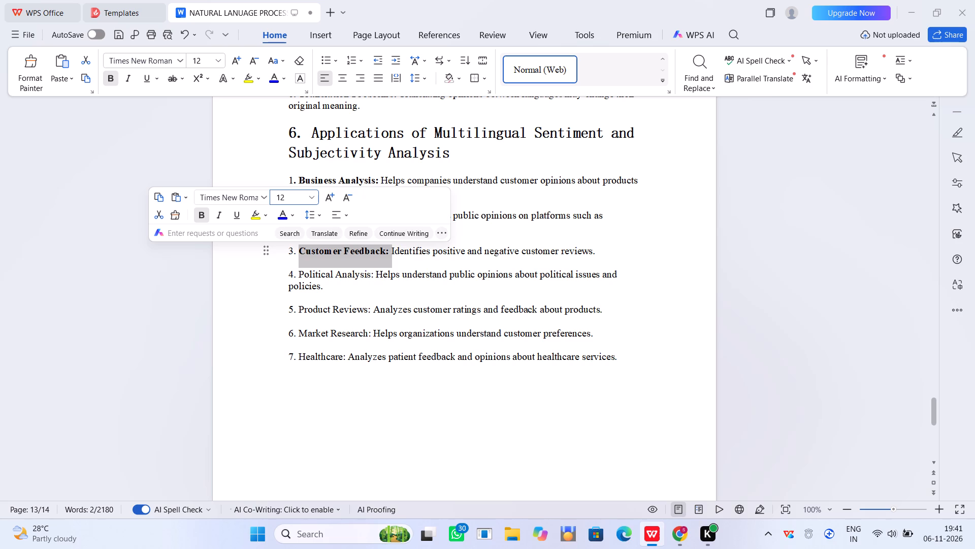
drag(375, 272, 297, 272)
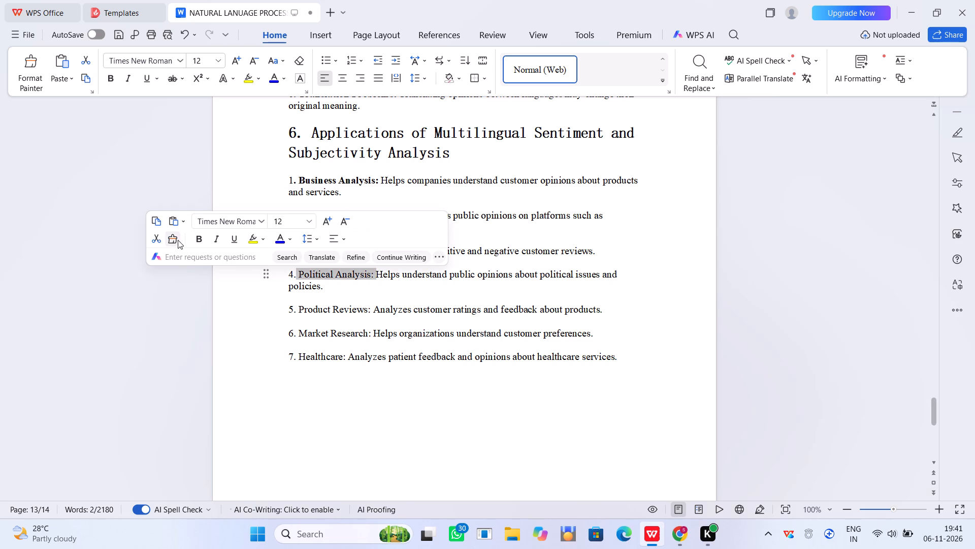
click(193, 238)
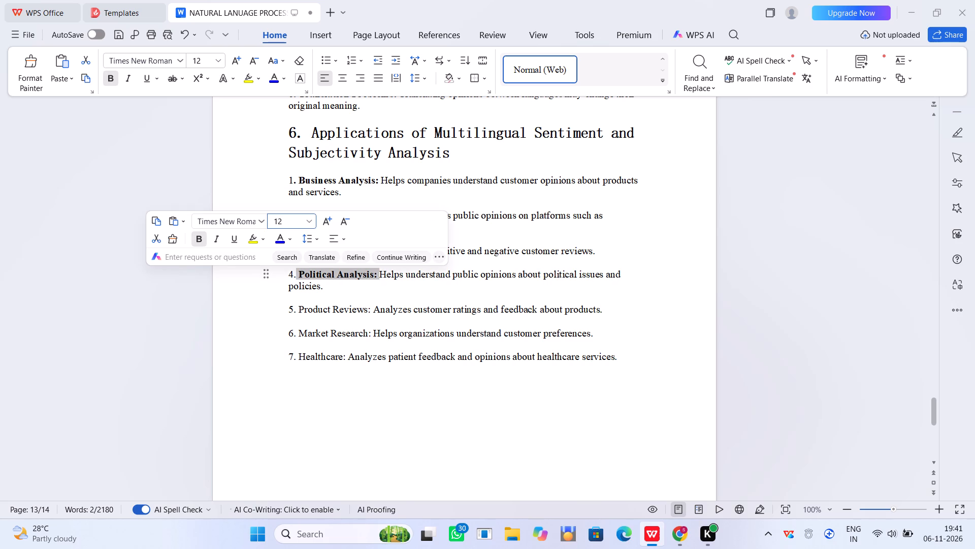
Bold the label "Product Reviews:" and the labels "6. Market Research:" and "7. Healthcare:" including their numbers.
drag(372, 311, 295, 307)
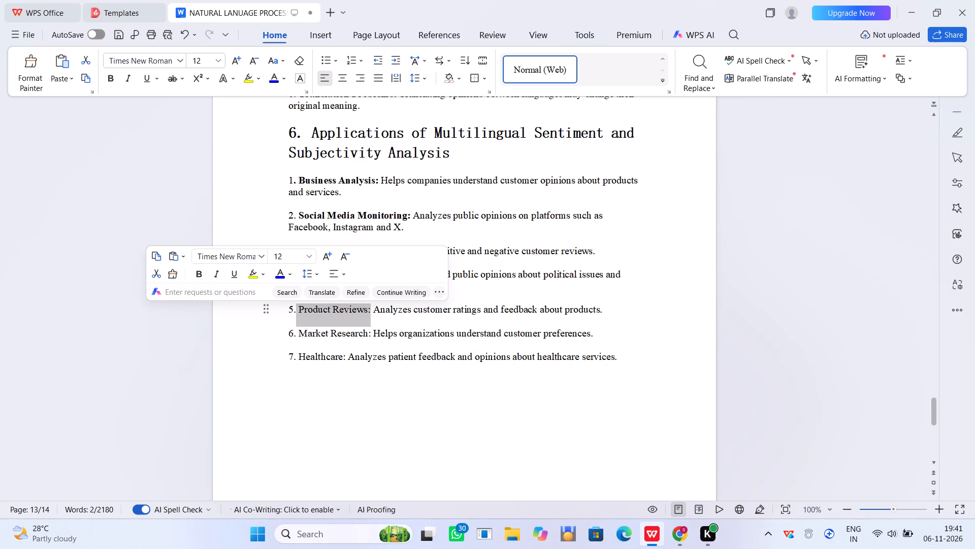
click(200, 280)
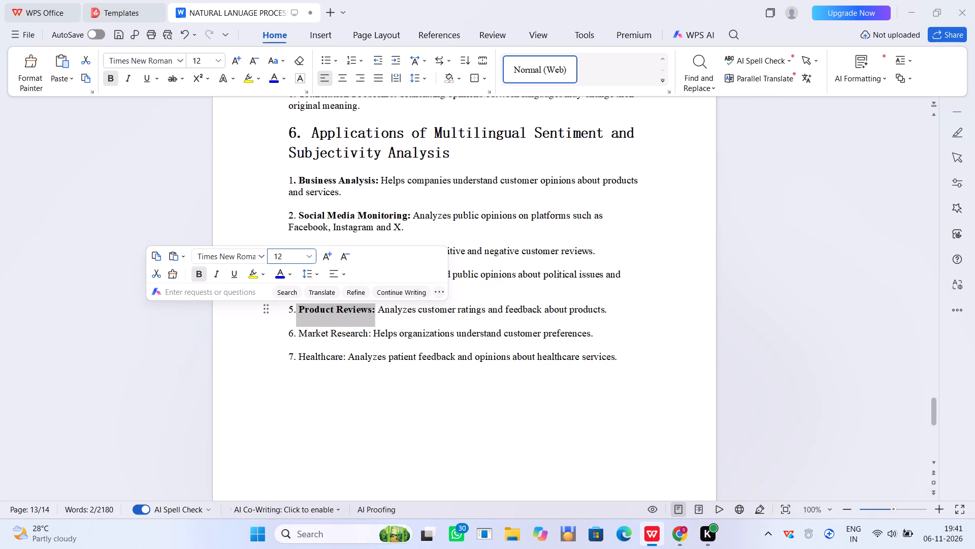
drag(372, 333, 285, 329)
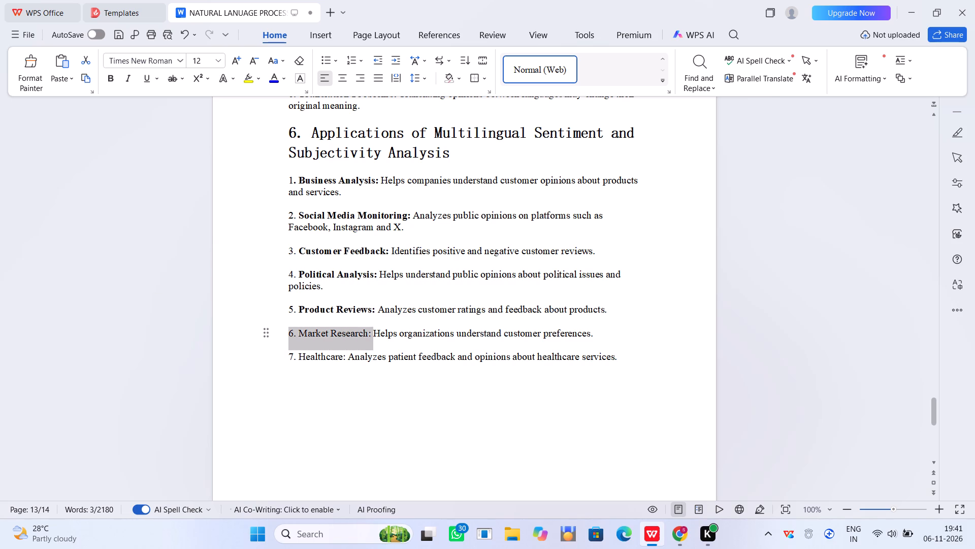
drag(285, 329, 285, 328)
click(192, 304)
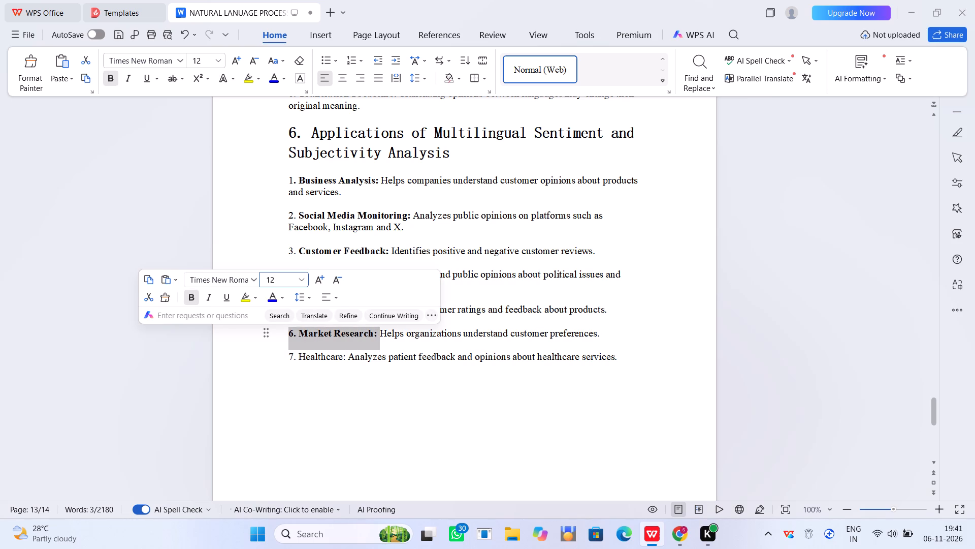
drag(348, 356, 288, 356)
click(188, 327)
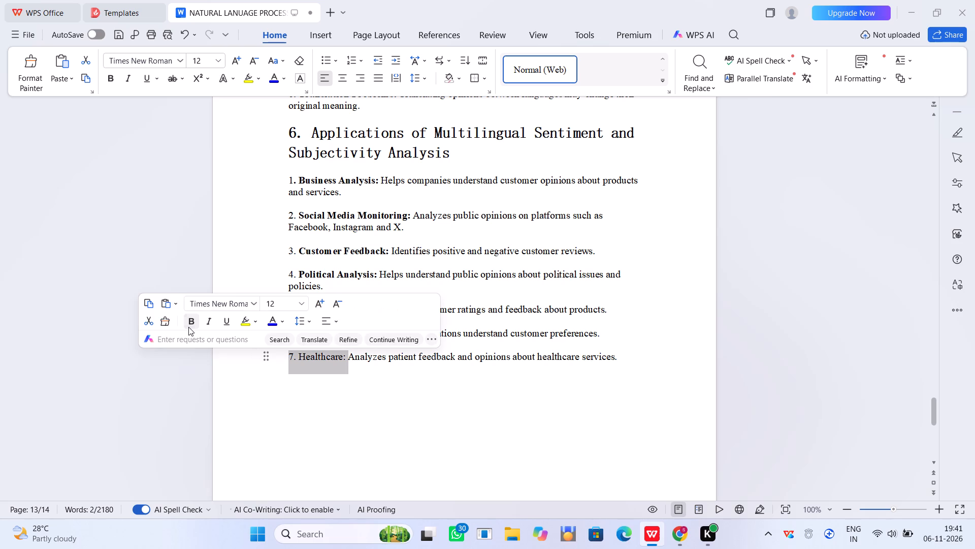
click(335, 392)
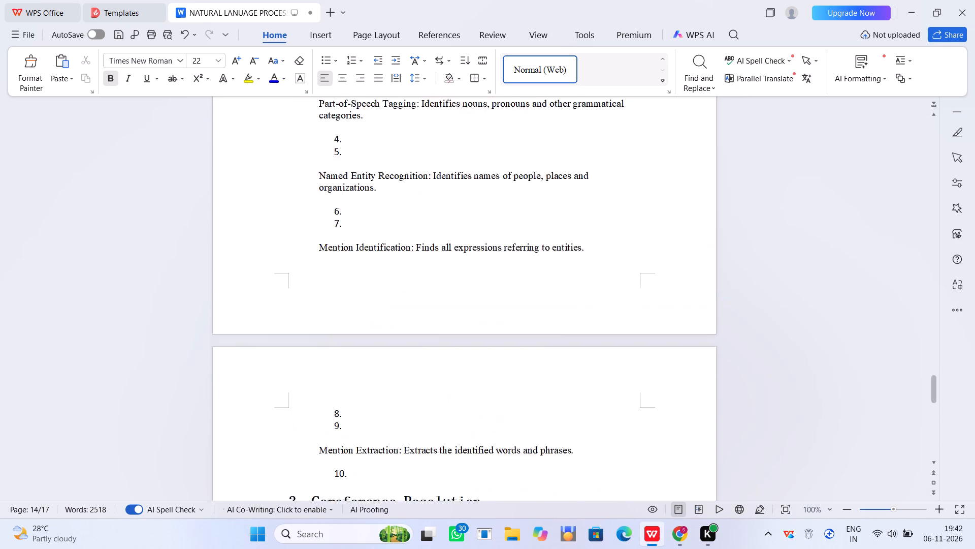
scroll(532, 382, up, 1)
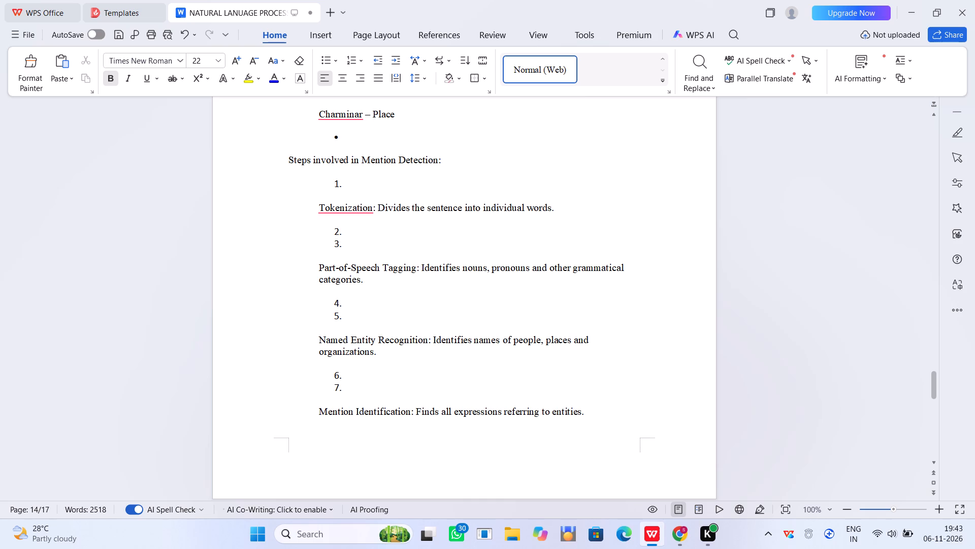
scroll(474, 240, up, 5)
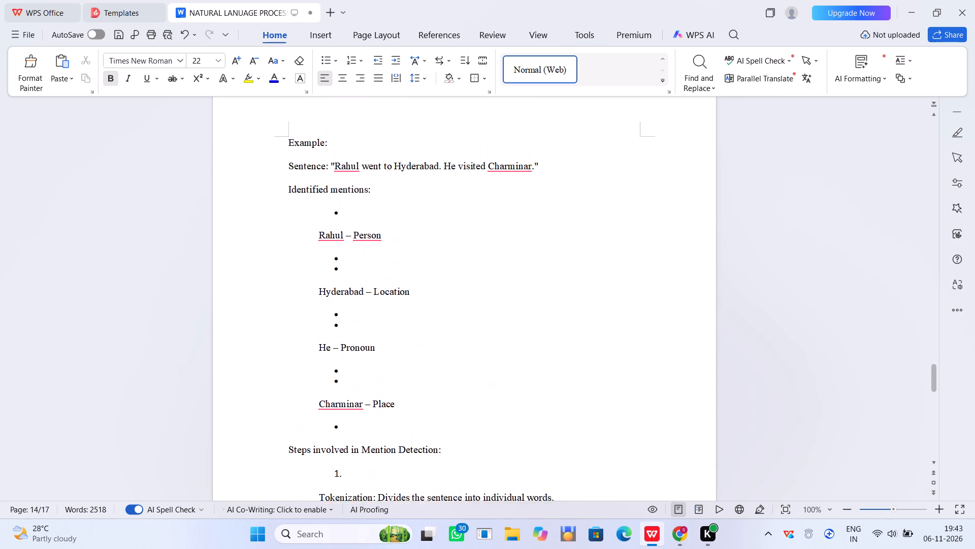
scroll(474, 240, up, 4)
scroll(474, 240, down, 2)
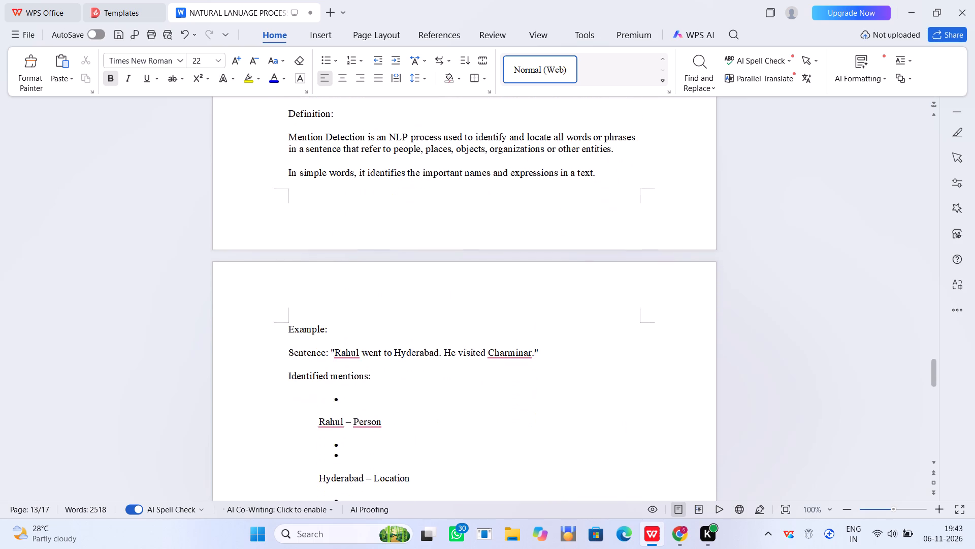
scroll(474, 240, down, 3)
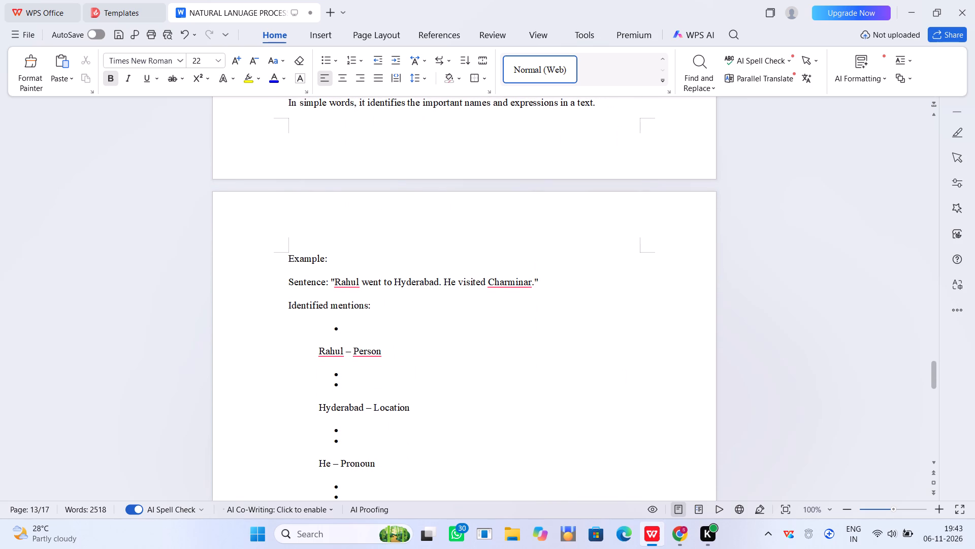
click(354, 337)
key(BackSpace)
key(BackSpace)
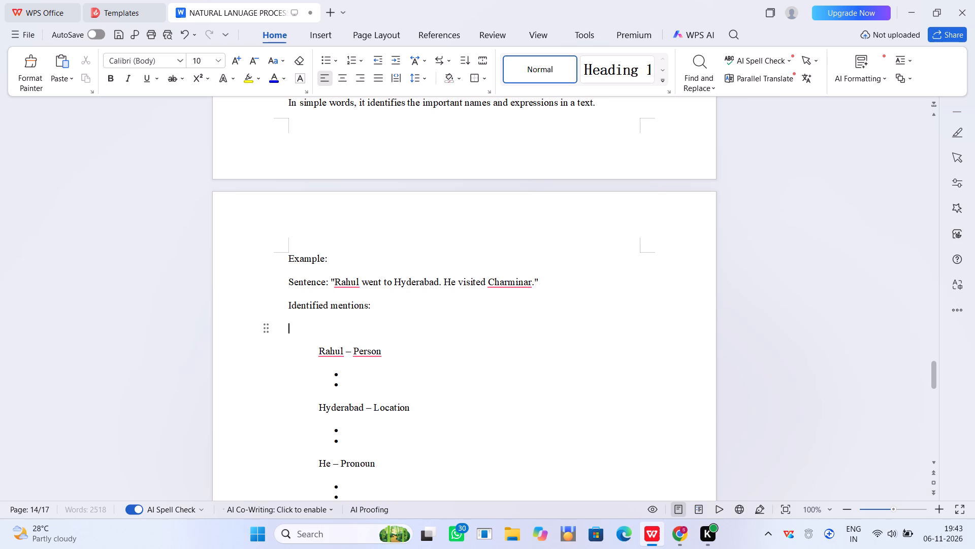
key(BackSpace)
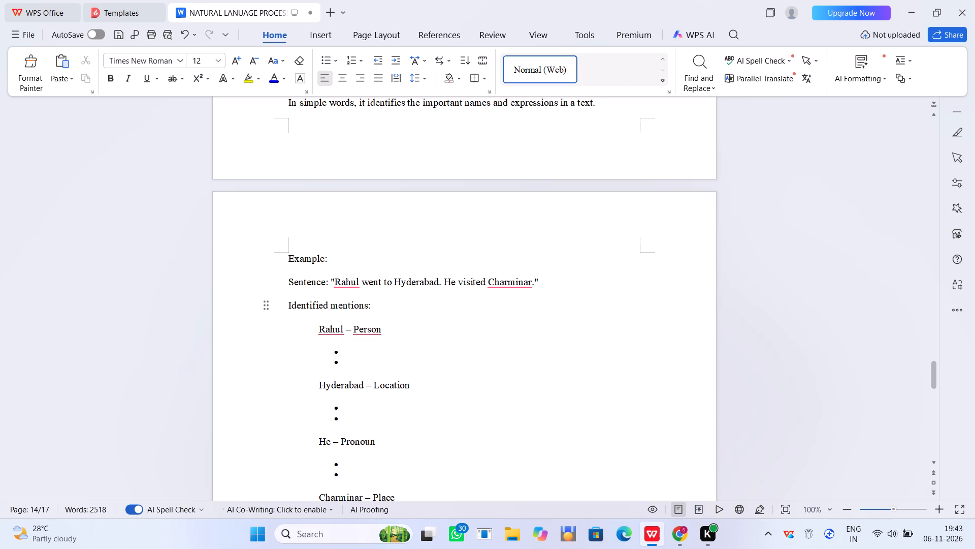
click(348, 357)
key(BackSpace)
key(BackSpace)
key(BackSpace)
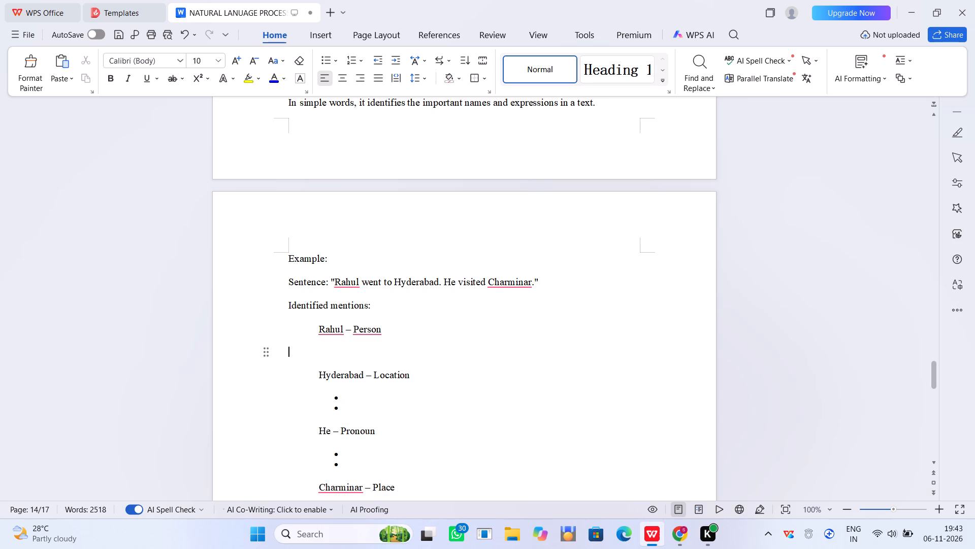
key(BackSpace)
Delete the empty bullets below "Hyderabad – Location", "He – Pronoun" and "Charminar – Place" in the same list.
click(345, 391)
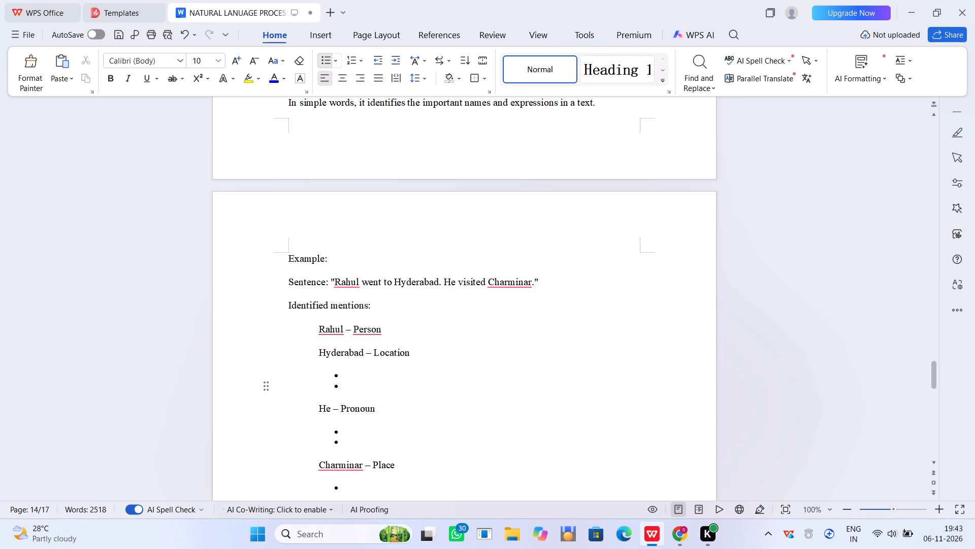
key(BackSpace)
key(BackSpace)
key(BackSpace)
key(BackSpace)
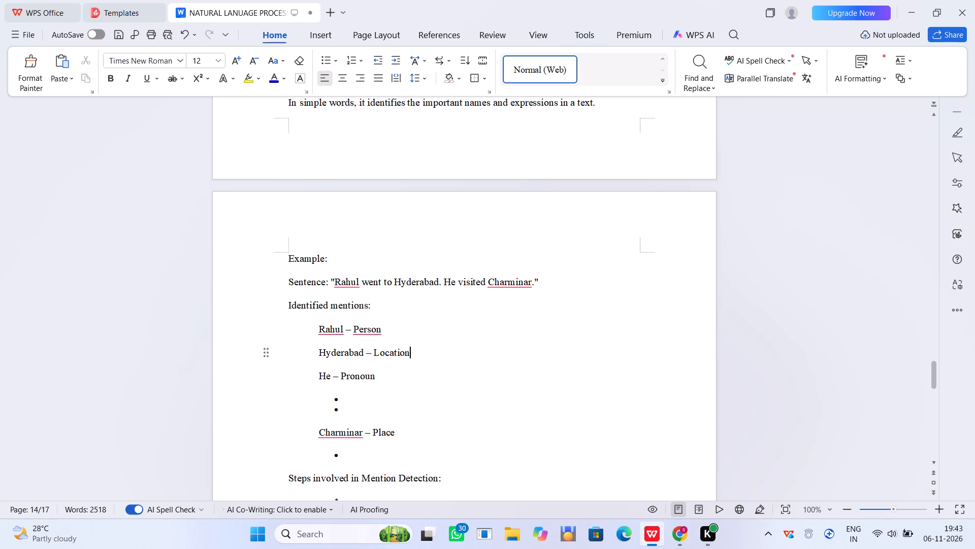
click(345, 412)
key(BackSpace)
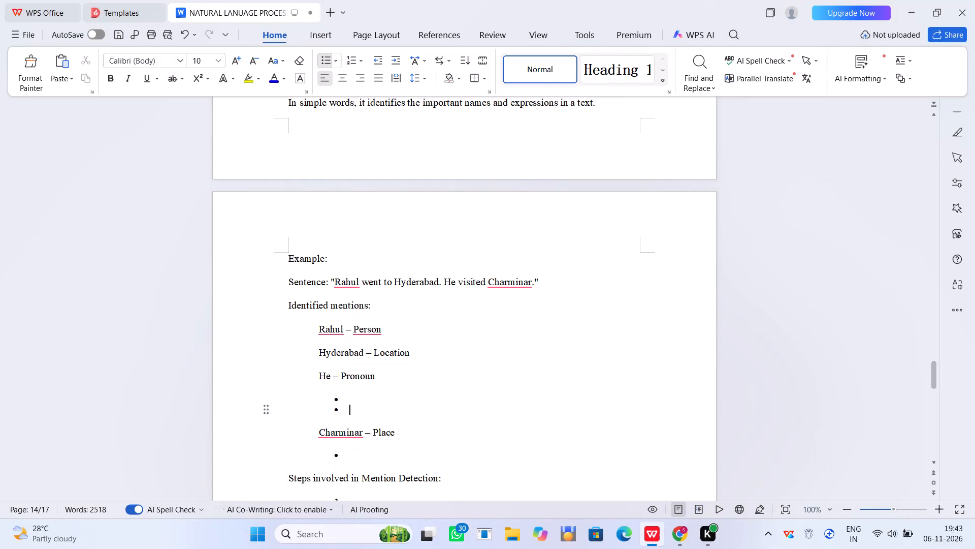
key(BackSpace)
key(BackSpace)
key(BackSpace)
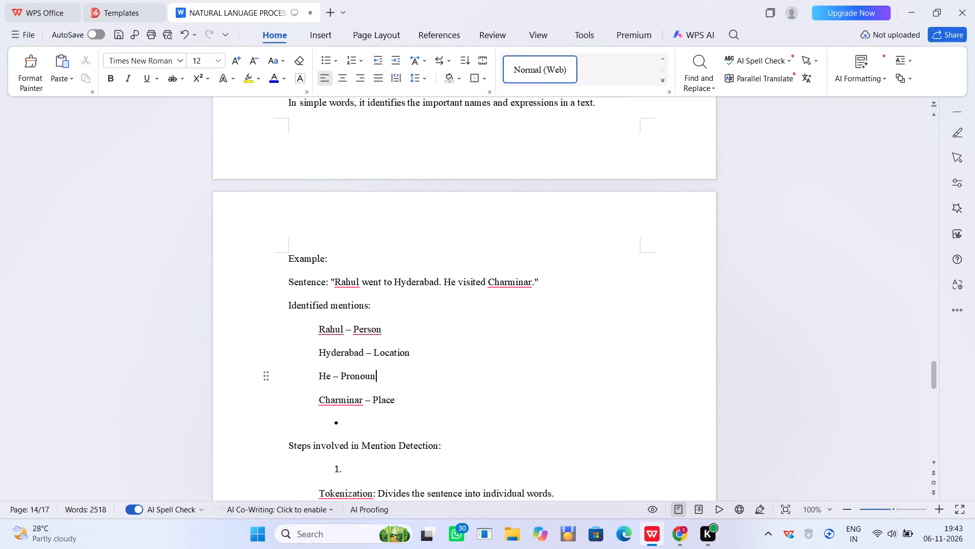
click(345, 433)
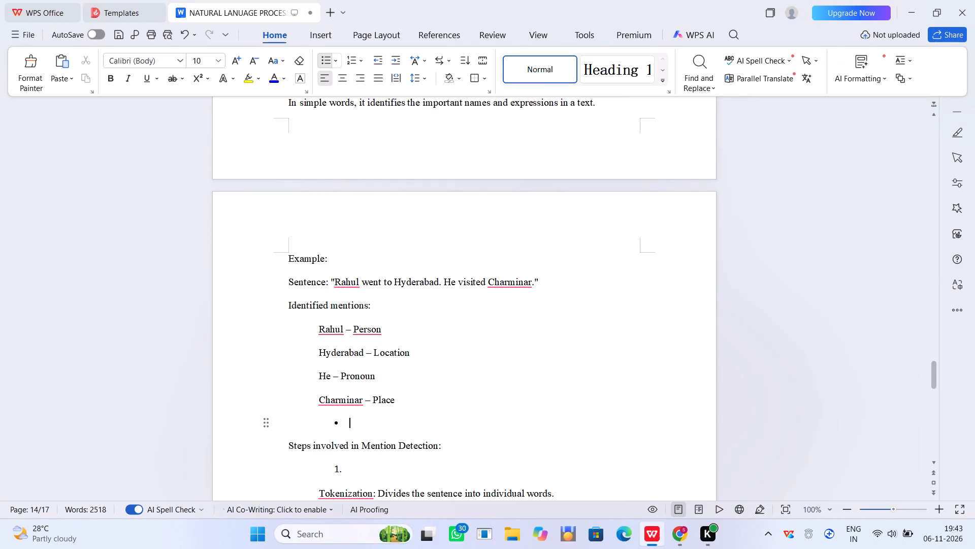
key(BackSpace)
key(BackSpace)
key(BackSpace)
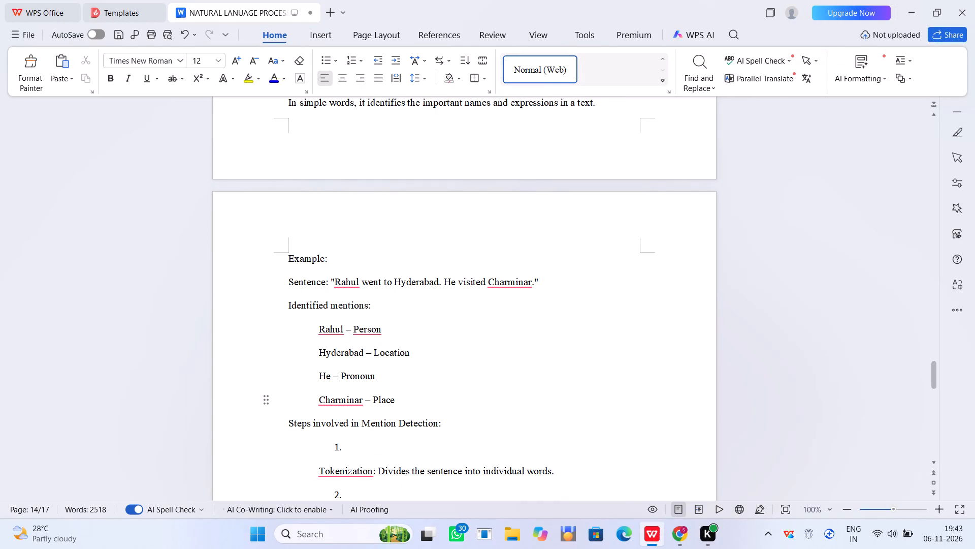
Delete the empty numbered item above the "Tokenization" paragraph under "Steps involved in Mention Detection:" and remove that paragraph's indent.
scroll(345, 426, down, 2)
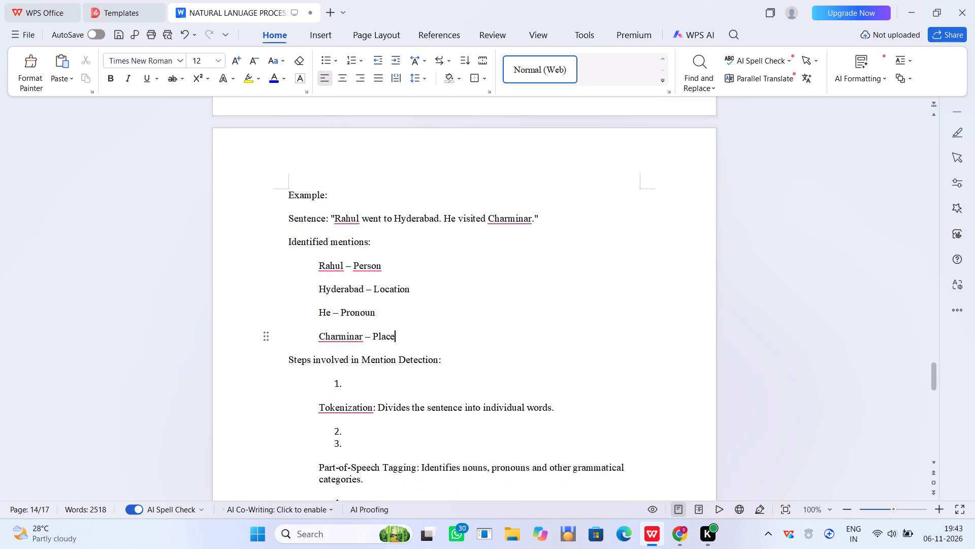
click(347, 384)
key(BackSpace)
key(BackSpace)
key(BackSpace)
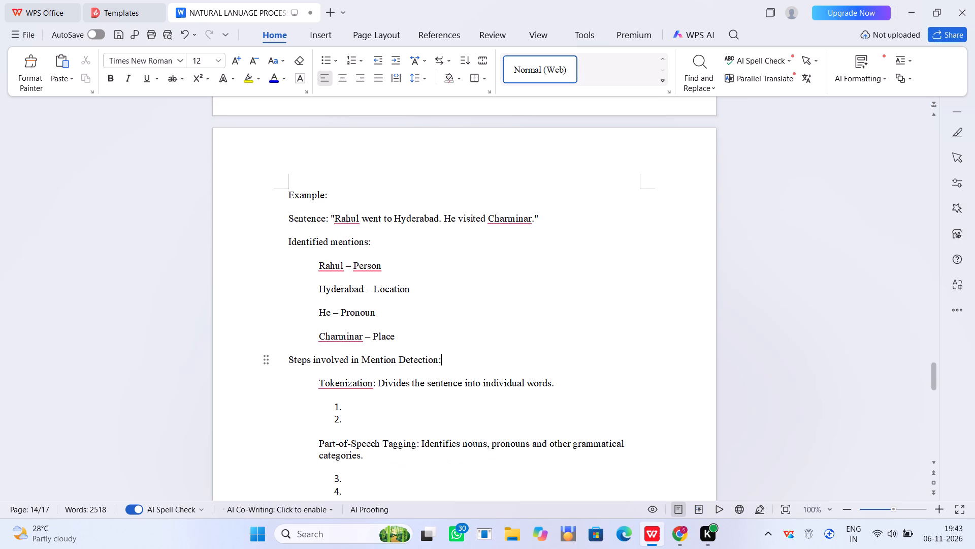
click(314, 378)
key(BackSpace)
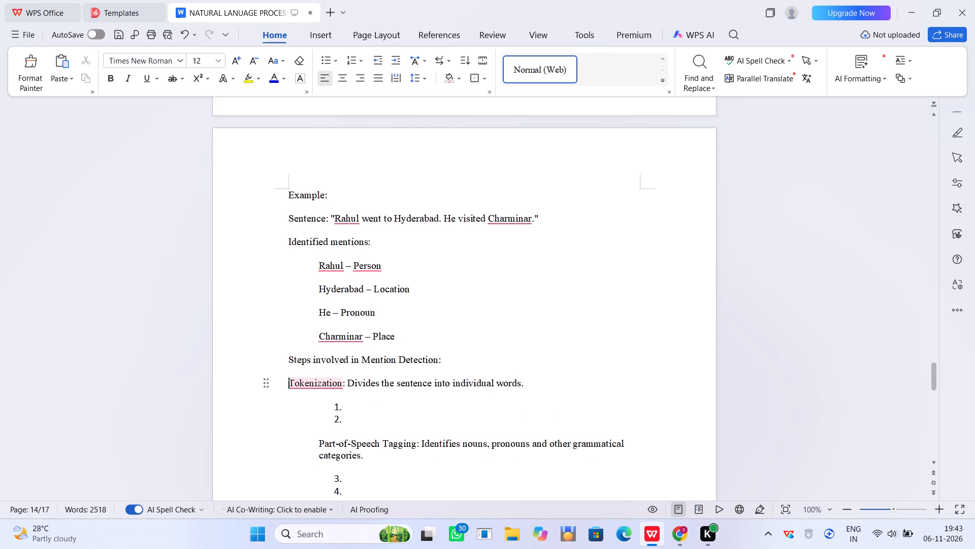
Delete the two empty numbered items above the "Part-of-Speech Tagging" paragraph and remove that paragraph's indent.
click(359, 424)
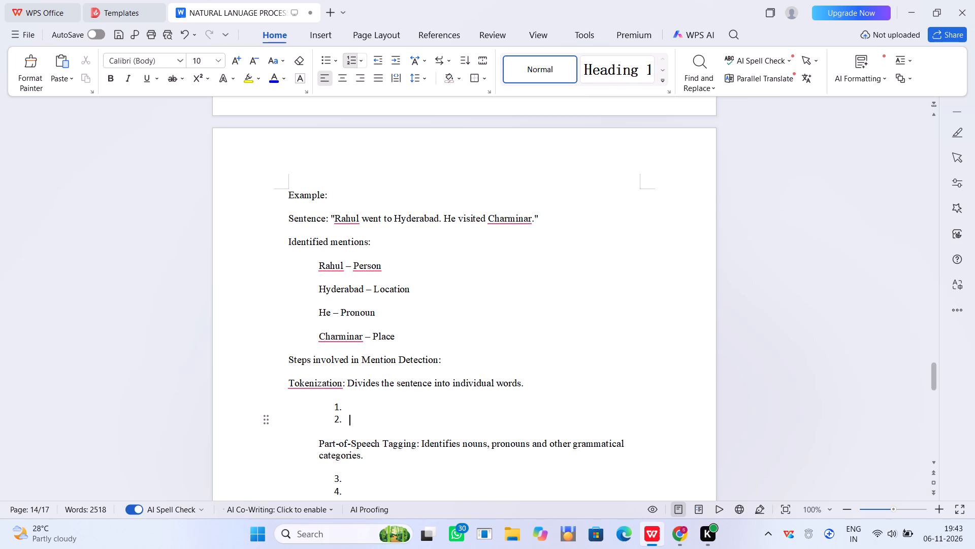
key(BackSpace)
key(BackSpace)
key(BackSpace)
key(BackSpace)
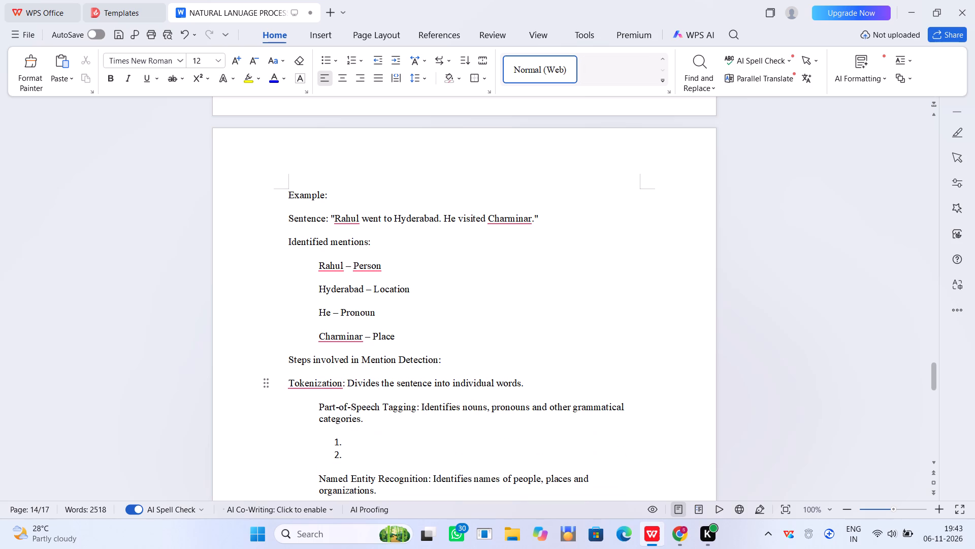
click(317, 408)
key(BackSpace)
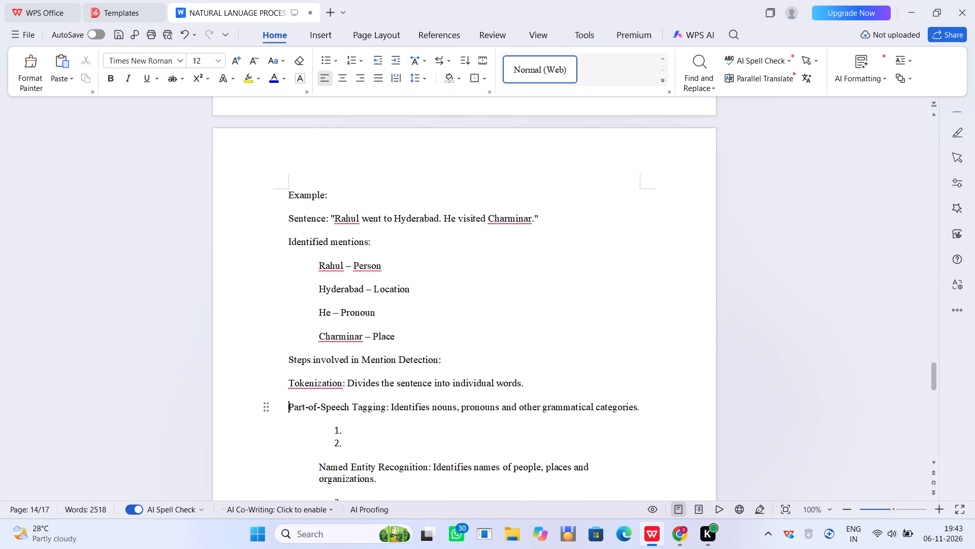
Delete the two empty numbered items above the "Named Entity Recognition" paragraph and remove that paragraph's indent.
scroll(317, 408, down, 2)
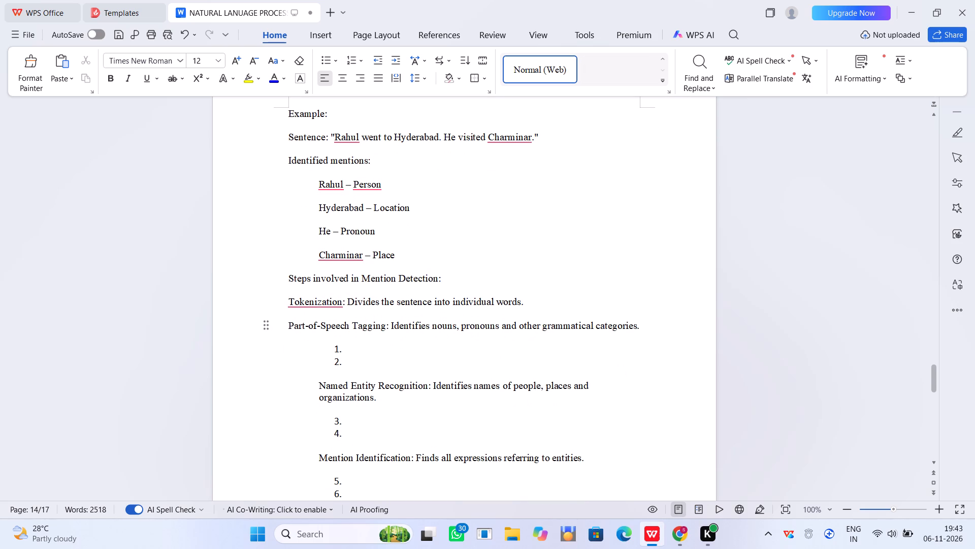
click(352, 364)
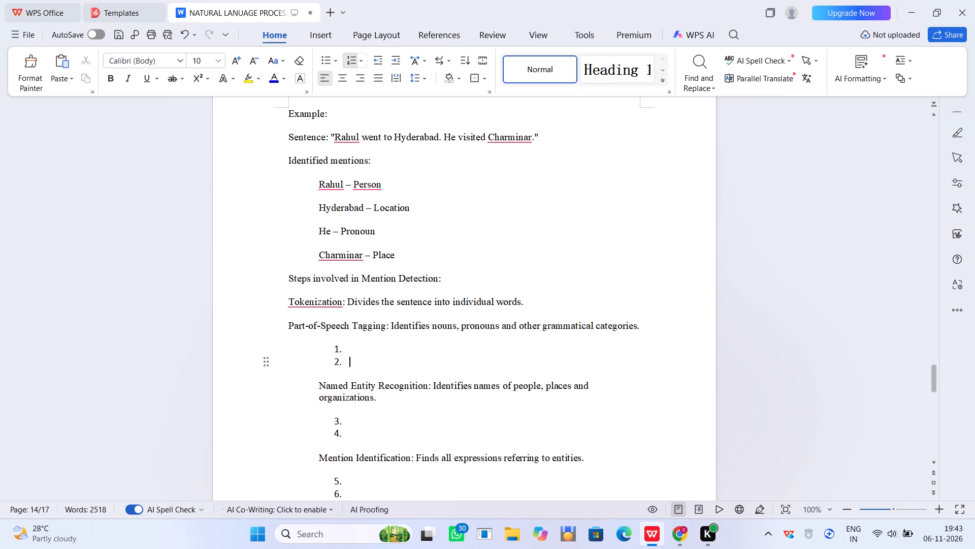
key(BackSpace)
key(BackSpace)
key(BackSpace)
key(BackSpace)
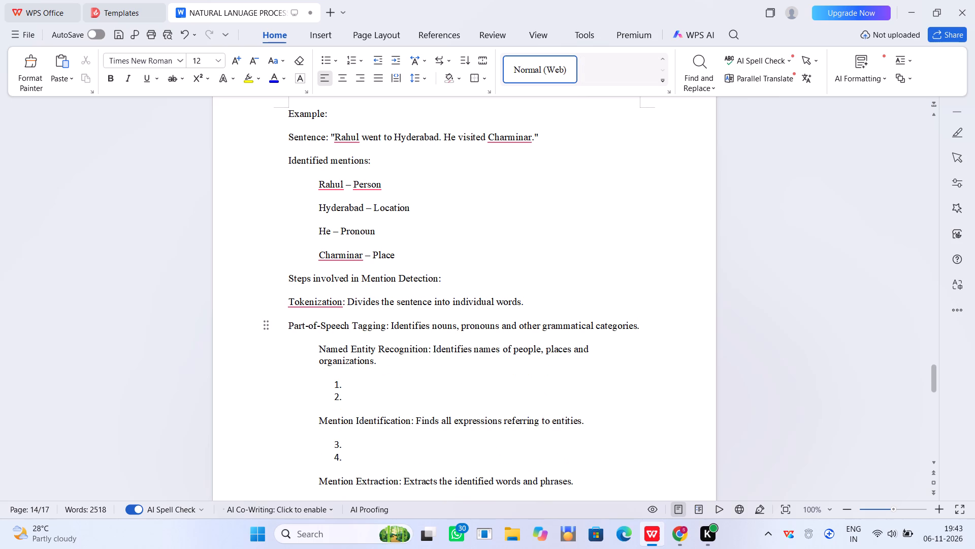
click(317, 356)
key(BackSpace)
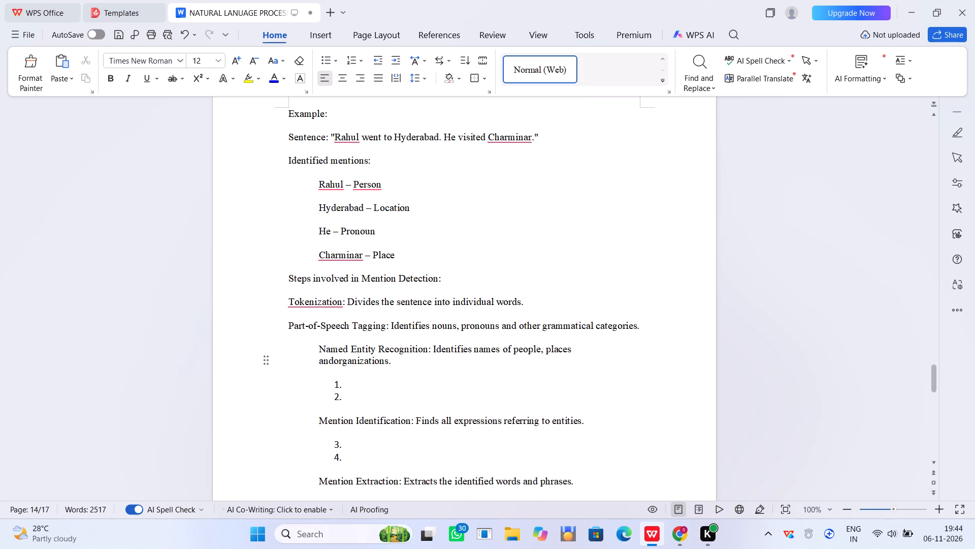
click(318, 346)
key(BackSpace)
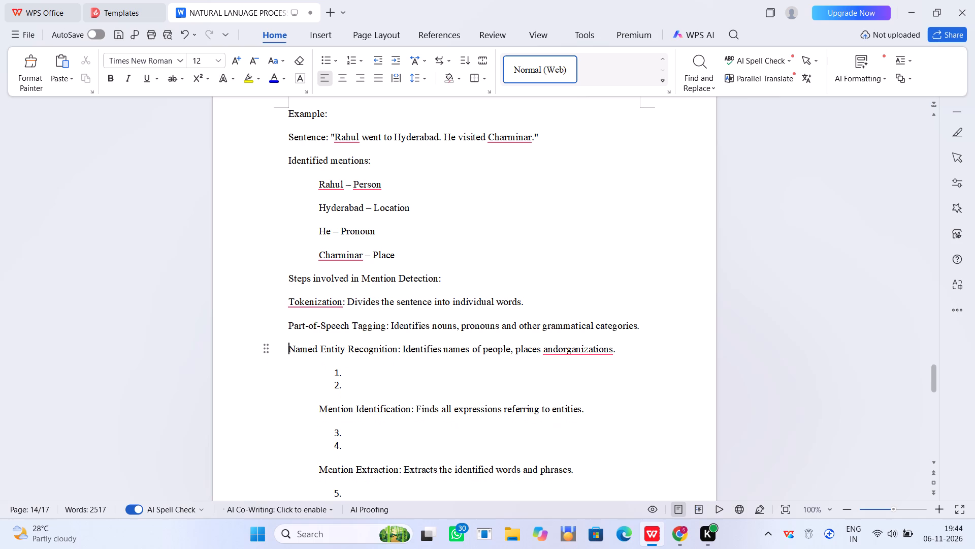
Delete the two empty numbered items above the "Mention Identification" paragraph and remove that paragraph's indent.
click(353, 383)
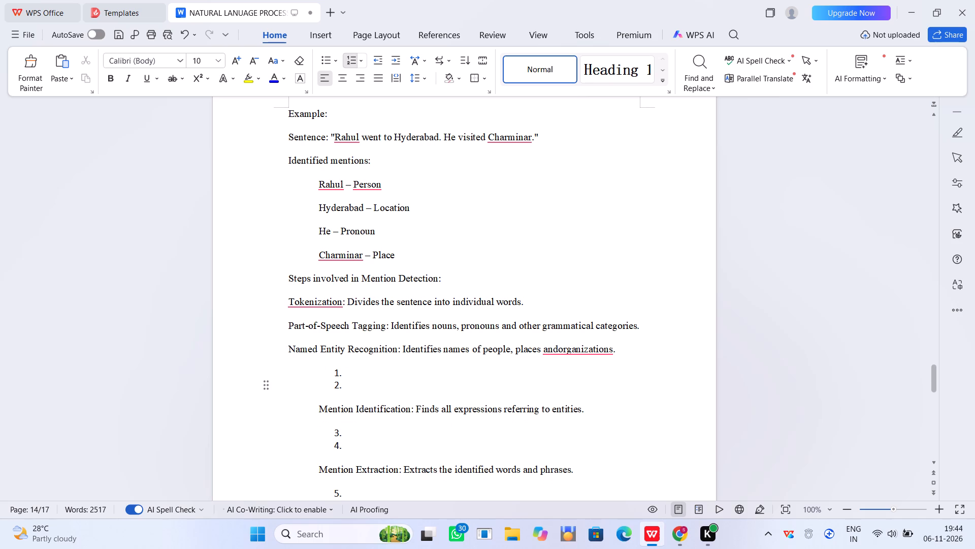
key(BackSpace)
key(BackSpace)
key(BackSpace)
key(BackSpace)
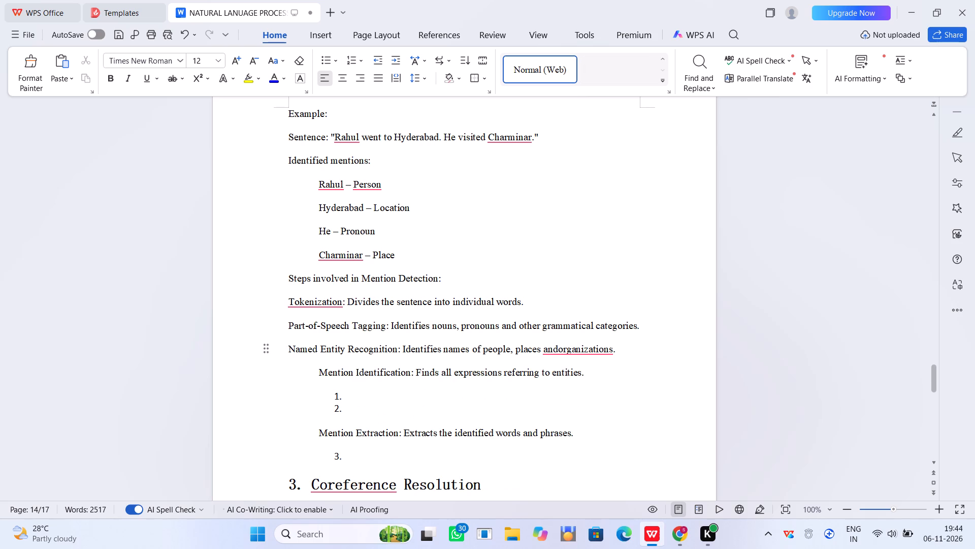
click(315, 371)
key(BackSpace)
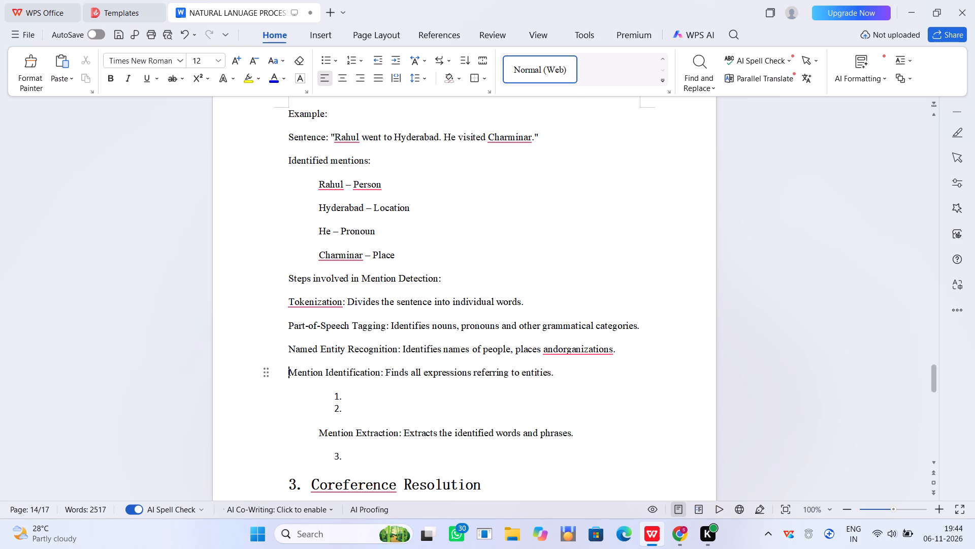
Delete the two empty numbered items above the "Mention Extraction" paragraph and remove that paragraph's indent.
scroll(315, 371, down, 3)
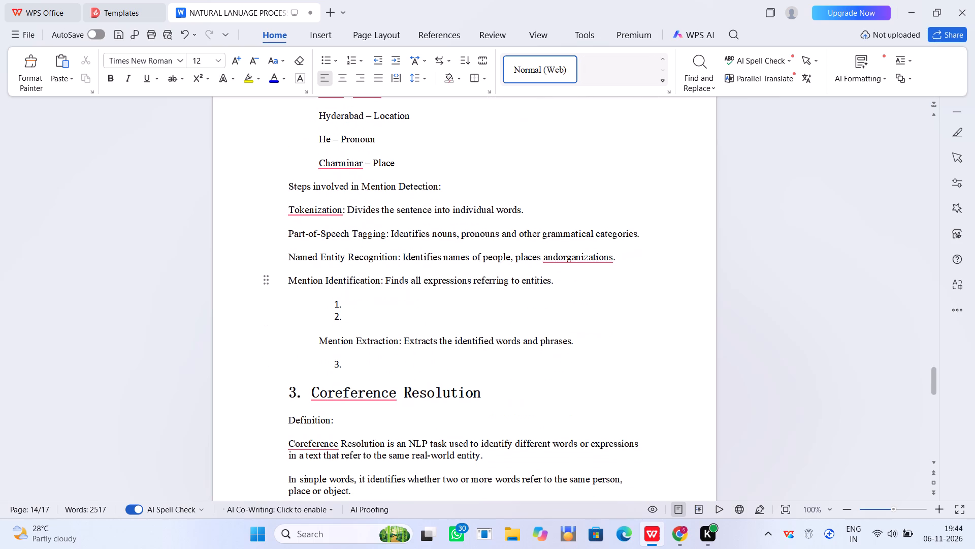
click(357, 321)
key(BackSpace)
key(BackSpace)
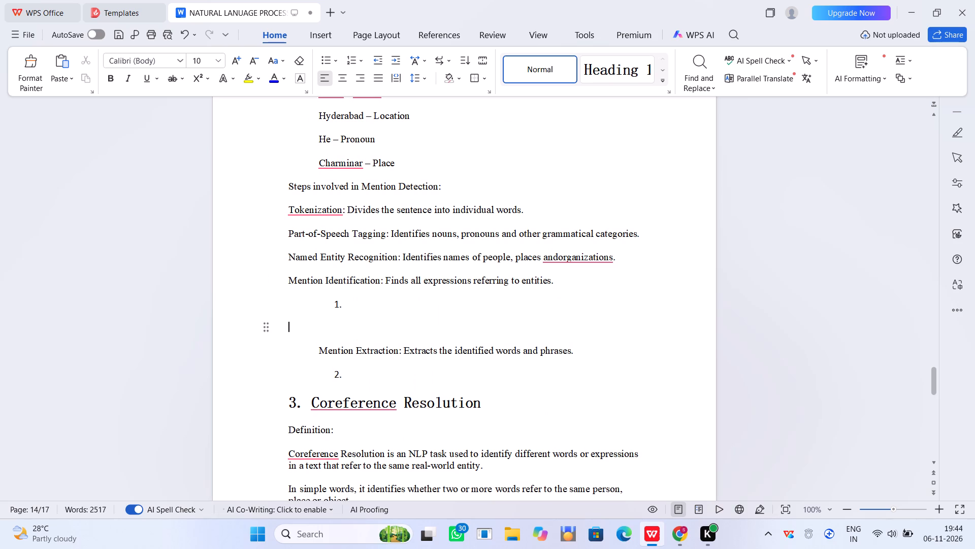
key(BackSpace)
key(BackSpace)
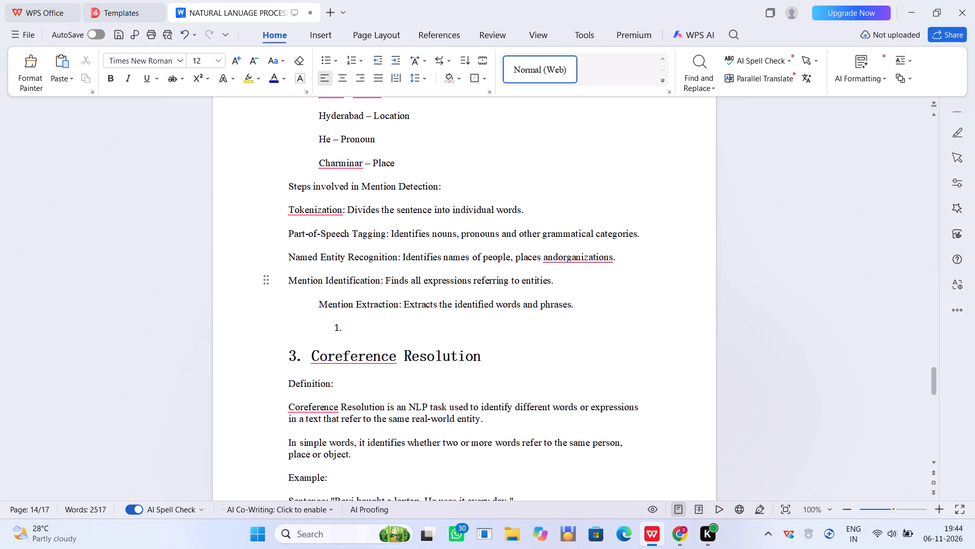
click(317, 307)
key(BackSpace)
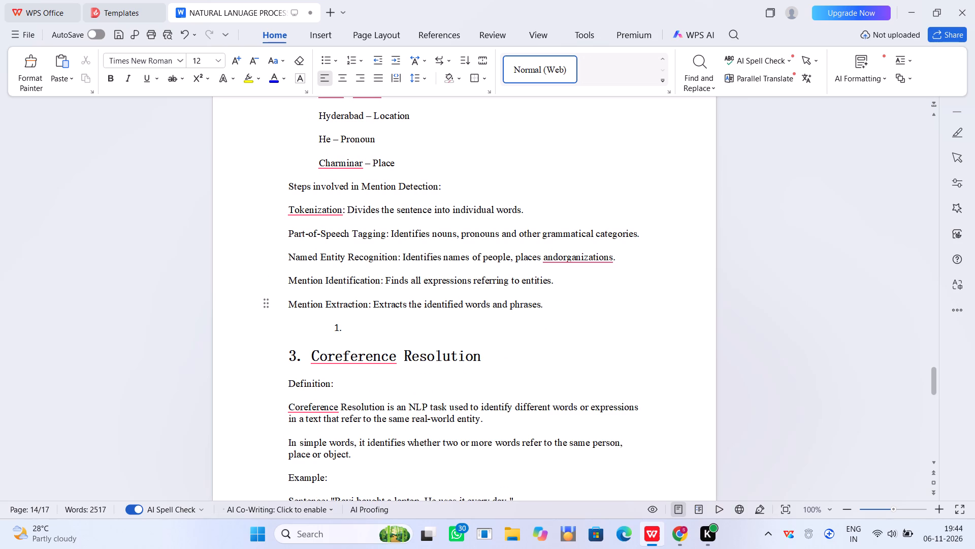
Delete the empty numbered item between the "Mention Extraction" paragraph and the "3. Coreference Resolution" heading.
click(348, 330)
key(BackSpace)
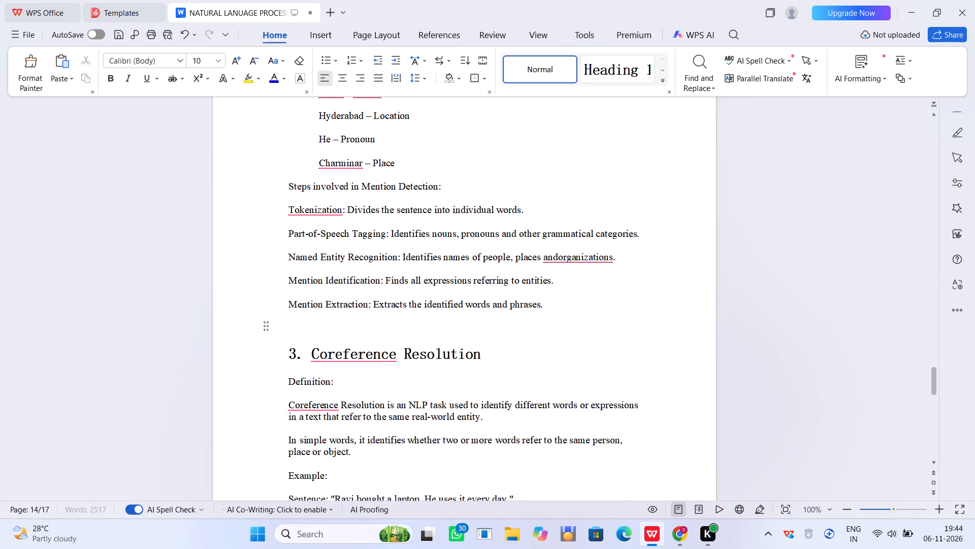
key(BackSpace)
key(BackSpace)
Go to the bulleted list under "Coreference identification:" in the Coreference Resolution section.
scroll(348, 330, down, 2)
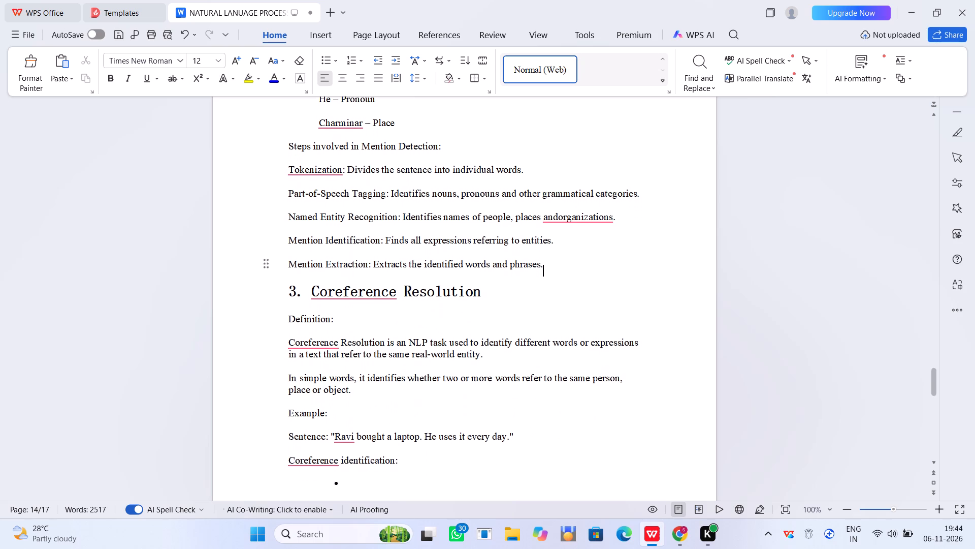
scroll(348, 330, down, 5)
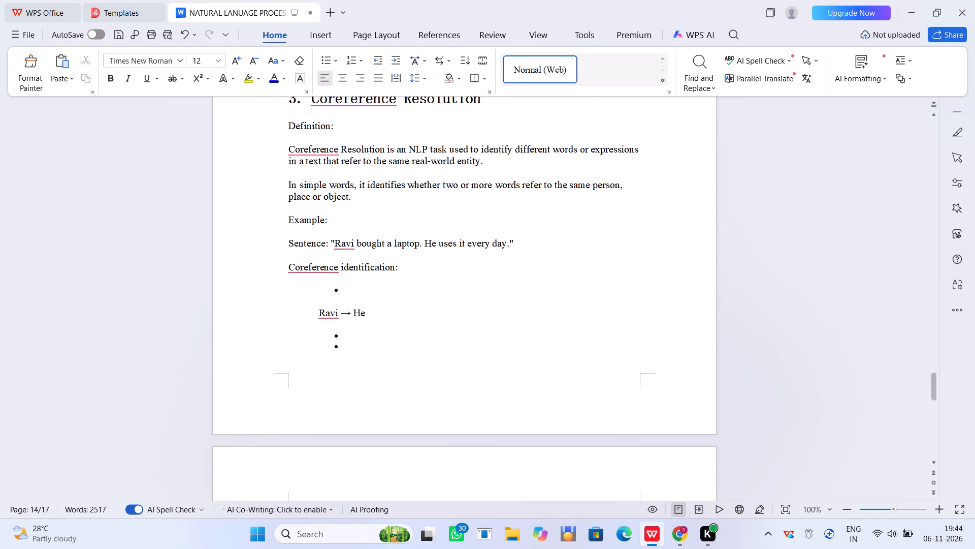
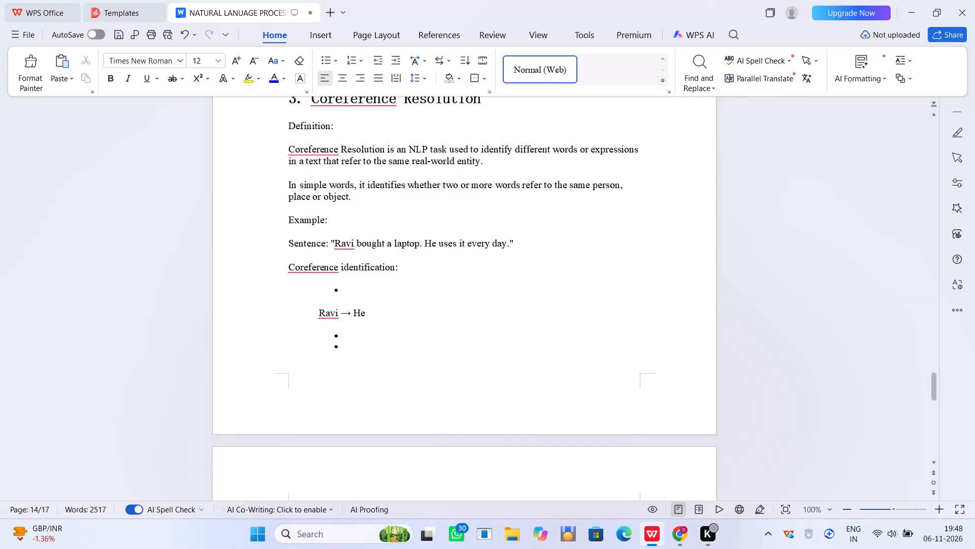
Remove the empty bullets around "Ravi → He" and "A laptop → It" in section 3, Coreference Resolution.
scroll(345, 175, up, 2)
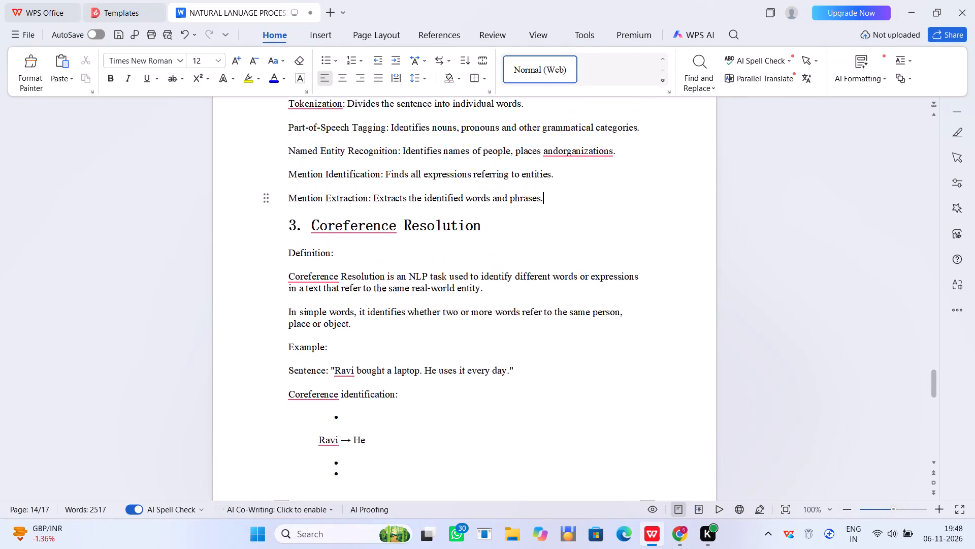
scroll(345, 175, down, 2)
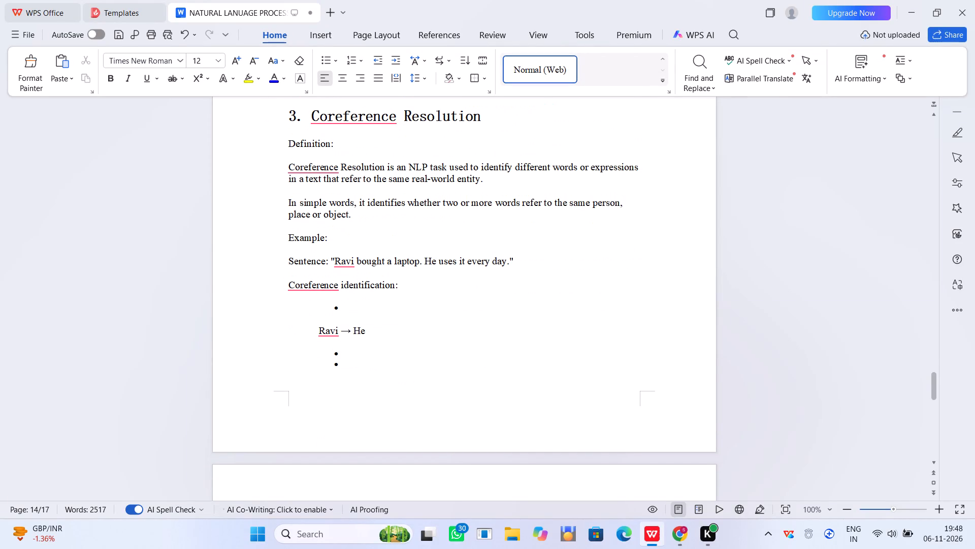
click(356, 315)
key(BackSpace)
key(BackSpace)
key(BackSpace)
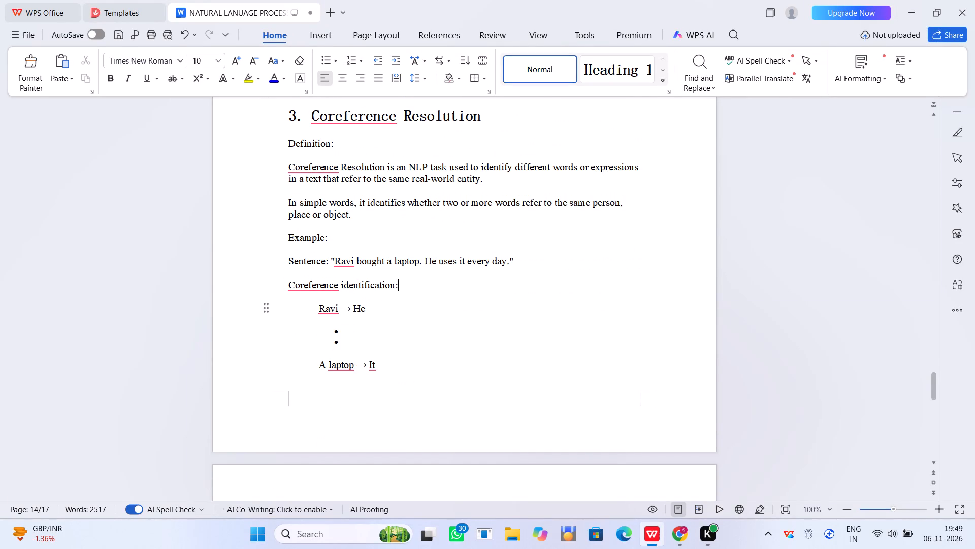
click(356, 339)
key(BackSpace)
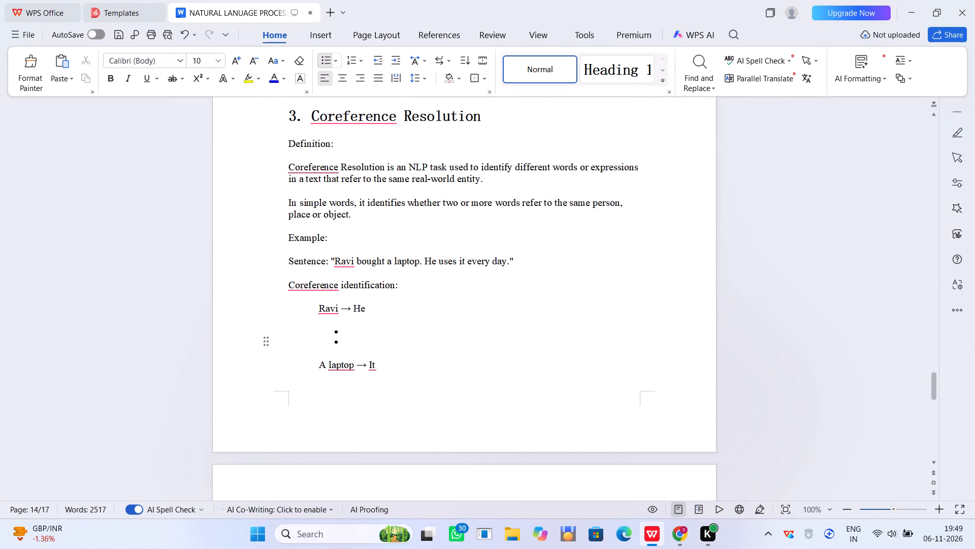
key(BackSpace)
key(BackSpace)
key(BackSpace)
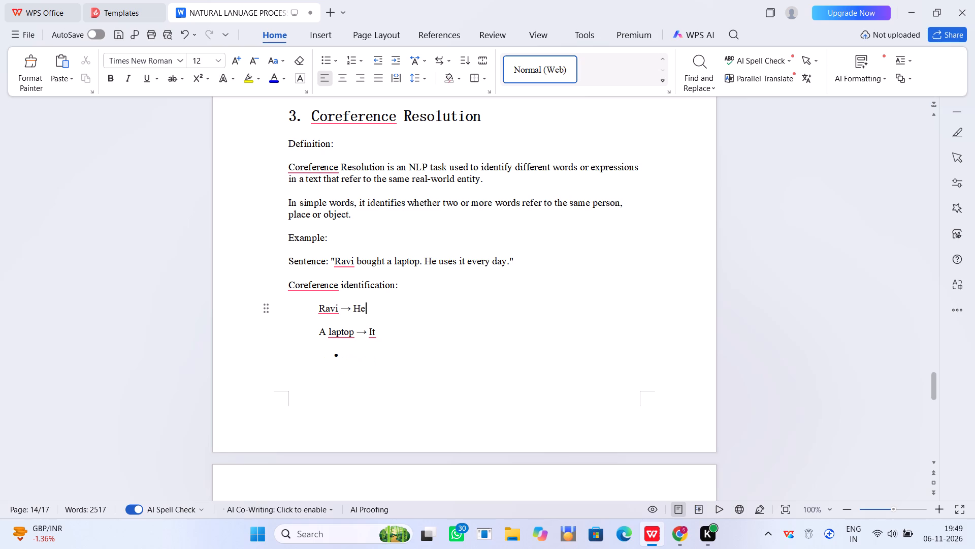
click(349, 361)
key(BackSpace)
key(BackSpace)
key(BackSpace)
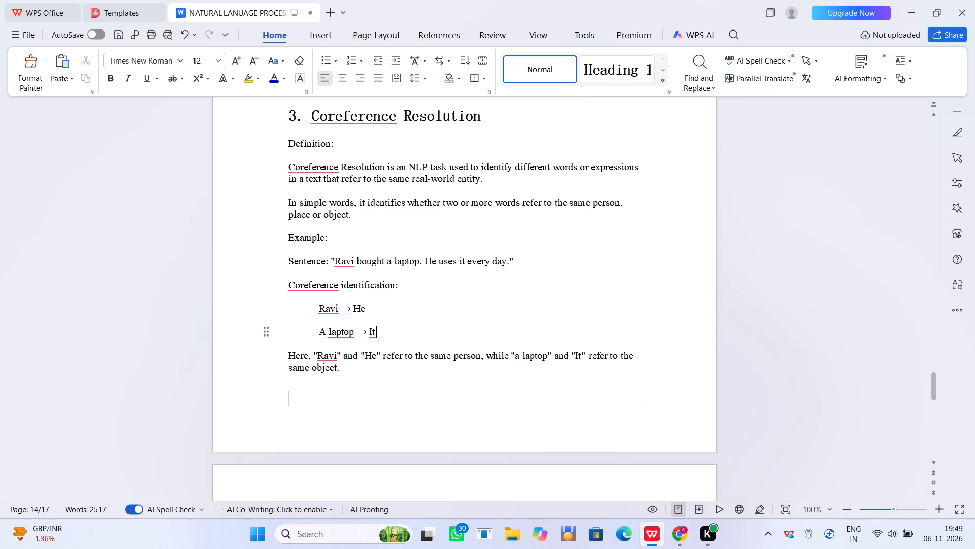
Delete the empty numbered items before and after the "Identify Mentions" line in section 4, Working of Coreference Resolution.
scroll(349, 361, down, 3)
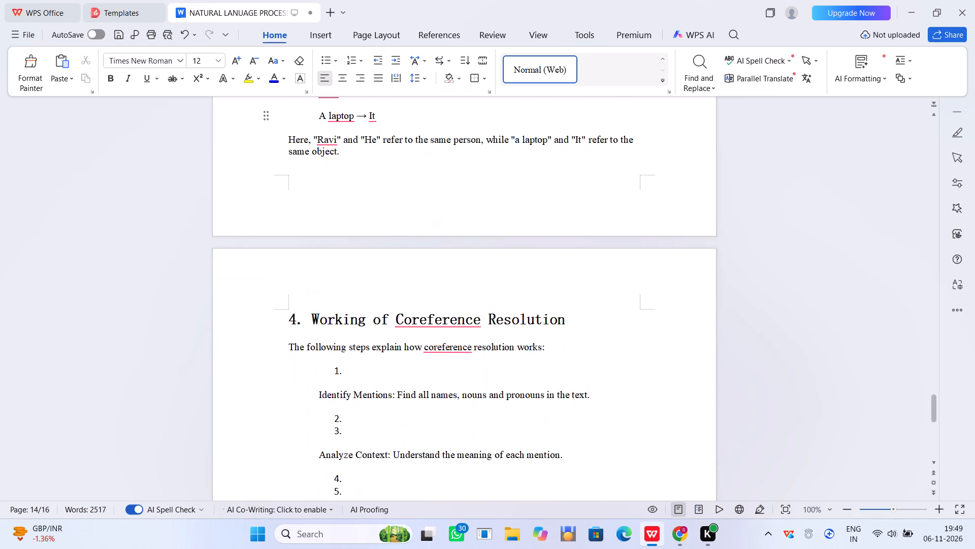
click(387, 381)
key(BackSpace)
key(BackSpace)
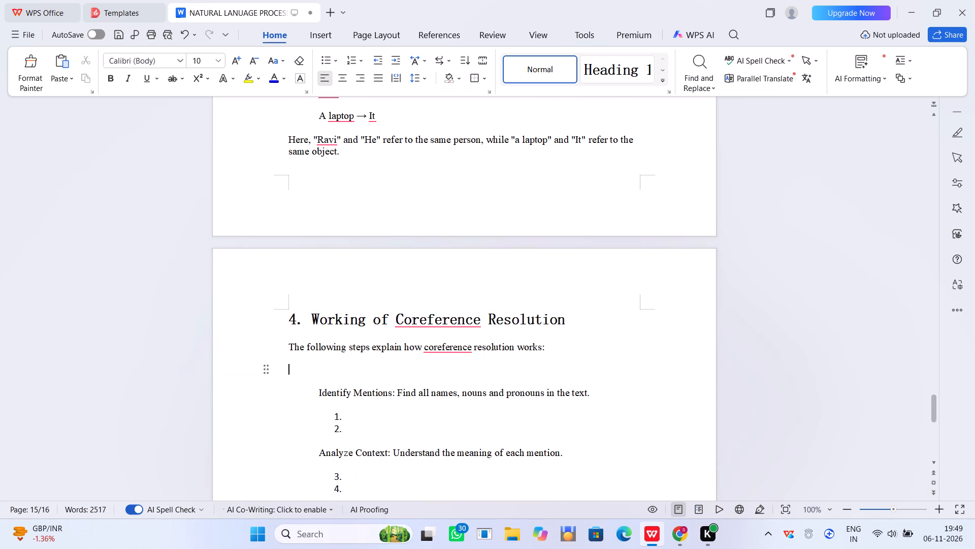
key(BackSpace)
click(360, 410)
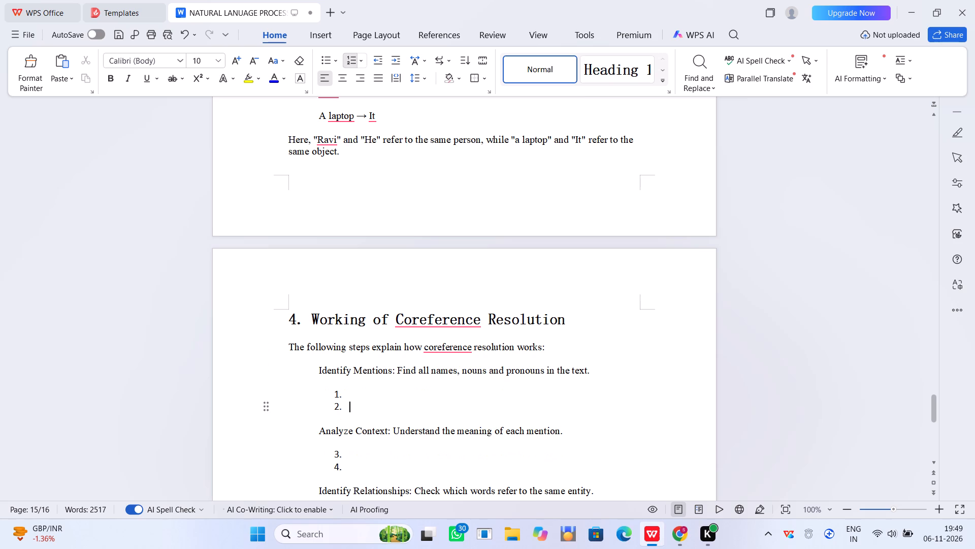
key(BackSpace)
key(BackSpace)
key(BackSpace)
key(BackSpace)
Delete the empty numbered items before and after the "Identify Relationships" line in section 4.
scroll(360, 410, down, 2)
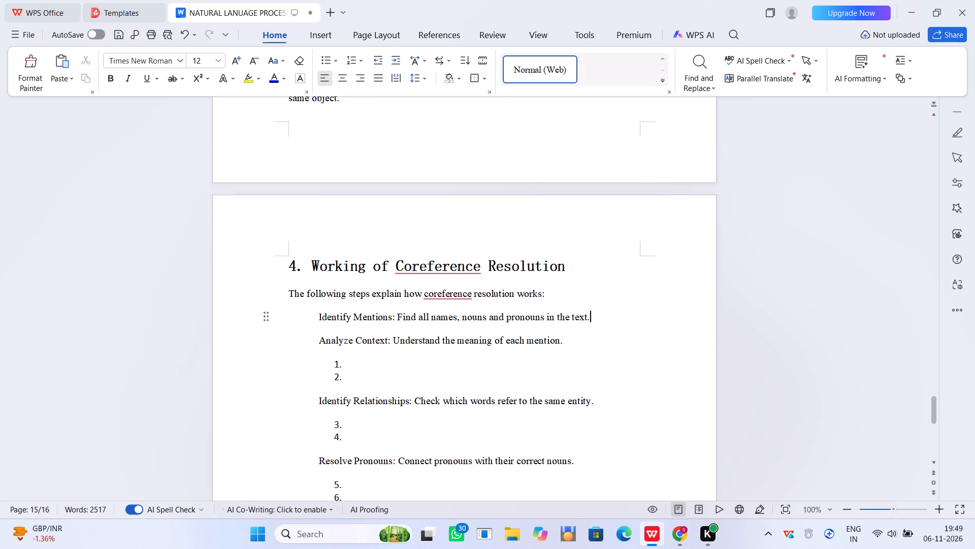
click(355, 367)
key(BackSpace)
key(BackSpace)
key(BackSpace)
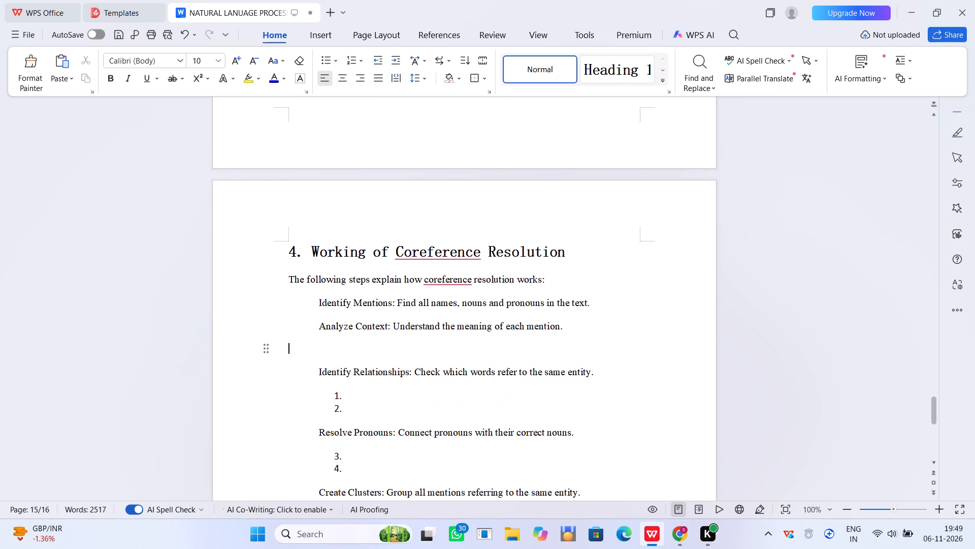
key(BackSpace)
click(346, 389)
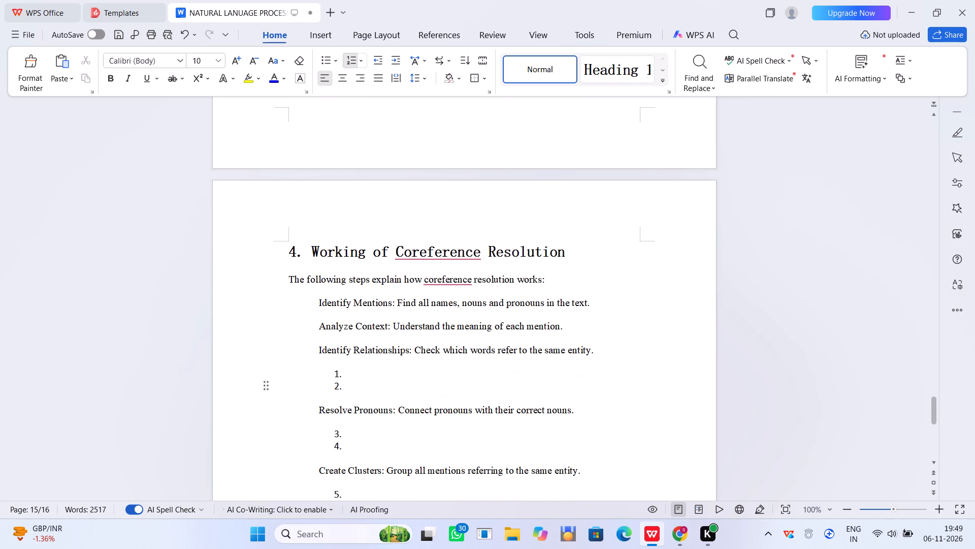
key(BackSpace)
key(BackSpace)
key(BackSpace)
key(BackSpace)
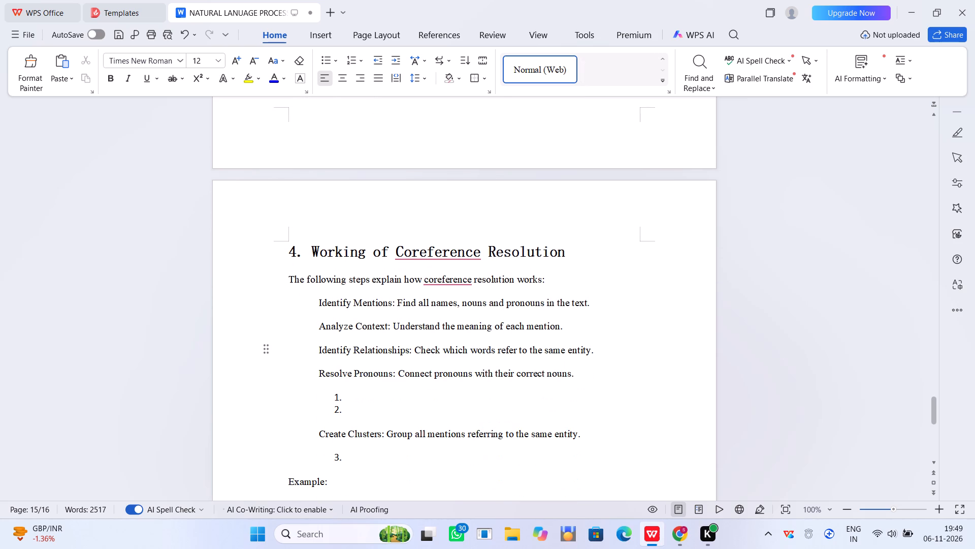
Delete the empty numbered items before and after the "Create Clusters" line in section 4.
scroll(346, 389, down, 2)
click(355, 319)
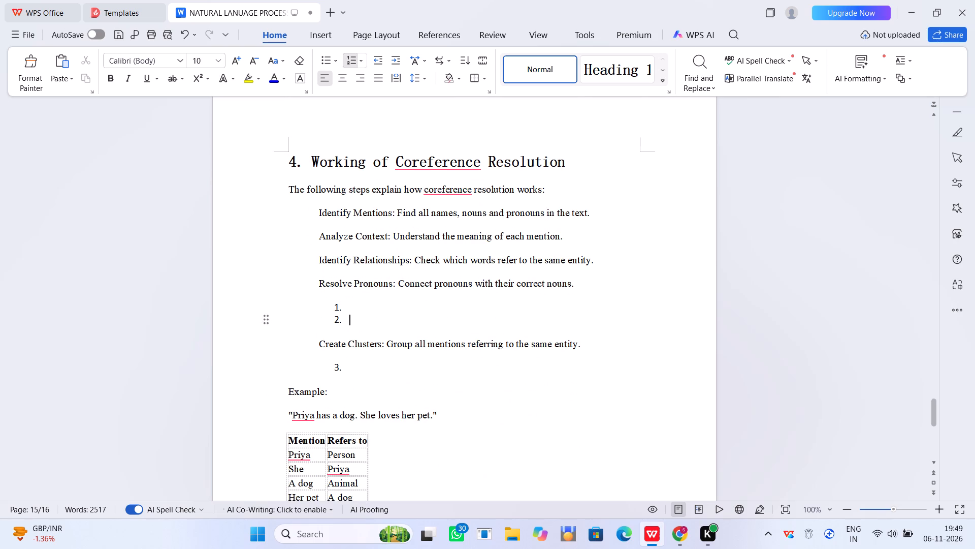
key(BackSpace)
key(BackSpace)
key(BackSpace)
key(BackSpace)
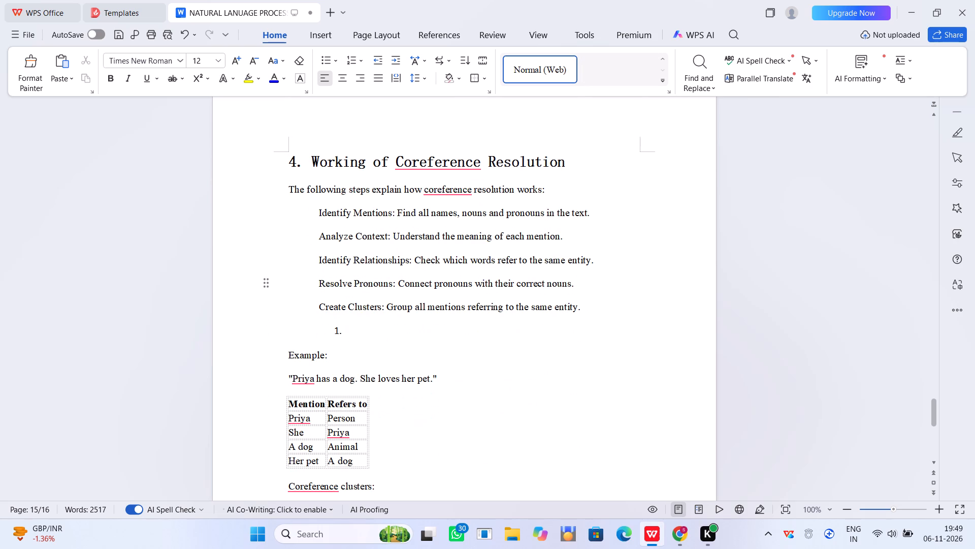
click(357, 337)
key(BackSpace)
key(BackSpace)
key(BackSpace)
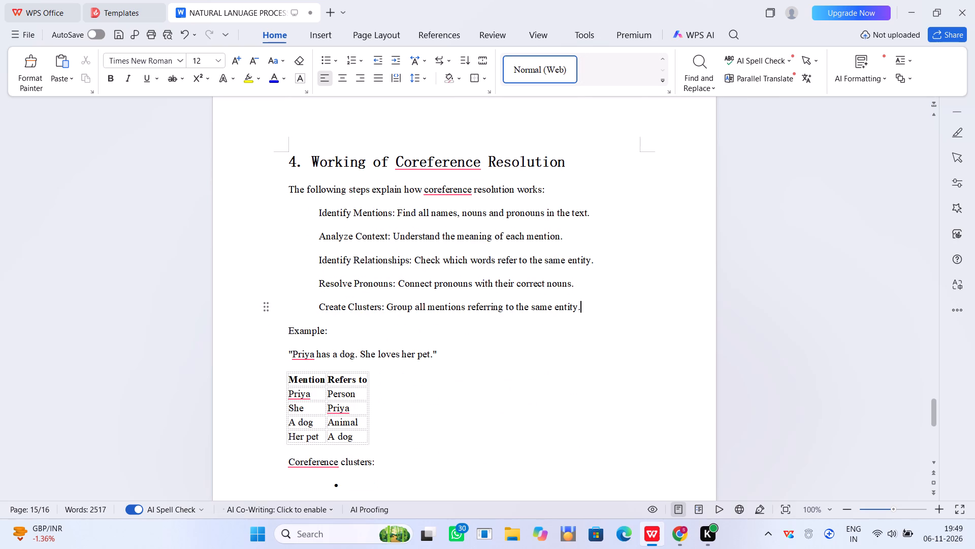
Remove the left indent from the five step lines in section 4, from "Identify Mentions" through "Create Clusters".
click(316, 211)
key(BackSpace)
click(322, 243)
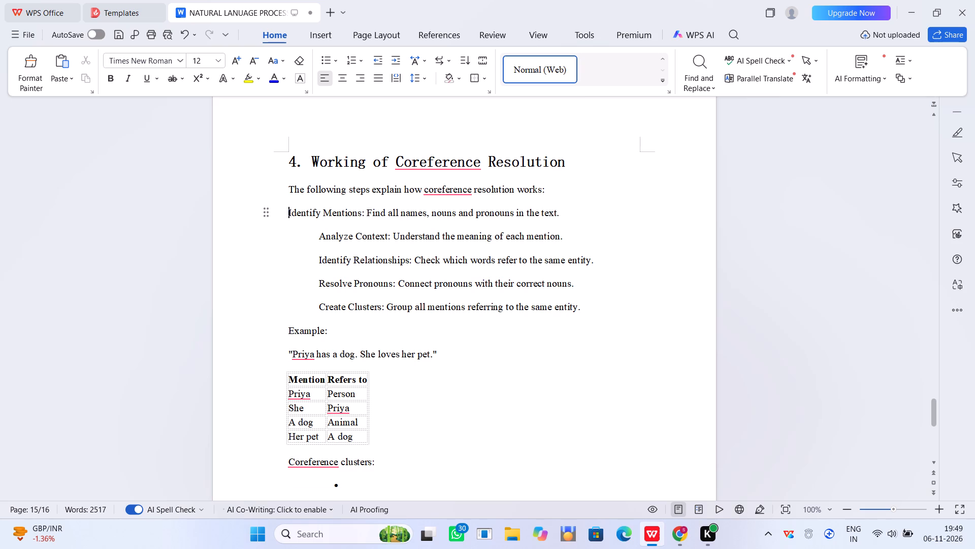
key(BackSpace)
click(321, 263)
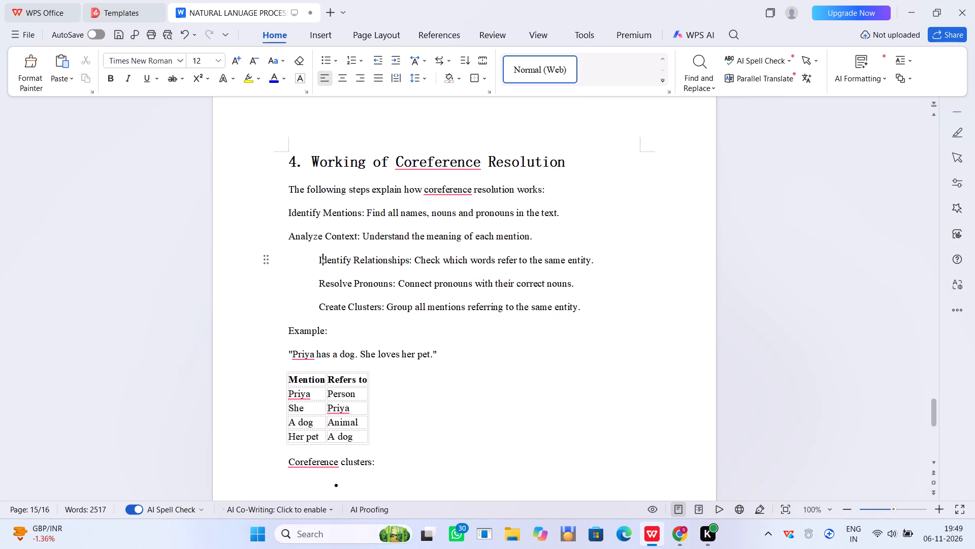
key(Left)
key(BackSpace)
click(320, 284)
key(BackSpace)
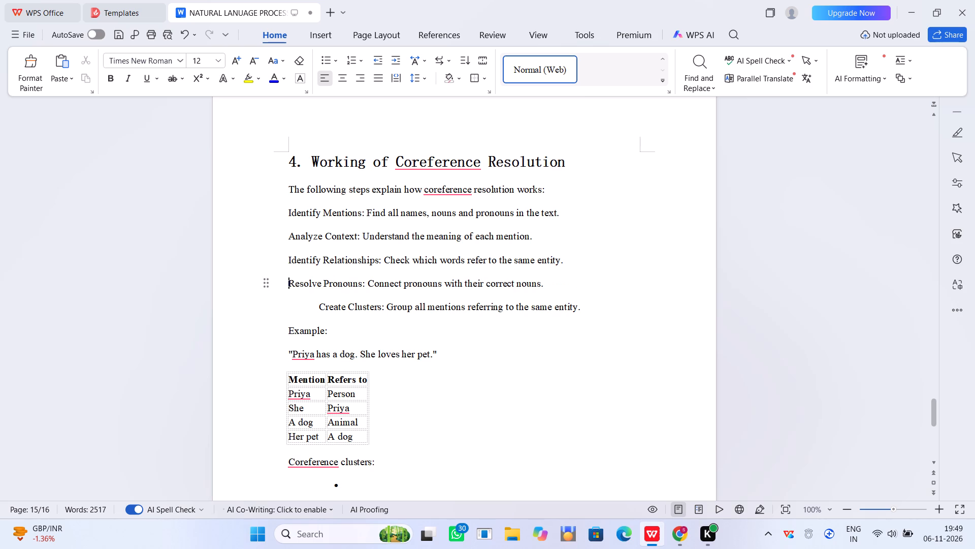
click(317, 303)
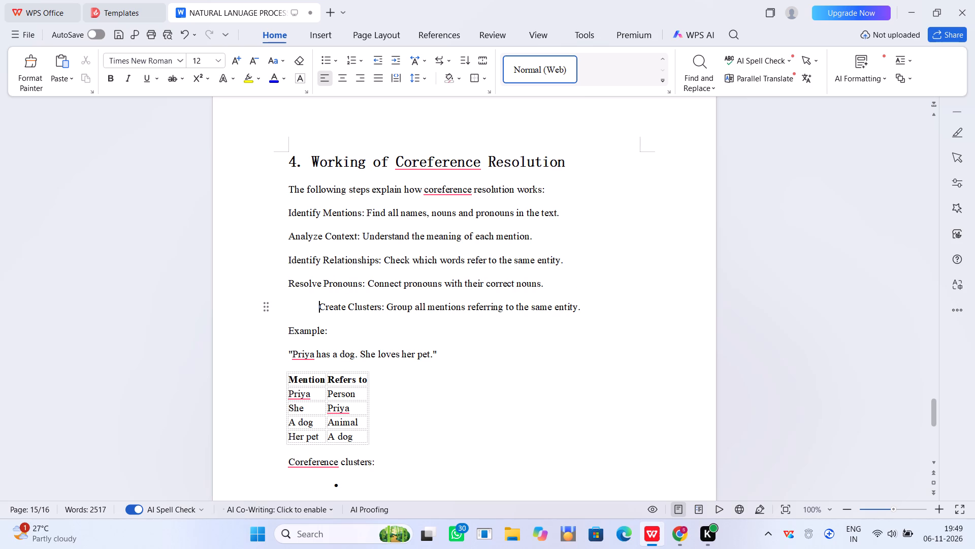
key(BackSpace)
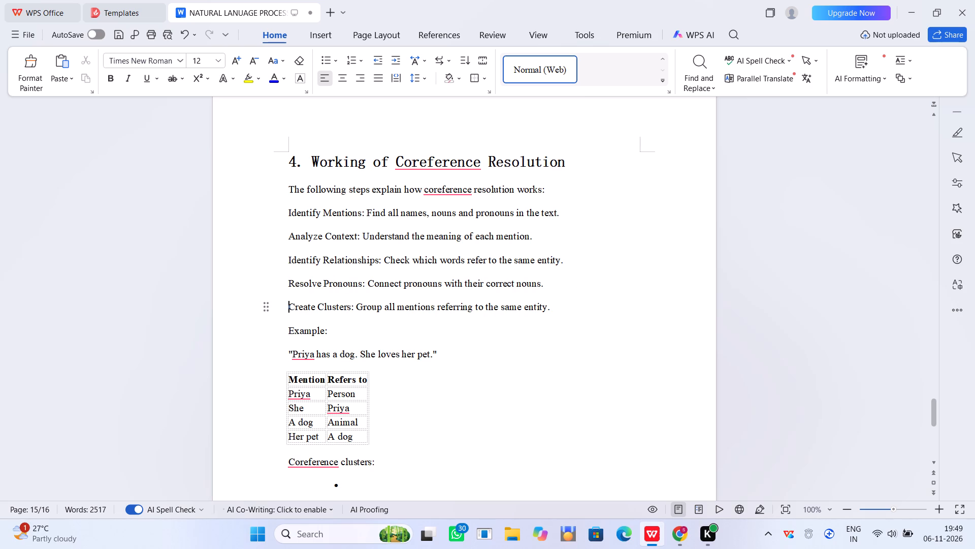
Make the labels "Identify Mentions:", "Analyze Context:", "Identify Relationships:" and "Resolve Pronouns:" bold in section 4.
drag(365, 218, 284, 177)
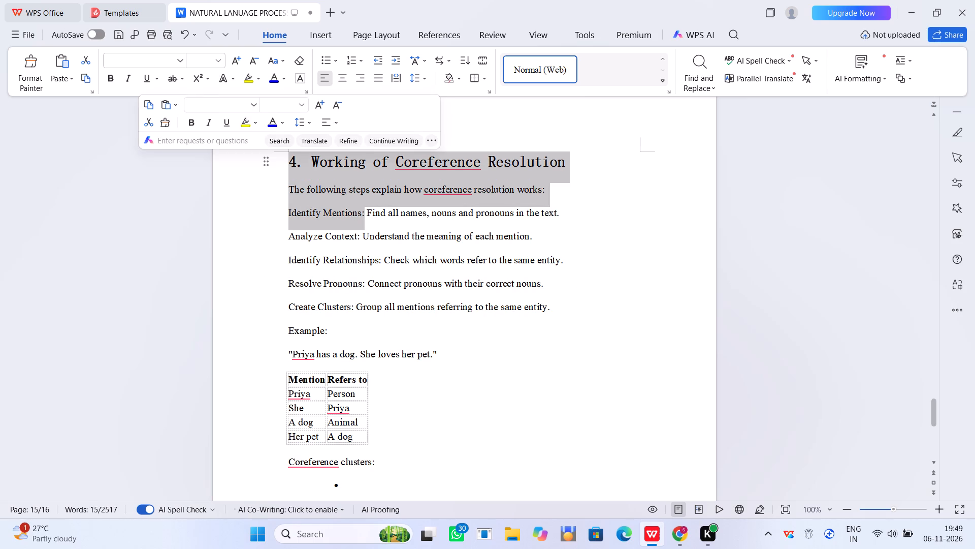
click(283, 201)
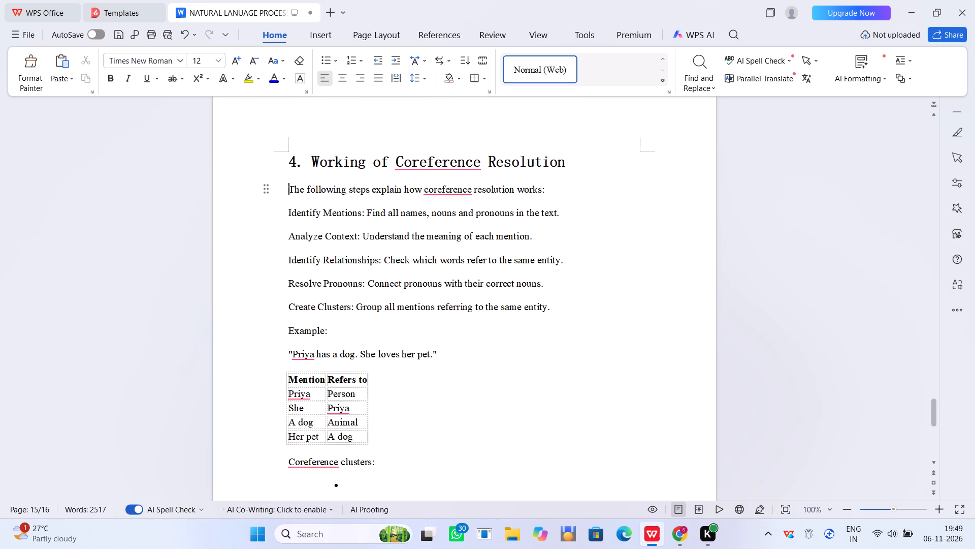
drag(364, 213, 285, 215)
click(189, 179)
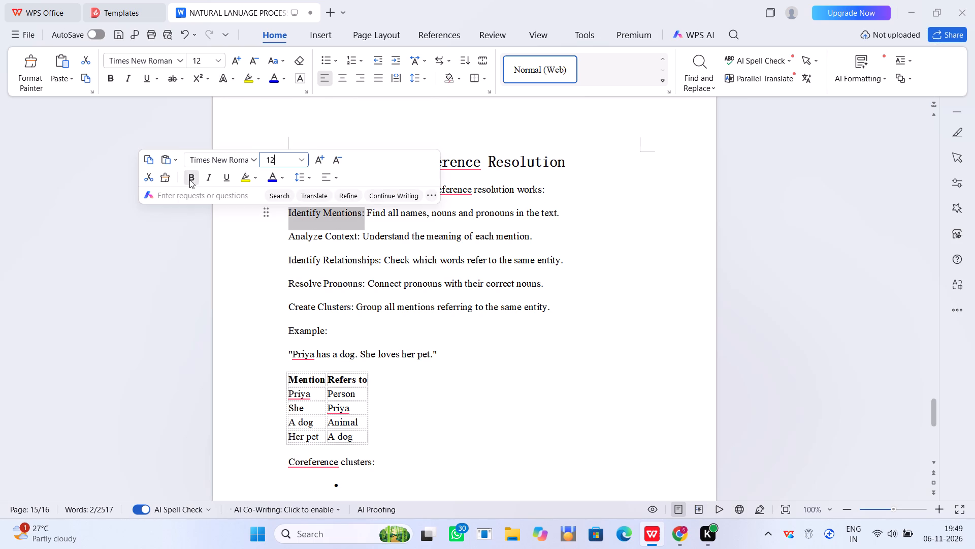
drag(362, 235, 281, 229)
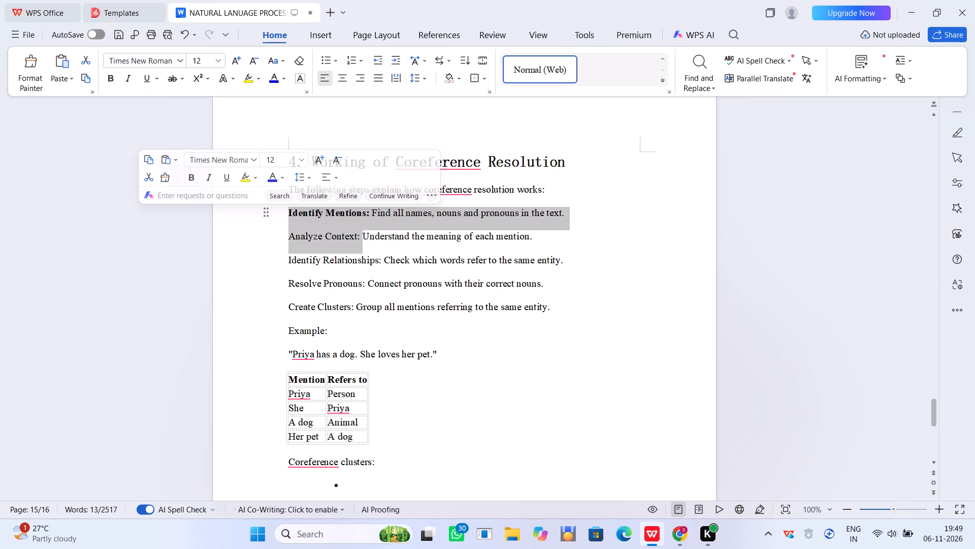
click(272, 227)
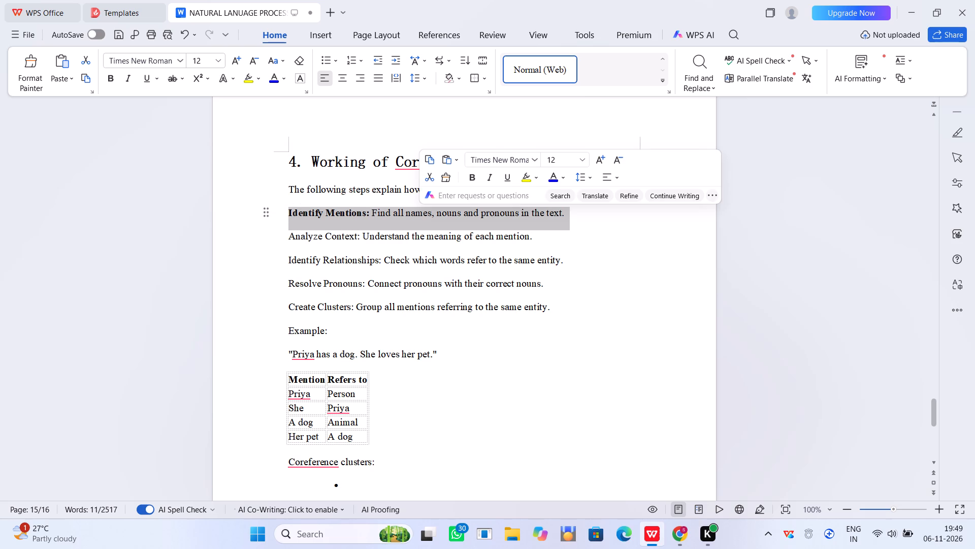
drag(359, 237, 294, 239)
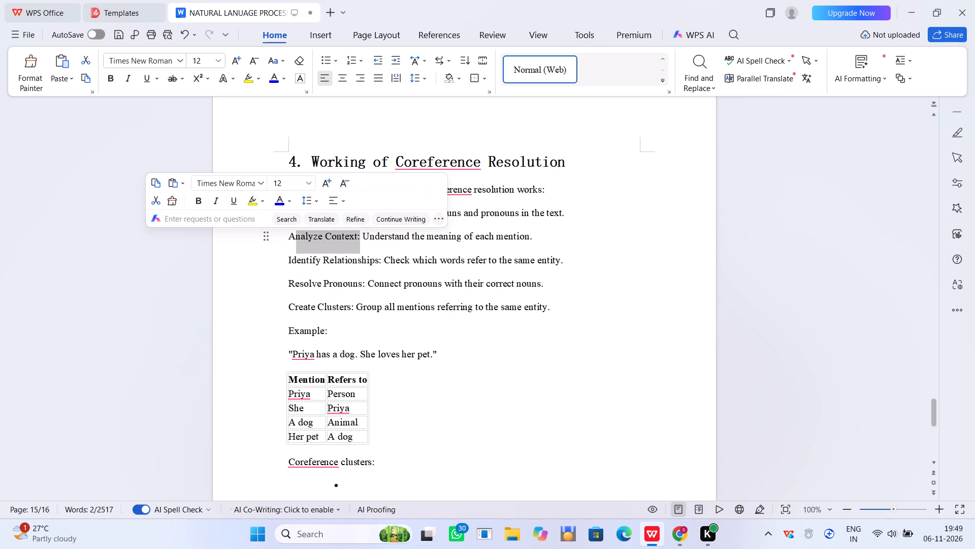
drag(285, 238, 363, 243)
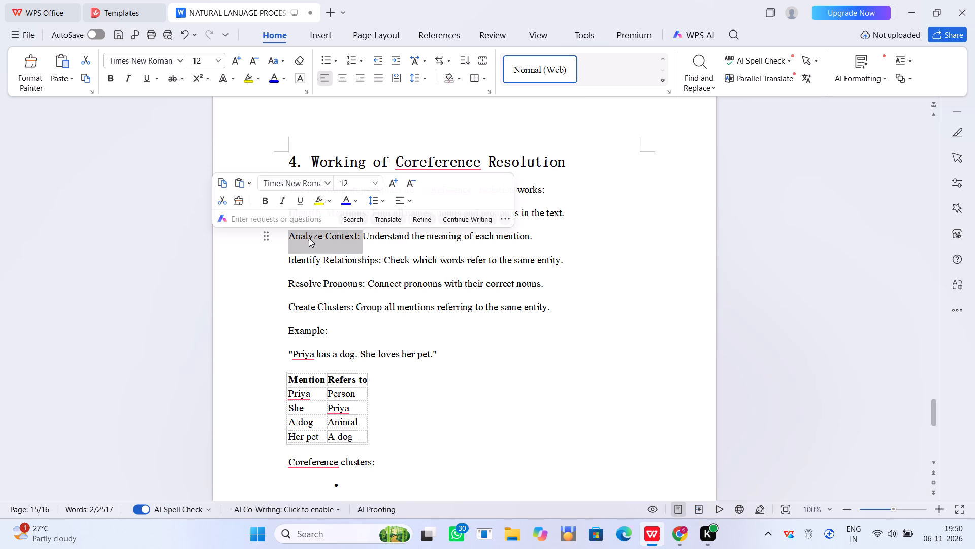
click(265, 206)
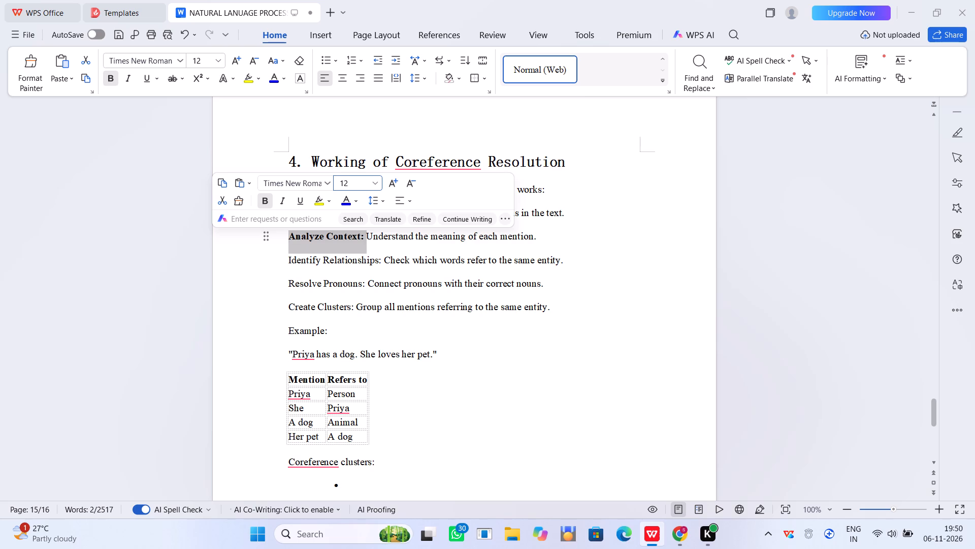
drag(380, 261, 288, 258)
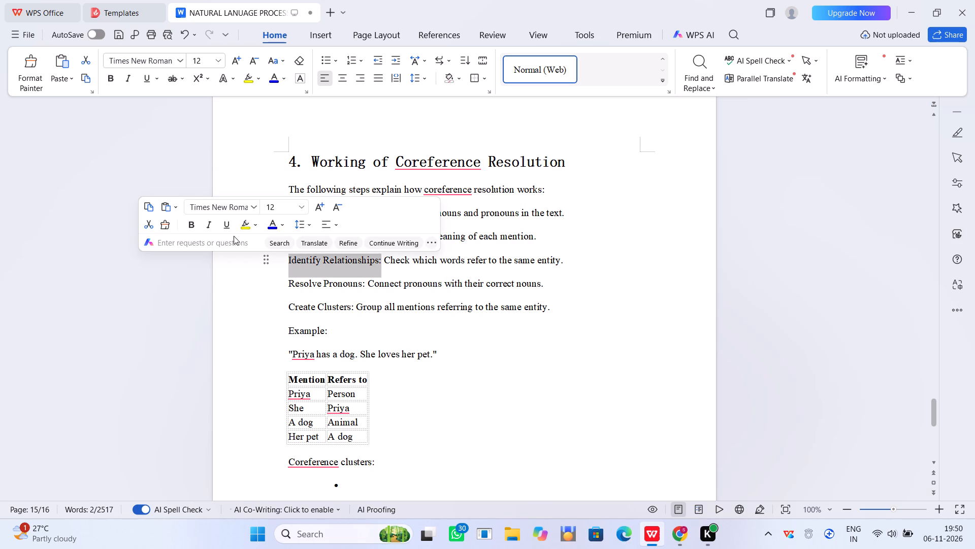
click(196, 226)
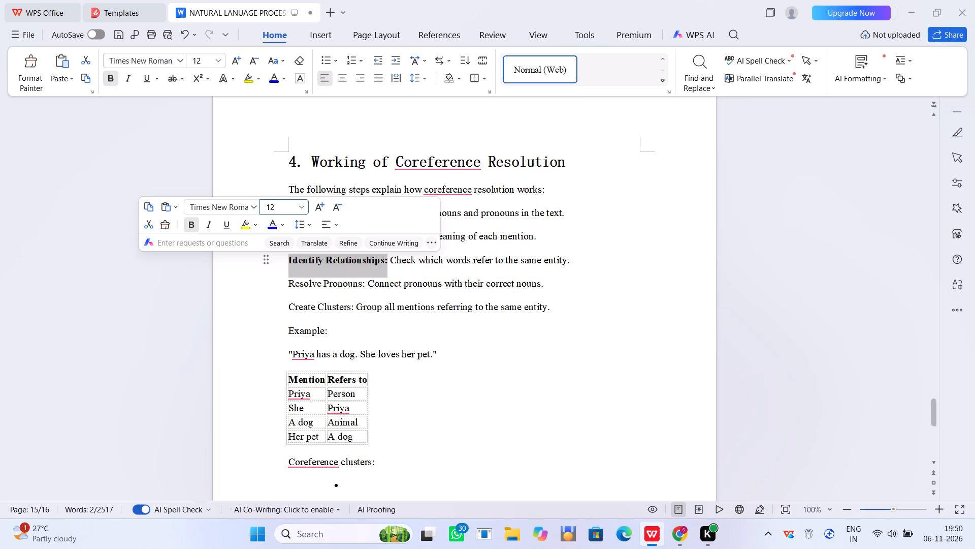
drag(366, 287, 279, 289)
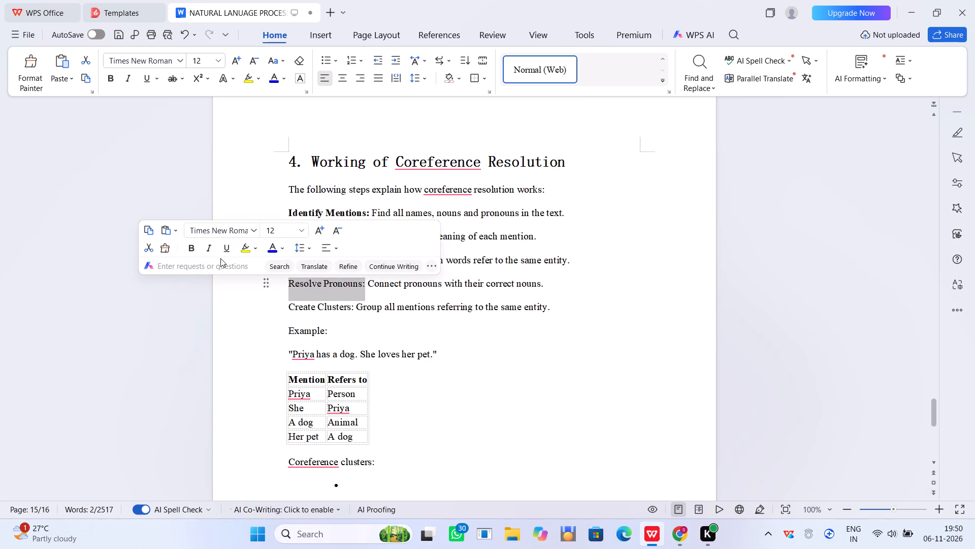
click(190, 250)
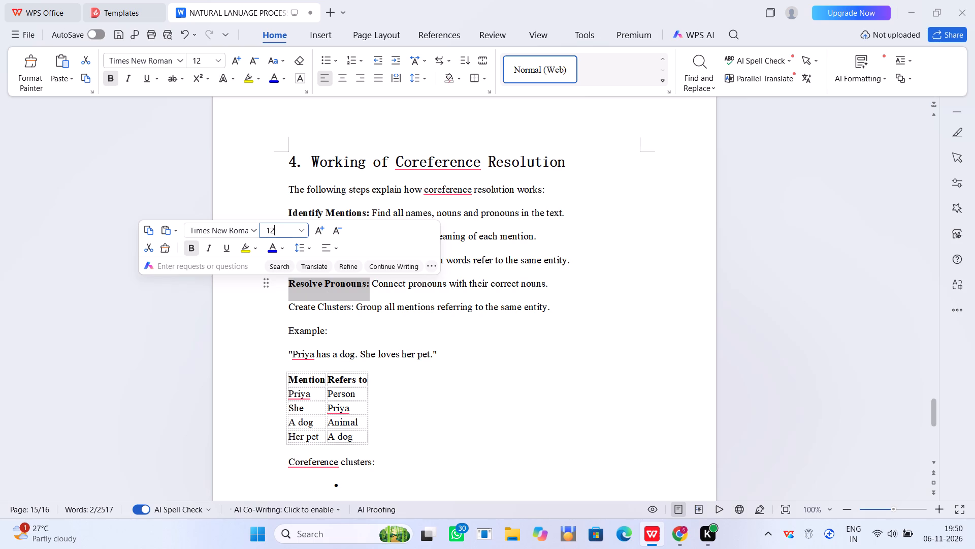
Make the label "Create Clusters:" bold in section 4.
drag(353, 309, 286, 312)
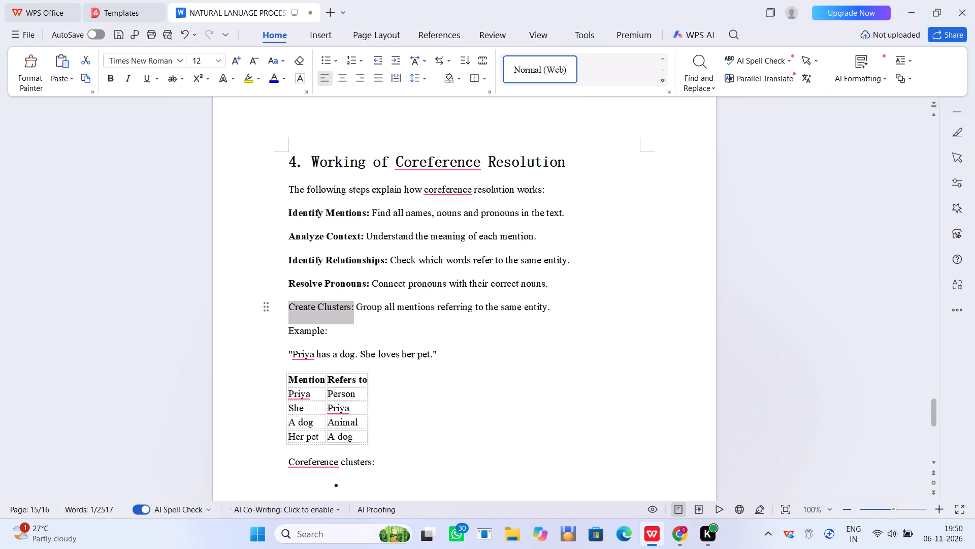
drag(286, 312, 284, 312)
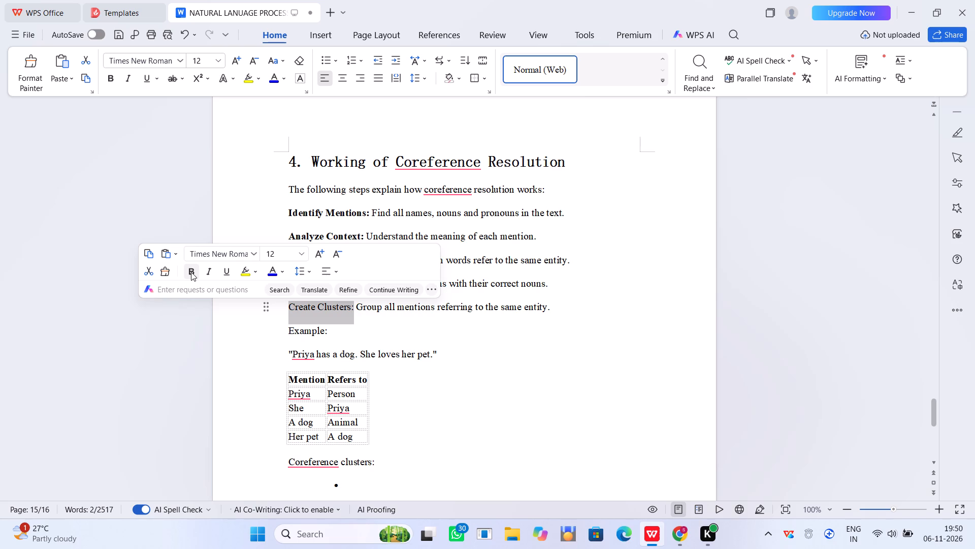
click(191, 272)
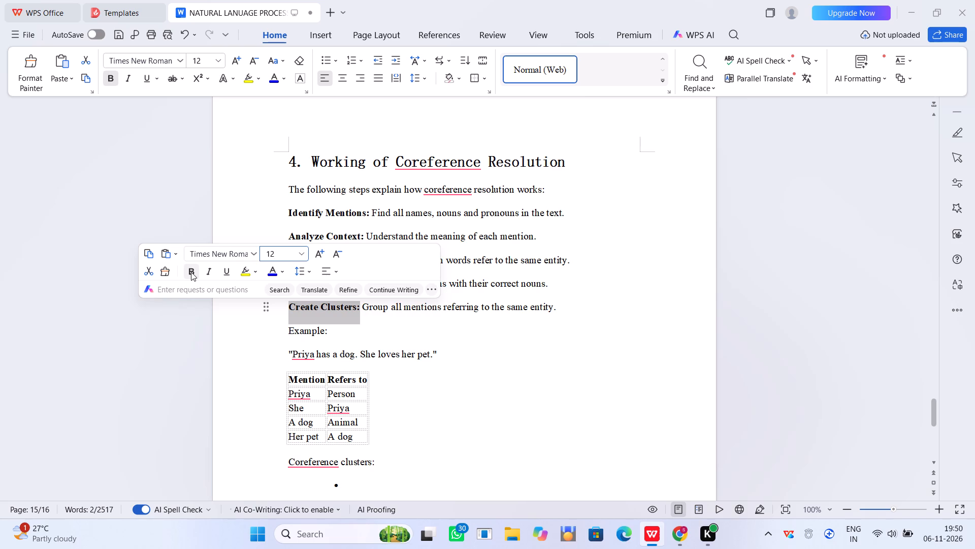
click(361, 342)
Delete the empty bullets before and after the "Cluster 1: Priya, She" line under "Coreference clusters:".
scroll(361, 342, down, 4)
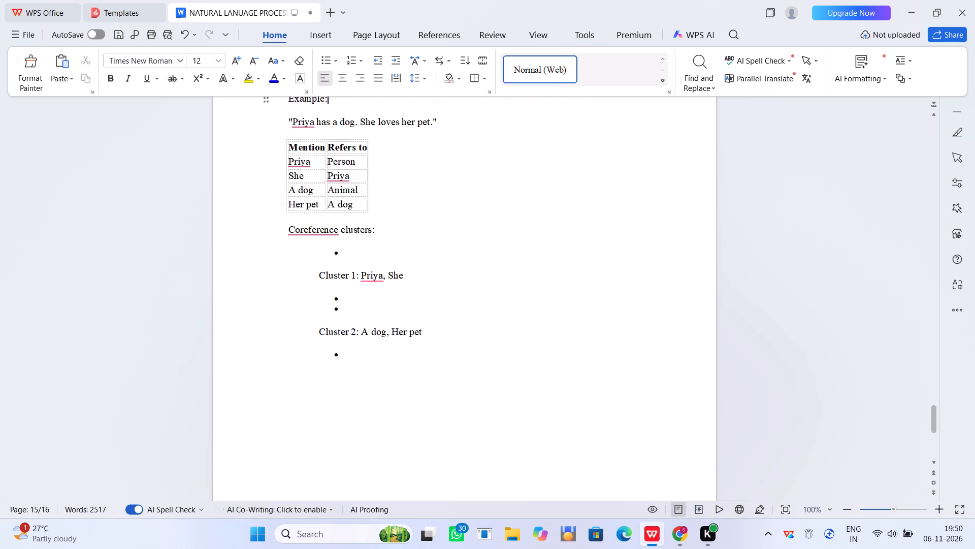
click(357, 256)
key(BackSpace)
key(BackSpace)
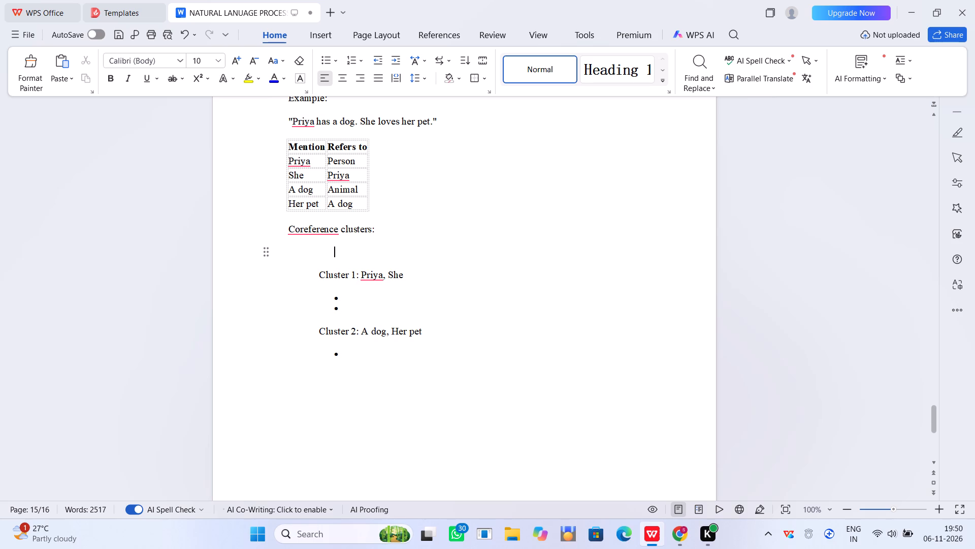
key(BackSpace)
click(352, 285)
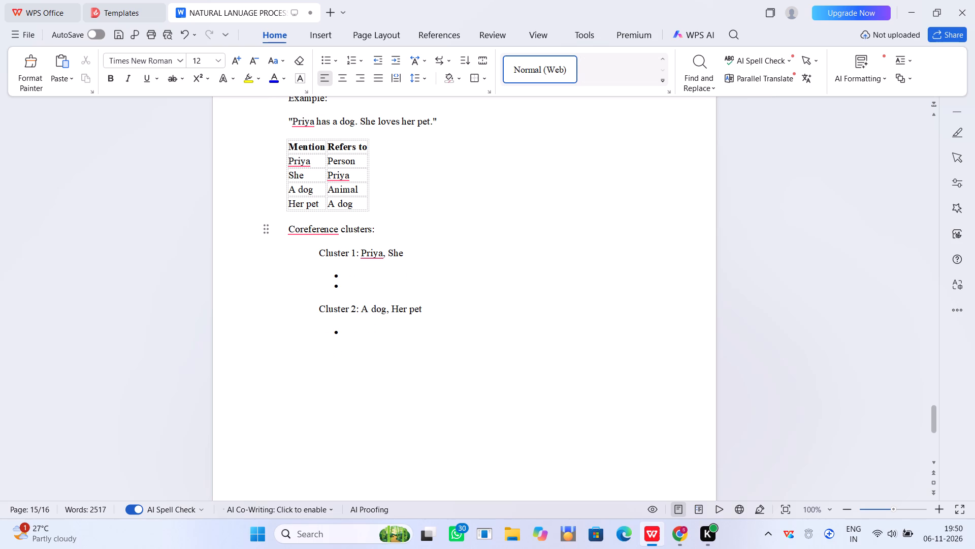
key(backslash)
key(BackSpace)
key(BackSpace)
key(BackSpace)
key(BackSpace)
key(BackSpace)
Remove the bullet and the indent from the empty line below "Cluster 2: A dog, Her pet".
scroll(352, 285, down, 1)
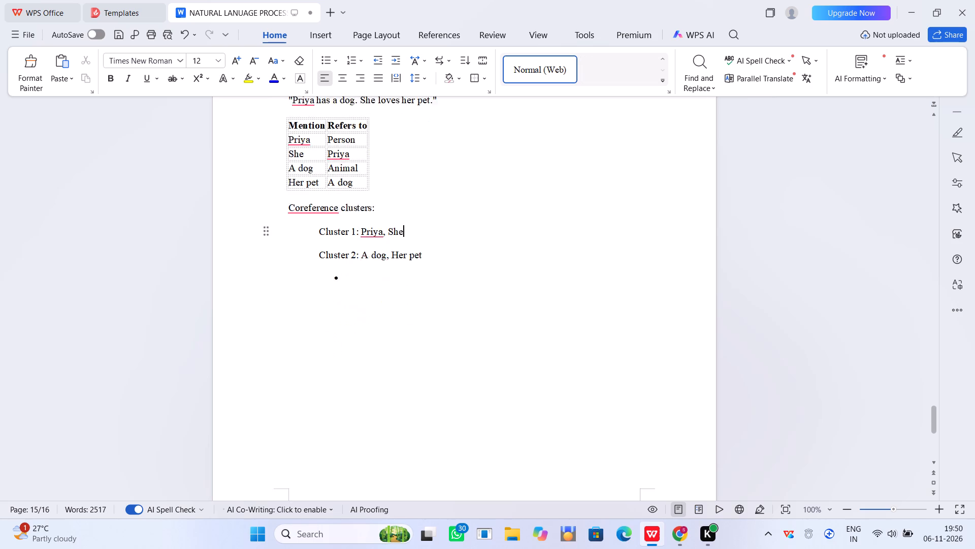
scroll(352, 285, down, 1)
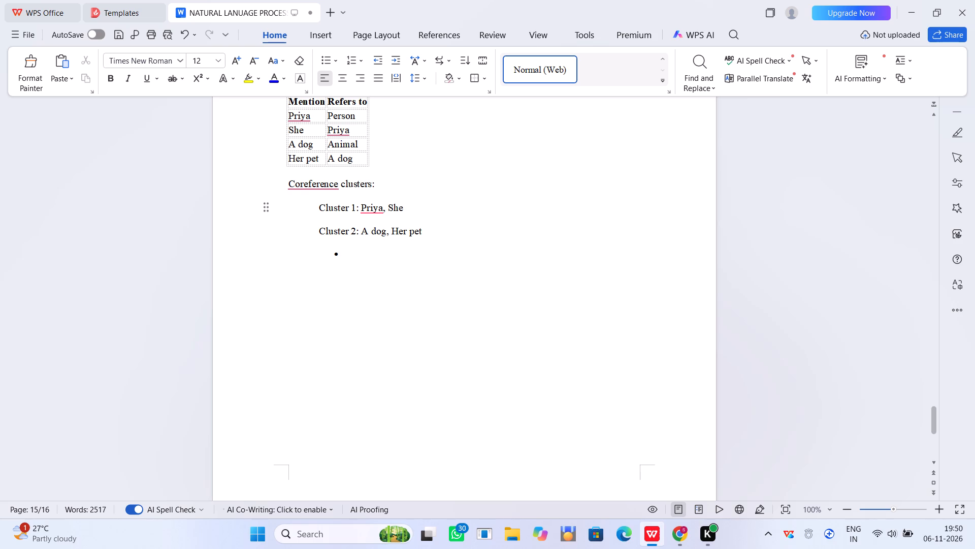
click(341, 252)
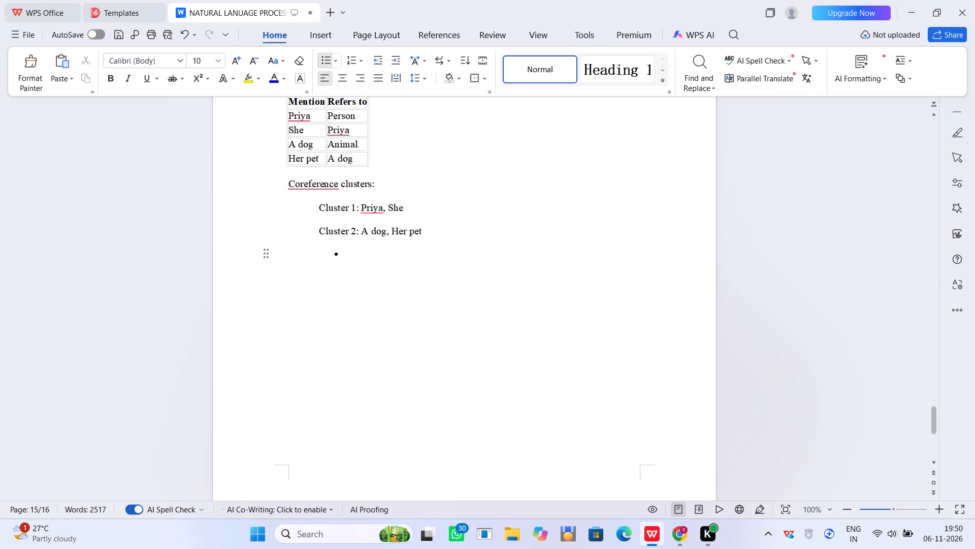
key(BackSpace)
key(BackSpace)
key(alt+Tab)
click(535, 314)
scroll(535, 314, down, 6)
scroll(535, 314, up, 1)
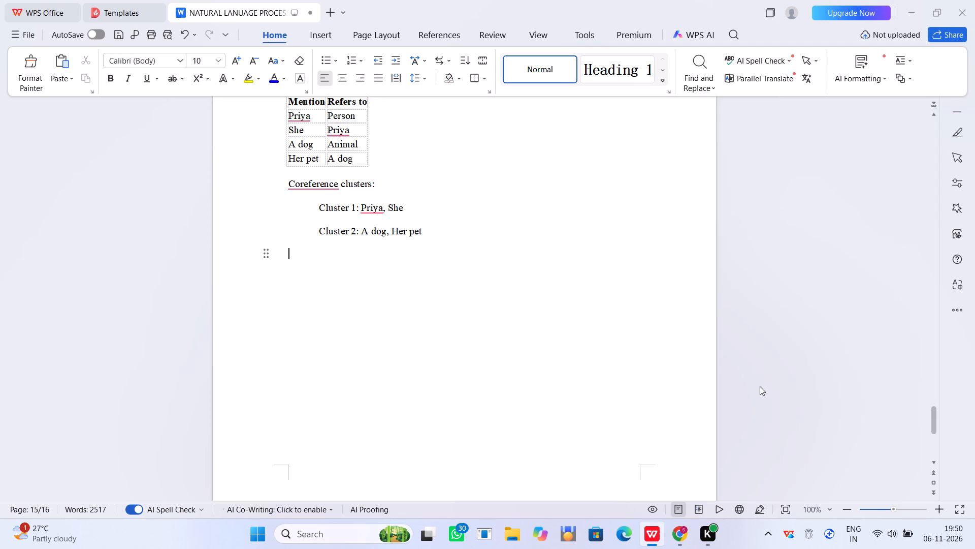
key(ctrl+v)
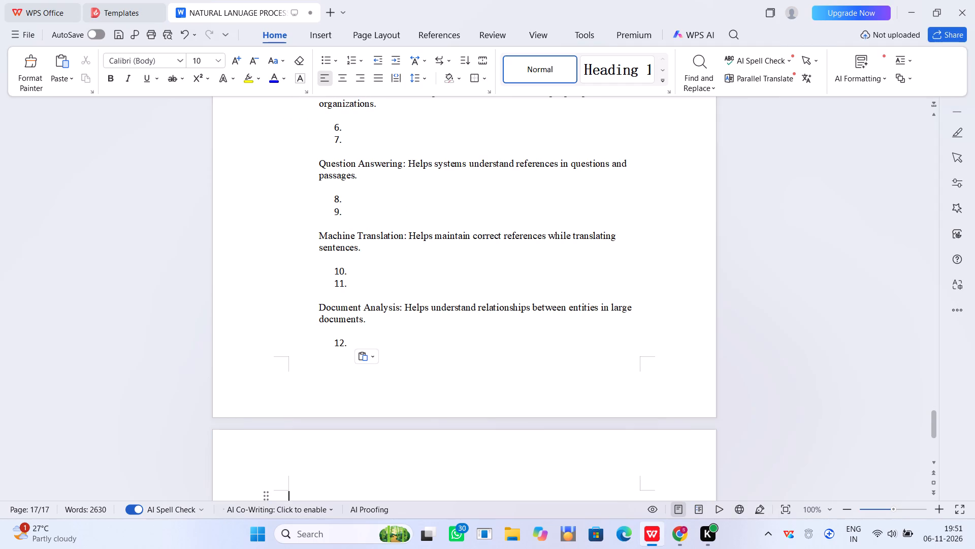
Delete the empty numbered item under the "6. Challenges" heading and remove the left indent from the "Pronoun Ambiguity" line.
scroll(552, 292, up, 7)
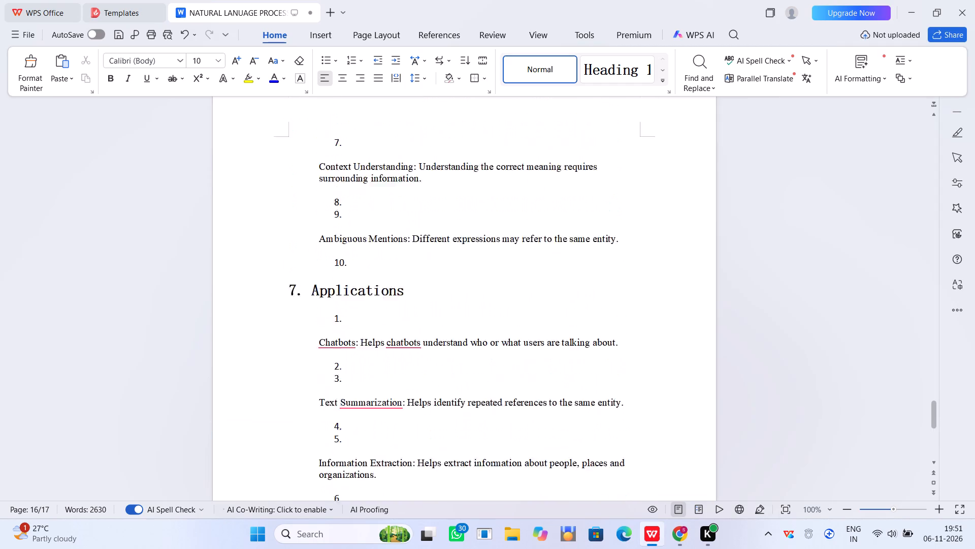
scroll(552, 292, up, 2)
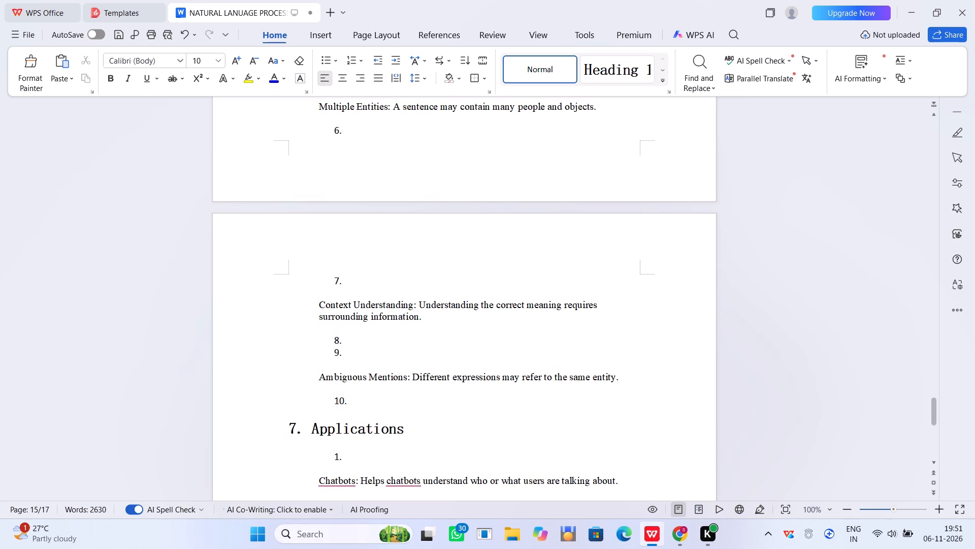
scroll(552, 292, up, 7)
scroll(552, 292, down, 1)
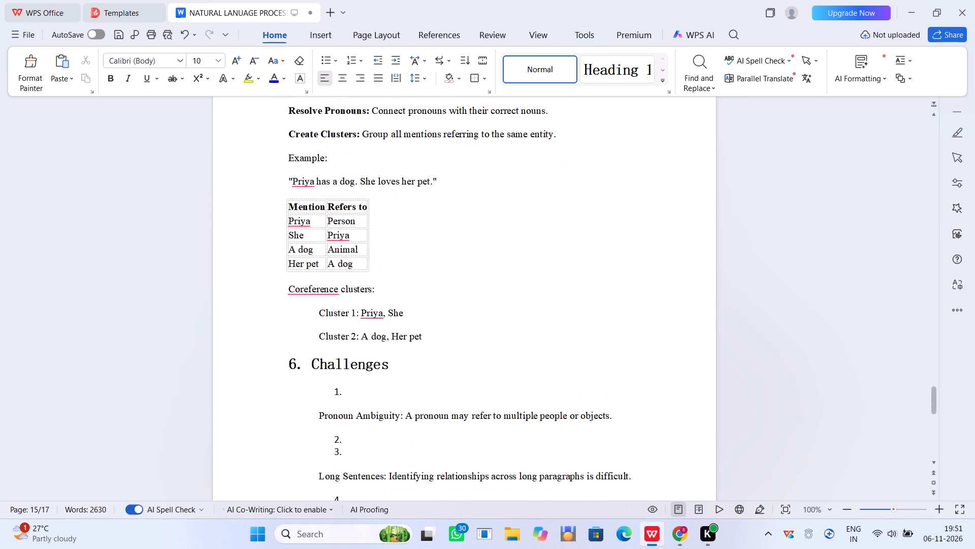
scroll(552, 292, down, 1)
click(344, 351)
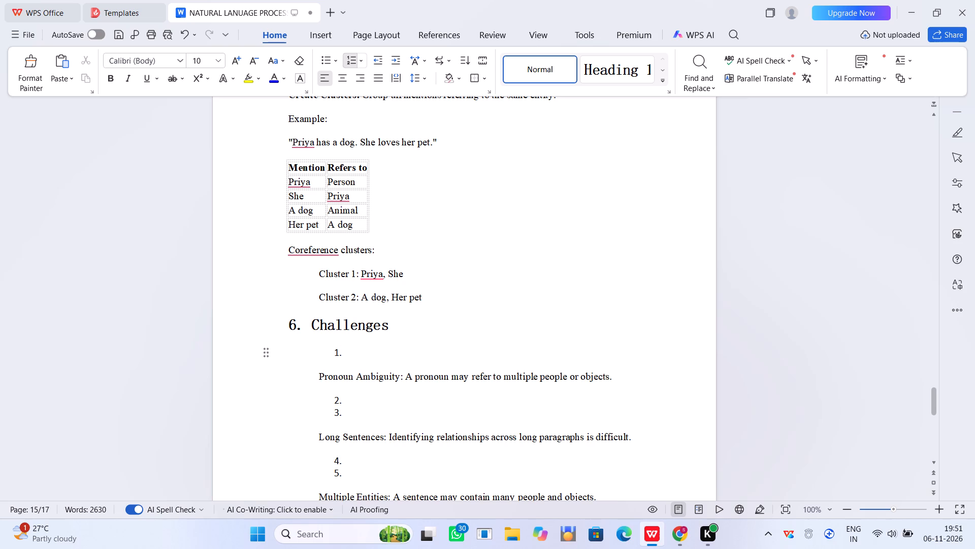
key(BackSpace)
key(BackSpace)
key(BackSpace)
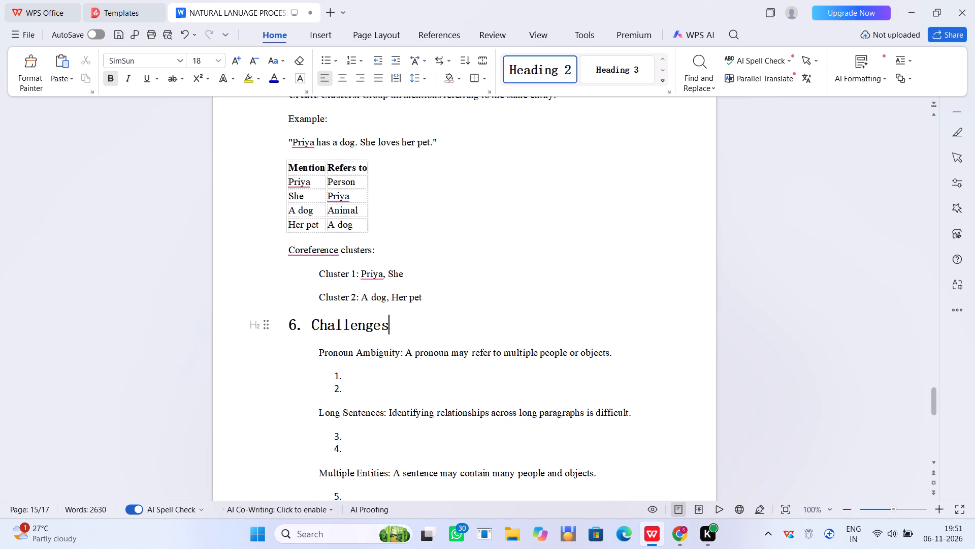
click(316, 352)
key(BackSpace)
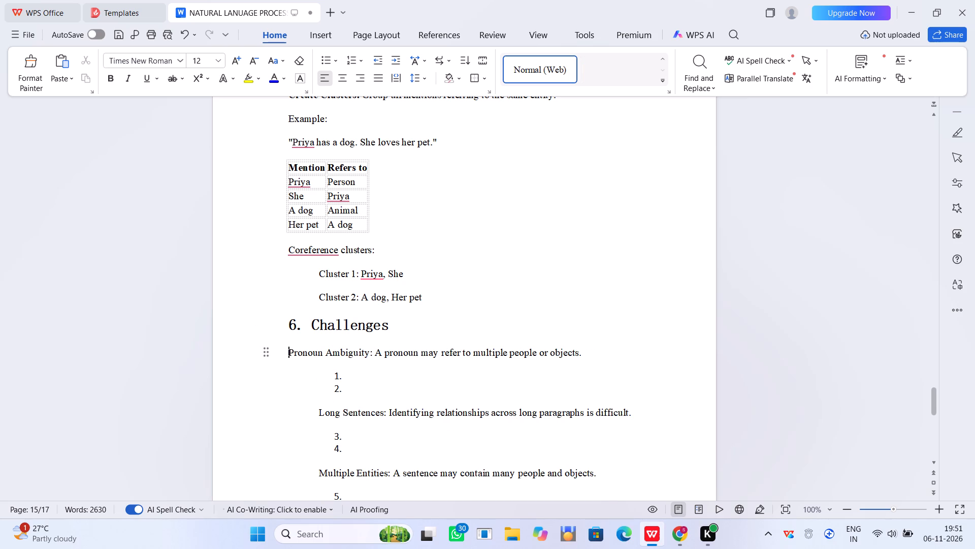
Delete the two empty numbered items above the "Long Sentences" line in section 6 and remove that line's left indent.
click(362, 388)
key(BackSpace)
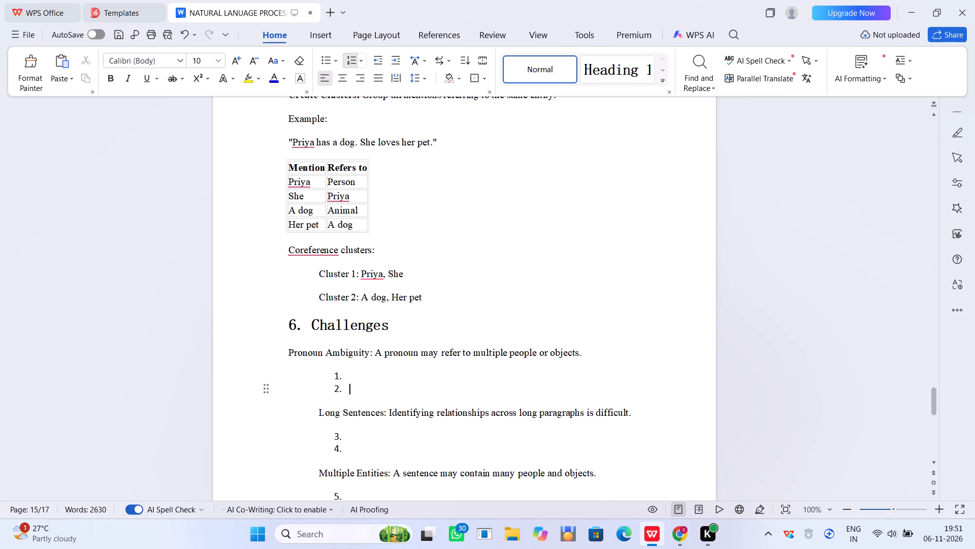
key(BackSpace)
key(BackSpace)
key(BackSpace)
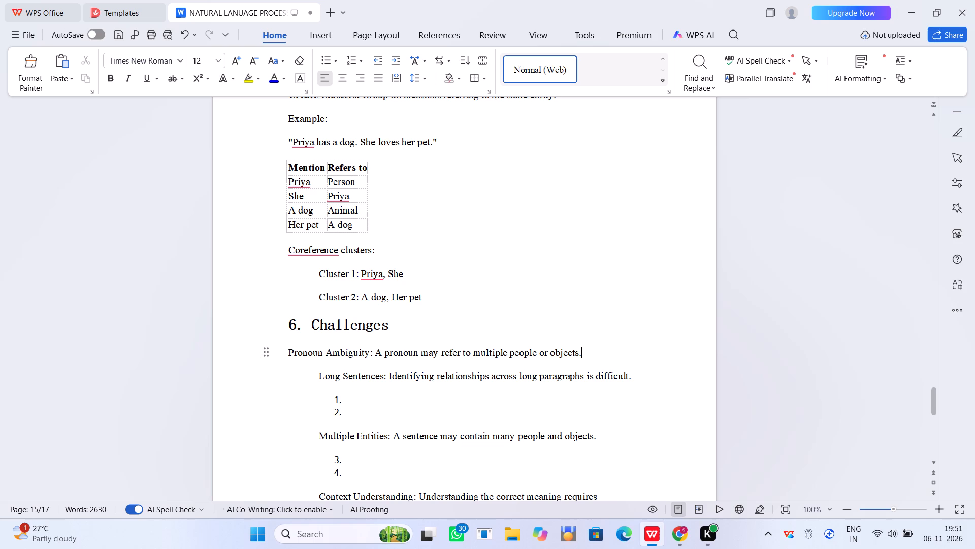
click(313, 375)
key(BackSpace)
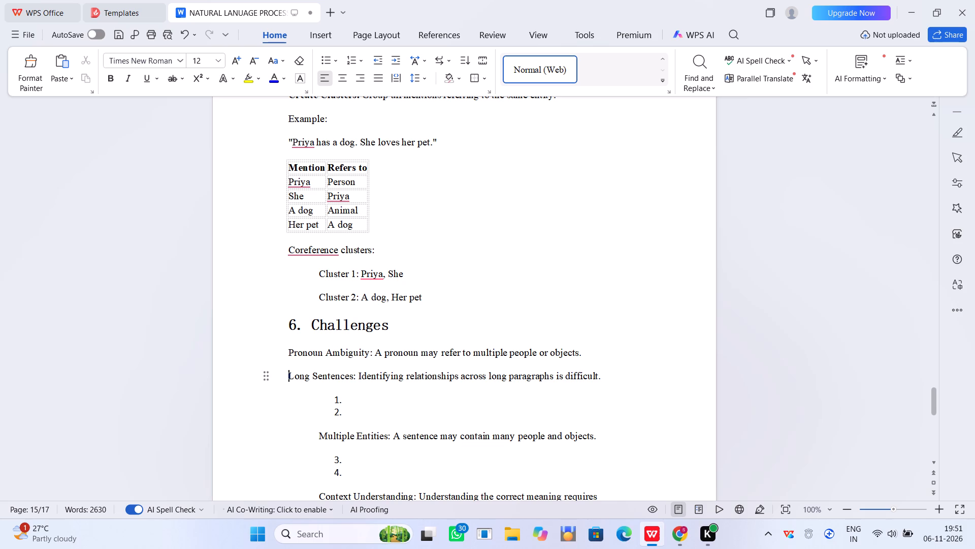
Delete the two empty numbered items above the "Multiple Entities" line in section 6 and remove that line's left indent.
click(369, 416)
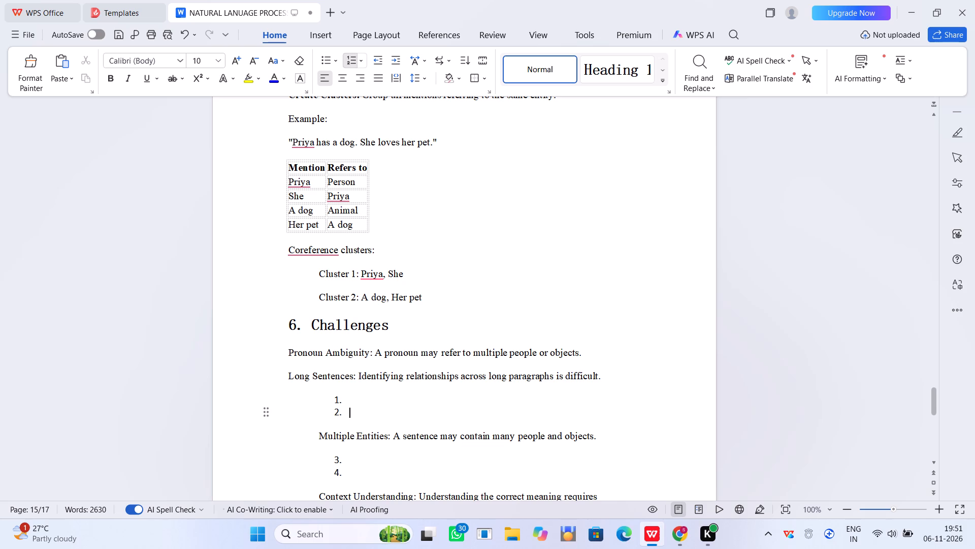
key(BackSpace)
key(BackSpace)
key(BackSpace)
key(BackSpace)
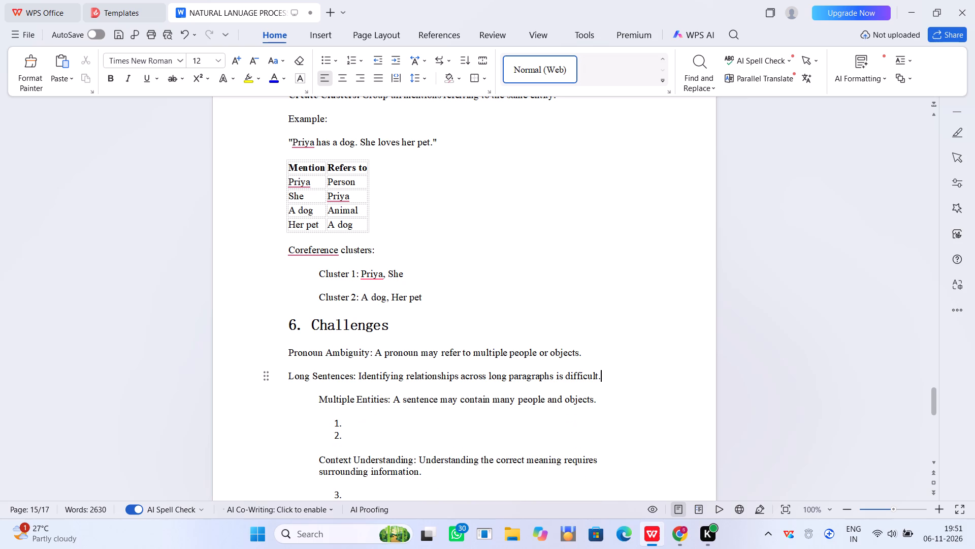
click(319, 400)
key(BackSpace)
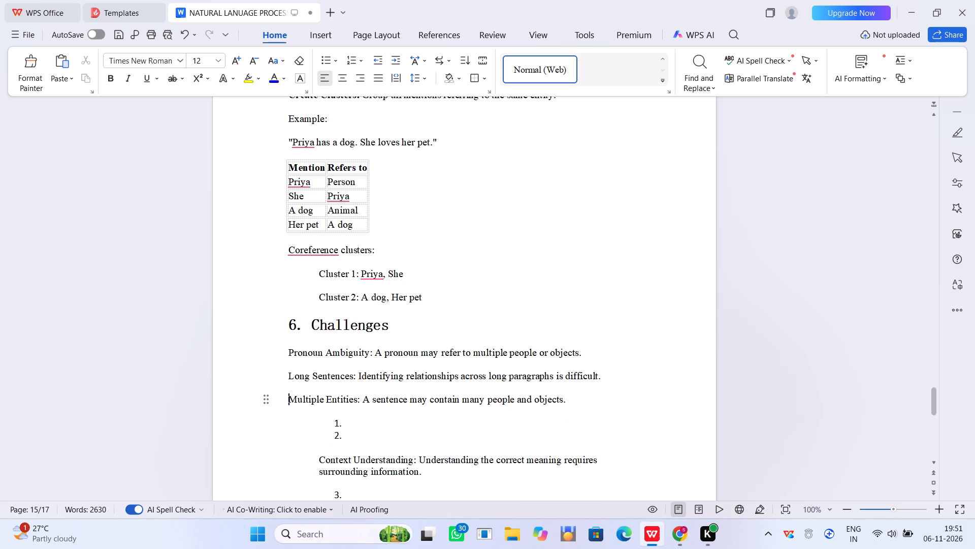
Delete the two empty numbered items above the "Context Understanding" line in section 6 and remove that line's left indent.
click(354, 436)
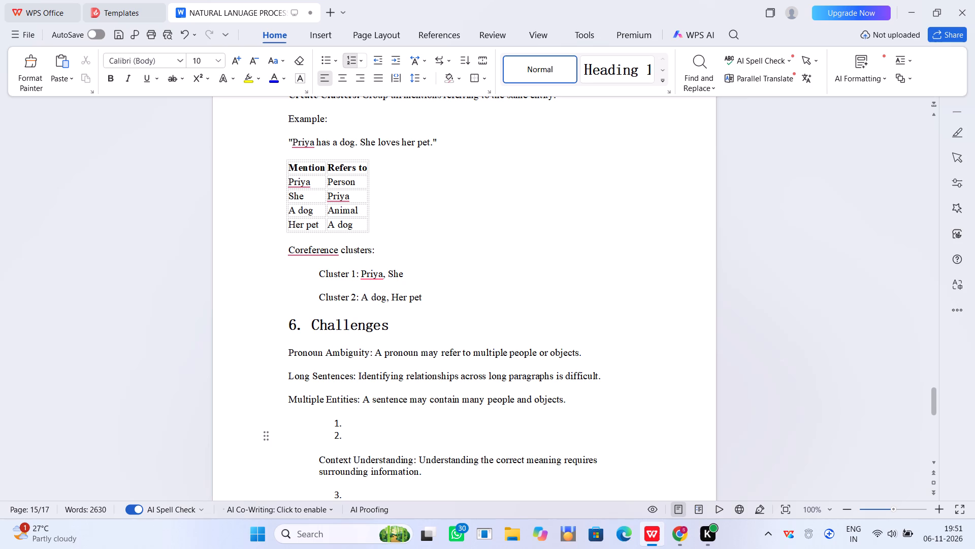
key(BackSpace)
key(BackSpace)
key(BackSpace)
key(BackSpace)
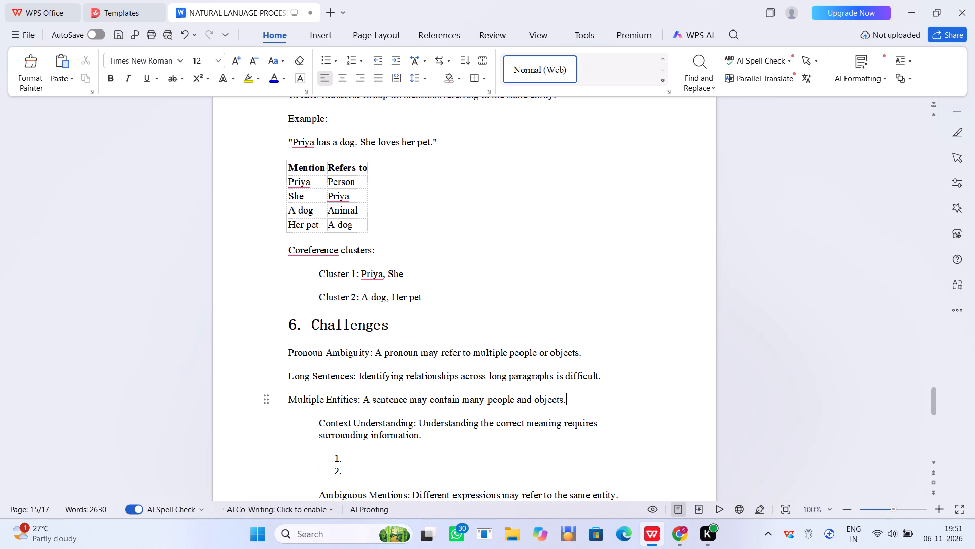
click(319, 425)
key(BackSpace)
Delete the two empty numbered items above the "Ambiguous Mentions" line in section 6 and remove that line's left indent.
scroll(383, 472, down, 1)
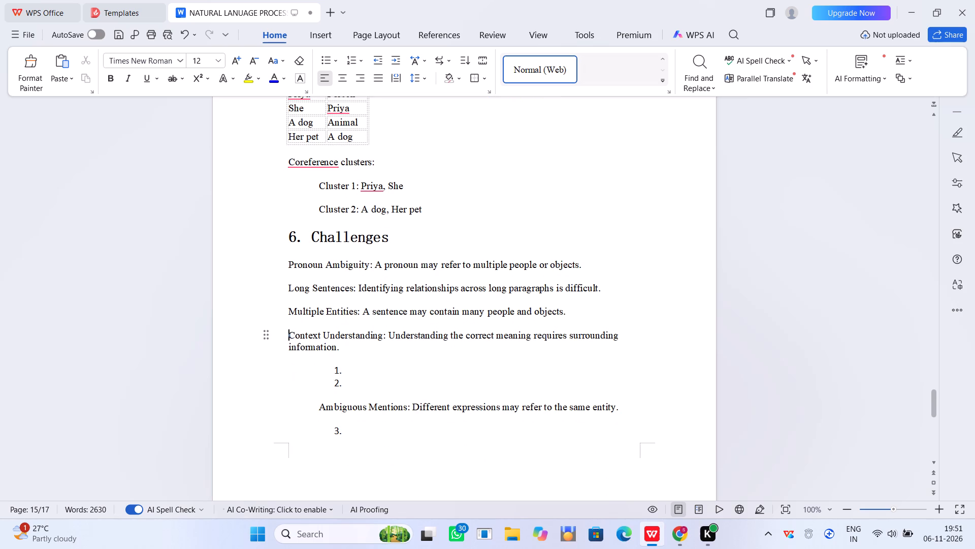
click(366, 384)
key(BackSpace)
key(BackSpace)
key(BackSpace)
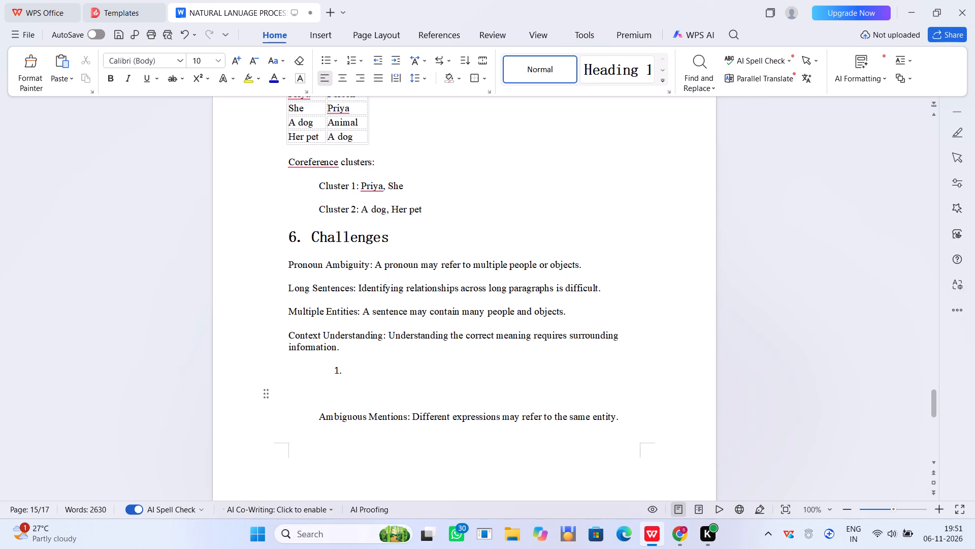
key(BackSpace)
click(366, 384)
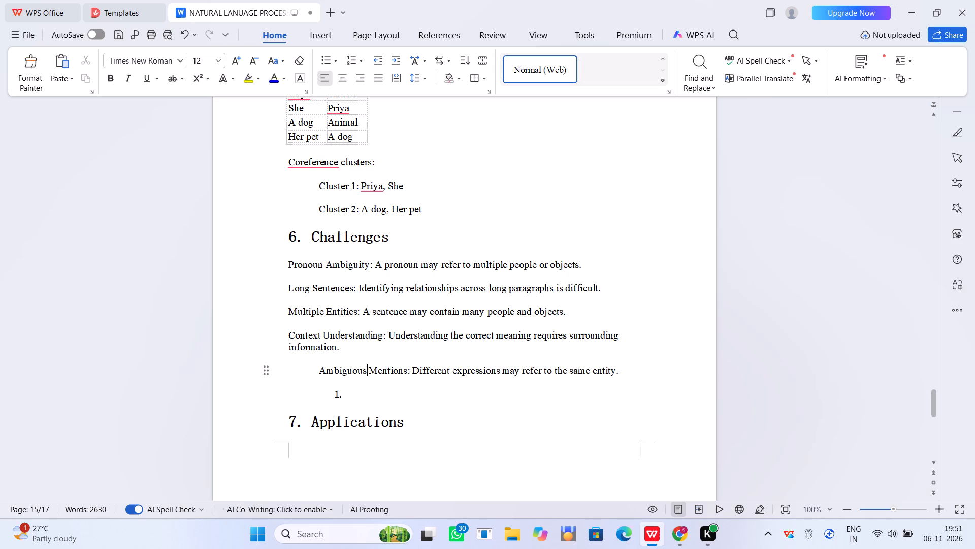
click(320, 369)
key(BackSpace)
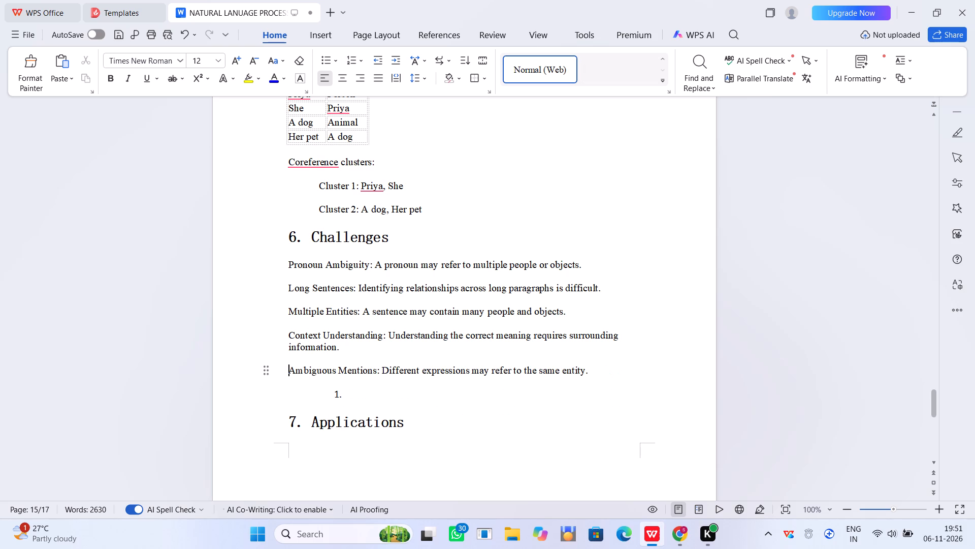
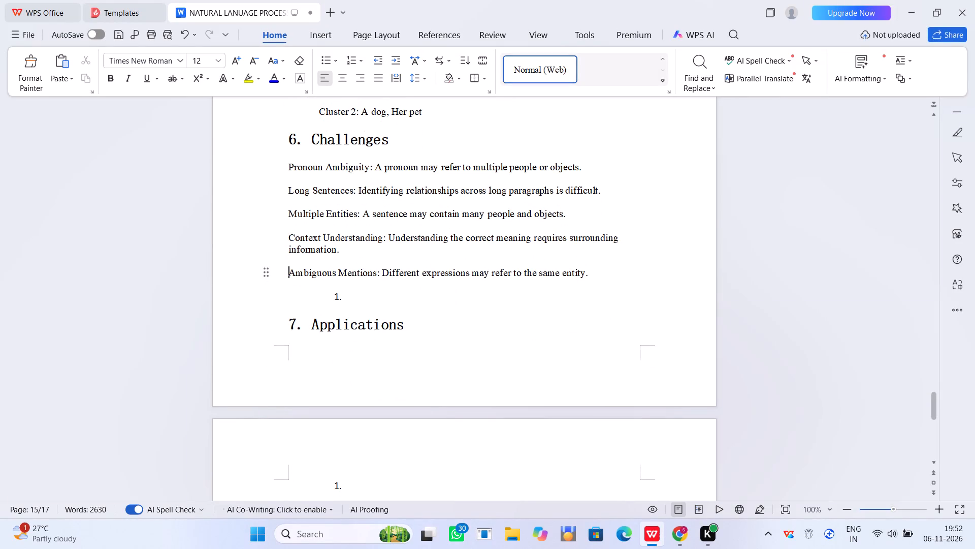
Bold the five labels in section 6: Pronoun Ambiguity, Long Sentences, Multiple Entities, Context Understanding and Ambiguous Mentions, each including its colon.
drag(375, 164, 312, 176)
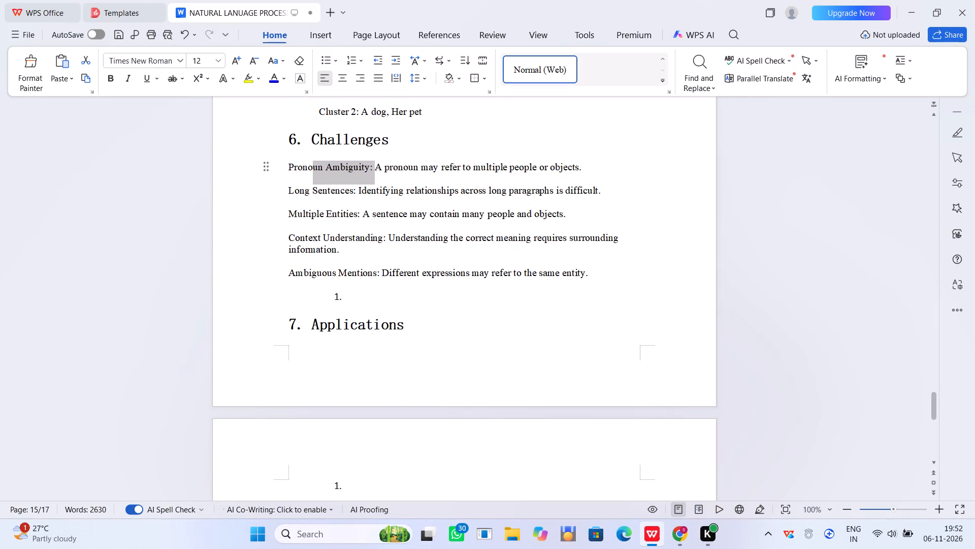
drag(312, 176, 281, 171)
click(188, 135)
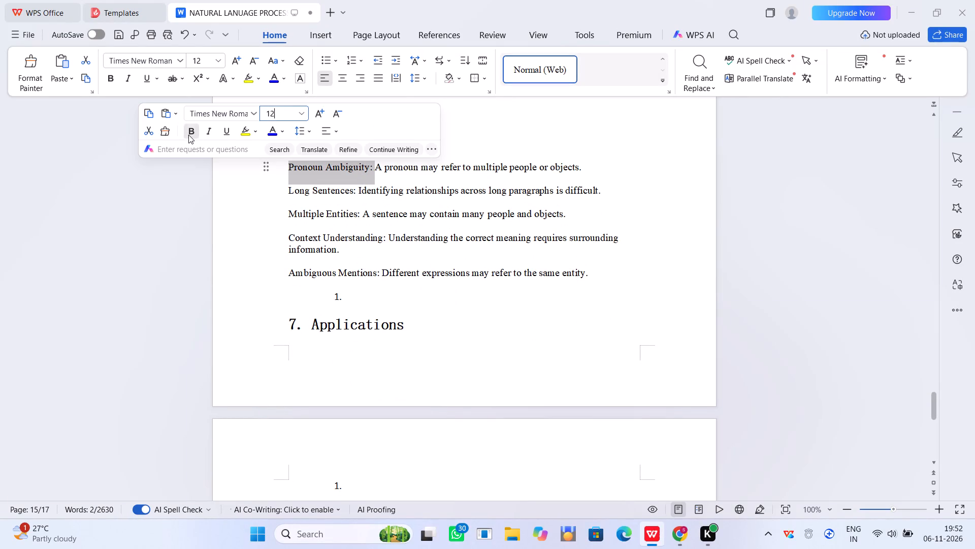
drag(356, 195, 298, 190)
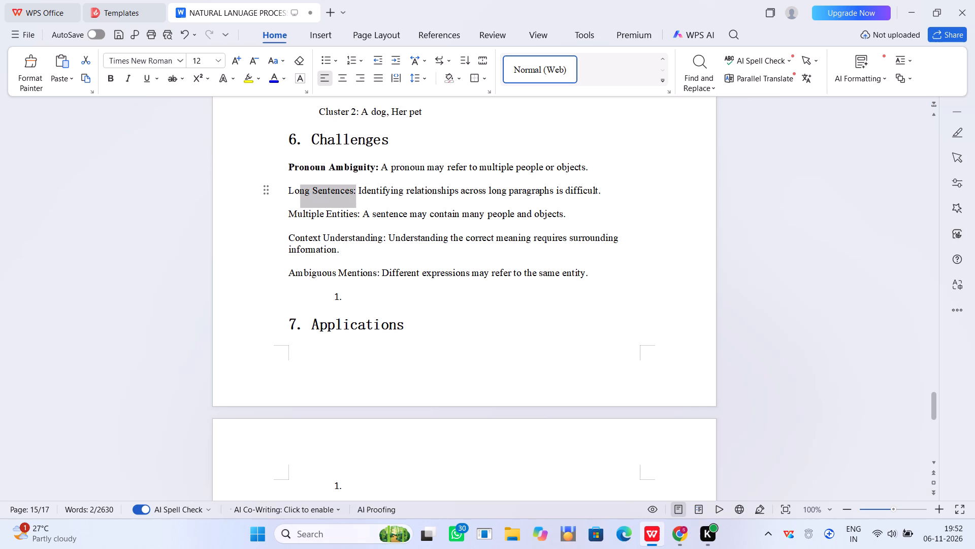
drag(298, 190, 280, 190)
click(193, 157)
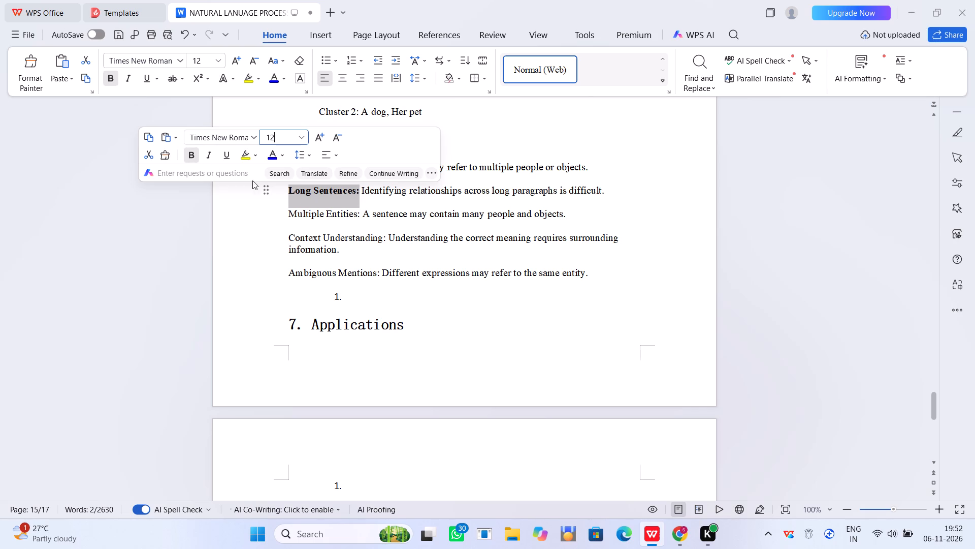
drag(361, 211, 294, 217)
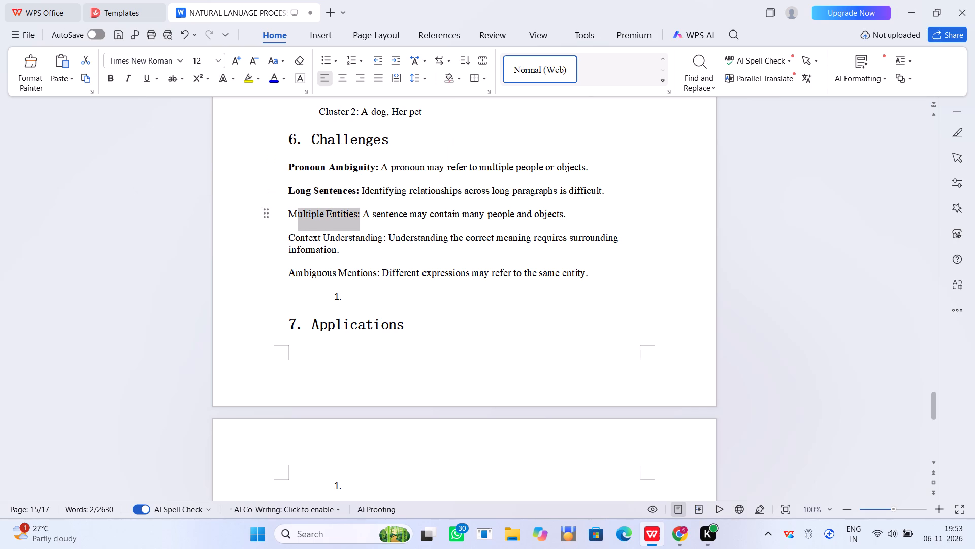
drag(294, 217, 287, 217)
click(190, 181)
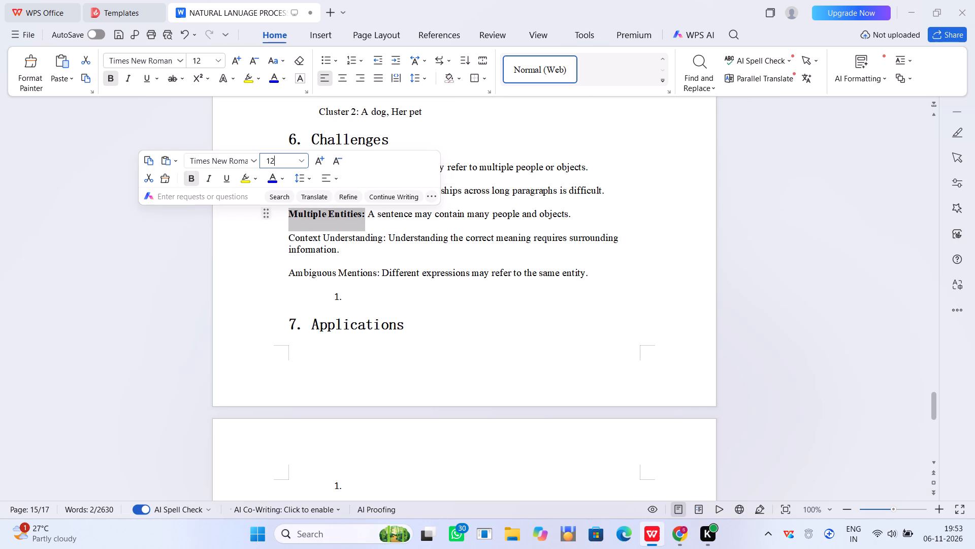
drag(385, 238, 283, 238)
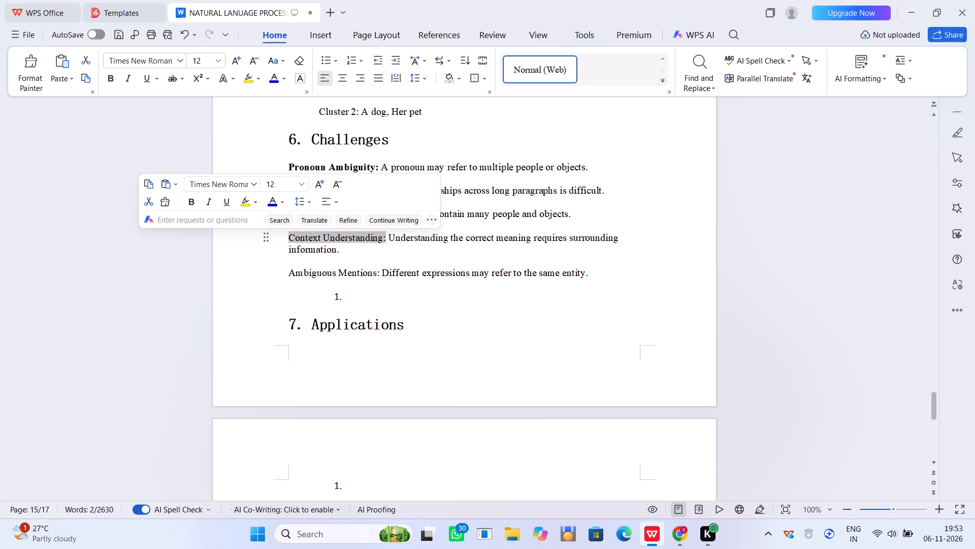
click(197, 207)
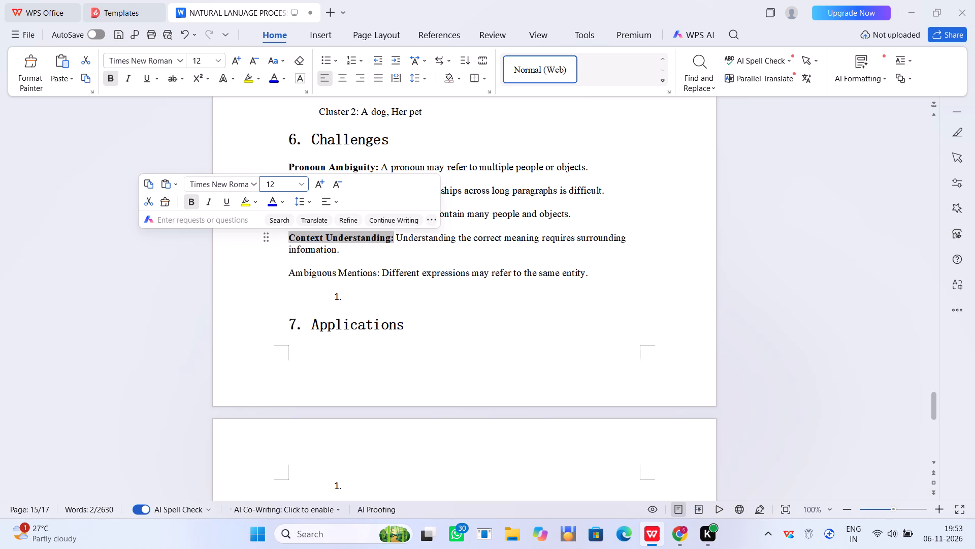
drag(379, 274, 277, 269)
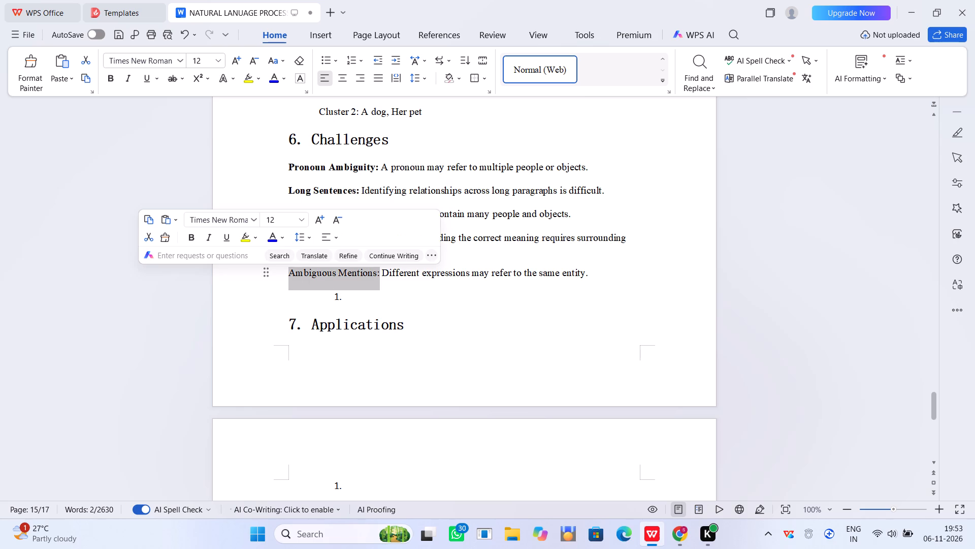
click(195, 238)
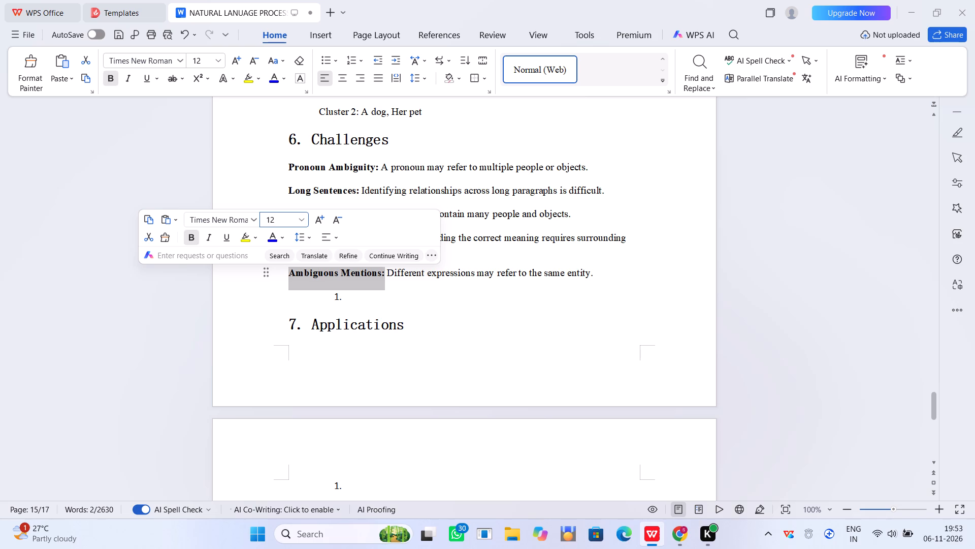
Delete the empty numbered item between the "Ambiguous Mentions" line and the "7. Applications" heading.
click(416, 302)
key(BackSpace)
key(BackSpace)
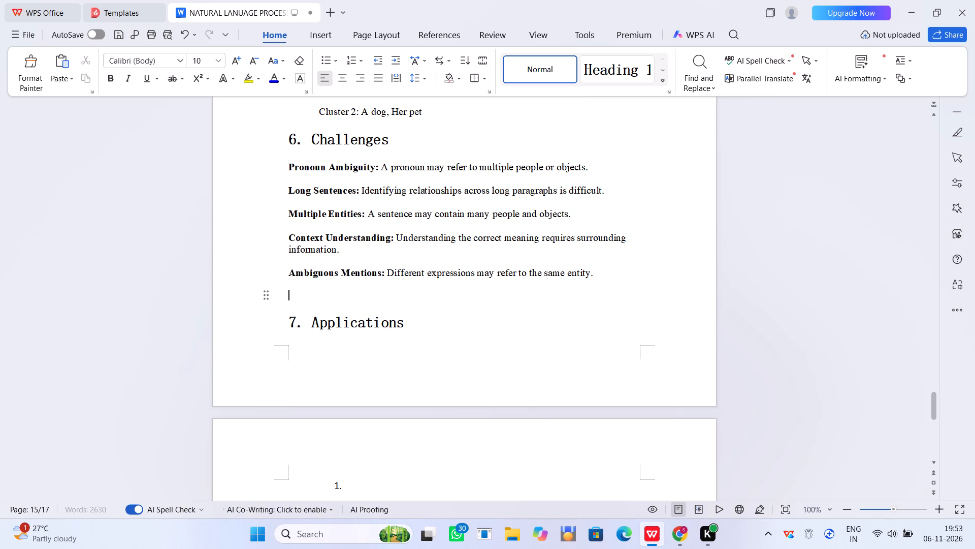
key(BackSpace)
Review the formatting of the coreference sections from "2. Mention Detection" through "7. Applications".
scroll(371, 303, up, 3)
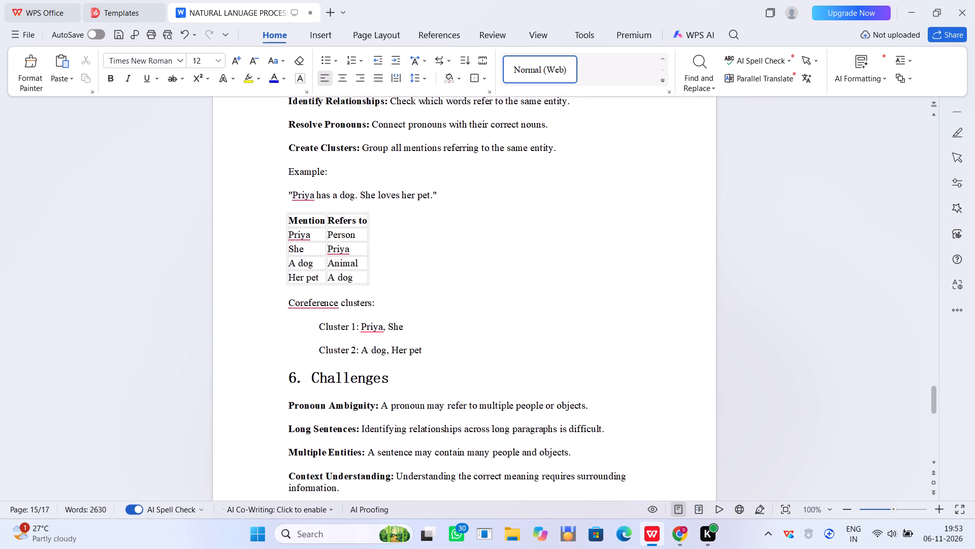
scroll(371, 303, up, 9)
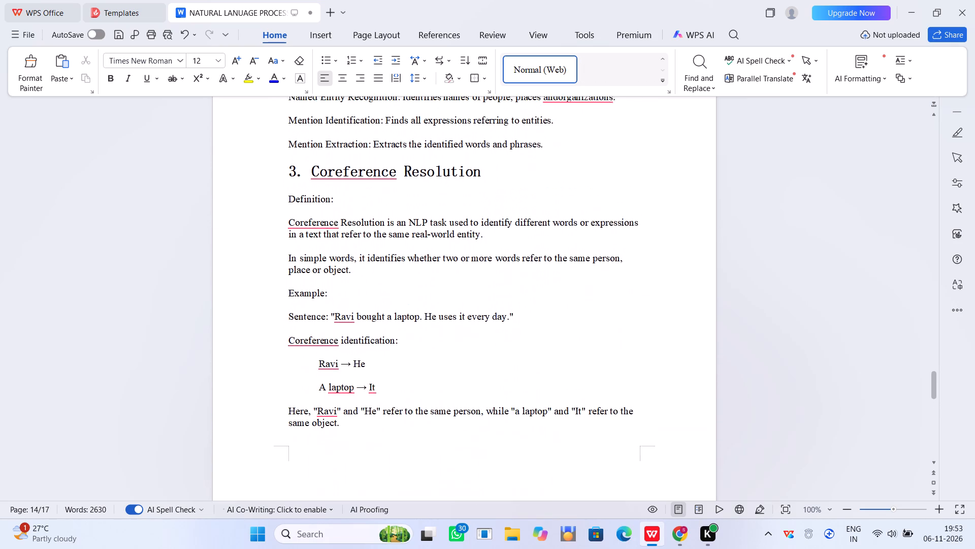
scroll(371, 303, up, 3)
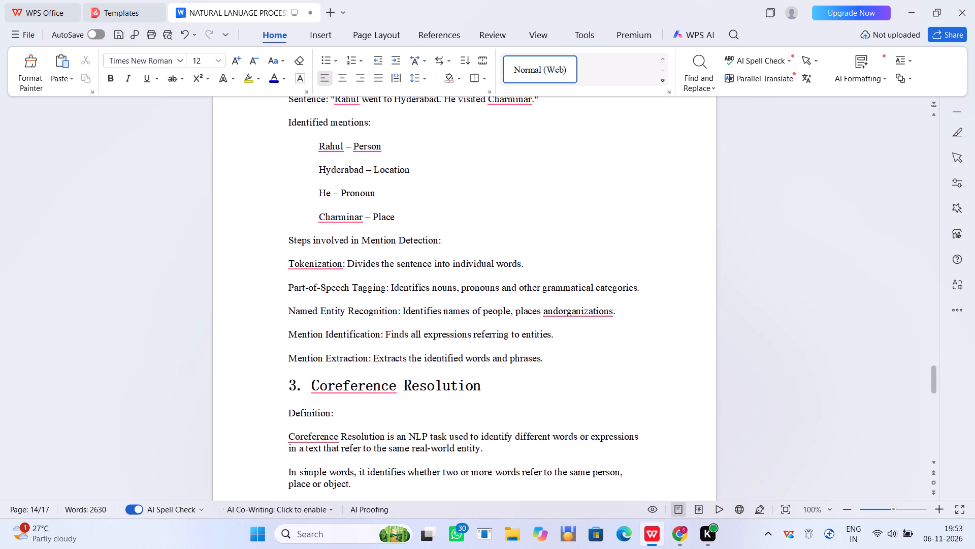
scroll(371, 303, up, 4)
scroll(371, 303, right, 1)
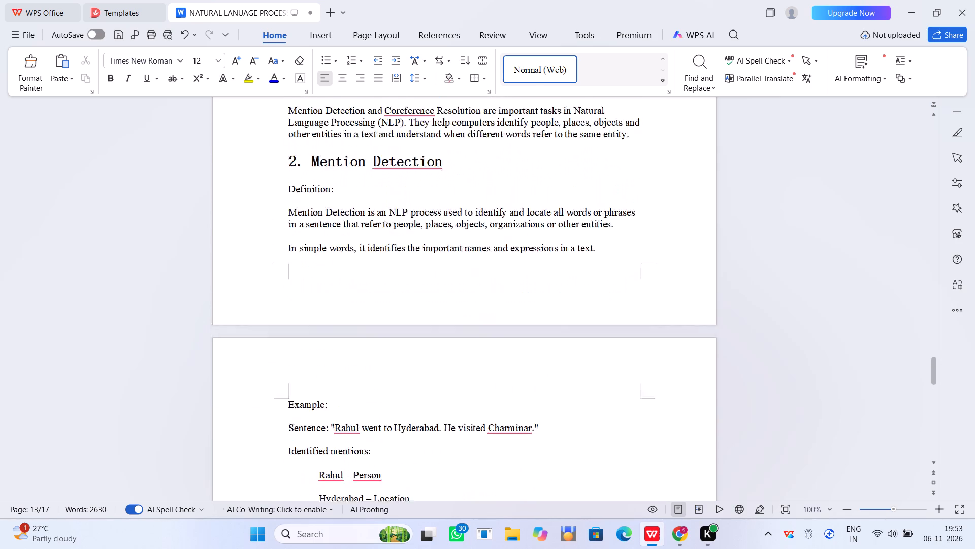
scroll(371, 303, right, 1)
scroll(371, 303, down, 10)
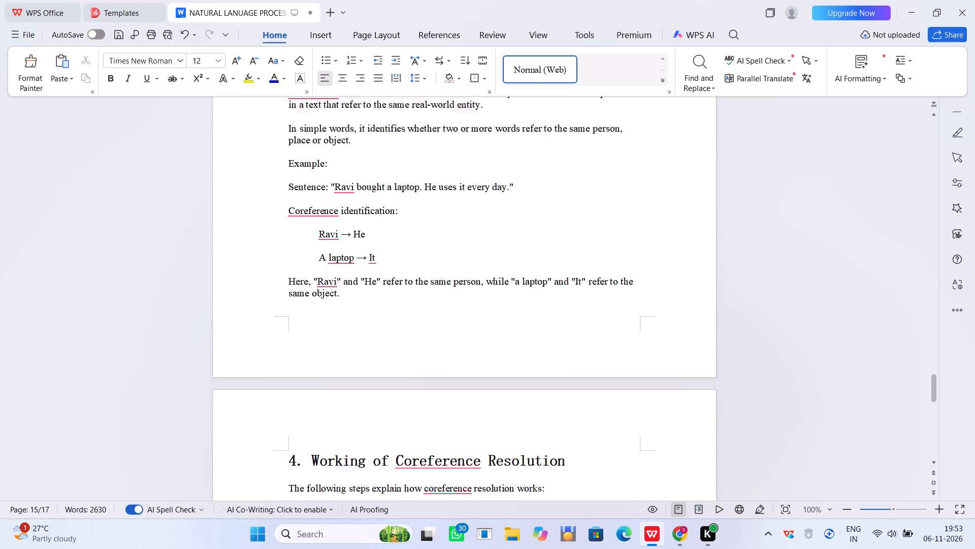
scroll(371, 303, down, 13)
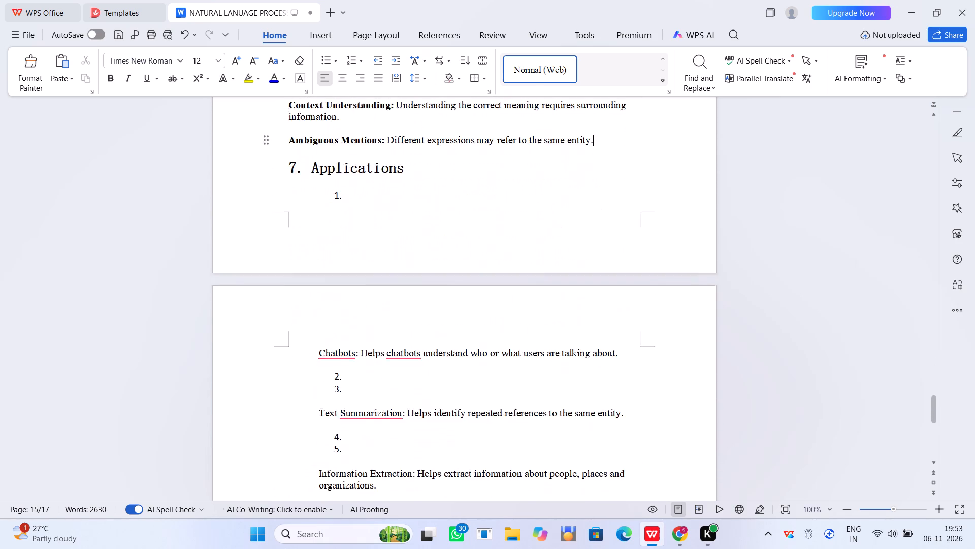
scroll(371, 303, down, 1)
scroll(357, 239, up, 1)
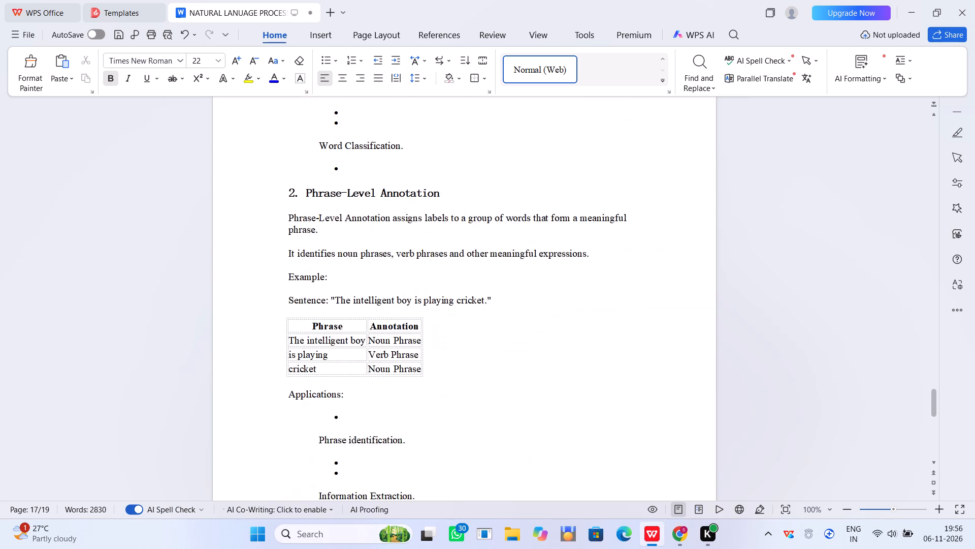
scroll(663, 201, up, 10)
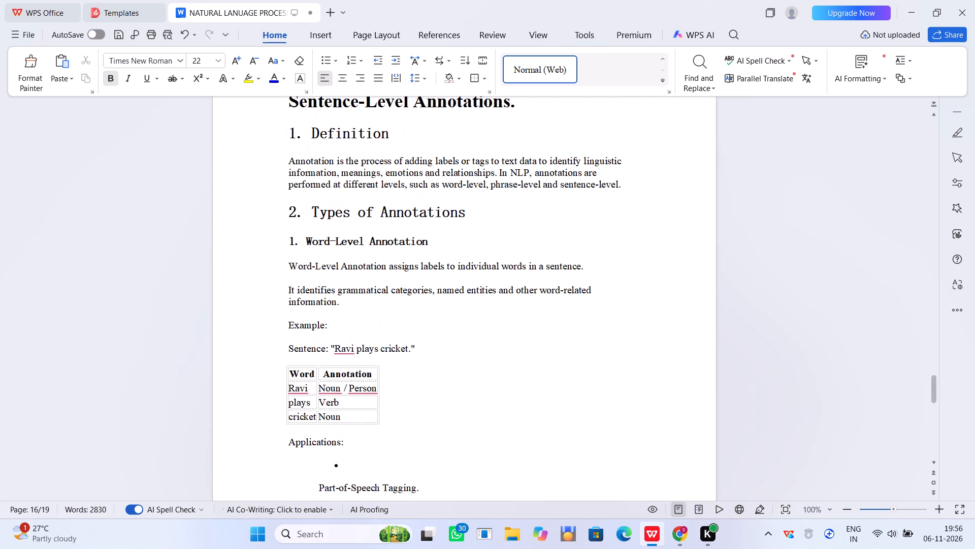
scroll(663, 201, up, 4)
scroll(663, 201, down, 4)
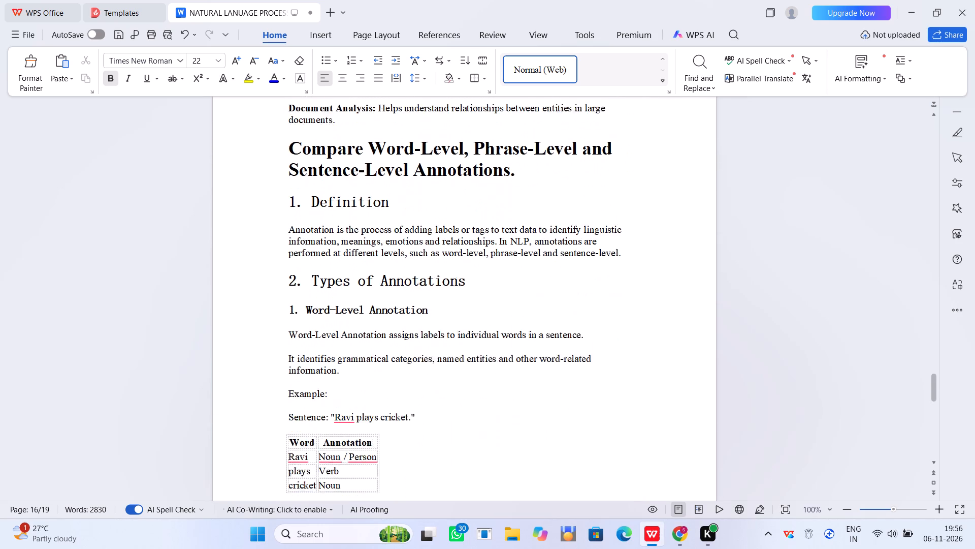
scroll(663, 201, down, 4)
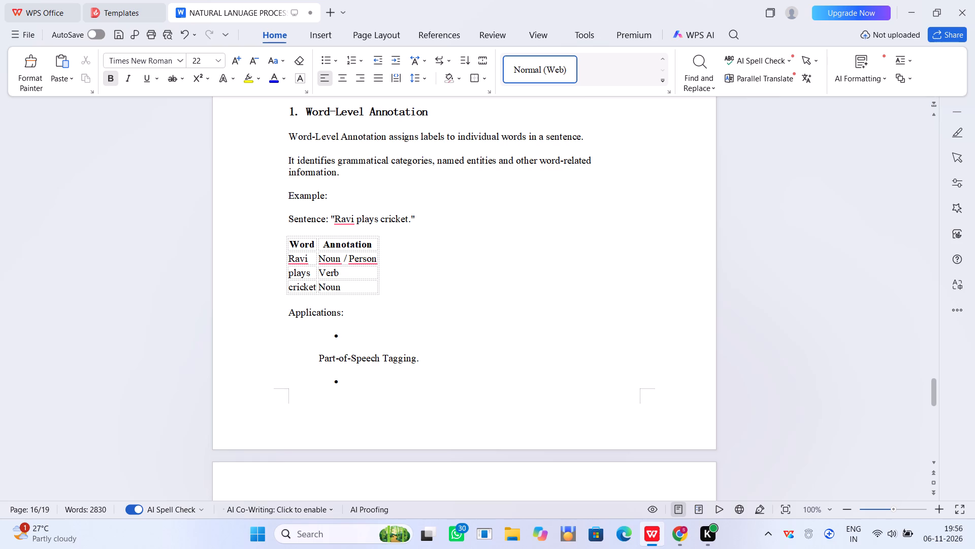
click(341, 333)
key(BackSpace)
key(BackSpace)
key(BackSpace)
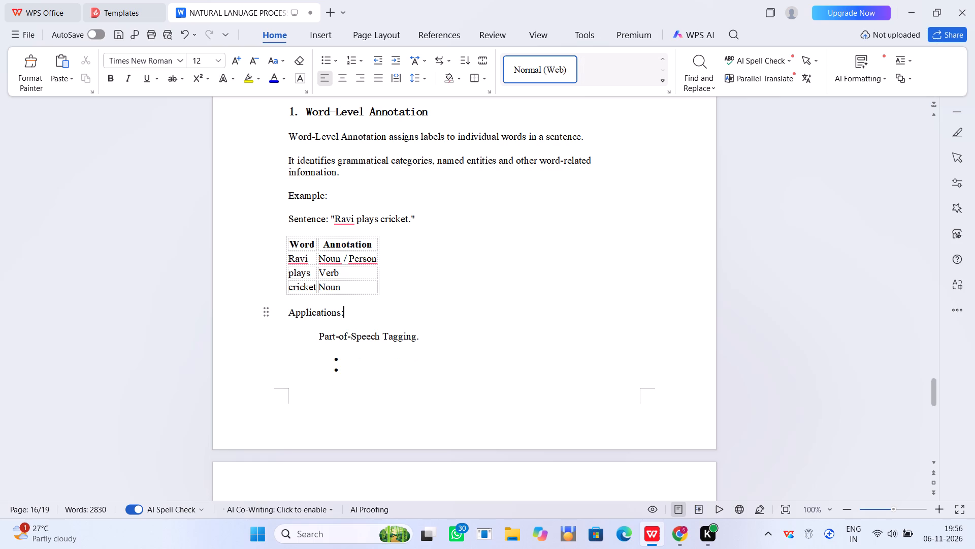
click(346, 365)
key(BackSpace)
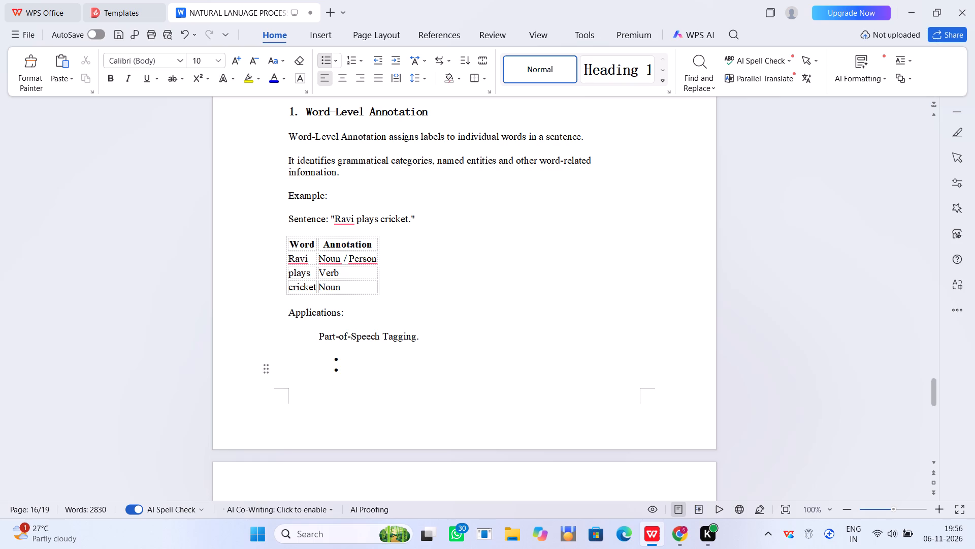
key(BackSpace)
key(BackSpace)
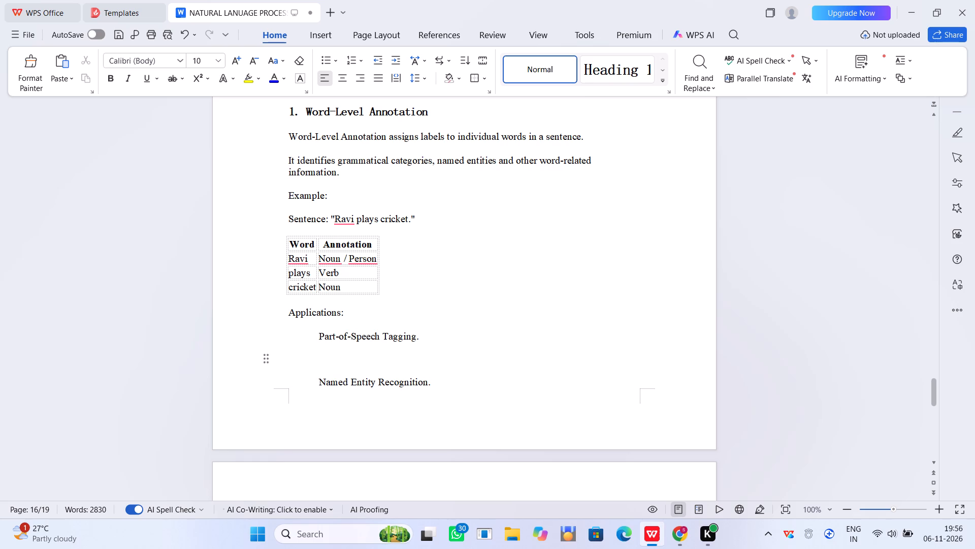
key(BackSpace)
Remove the empty bullets above and below "Word Classification." in the Word-Level Annotation applications list.
scroll(346, 365, down, 2)
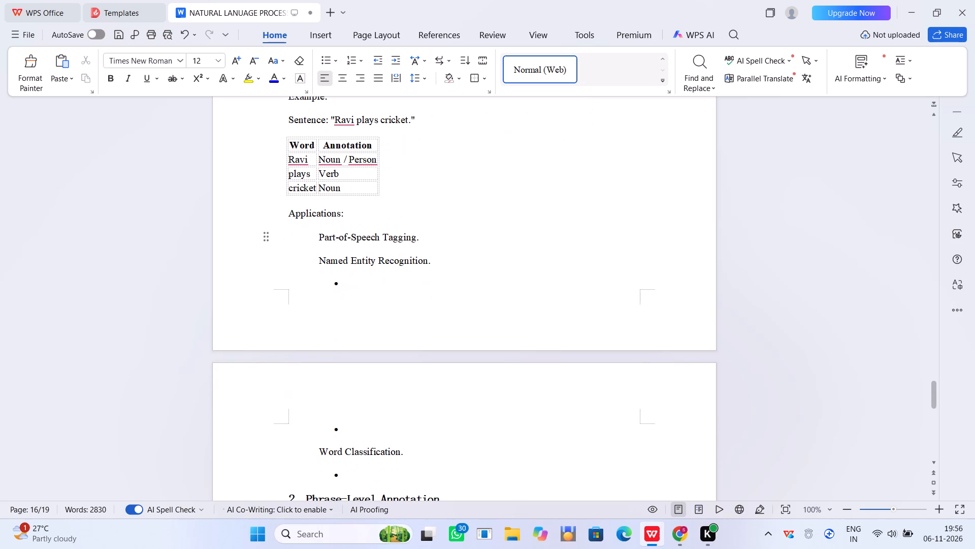
click(353, 285)
key(BackSpace)
key(BackSpace)
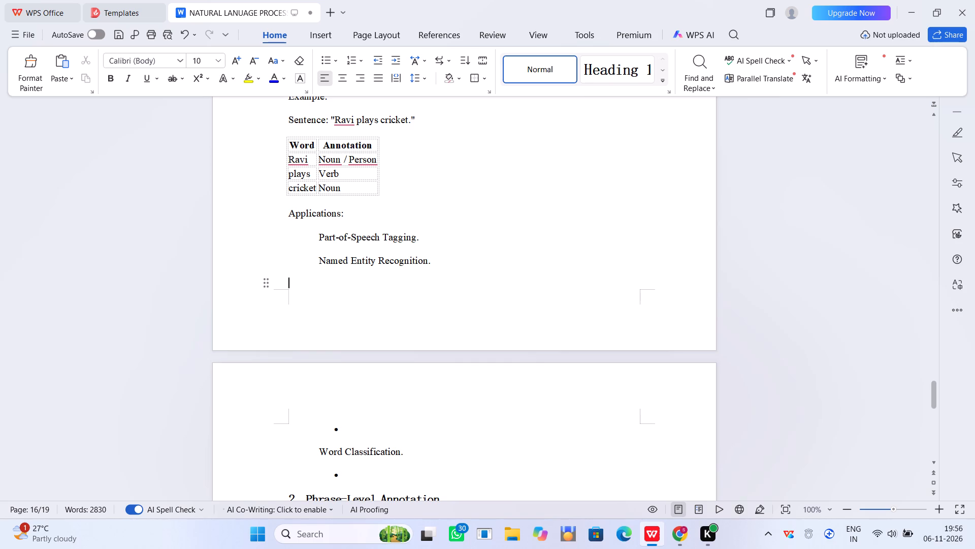
key(BackSpace)
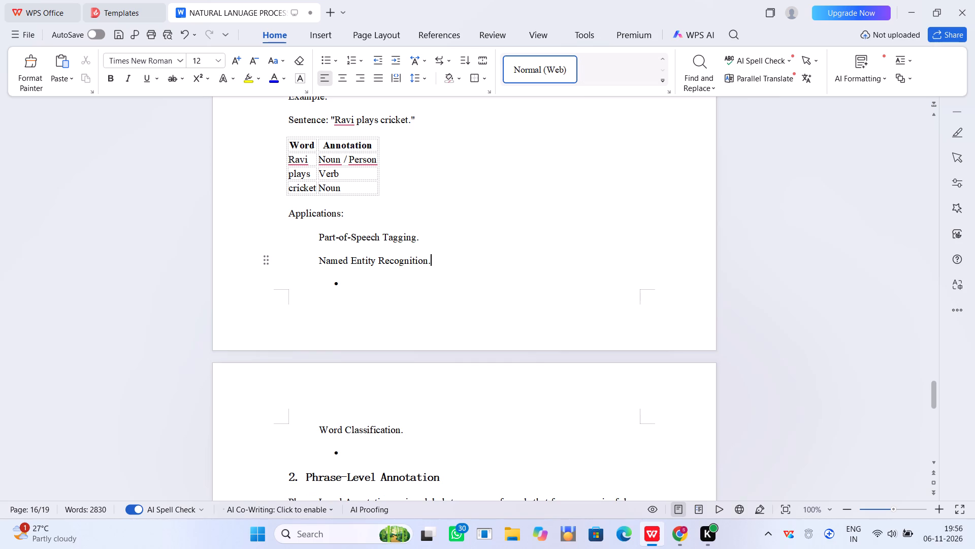
click(352, 285)
key(BackSpace)
key(BackSpace)
key(BackSpace)
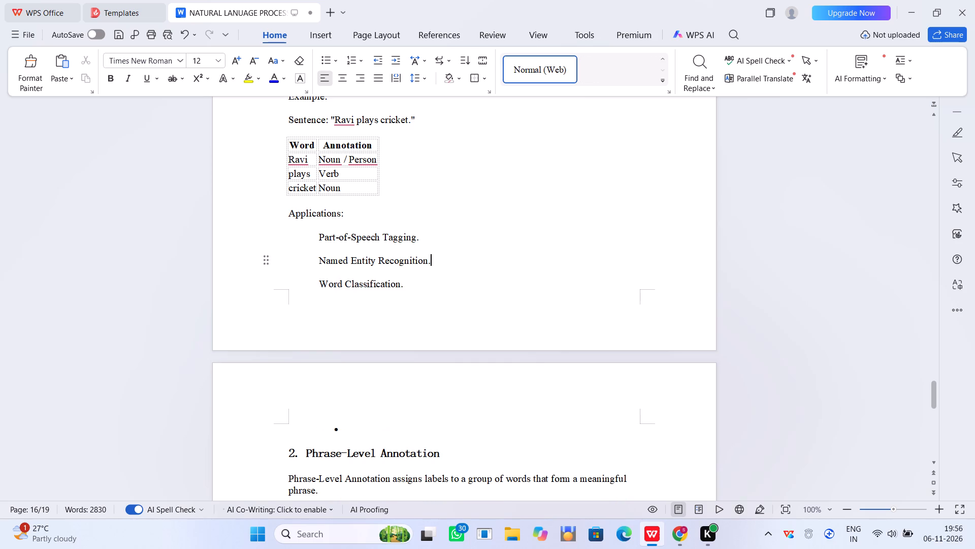
scroll(352, 285, down, 2)
click(352, 326)
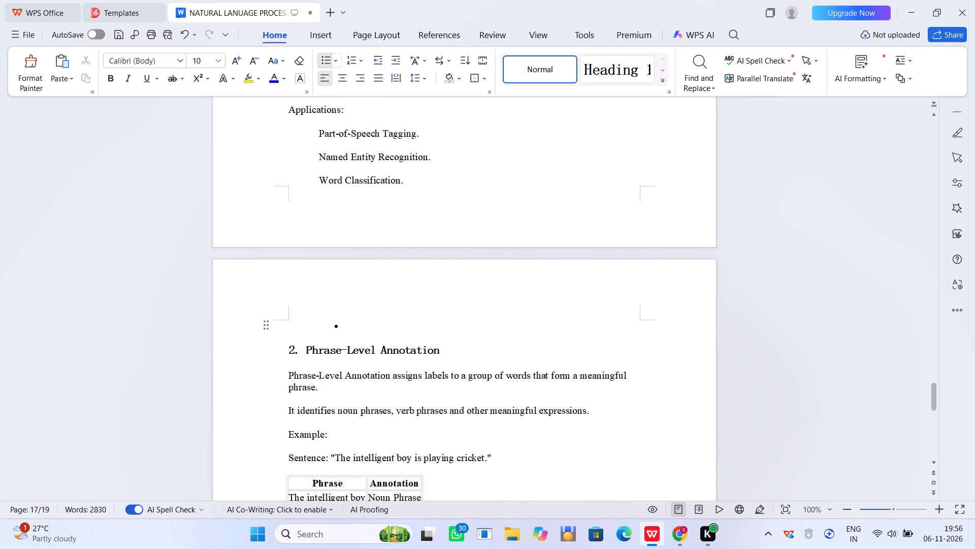
key(BackSpace)
key(BackSpace)
key(BackSpace)
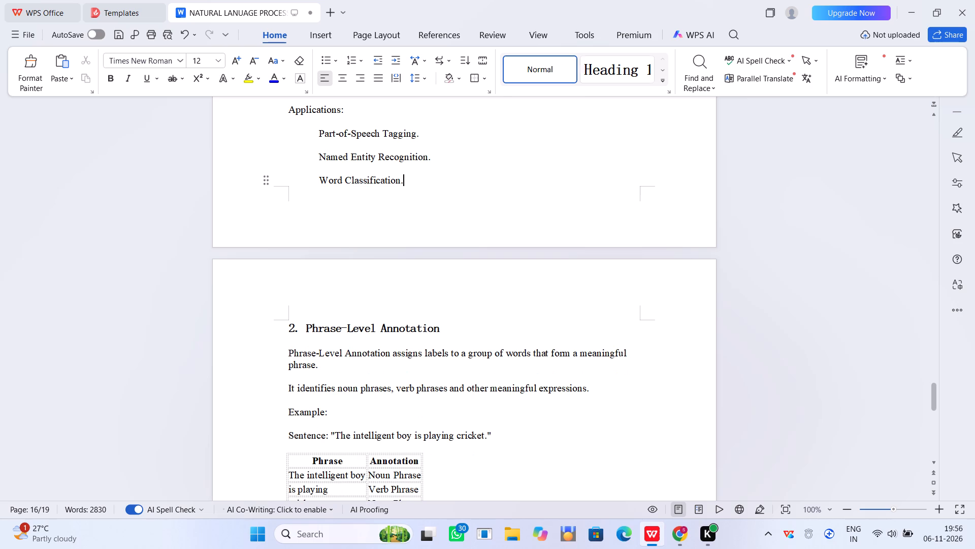
Remove the empty bullets above and below "Phrase identification." in the Phrase-Level Annotation applications list.
scroll(352, 326, down, 5)
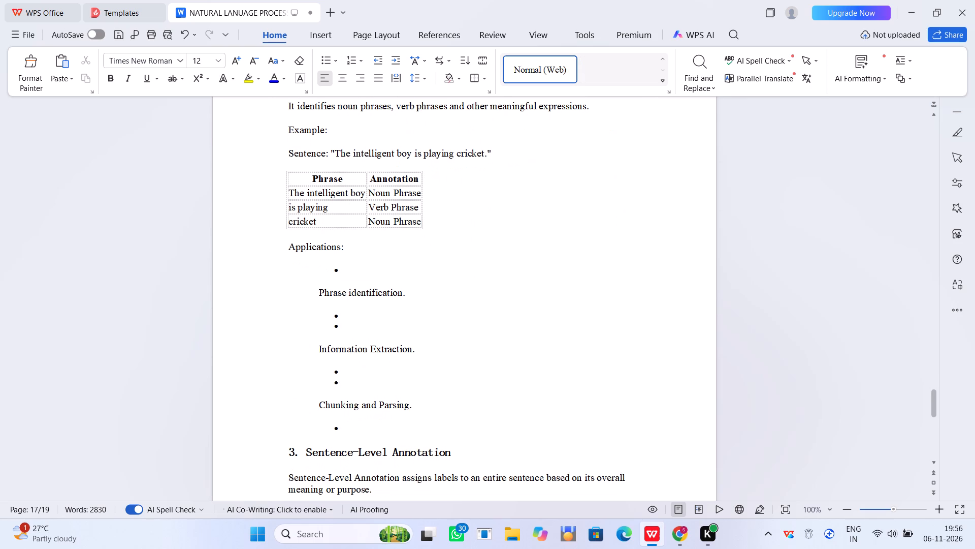
click(344, 277)
key(BackSpace)
key(BackSpace)
key(BackSpace)
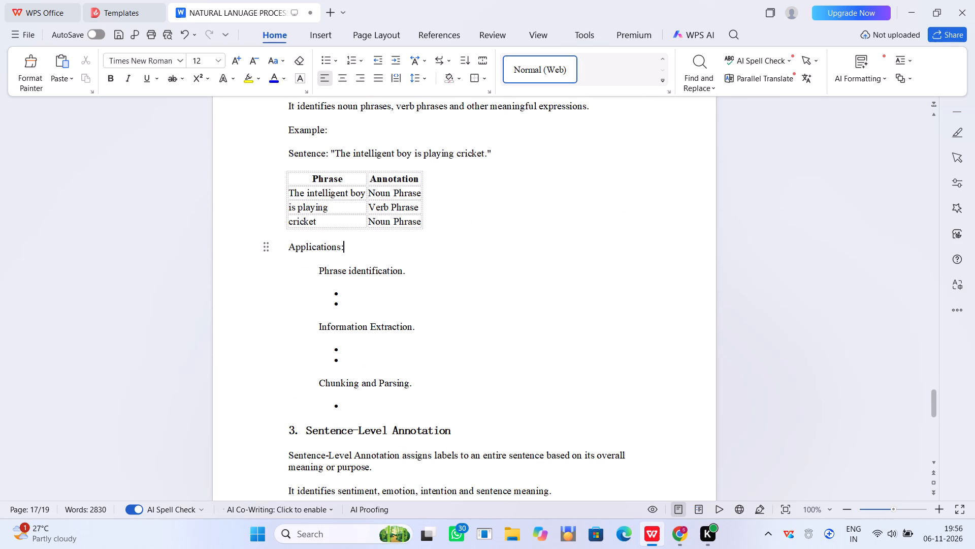
click(343, 305)
text(\\\)
key(BackSpace)
key(BackSpace)
key(BackSpace)
key(BackSpace)
key(BackSpace)
key(BackSpace)
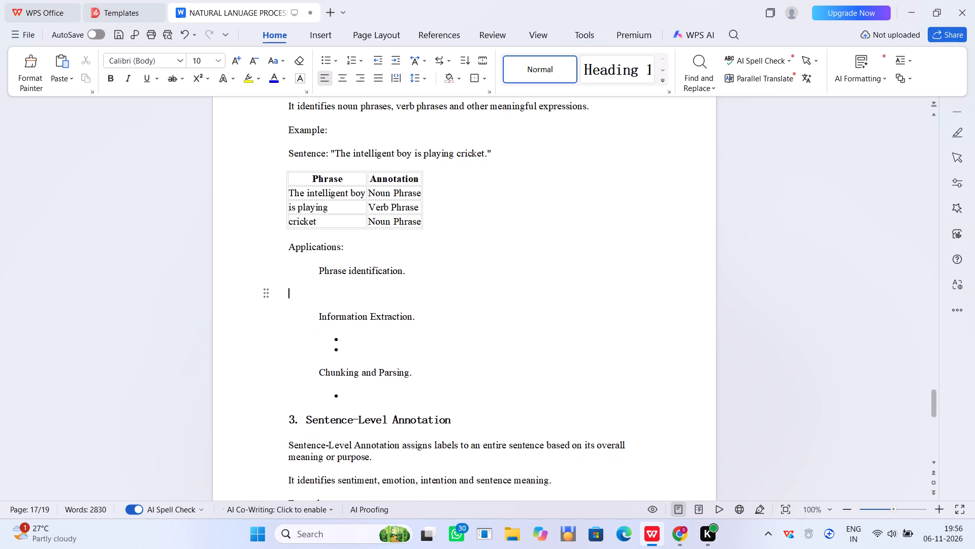
key(BackSpace)
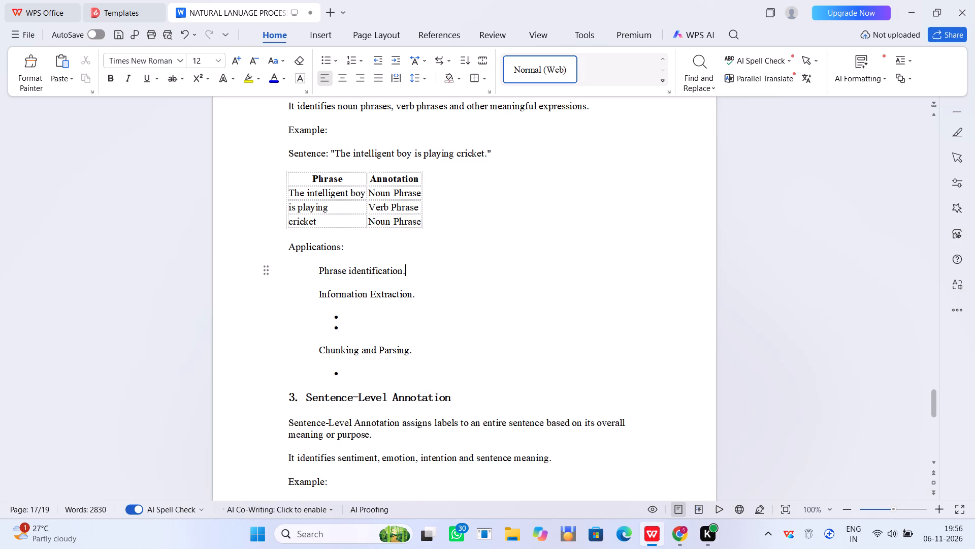
Remove the empty bullets above and below "Chunking and Parsing." in the Phrase-Level Annotation applications list.
click(352, 329)
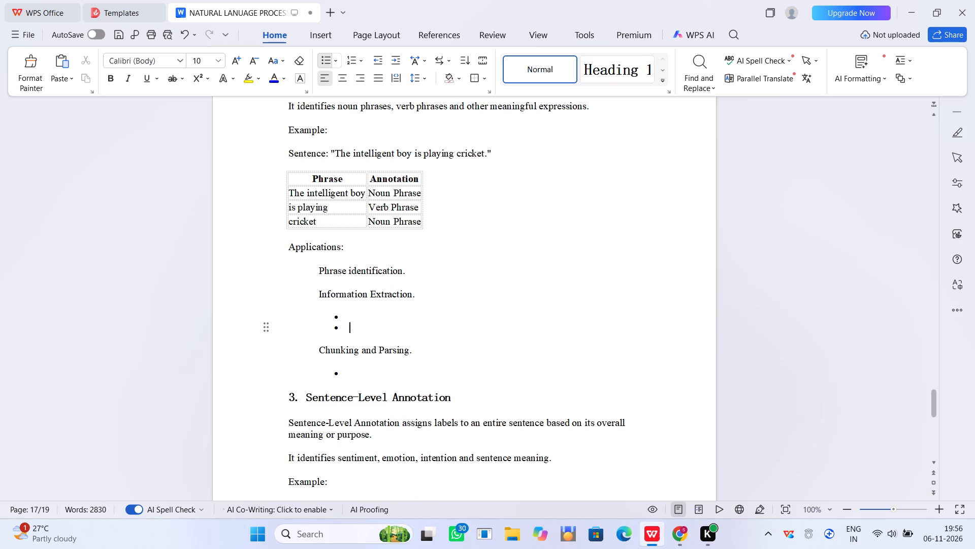
key(BackSpace)
key(BackSpace)
key(BackSpace)
key(BackSpace)
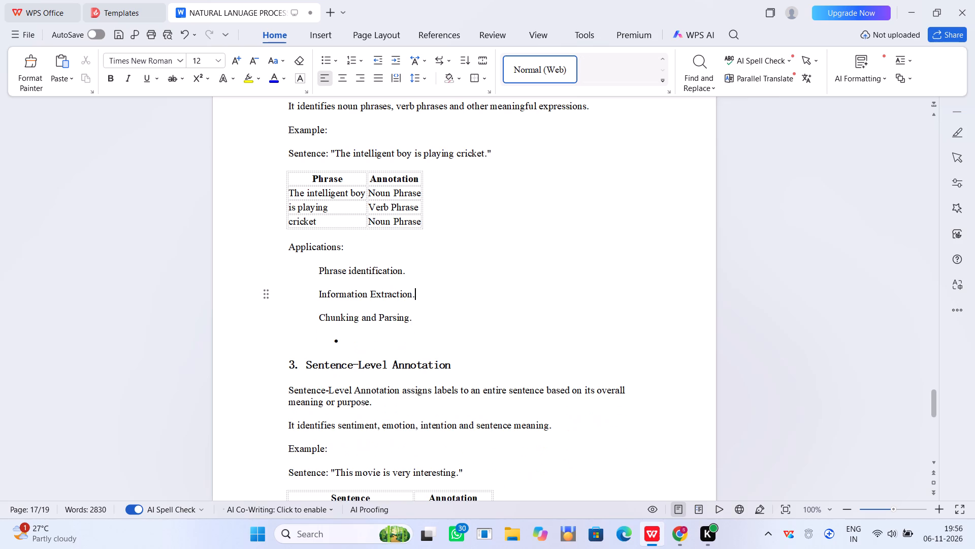
scroll(352, 329, down, 1)
click(344, 310)
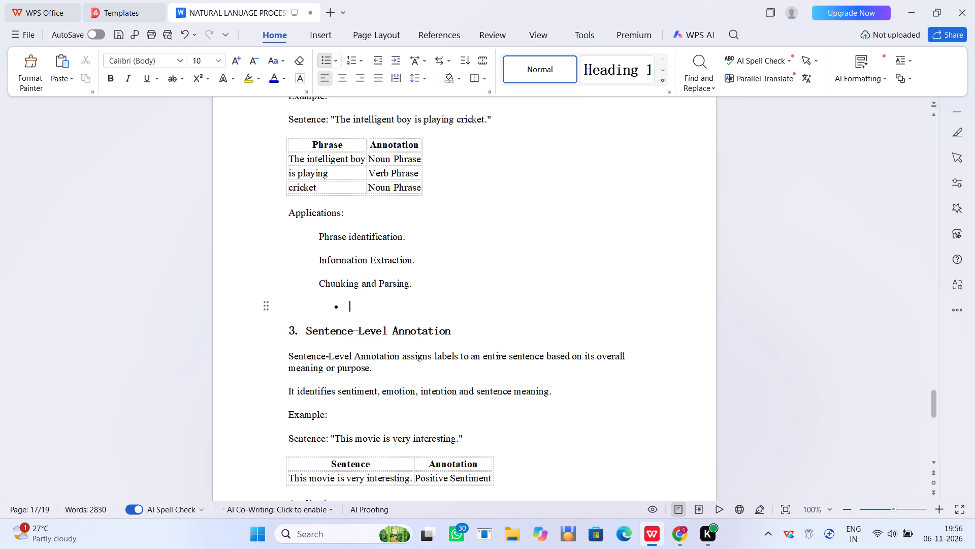
key(BackSpace)
key(BackSpace)
key(BackSpace)
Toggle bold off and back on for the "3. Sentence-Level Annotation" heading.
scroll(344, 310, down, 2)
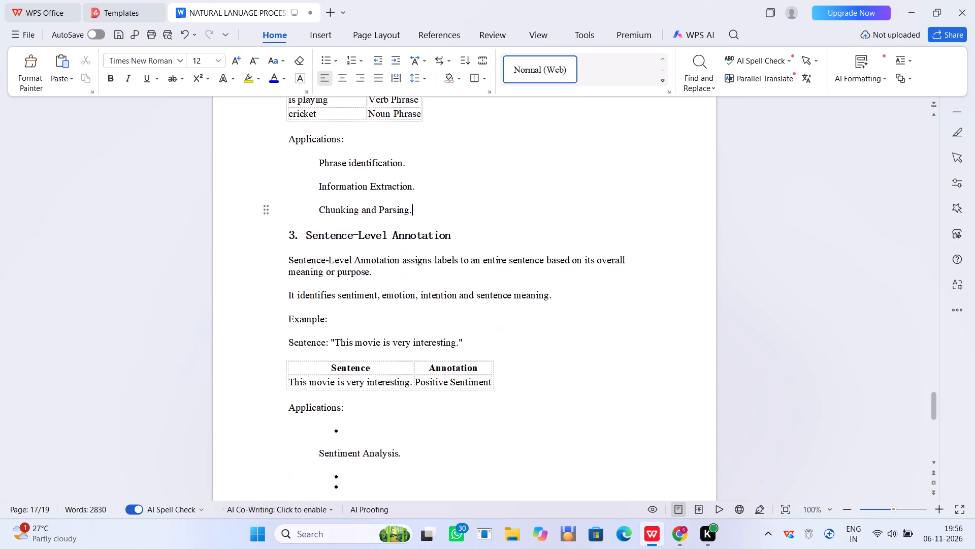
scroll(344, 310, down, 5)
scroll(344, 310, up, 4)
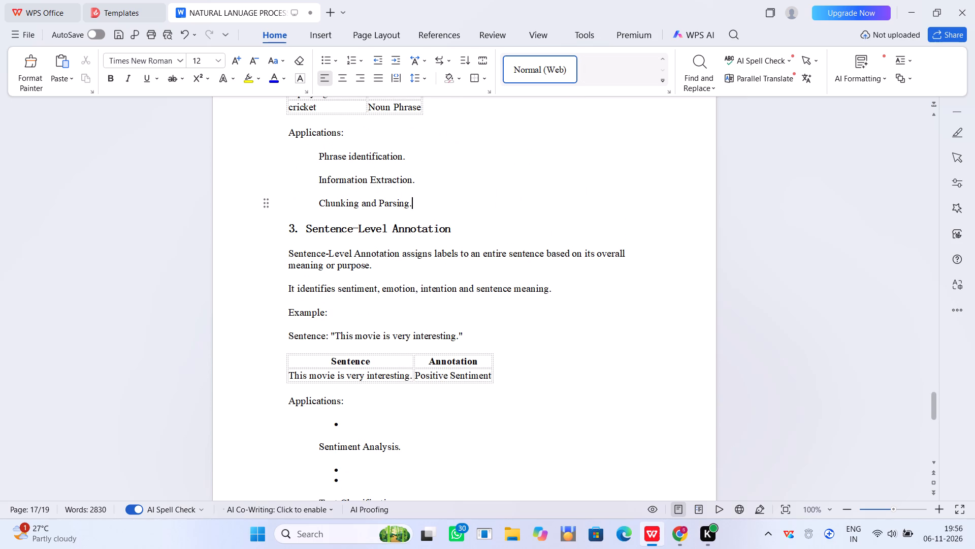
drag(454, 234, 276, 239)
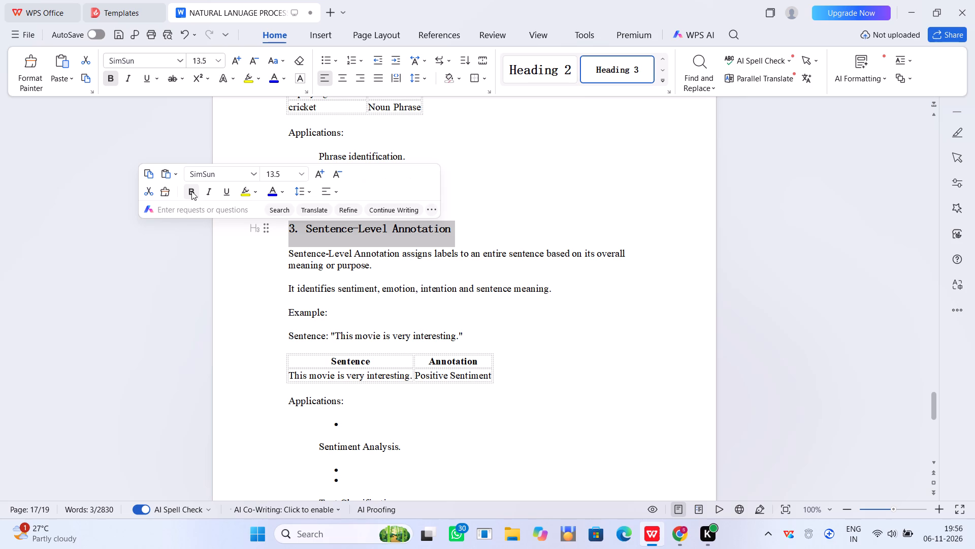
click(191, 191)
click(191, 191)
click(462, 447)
Remove the empty bullets above and below "Sentiment Analysis." in the Sentence-Level Annotation applications list.
scroll(462, 447, down, 1)
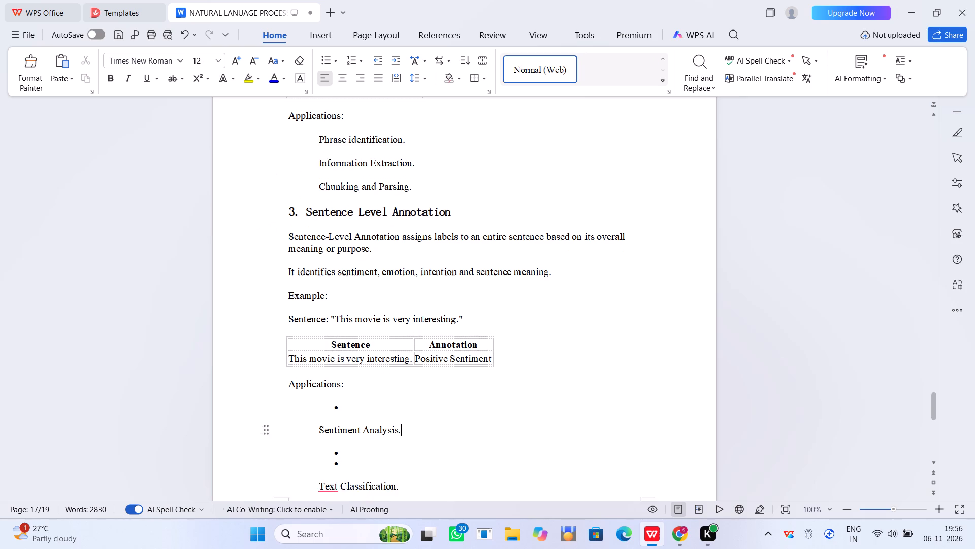
scroll(462, 447, down, 2)
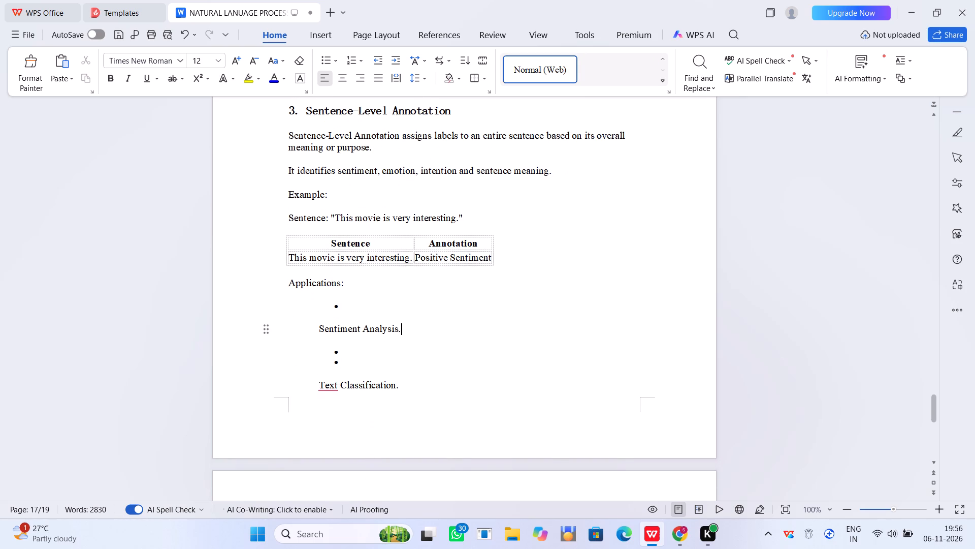
click(353, 308)
key(BackSpace)
key(BackSpace)
key(BackSpace)
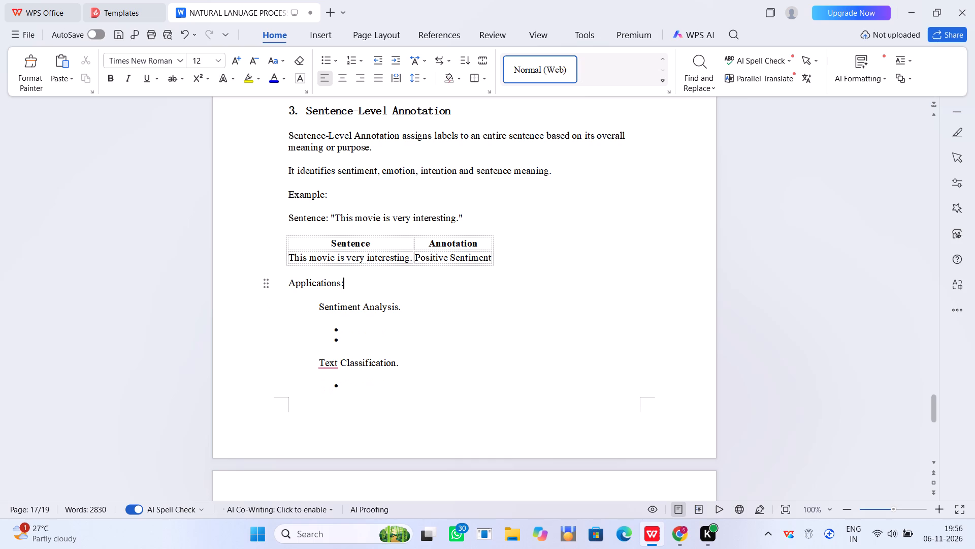
click(347, 339)
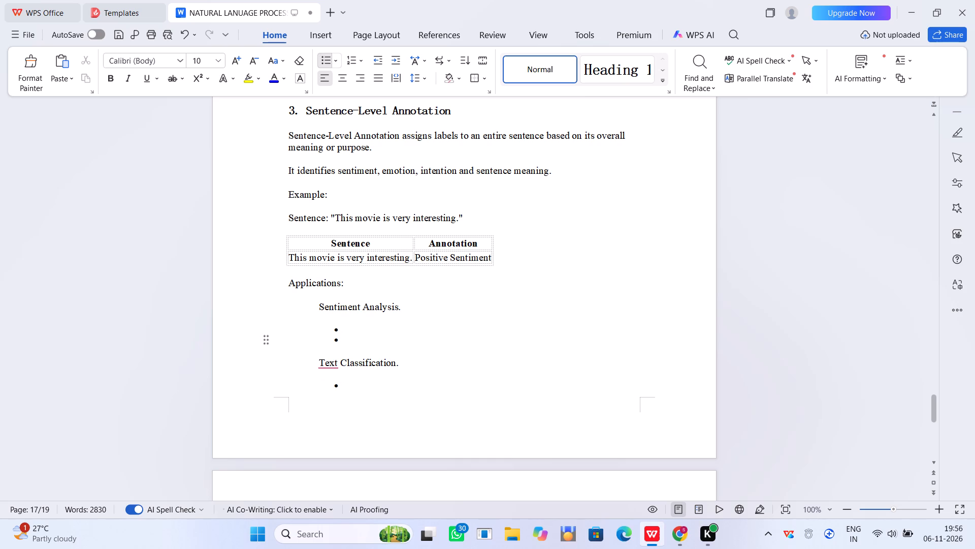
key(BackSpace)
key(BackSpace)
key(BackSpace)
key(BackSpace)
Remove the empty bullets above and below "Subjectivity Analysis." in the Sentence-Level Annotation applications list.
scroll(347, 339, down, 1)
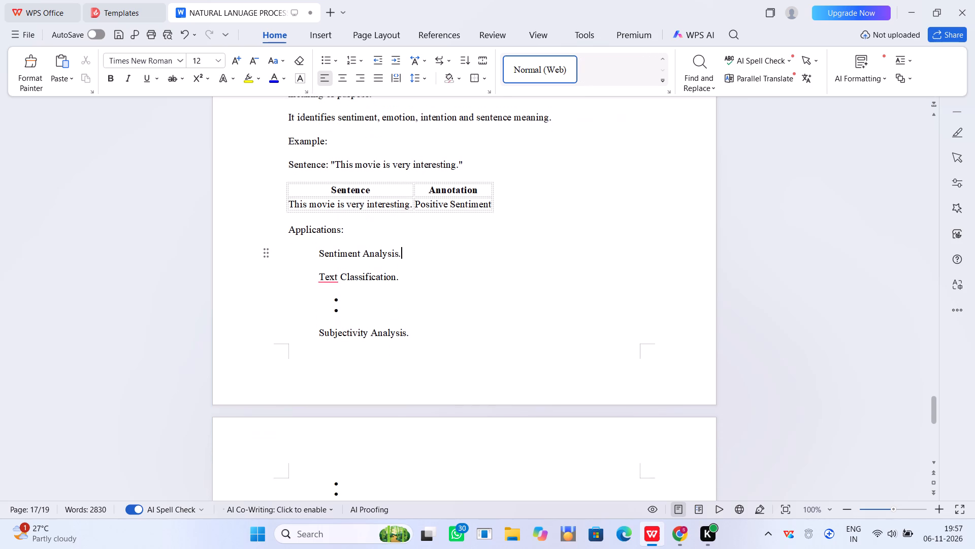
click(347, 312)
key(BackSpace)
key(BackSpace)
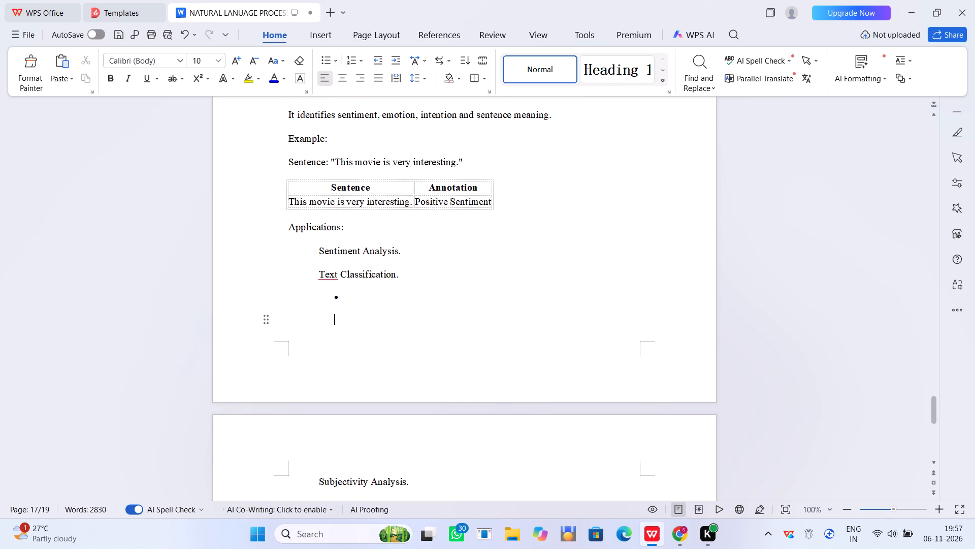
key(BackSpace)
key(BackSpace)
scroll(347, 312, down, 2)
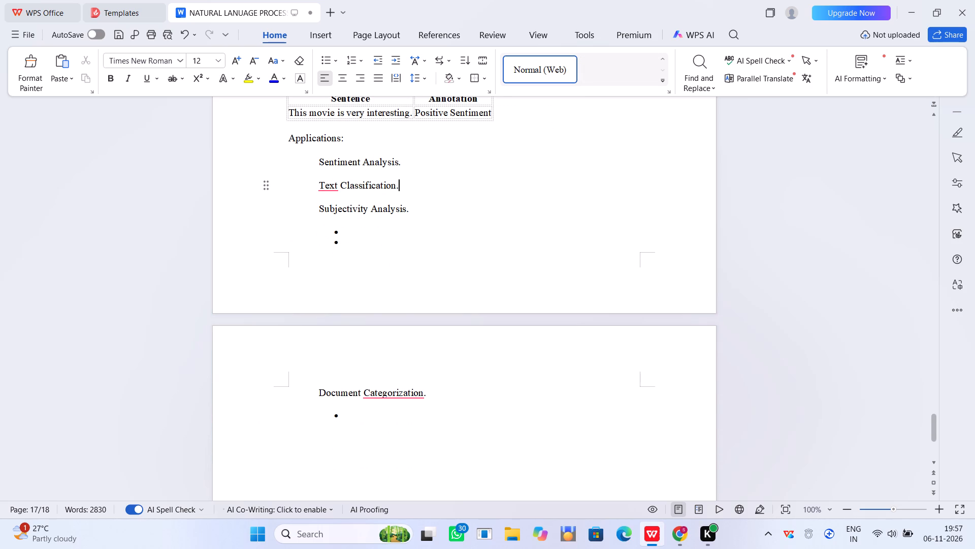
click(354, 237)
key(BackSpace)
key(BackSpace)
key(BackSpace)
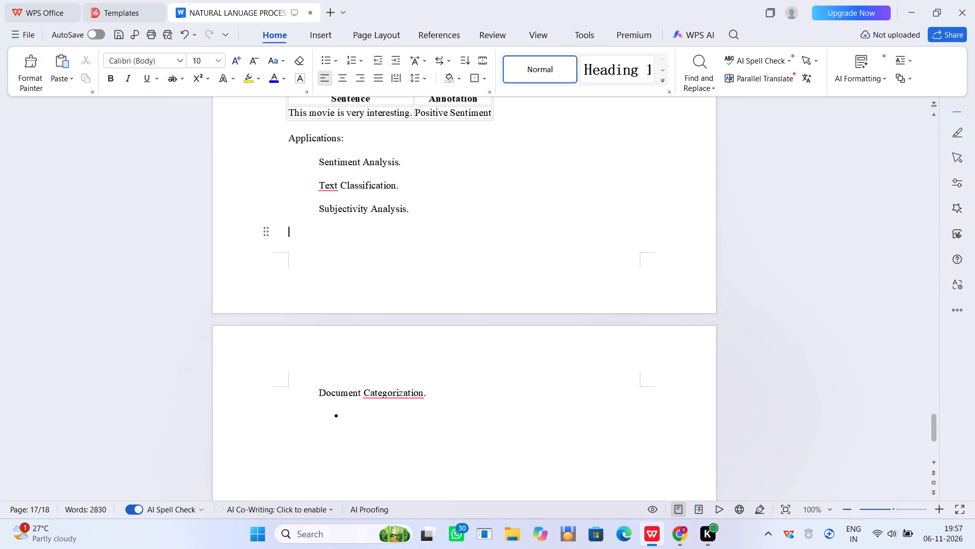
key(BackSpace)
Review the cleaned-up annotation answer from its last list back to its question heading.
scroll(354, 237, down, 1)
scroll(354, 237, up, 6)
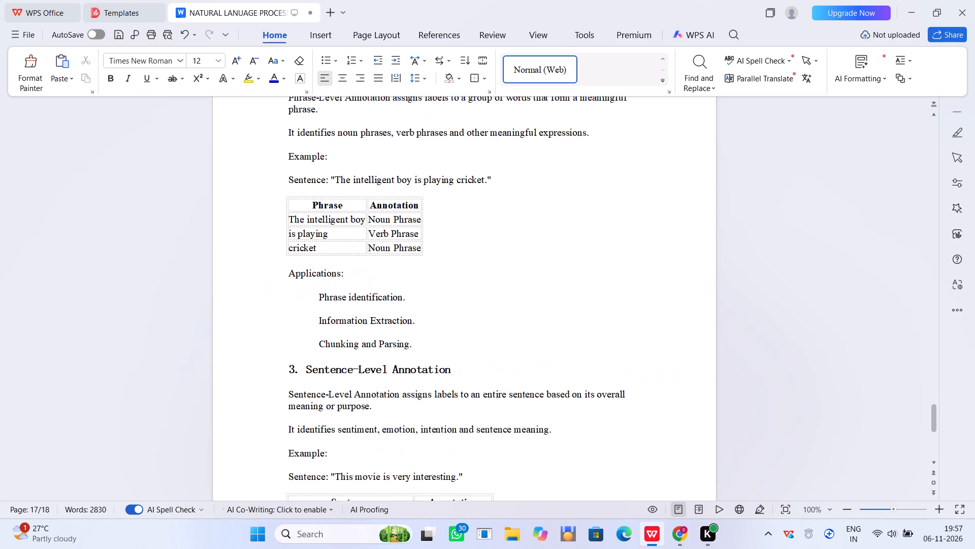
scroll(354, 237, up, 2)
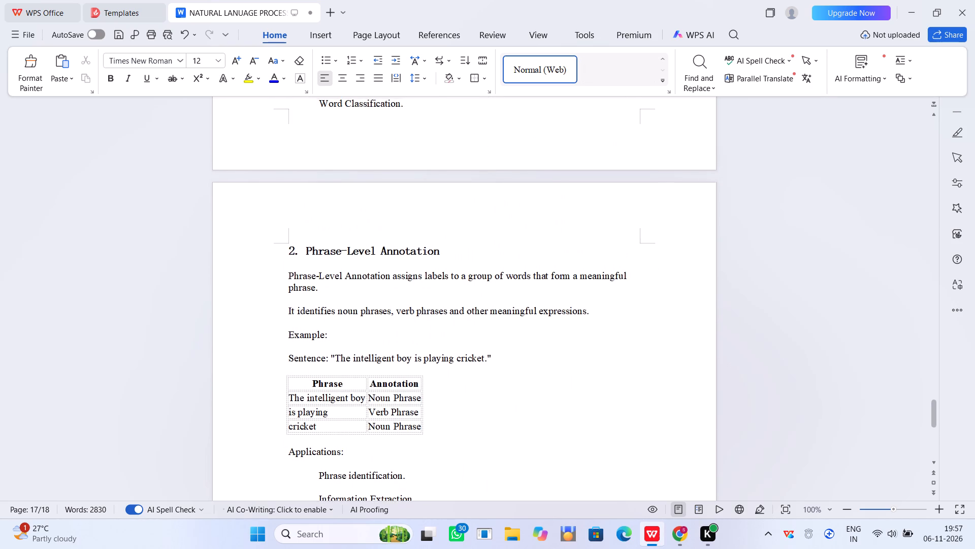
scroll(354, 237, up, 5)
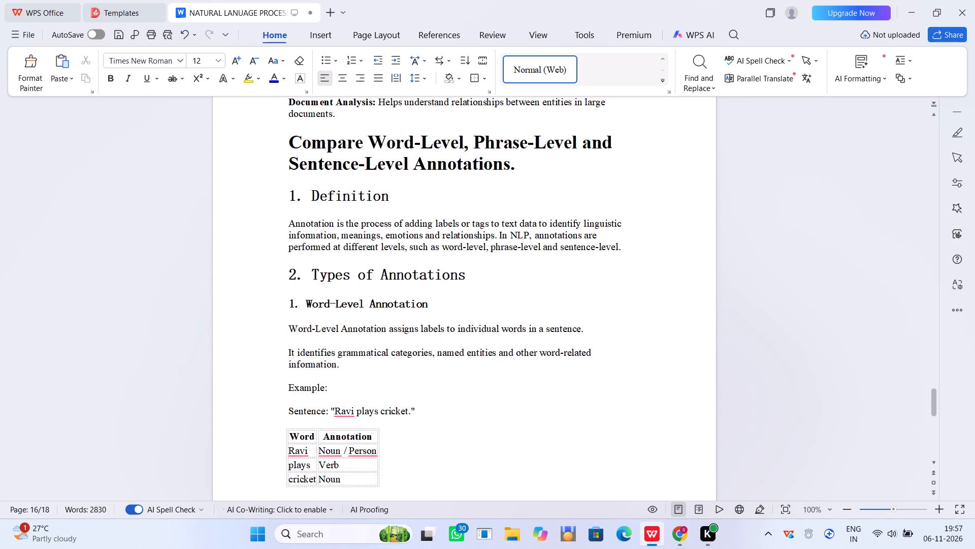
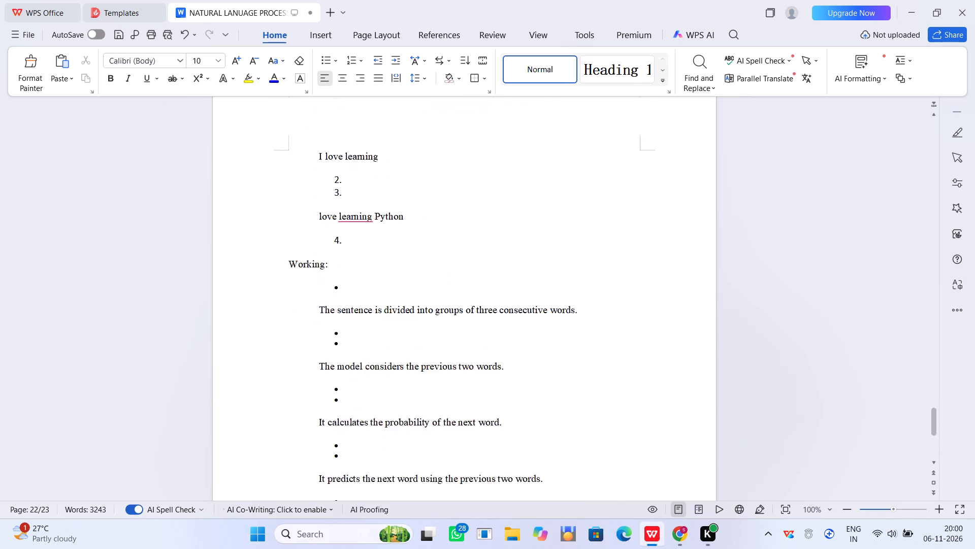
scroll(491, 290, up, 15)
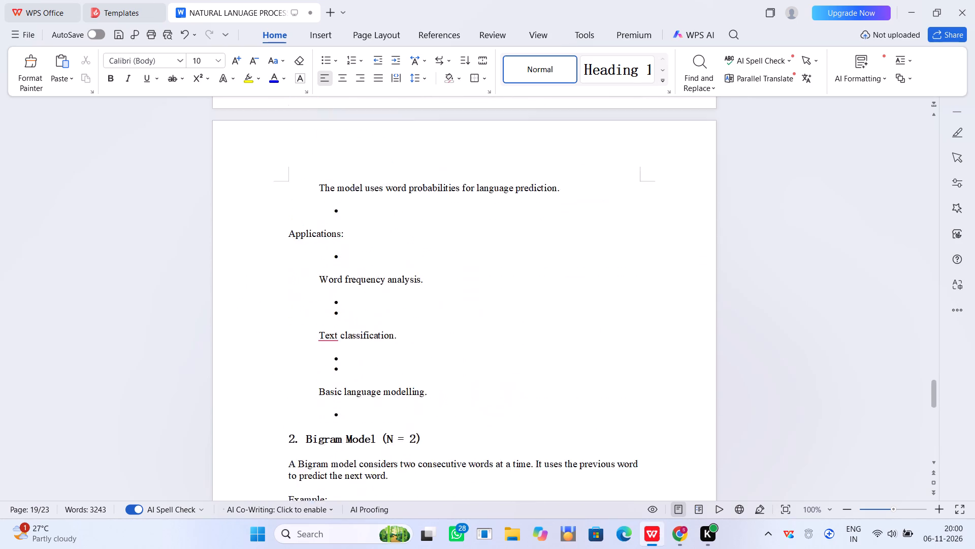
scroll(491, 290, up, 12)
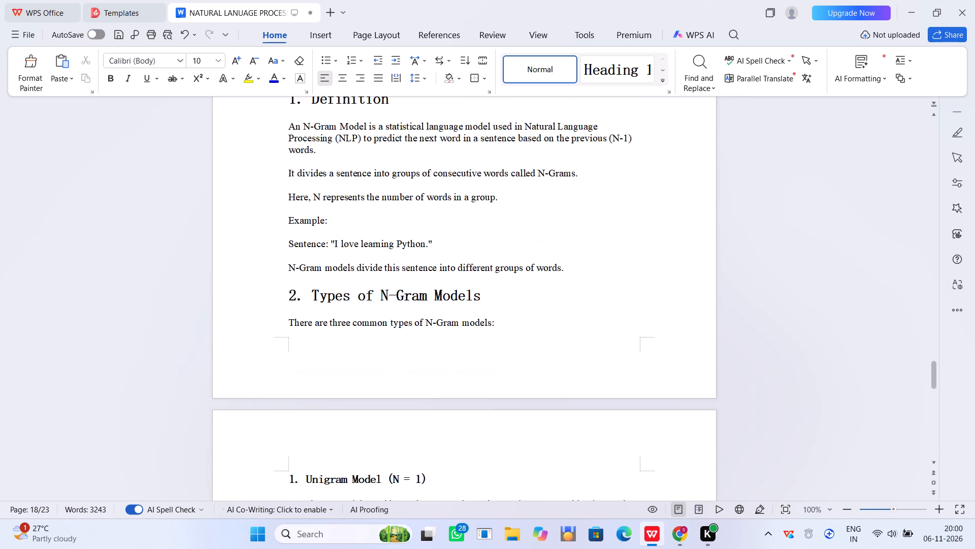
scroll(491, 290, up, 4)
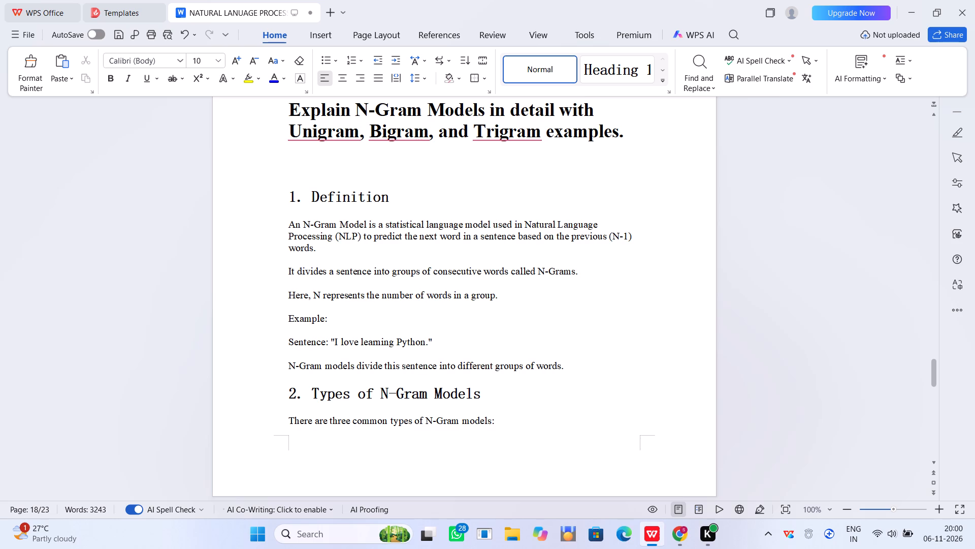
scroll(491, 290, down, 3)
scroll(491, 290, up, 1)
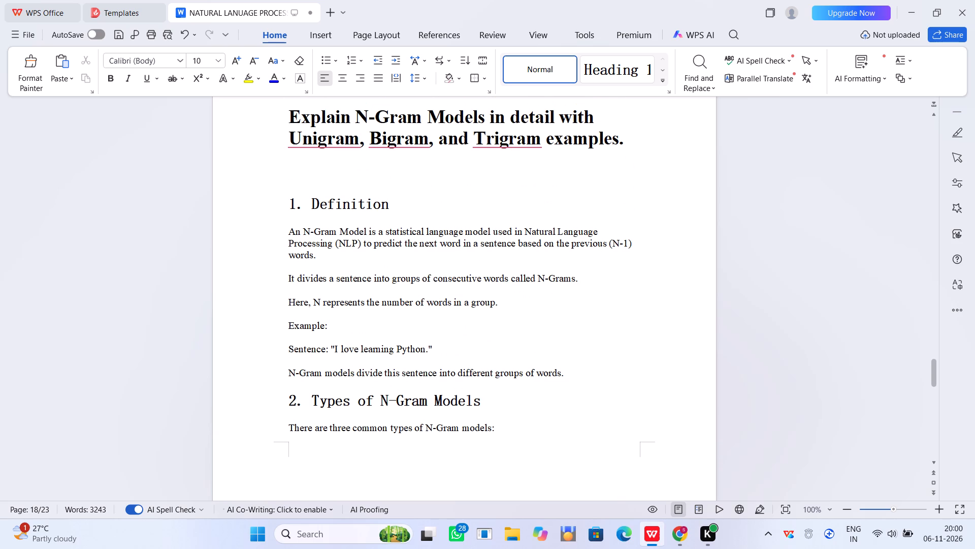
click(289, 177)
key(BackSpace)
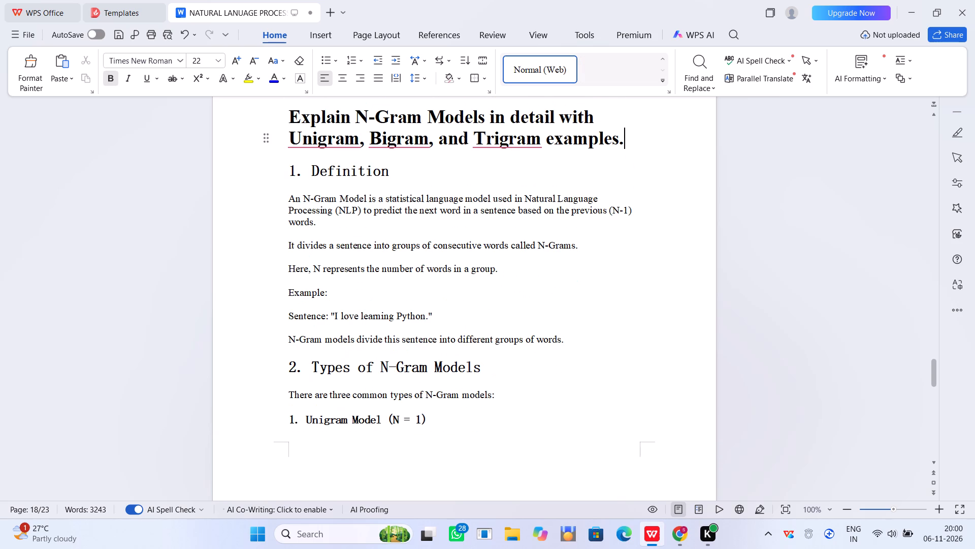
Remove the empty numbered items between "I" and "love" in the Unigrams list.
scroll(289, 177, down, 1)
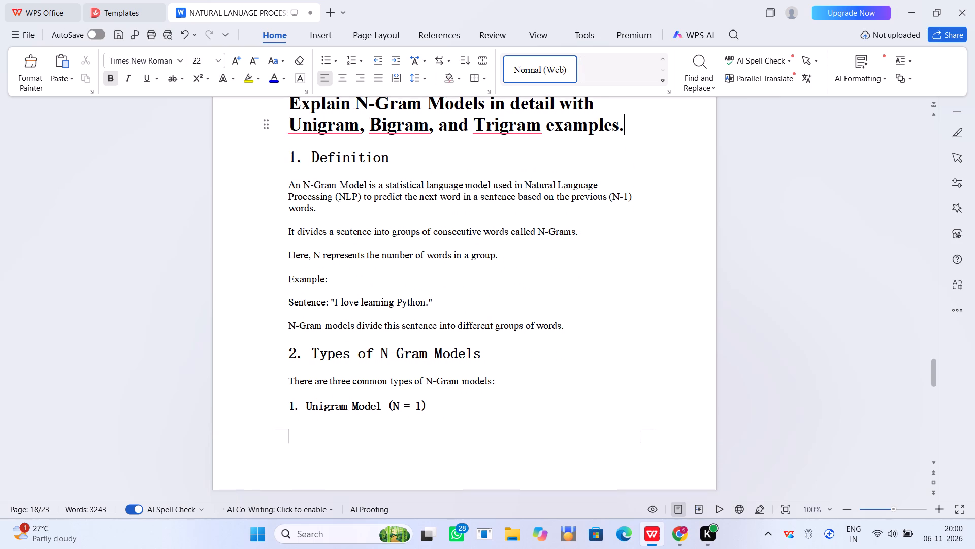
scroll(289, 177, down, 5)
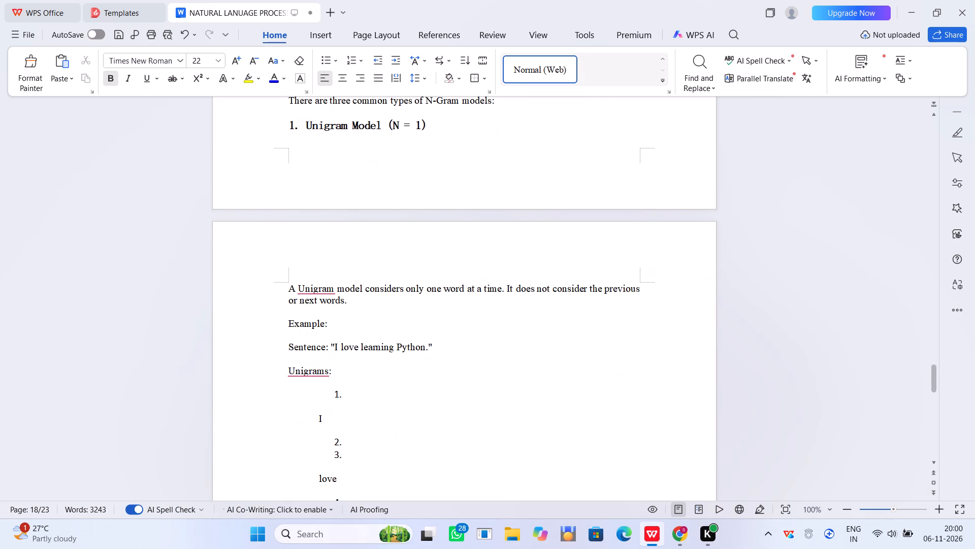
scroll(329, 348, down, 2)
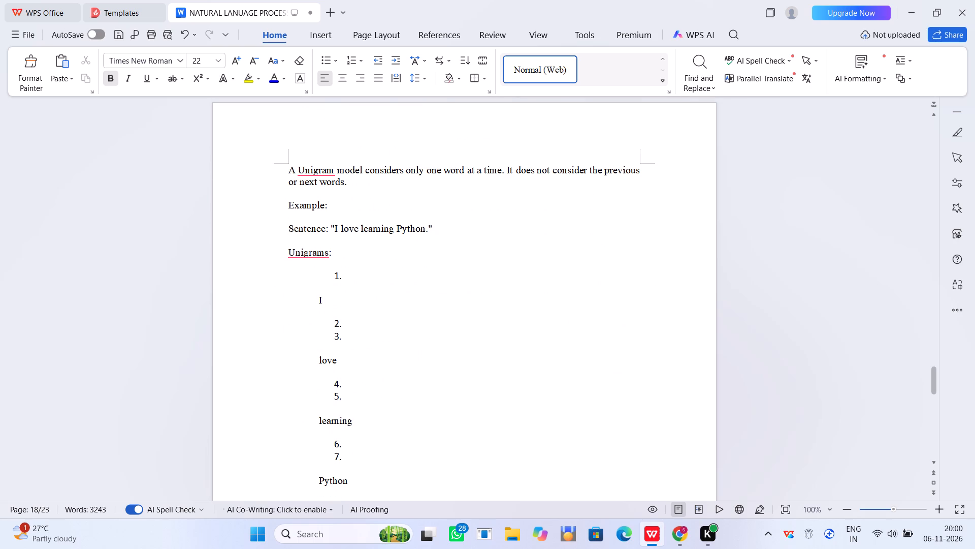
click(346, 337)
key(BackSpace)
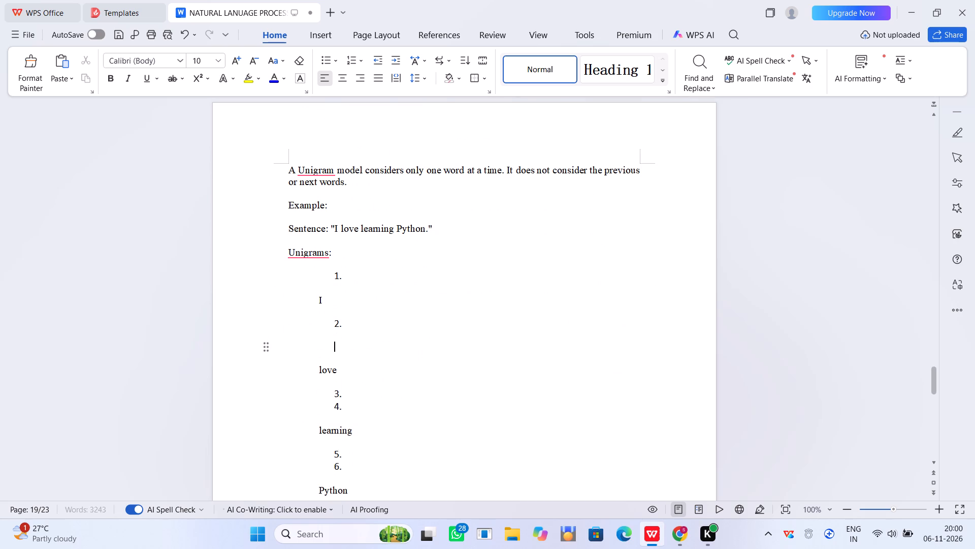
key(BackSpace)
key(BackSpace)
key(BackSpace)
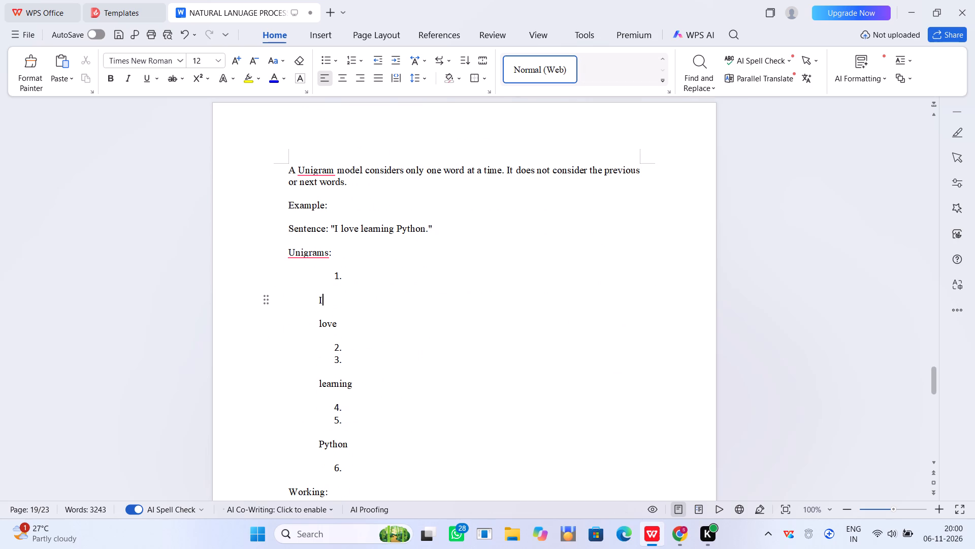
Remove the empty numbered items between "love" and "learning" and between "learning" and "Python" in the Unigrams list.
scroll(346, 337, down, 1)
click(356, 311)
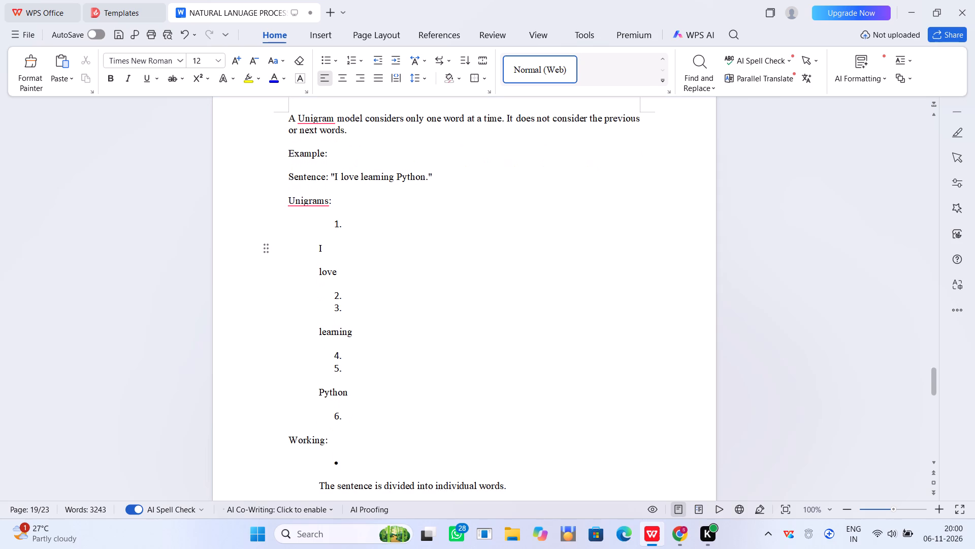
key(BackSpace)
key(BackSpace)
key(BackSpace)
key(BackSpace)
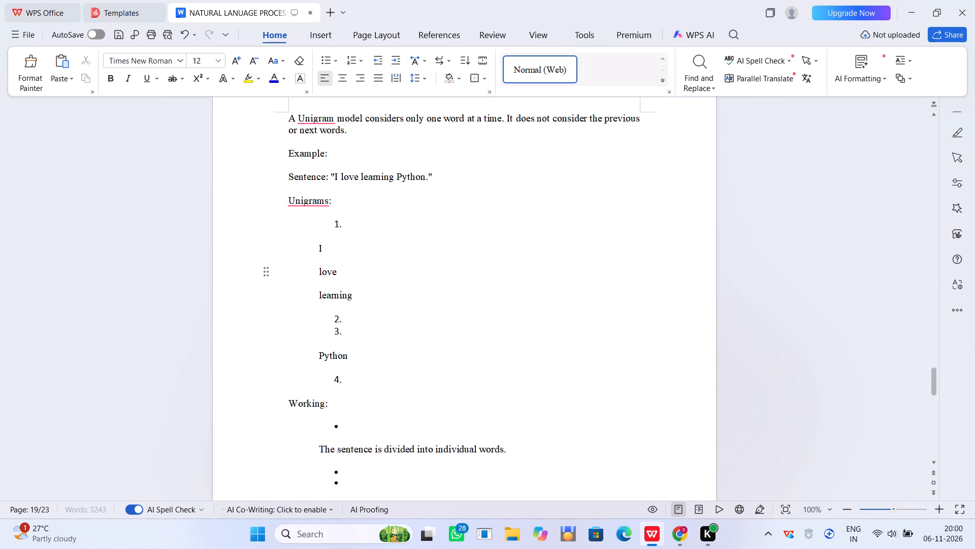
scroll(356, 311, down, 1)
click(354, 294)
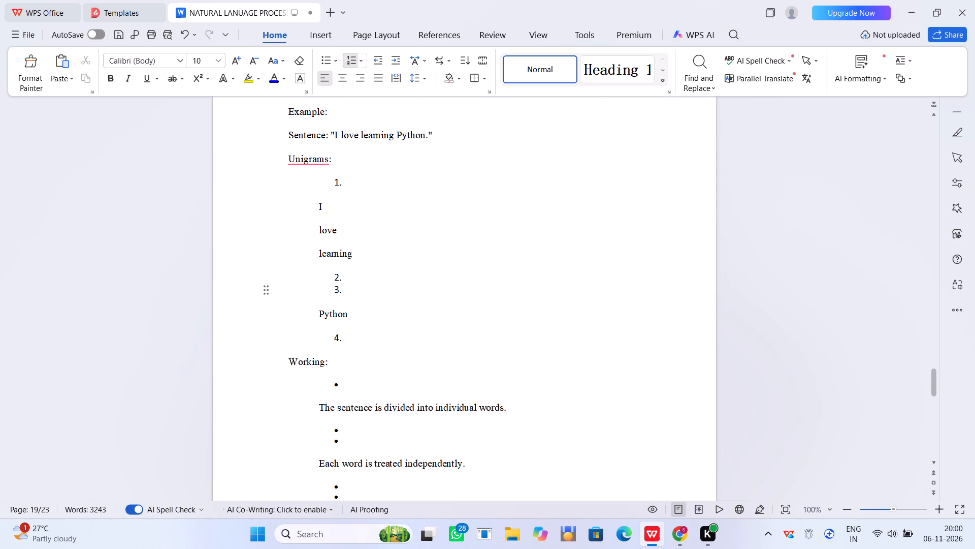
key(BackSpace)
key(BackSpace)
key(BackSpace)
key(BackSpace)
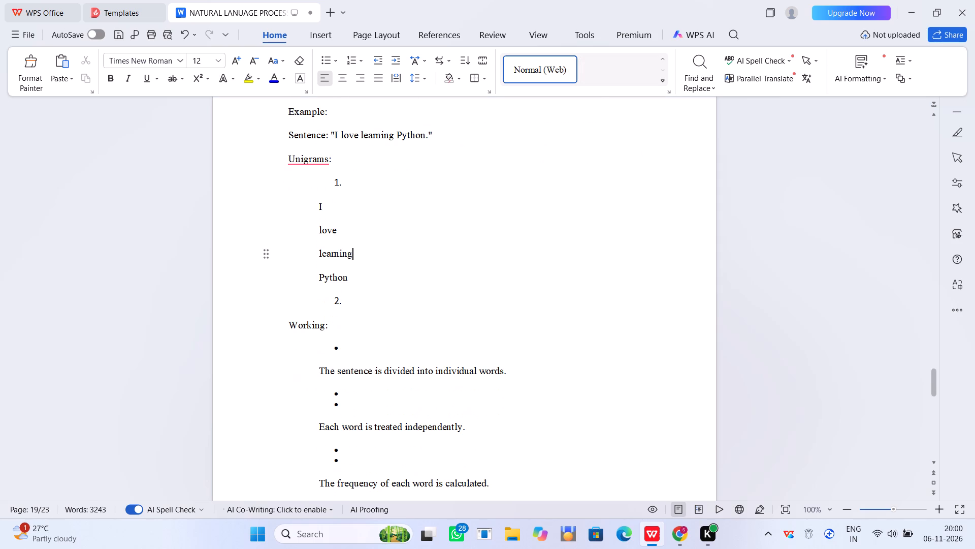
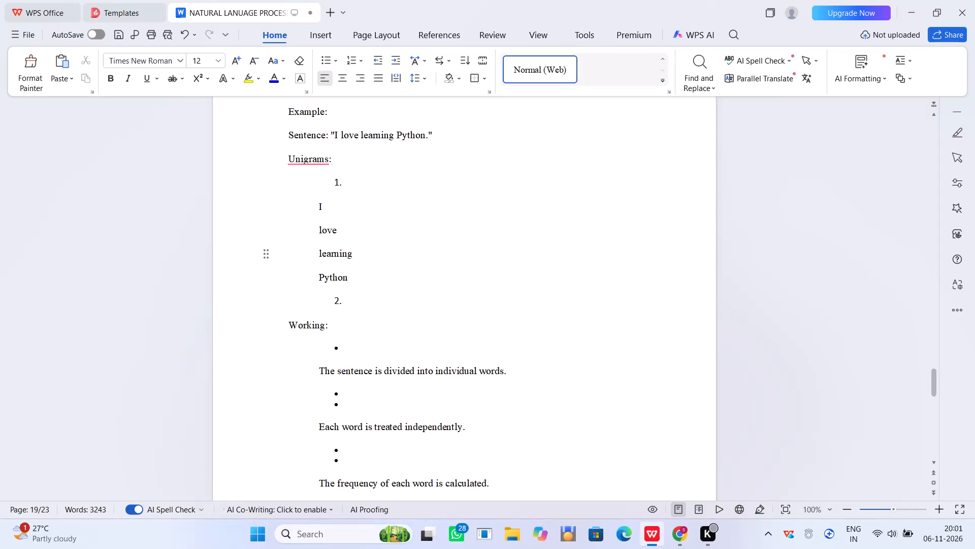
Remove the empty numbered items above "I" and below "Python" in the Unigrams list.
click(361, 188)
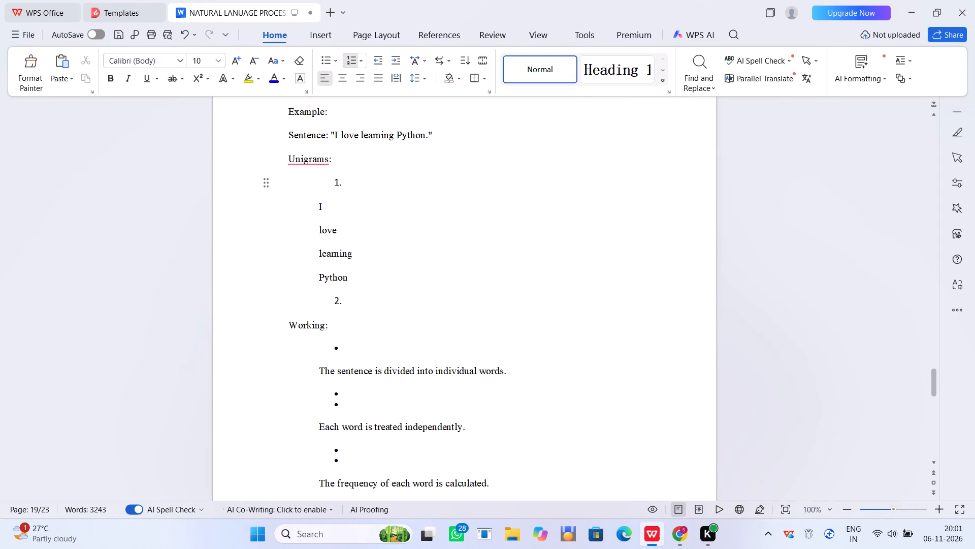
key(BackSpace)
key(BackSpace)
key(BackSpace)
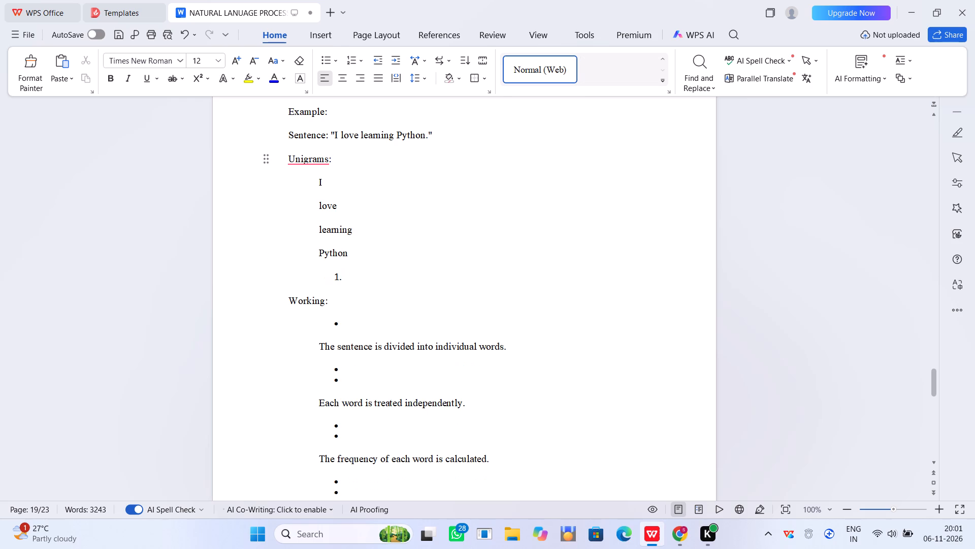
scroll(361, 188, down, 2)
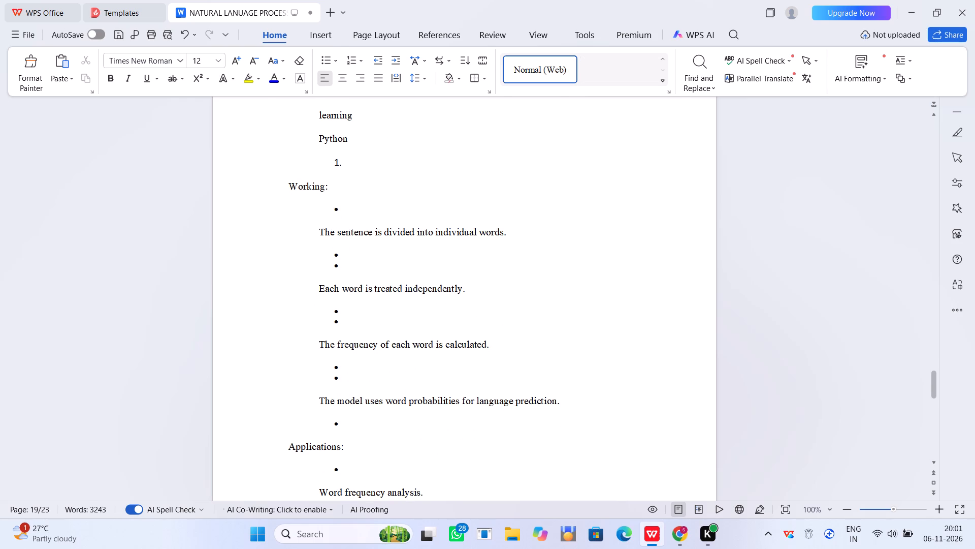
scroll(353, 180, up, 2)
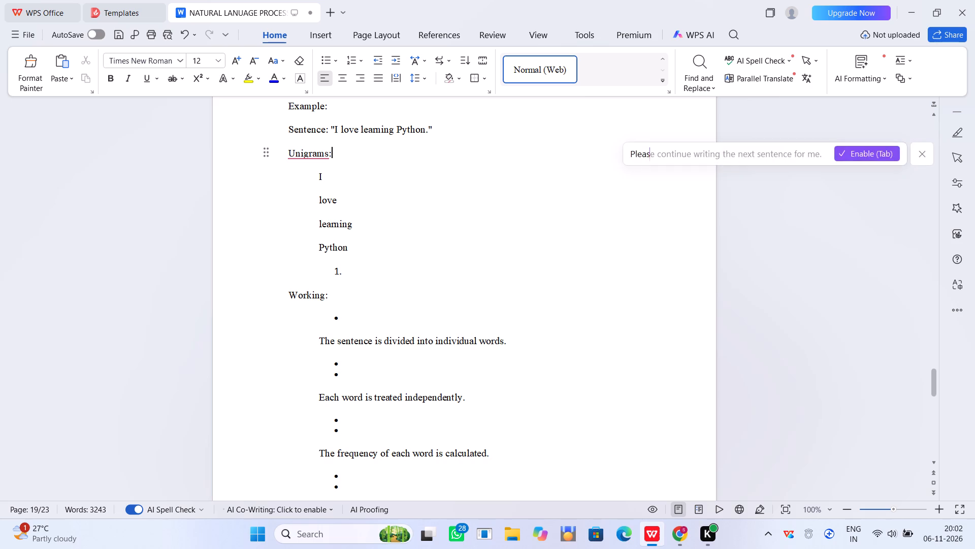
scroll(353, 180, down, 1)
scroll(353, 180, up, 1)
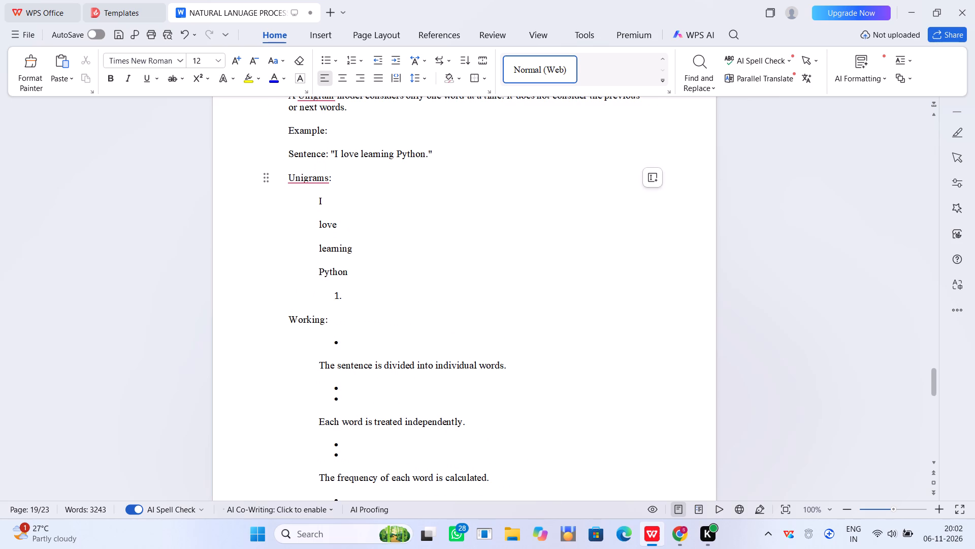
click(353, 293)
key(BackSpace)
key(BackSpace)
key(BackSpace)
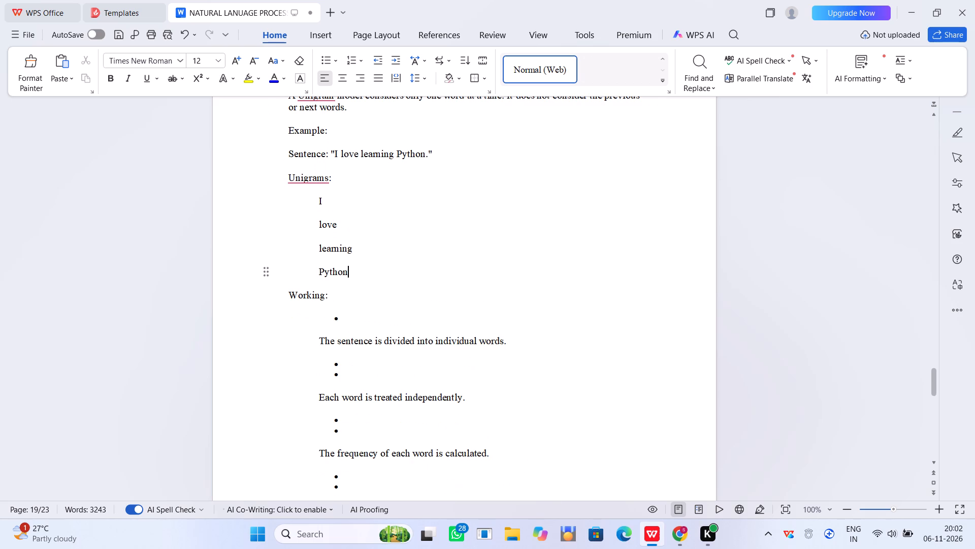
Remove the empty bullets above and below "The sentence is divided into individual words." in the Unigram Working list.
scroll(353, 293, down, 2)
click(354, 240)
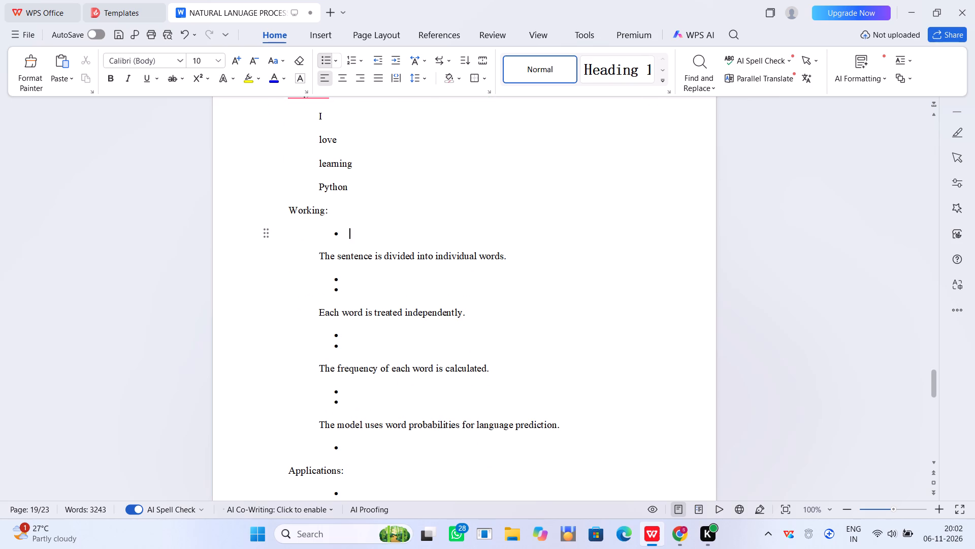
key(BackSpace)
key(BackSpace)
key(BackSpace)
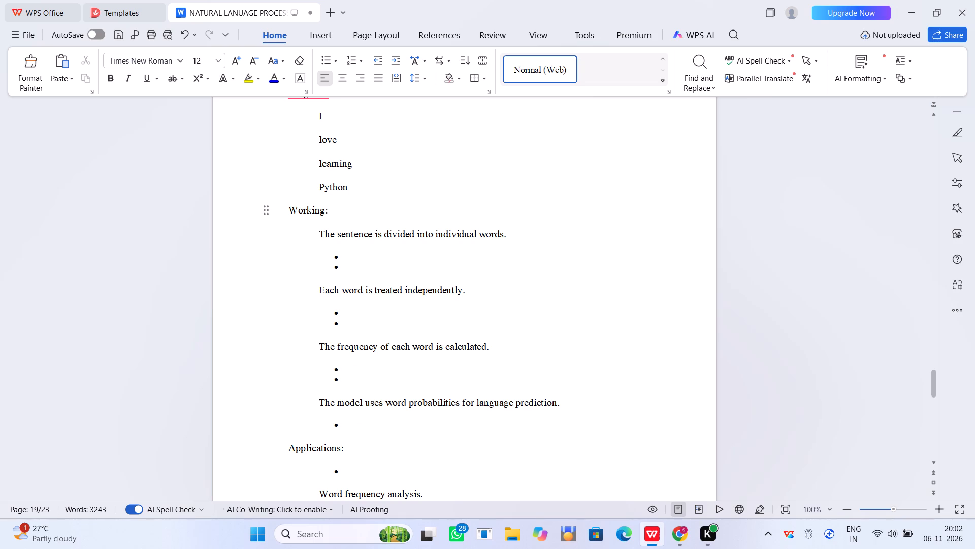
click(346, 271)
key(BackSpace)
key(BackSpace)
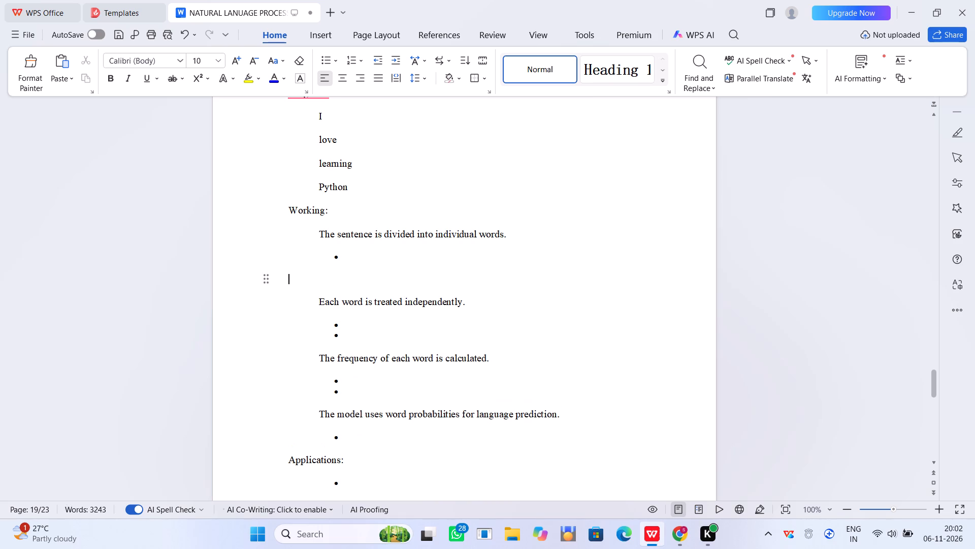
key(BackSpace)
key(BackSpace)
Remove the empty bullets below "Each word is treated independently." and below "The frequency of each word is calculated.".
scroll(346, 271, down, 1)
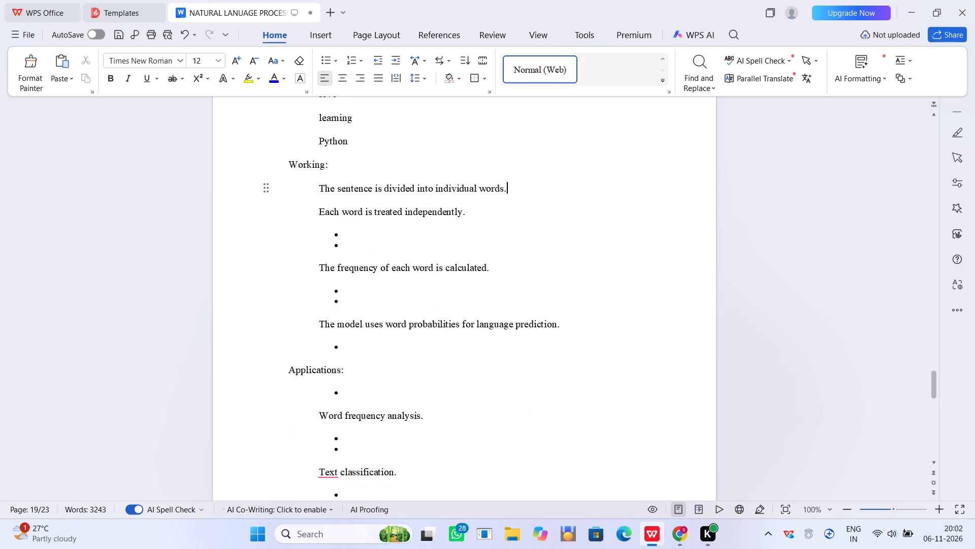
click(356, 242)
key(BackSpace)
key(BackSpace)
key(BackSpace)
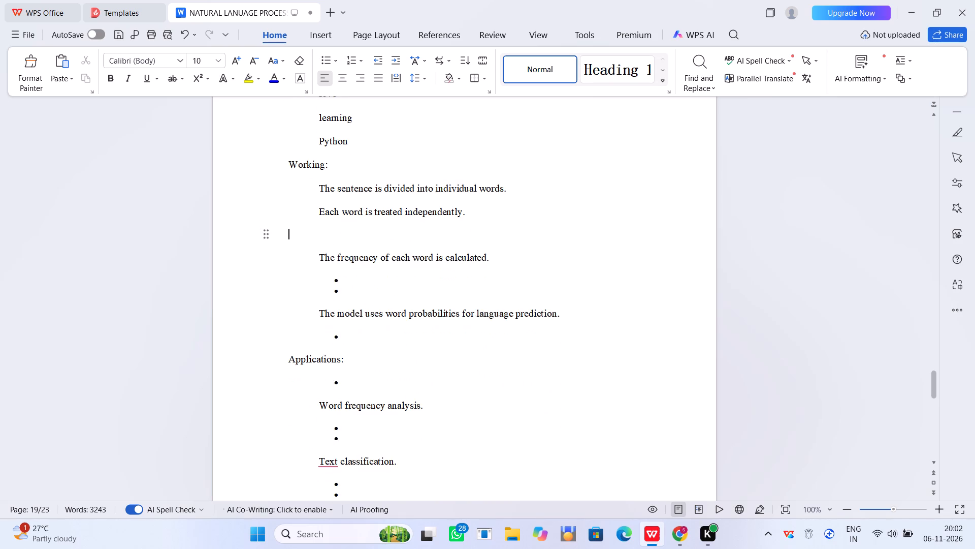
key(BackSpace)
scroll(356, 242, down, 1)
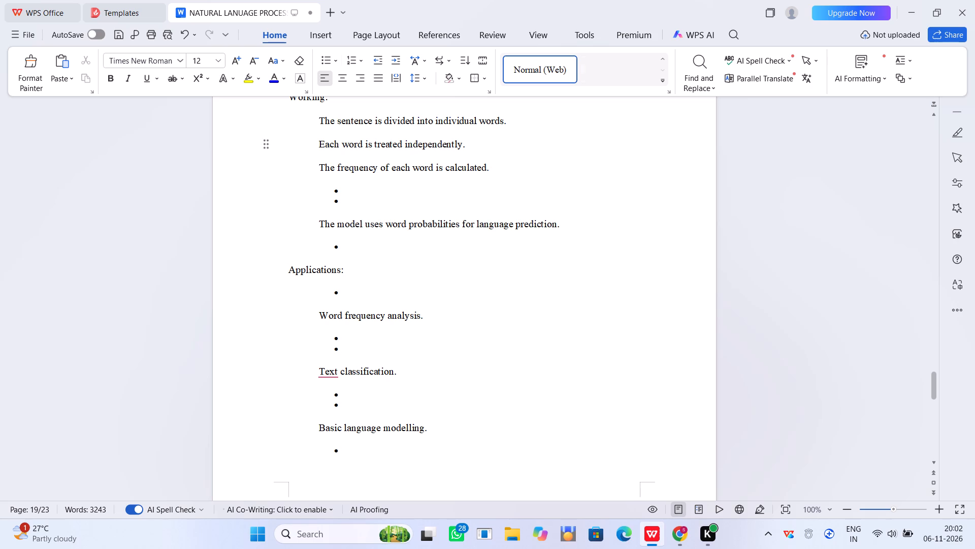
click(359, 203)
key(BackSpace)
key(BackSpace)
key(BackSpace)
key(BackSpace)
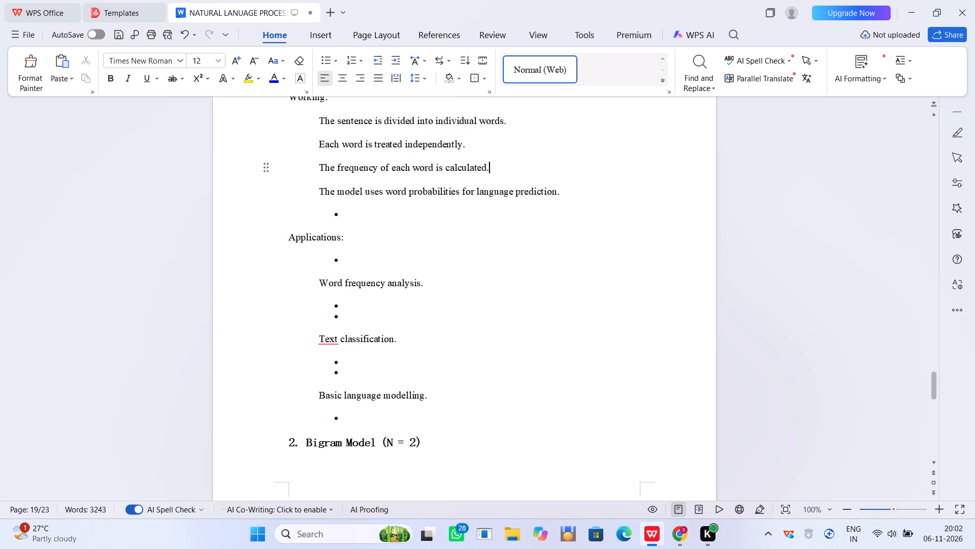
Remove the empty bullet between "The model uses word probabilities for language prediction." and the Unigram Applications heading.
scroll(359, 203, down, 1)
click(354, 140)
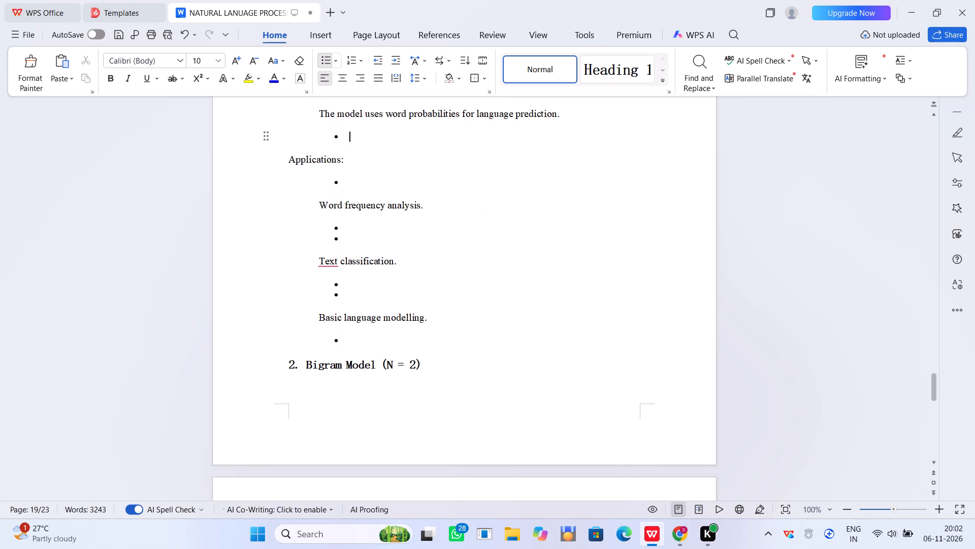
key(BackSpace)
key(BackSpace)
key(BackSpace)
Remove the empty bullets above and below "Word frequency analysis." in the Unigram Applications list.
scroll(354, 140, down, 1)
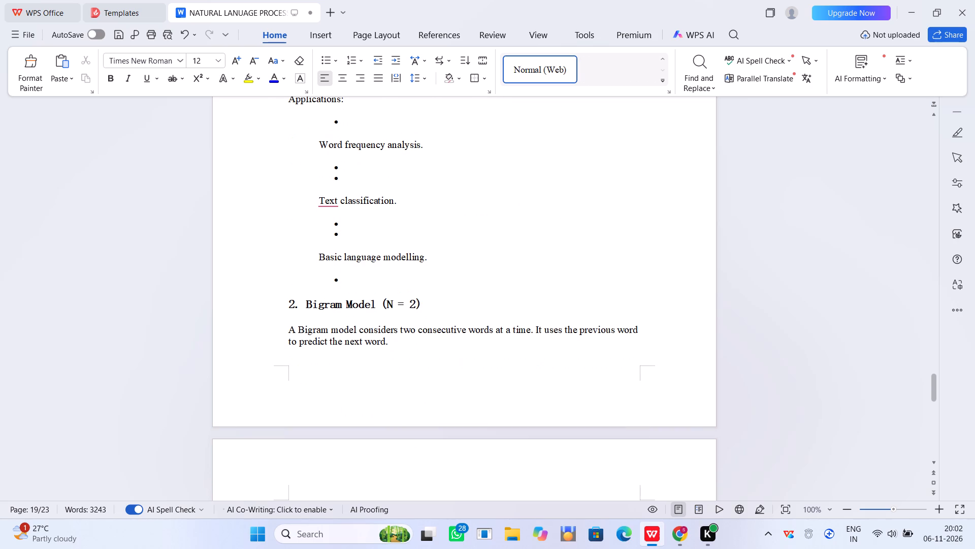
click(350, 131)
key(BackSpace)
key(BackSpace)
key(BackSpace)
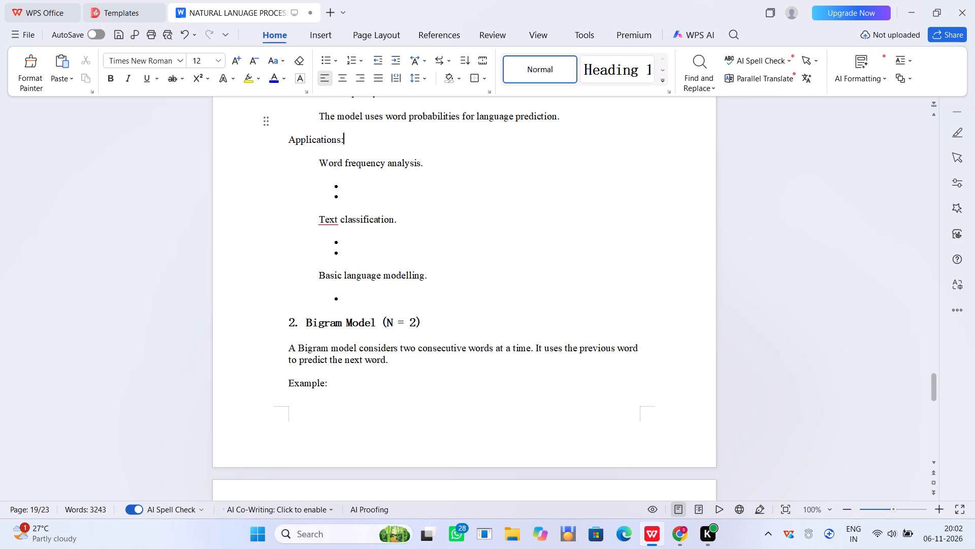
scroll(350, 131, up, 5)
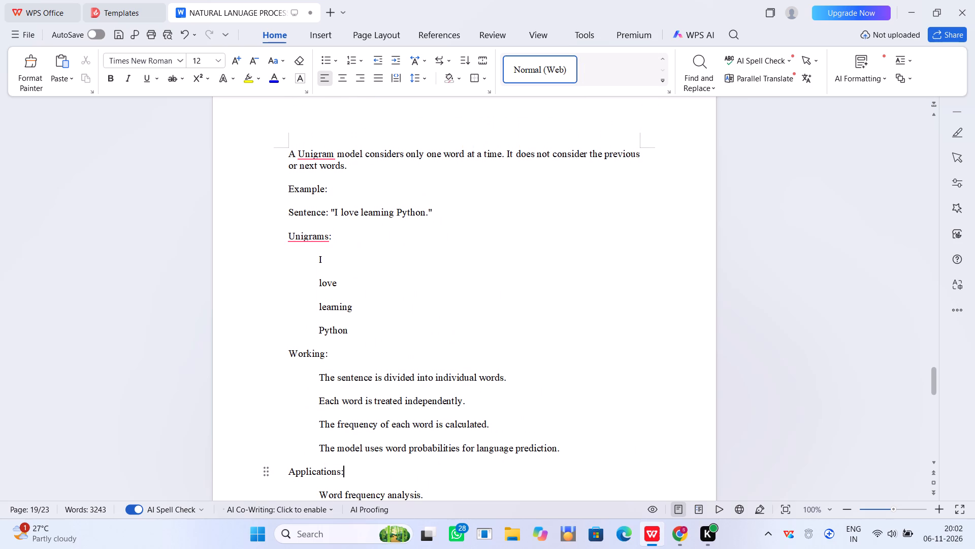
scroll(350, 131, down, 4)
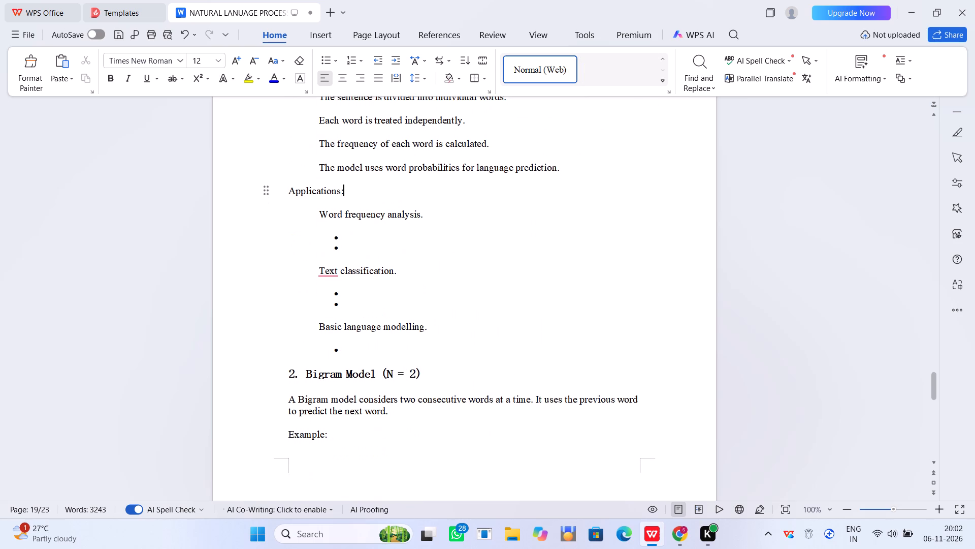
click(351, 248)
key(BackSpace)
key(BackSpace)
key(BackSpace)
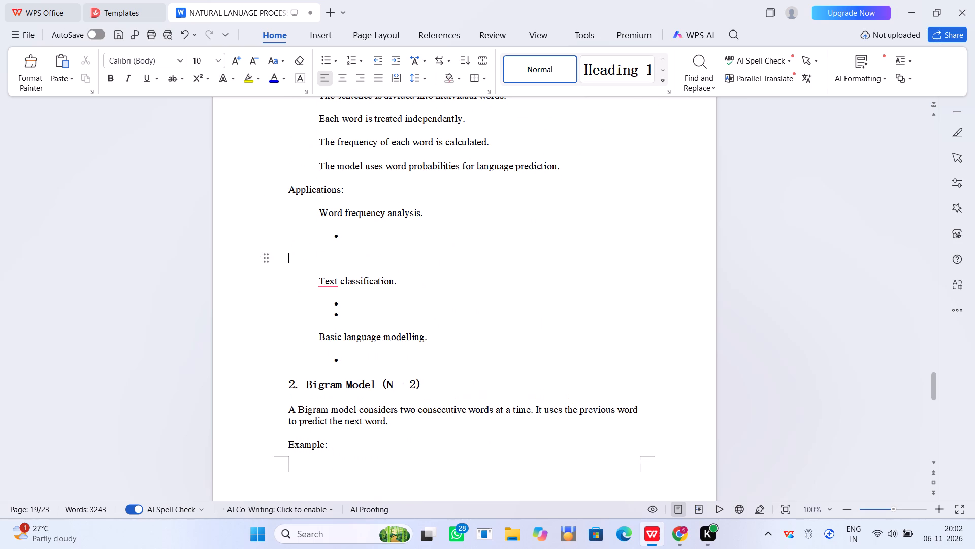
key(BackSpace)
click(351, 248)
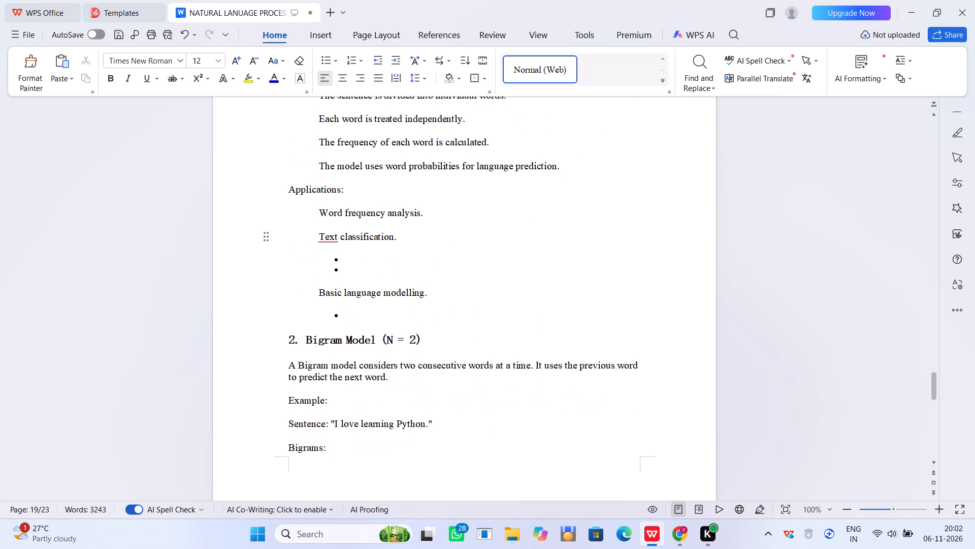
Remove the empty bullets above and below "Basic language modelling." in the Unigram Applications list.
click(351, 277)
key(BackSpace)
key(BackSpace)
key(BackSpace)
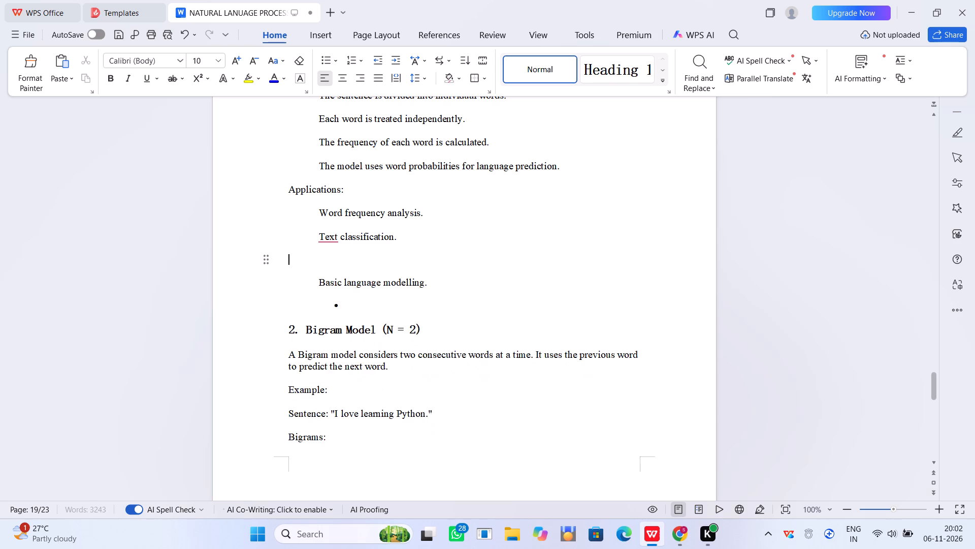
key(BackSpace)
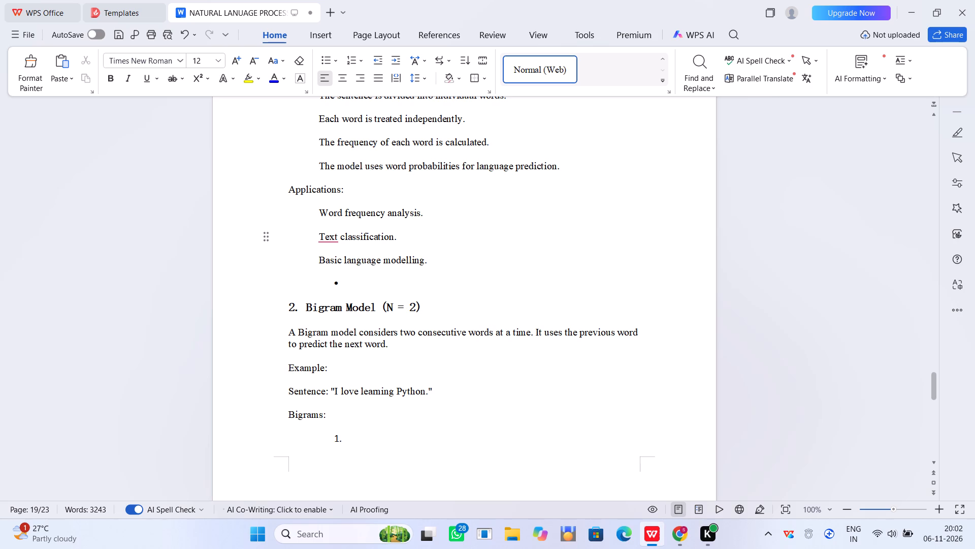
click(344, 290)
key(BackSpace)
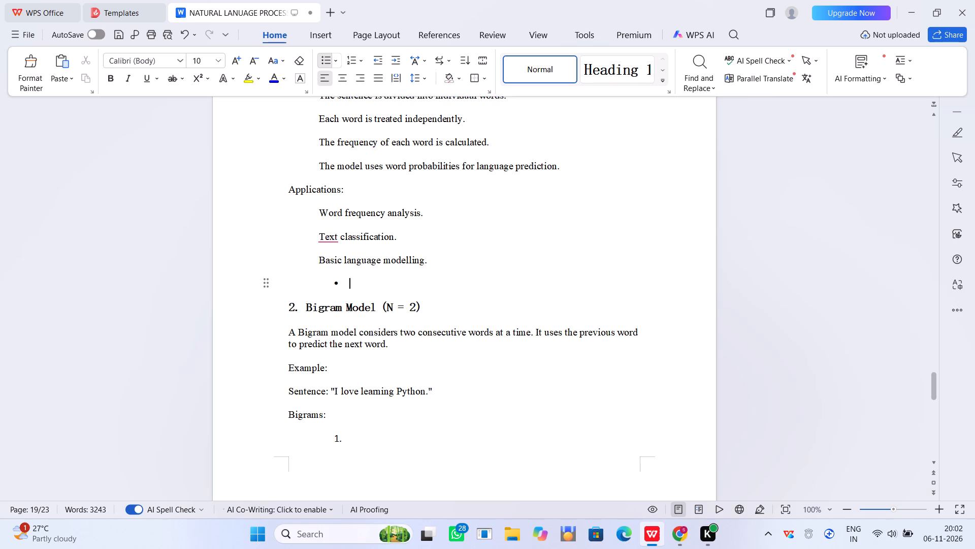
key(BackSpace)
key(BackSpace)
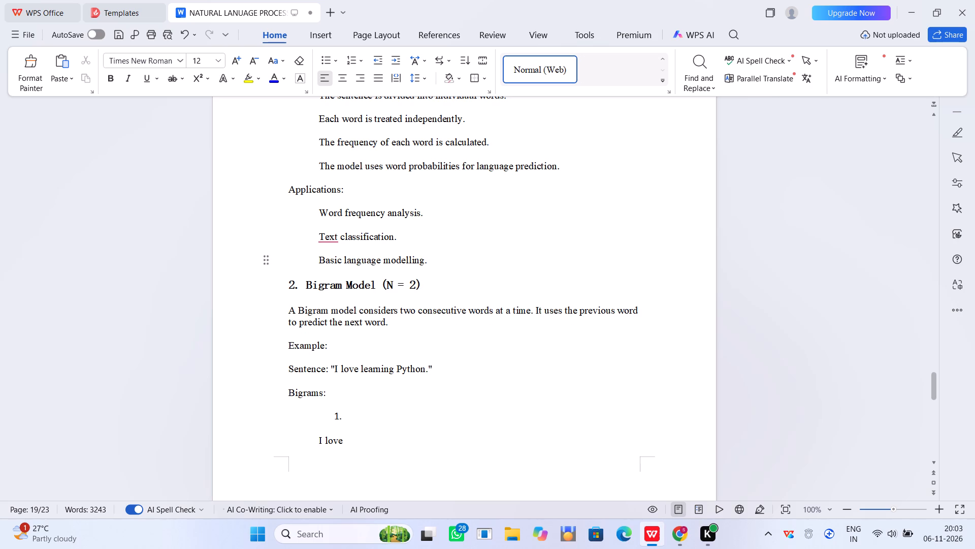
Remove the empty numbered items above and below "I love" in the Bigrams list.
scroll(344, 290, down, 5)
scroll(344, 290, up, 2)
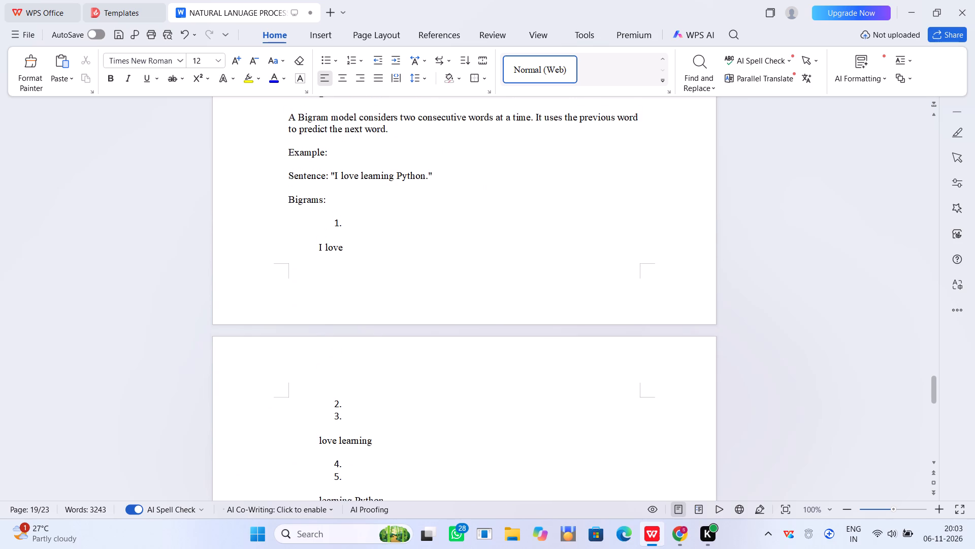
scroll(344, 290, up, 1)
click(349, 268)
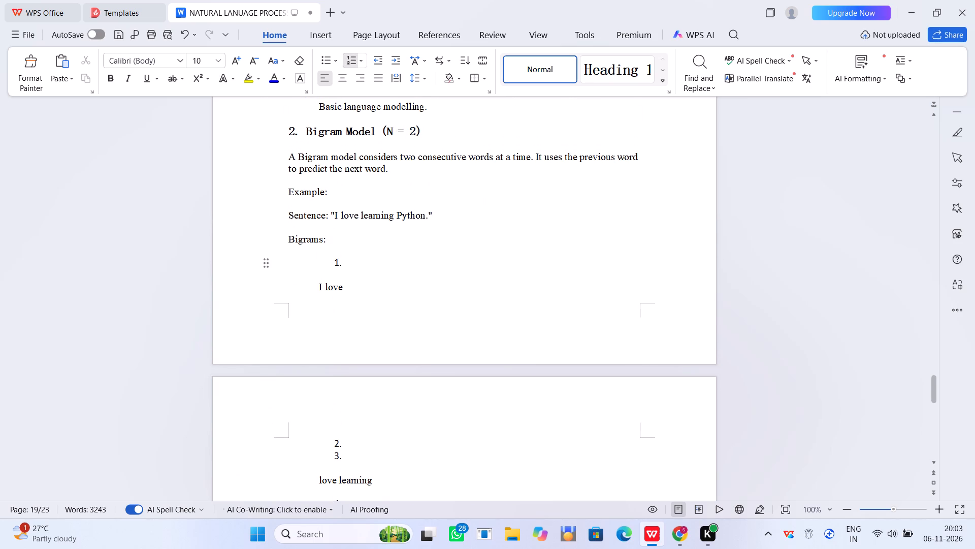
key(BackSpace)
key(BackSpace)
key(BackSpace)
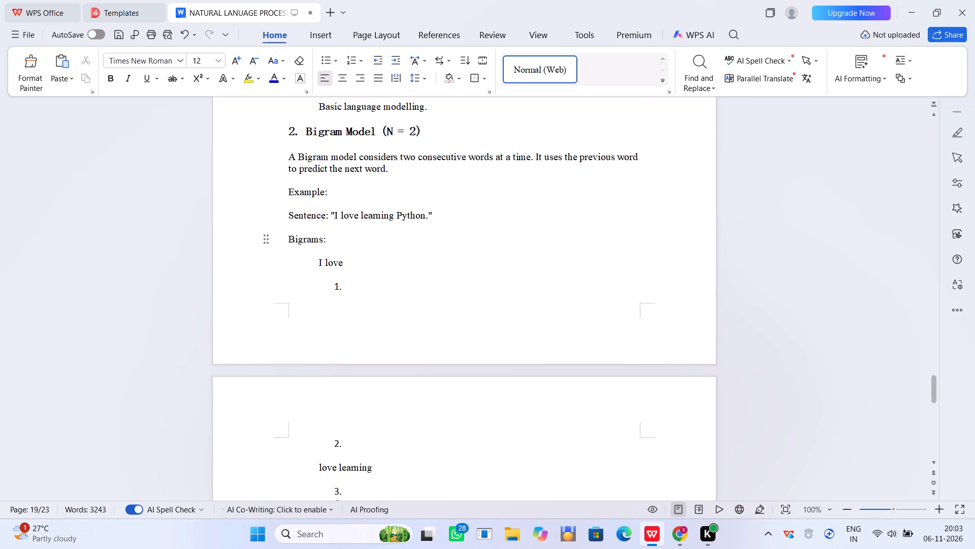
scroll(349, 268, down, 1)
click(365, 375)
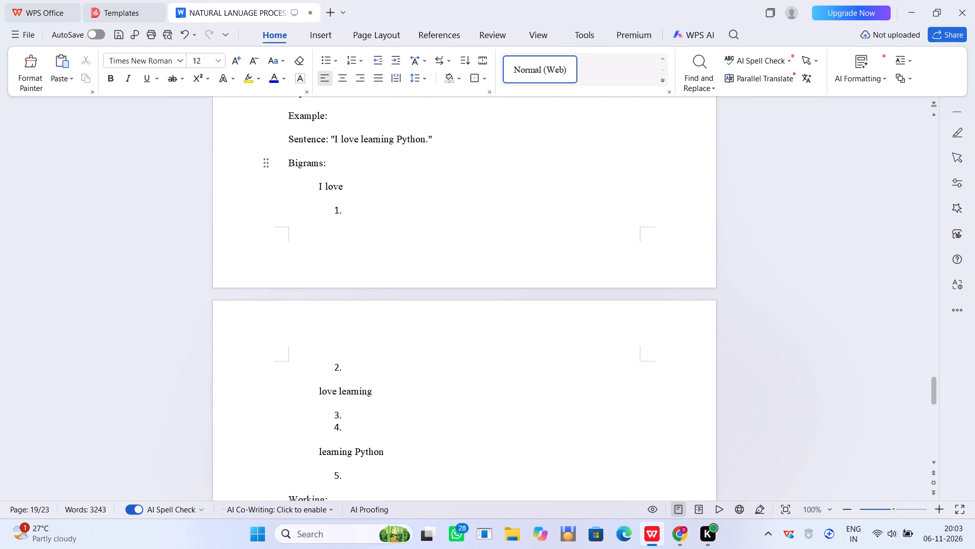
key(BackSpace)
key(BackSpace)
key(BackSpace)
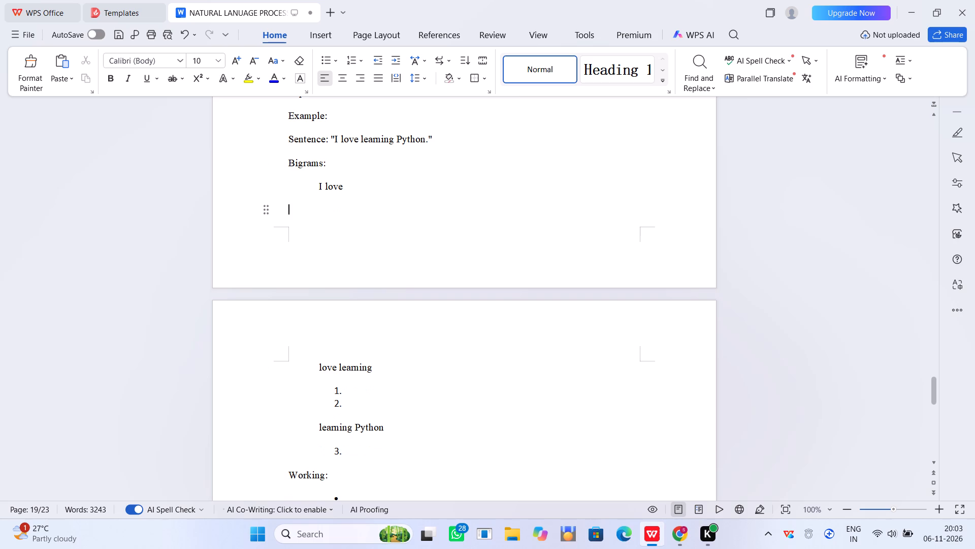
key(BackSpace)
Remove the empty numbered items above and below "learning Python" in the Bigrams list.
scroll(365, 375, down, 2)
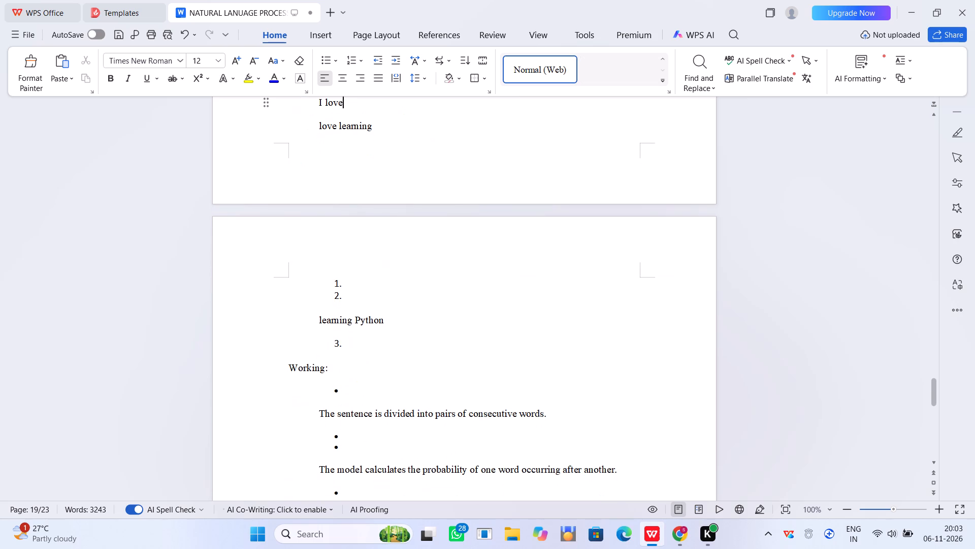
click(359, 302)
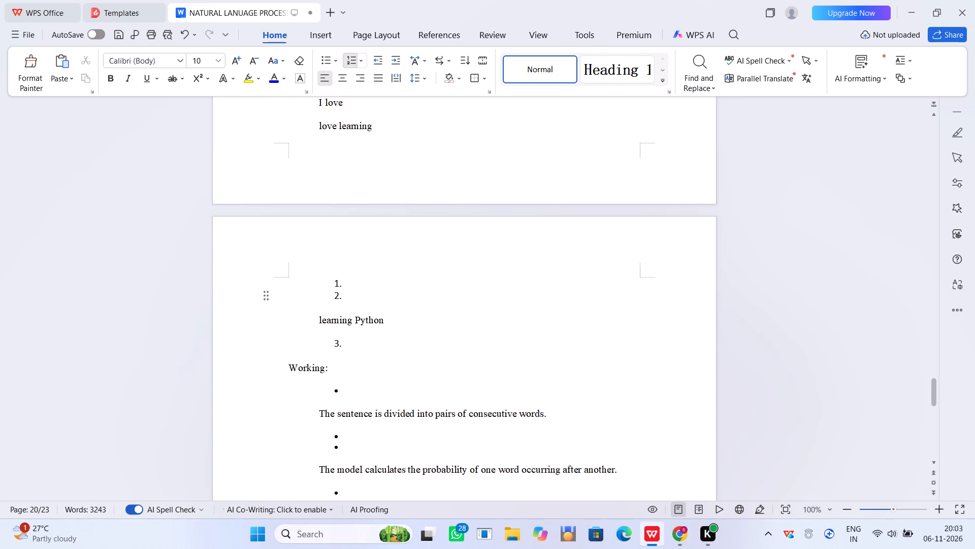
key(BackSpace)
key(BackSpace)
key(BackSpace)
key(BackSpace)
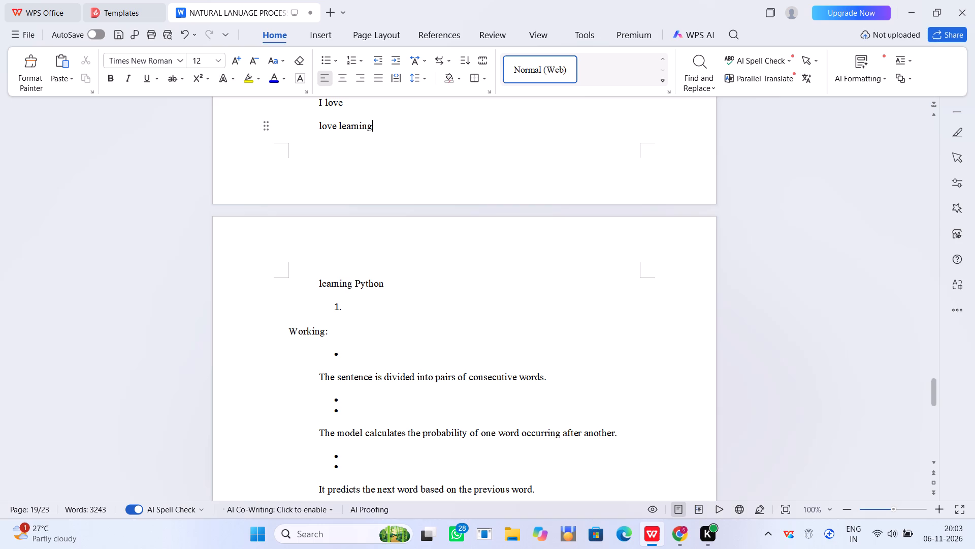
click(352, 307)
key(BackSpace)
key(BackSpace)
key(BackSpace)
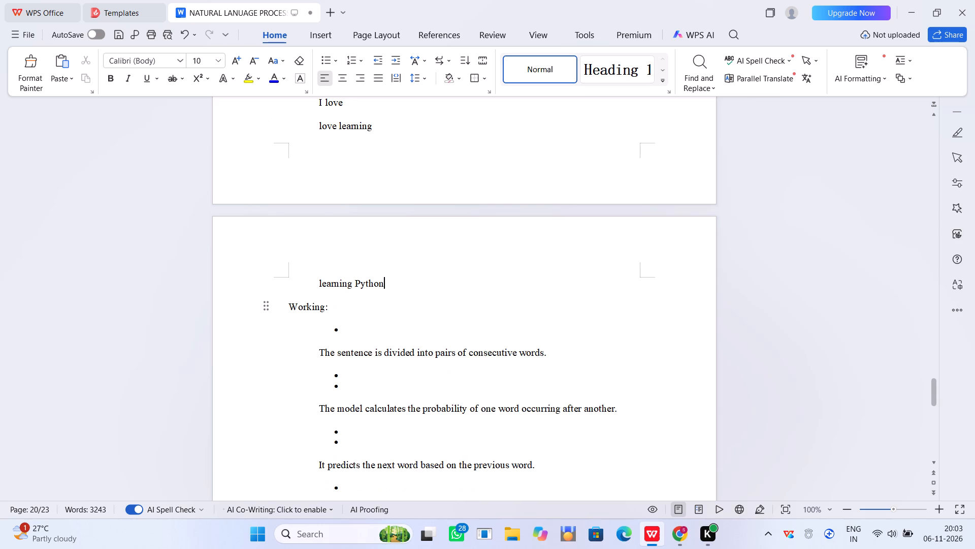
Remove the empty bullet between the Bigram Working heading and "The sentence is divided into pairs of consecutive words.".
scroll(352, 307, down, 1)
click(360, 280)
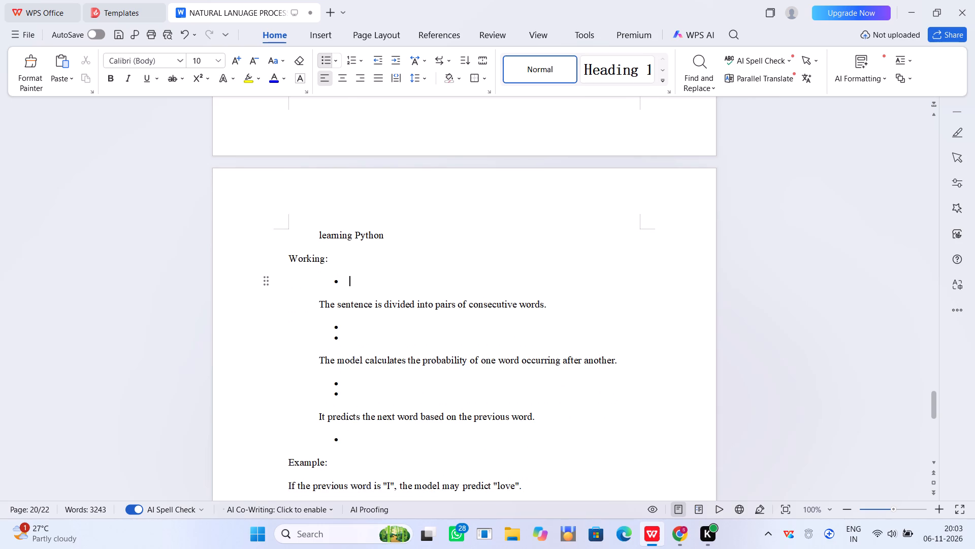
key(BackSpace)
key(BackSpace)
key(BackSpace)
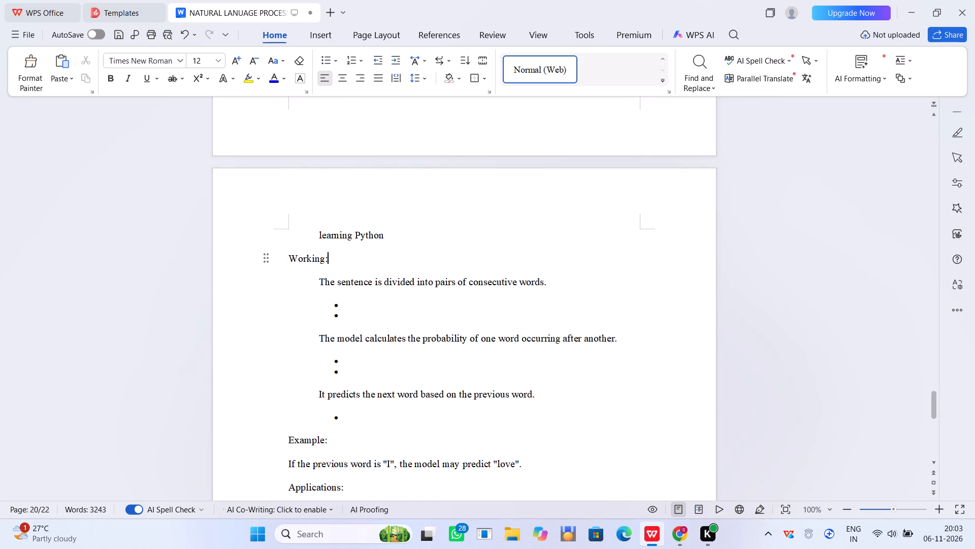
Remove the empty bullets above and below "The model calculates the probability of one word occurring after another." in the Bigram Working list.
click(356, 312)
key(BackSpace)
key(BackSpace)
key(BackSpace)
key(BackSpace)
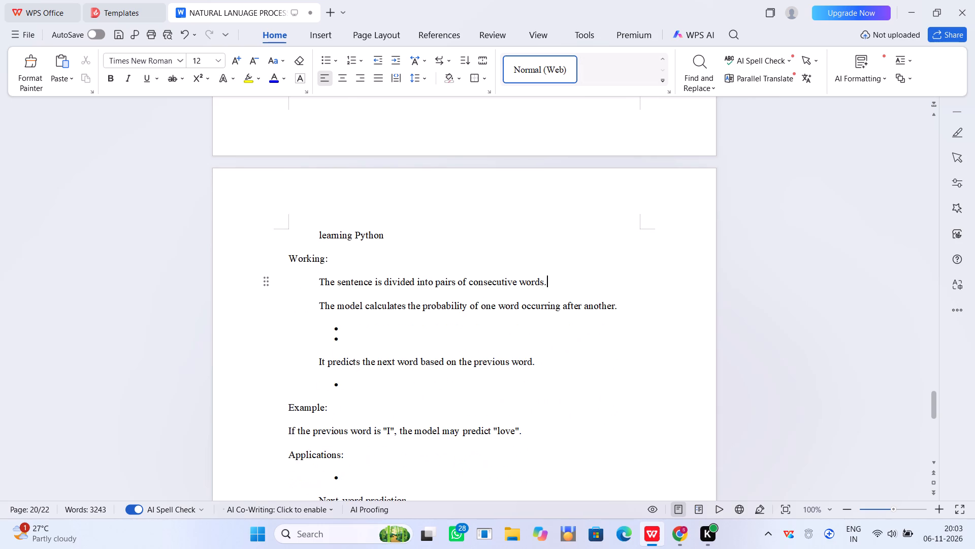
scroll(356, 312, down, 1)
click(354, 268)
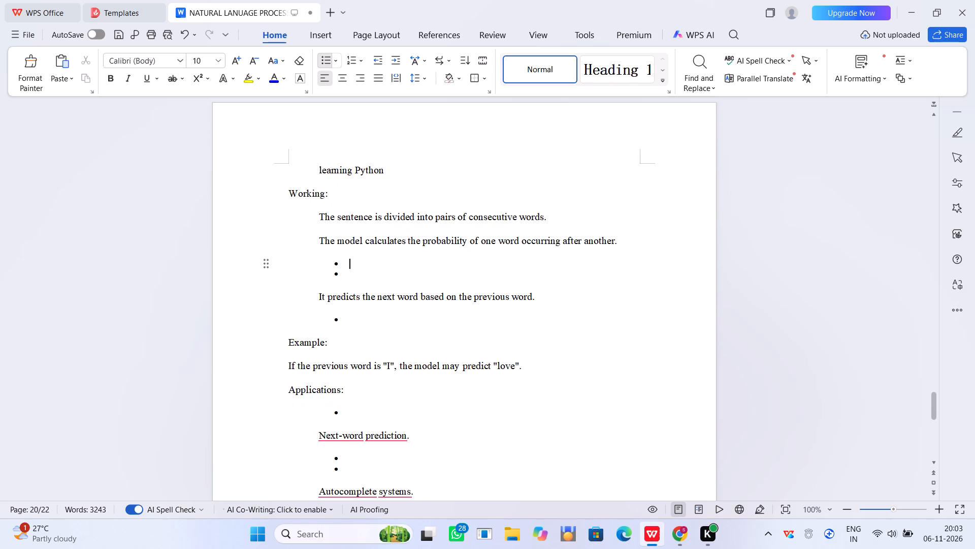
key(Down)
key(BackSpace)
key(BackSpace)
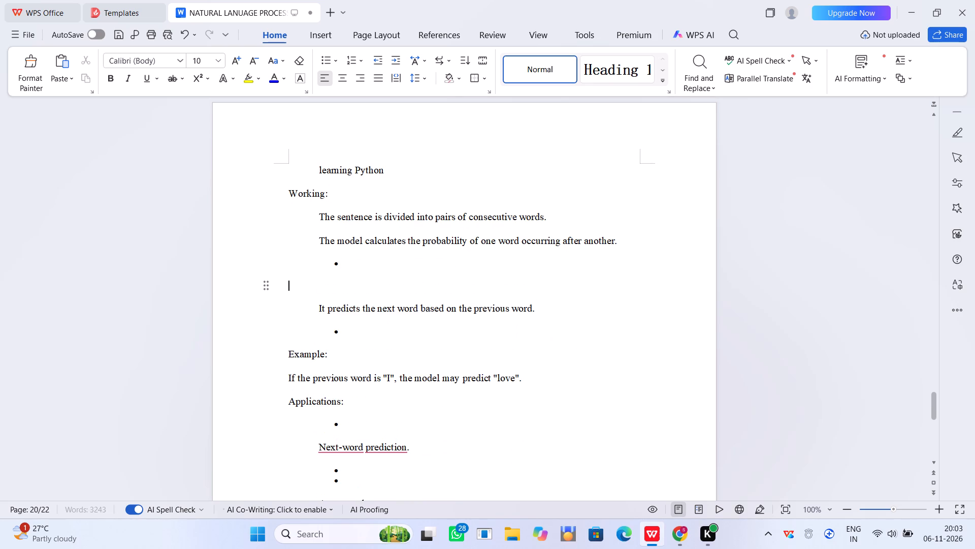
key(BackSpace)
key(BackSpace)
Remove the empty bullet below "It predicts the next word based on the previous word." in the Bigram Working list.
scroll(354, 268, down, 1)
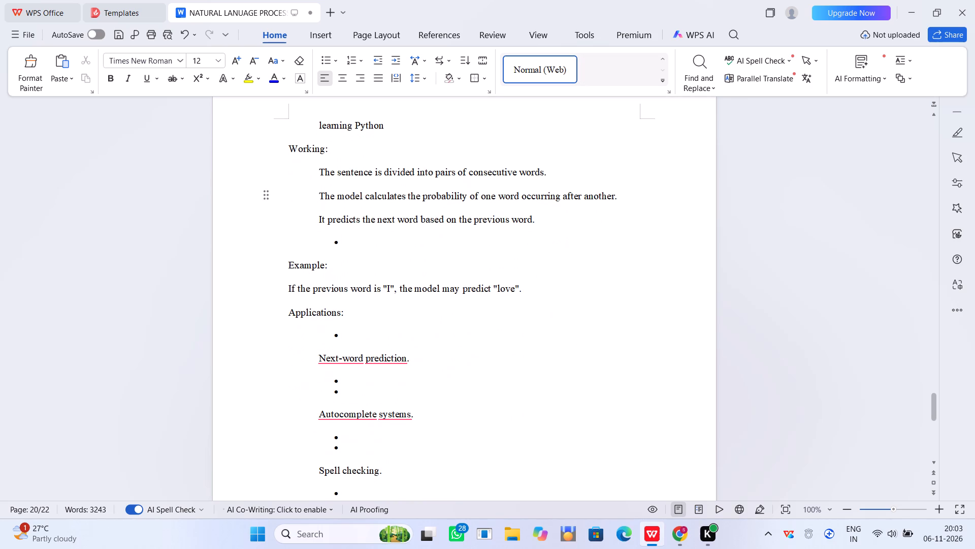
click(352, 250)
key(BackSpace)
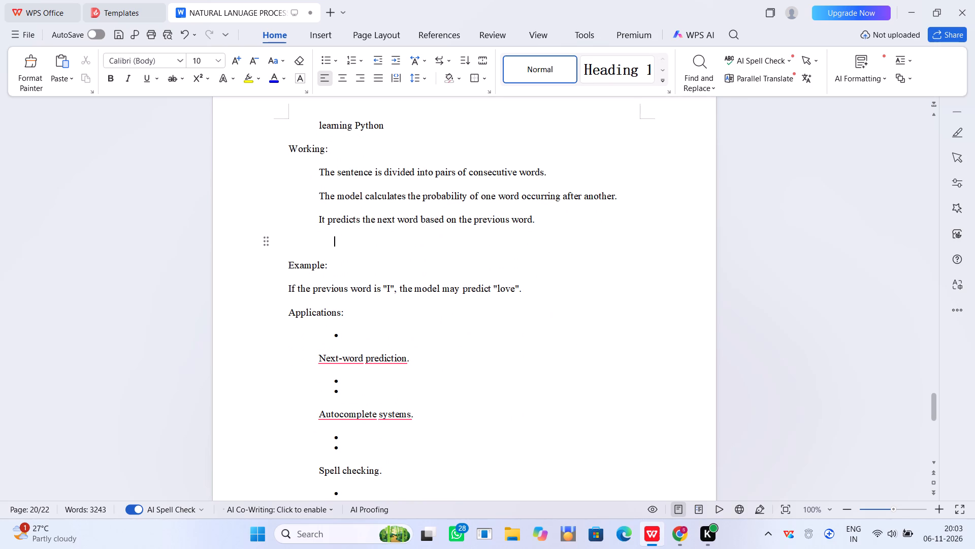
key(BackSpace)
scroll(352, 250, down, 1)
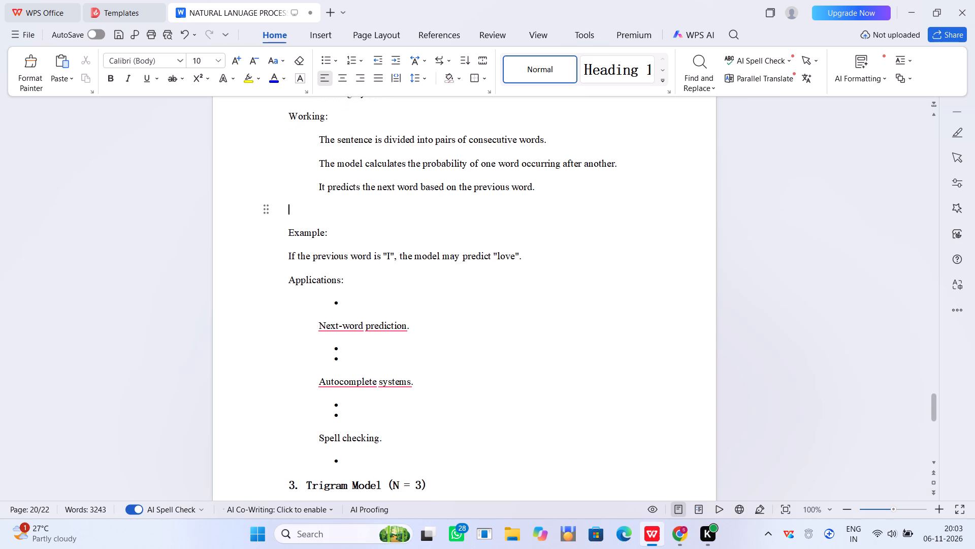
key(BackSpace)
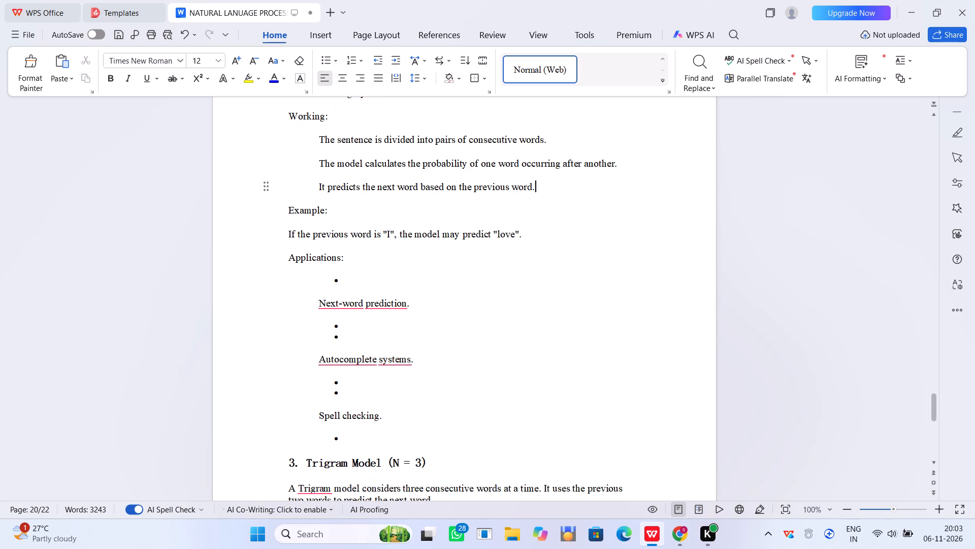
Remove the empty bullets above and below "Next-word prediction." in the Bigram Applications list.
scroll(352, 250, down, 2)
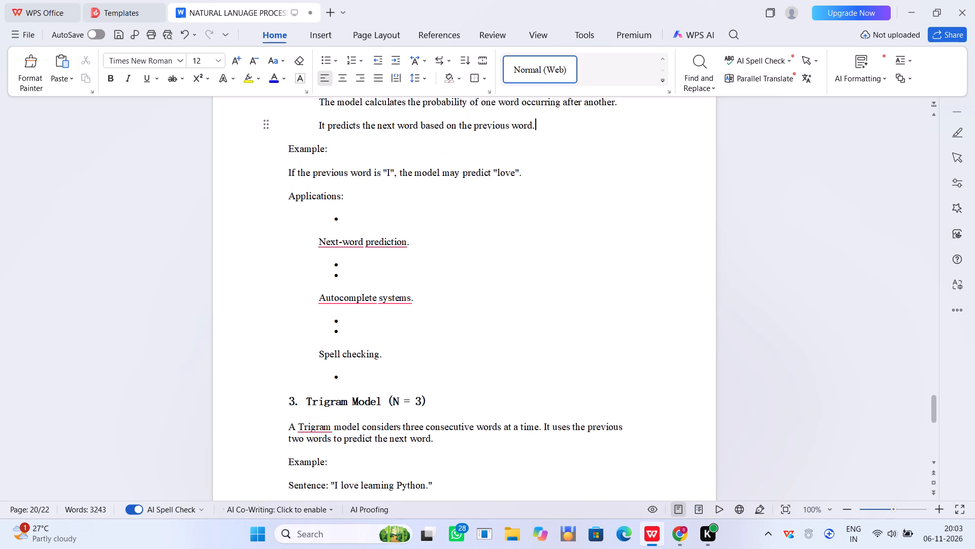
scroll(352, 250, down, 1)
click(351, 177)
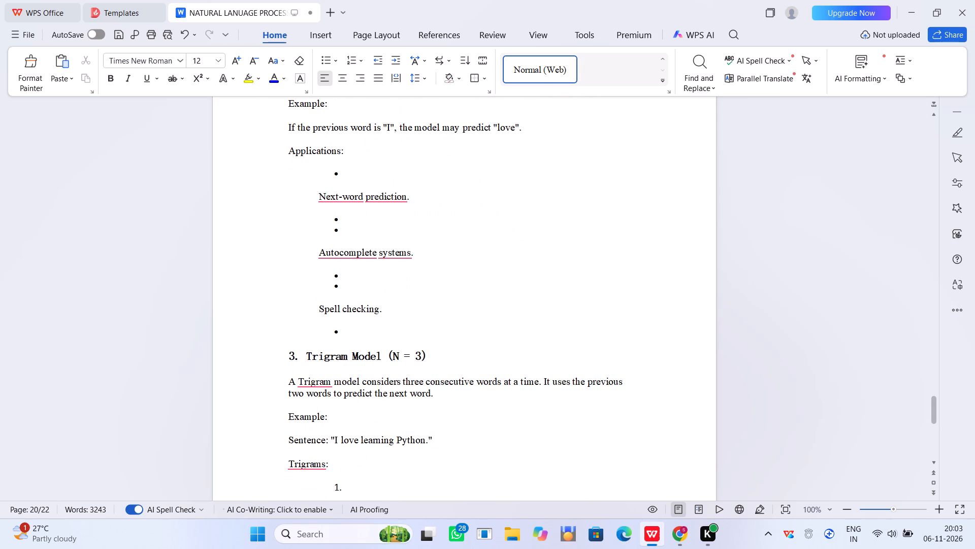
key(BackSpace)
key(BackSpace)
key(BackSpace)
scroll(351, 177, down, 1)
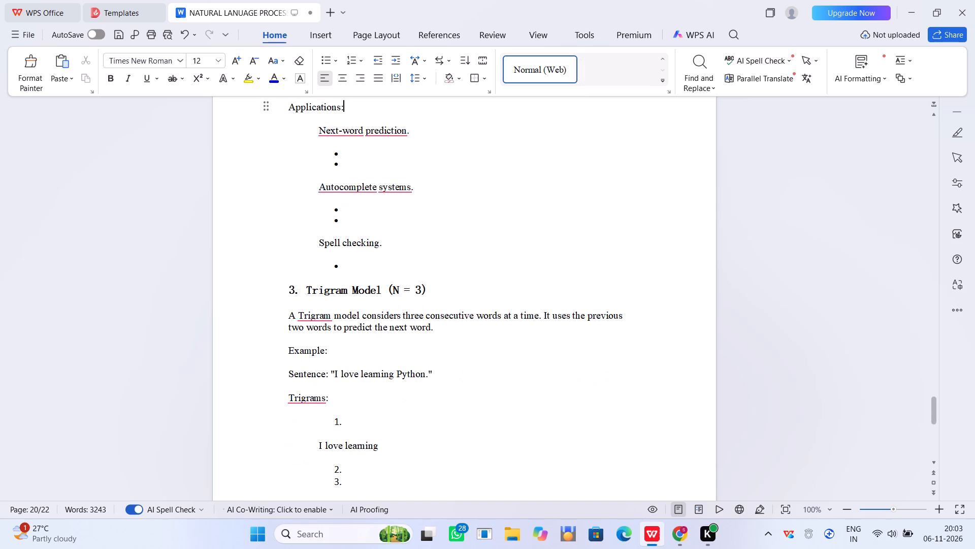
click(349, 161)
key(BackSpace)
key(BackSpace)
key(BackSpace)
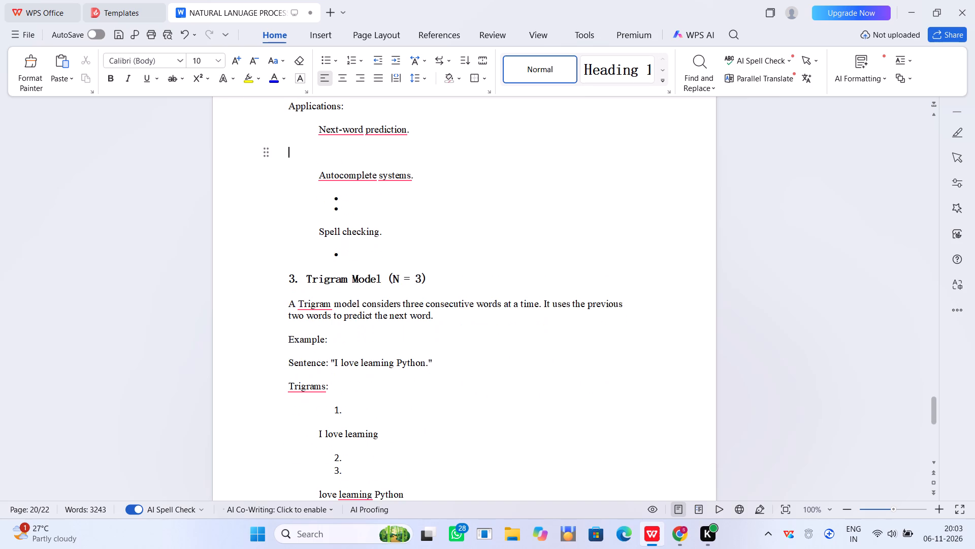
key(BackSpace)
Remove the empty bullets above and below "Spell checking." in the Bigram Applications list.
scroll(349, 161, down, 1)
click(350, 139)
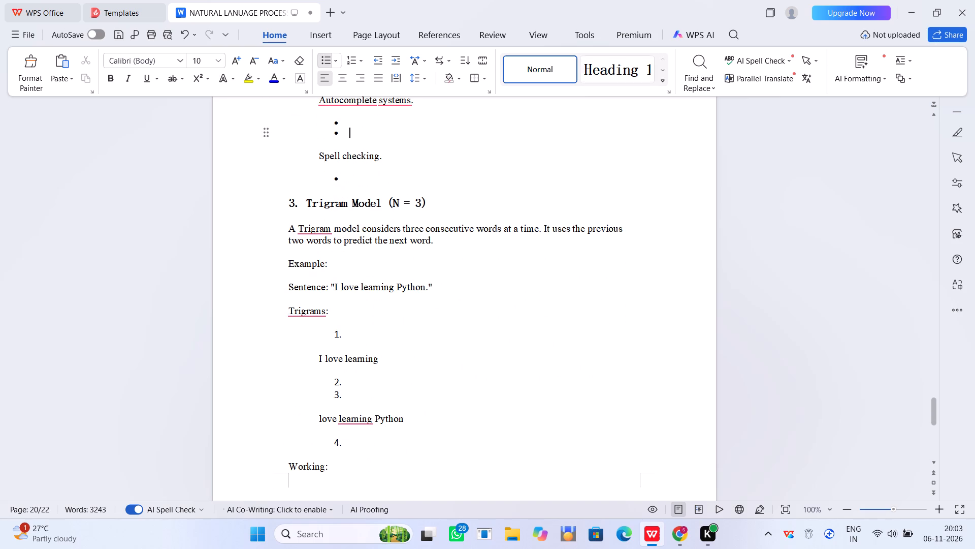
key(BackSpace)
key(BackSpace)
key(BackSpace)
key(BackSpace)
scroll(350, 139, down, 1)
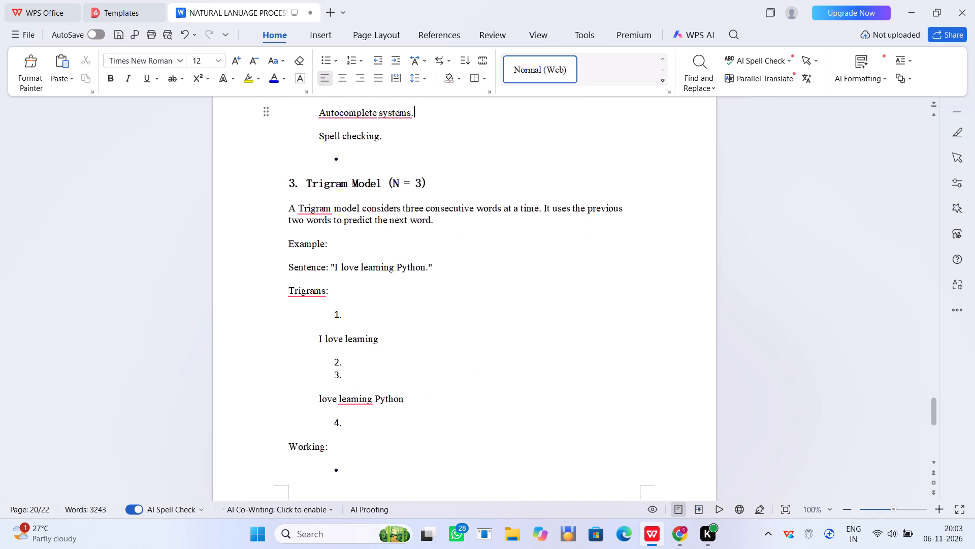
scroll(350, 139, down, 1)
click(350, 146)
key(BackSpace)
key(BackSpace)
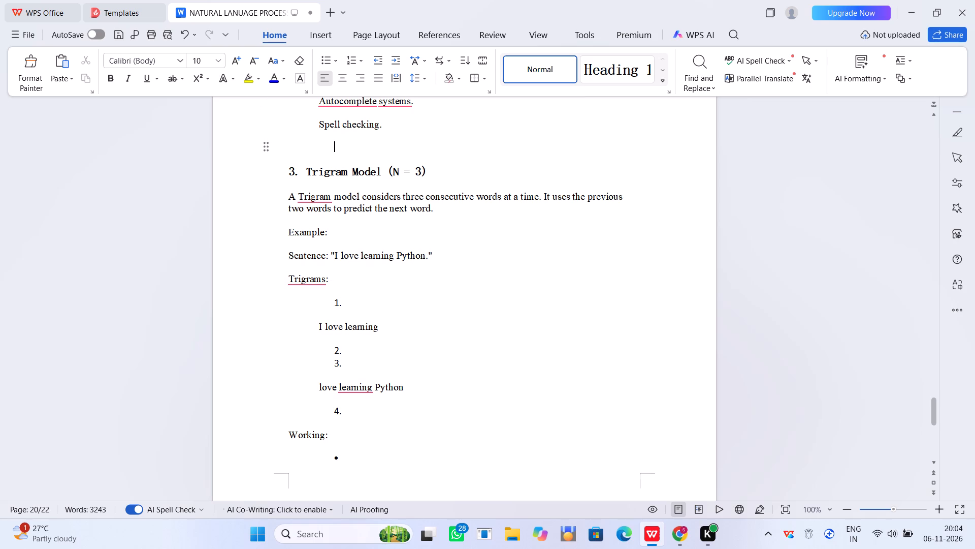
key(BackSpace)
Remove the empty numbered items above and below "I love learning" in the Trigrams list.
scroll(350, 146, up, 7)
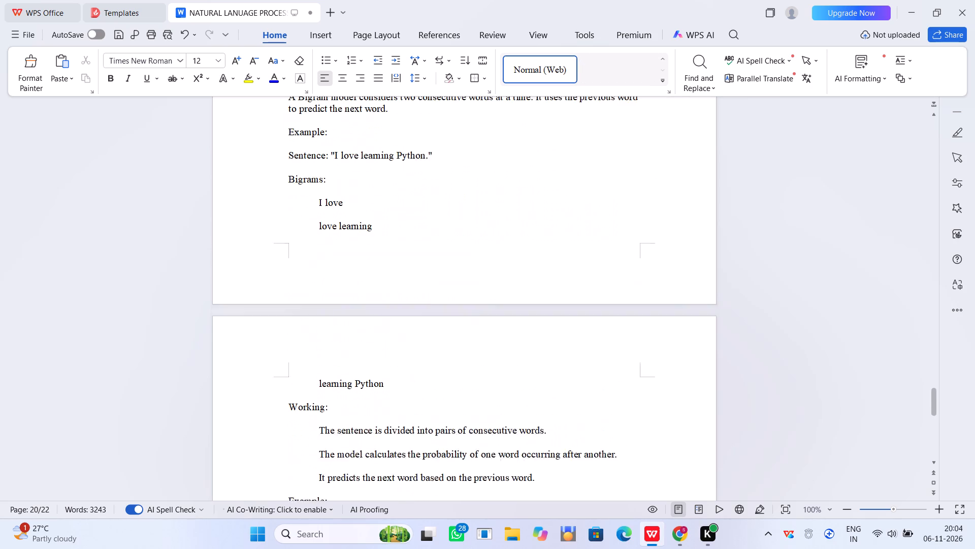
scroll(350, 146, up, 2)
scroll(350, 146, down, 4)
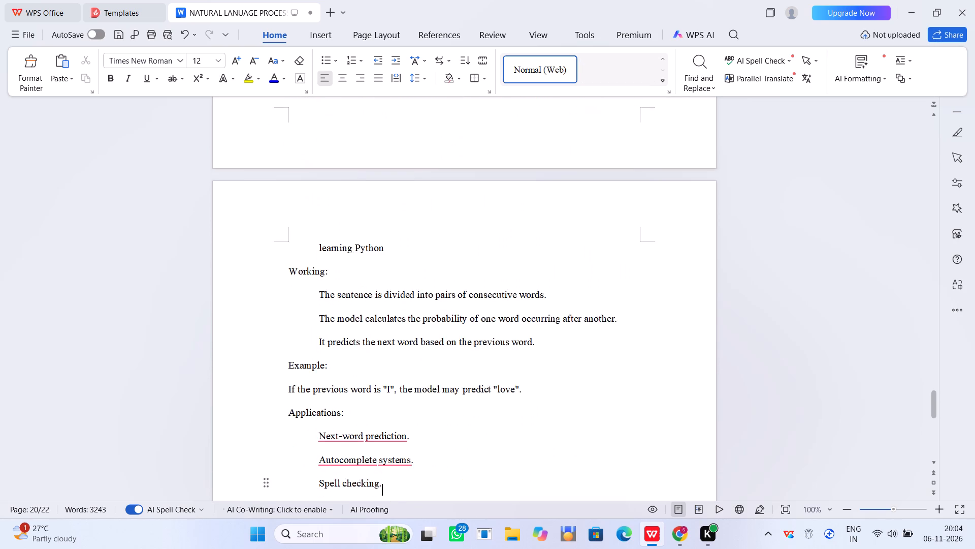
scroll(350, 146, down, 4)
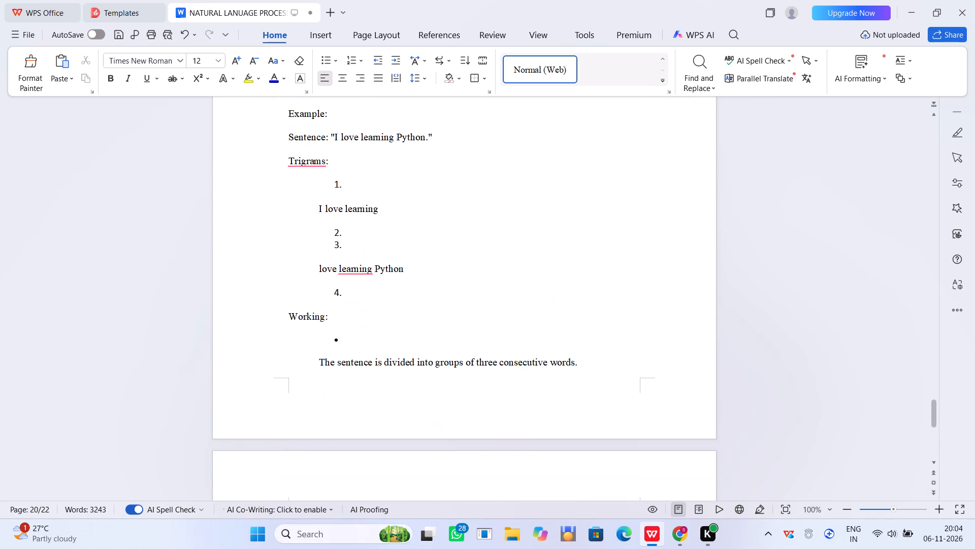
click(355, 195)
key(BackSpace)
key(BackSpace)
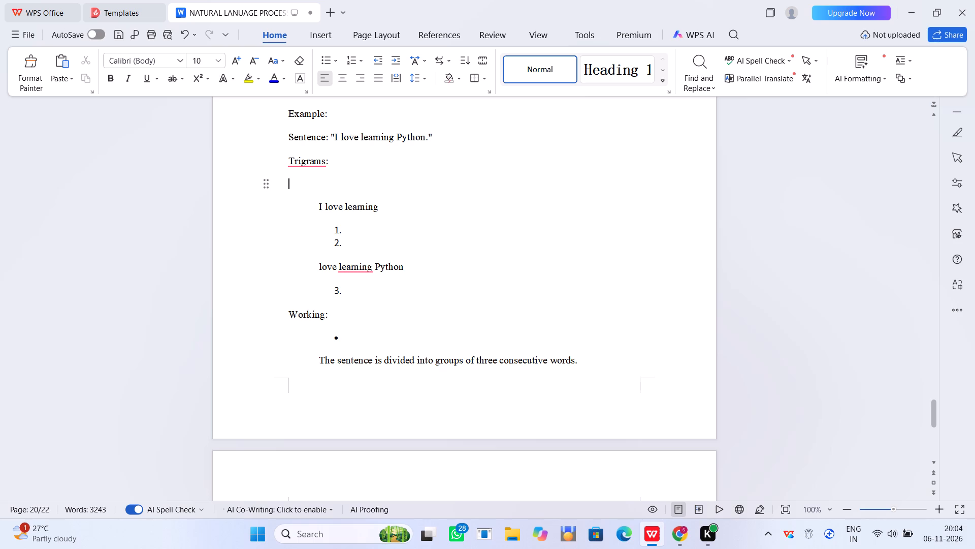
key(BackSpace)
click(351, 220)
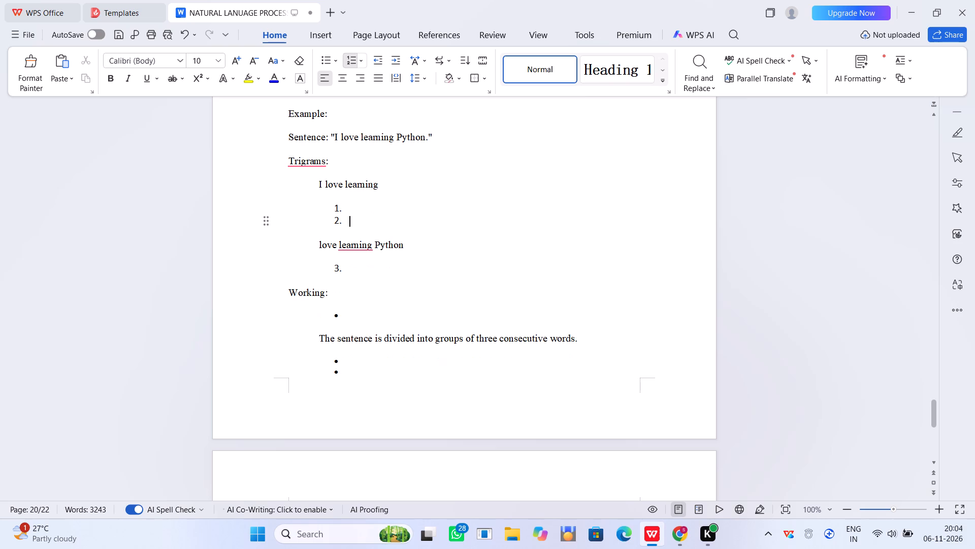
key(BackSpace)
key(BackSpace)
key(BackSpace)
key(BackSpace)
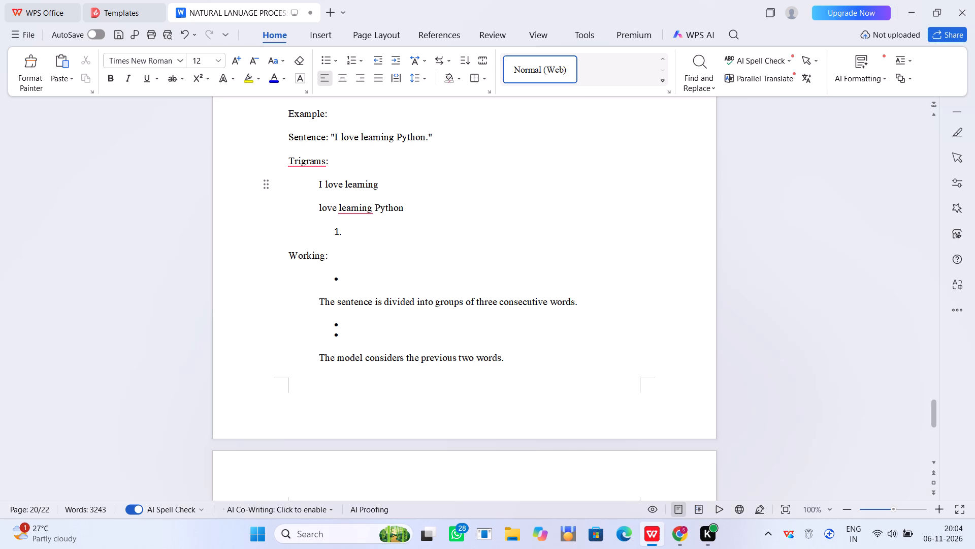
Remove the empty numbered item below "love learning Python" in the Trigrams list.
scroll(345, 247, up, 2)
scroll(345, 247, down, 1)
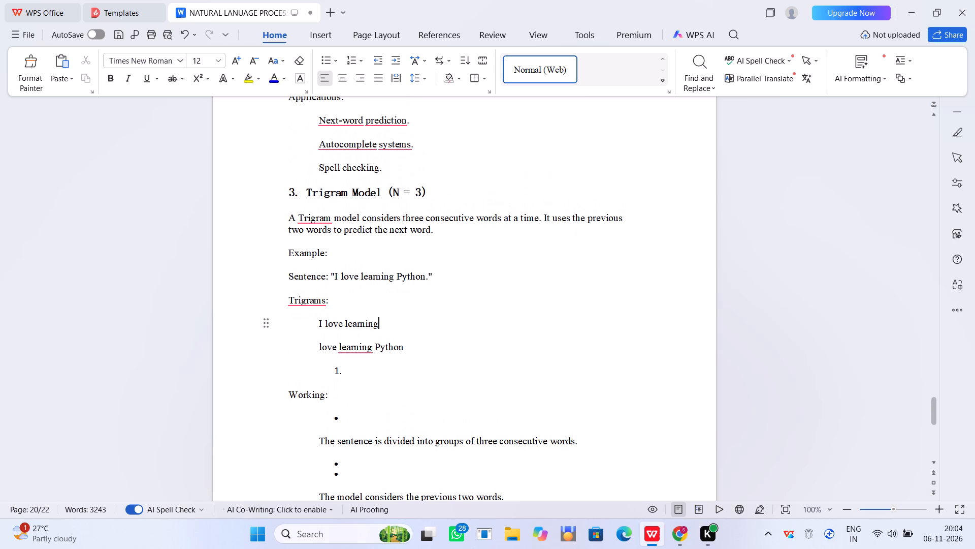
scroll(345, 247, down, 2)
click(357, 293)
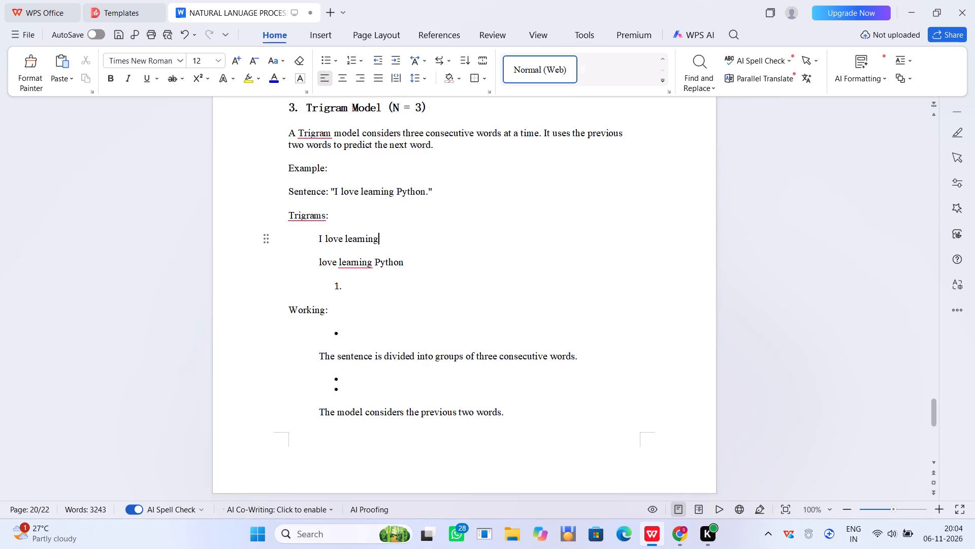
key(BackSpace)
key(BackSpace)
key(BackSpace)
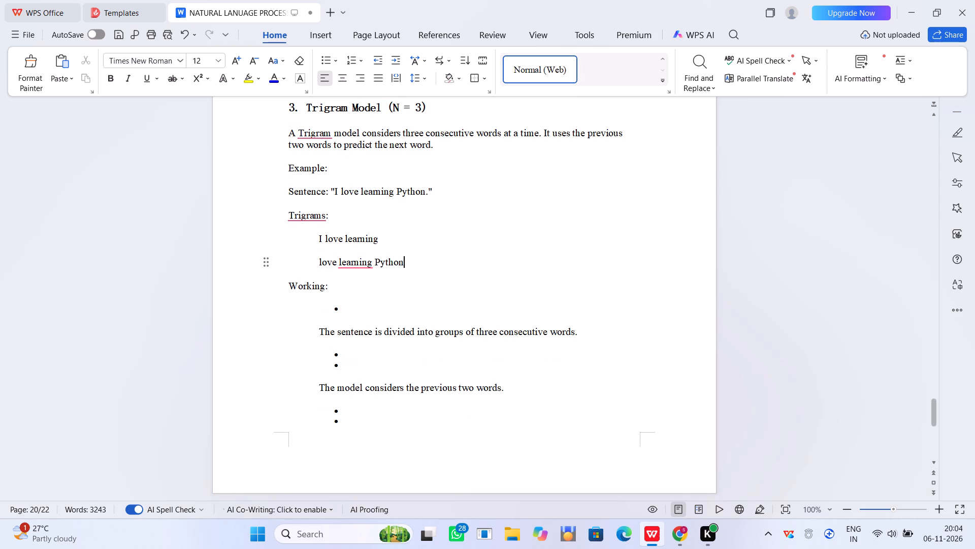
Remove the empty bullets above and below "The sentence is divided into groups of three consecutive words." in the Trigram Working list.
scroll(357, 293, down, 1)
click(354, 253)
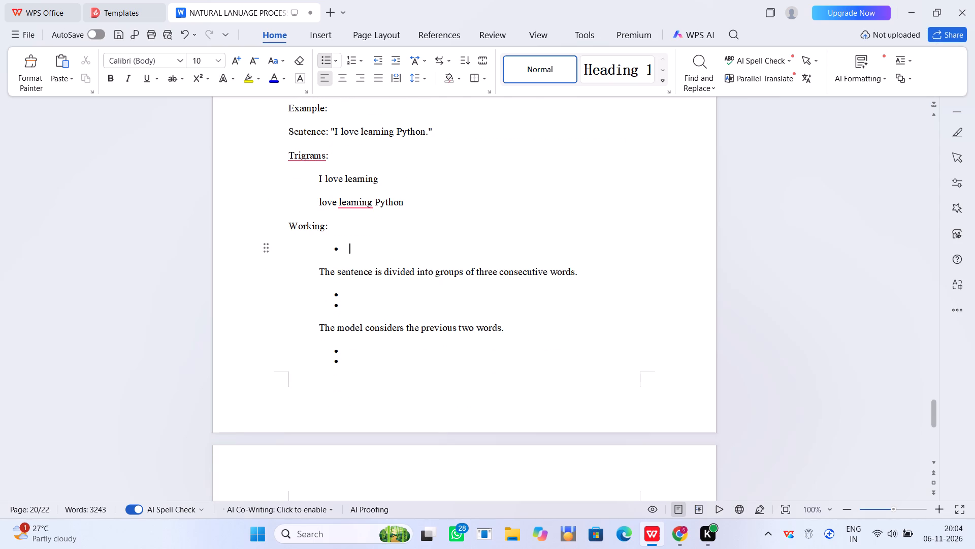
key(BackSpace)
key(BackSpace)
key(BackSpace)
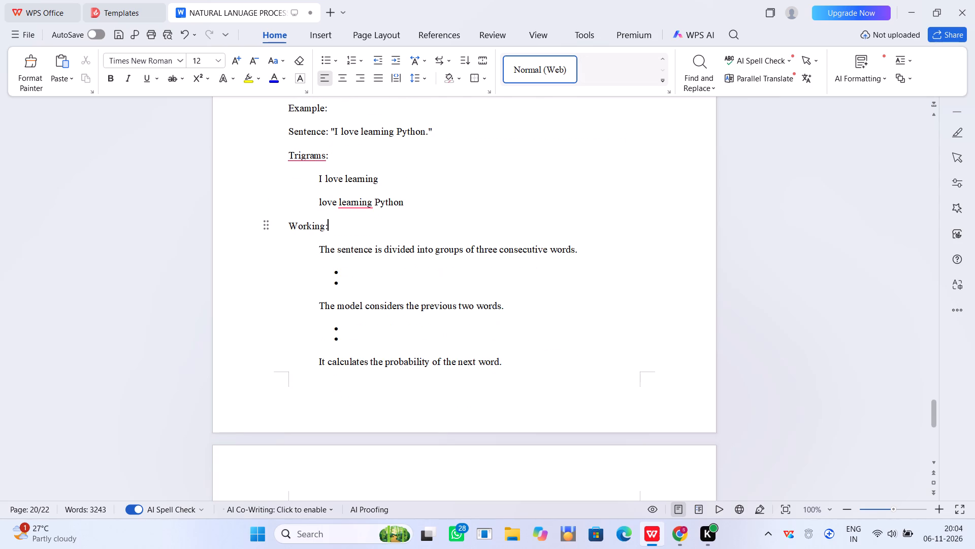
click(350, 285)
key(BackSpace)
key(BackSpace)
key(BackSpace)
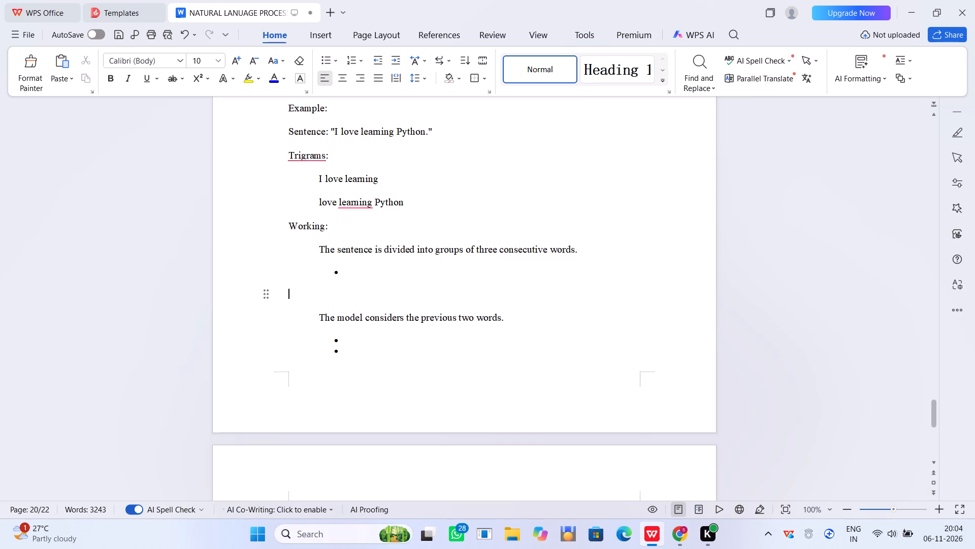
key(BackSpace)
Remove the empty bullets above and below "It calculates the probability of the next word." in the Trigram Working list.
click(343, 303)
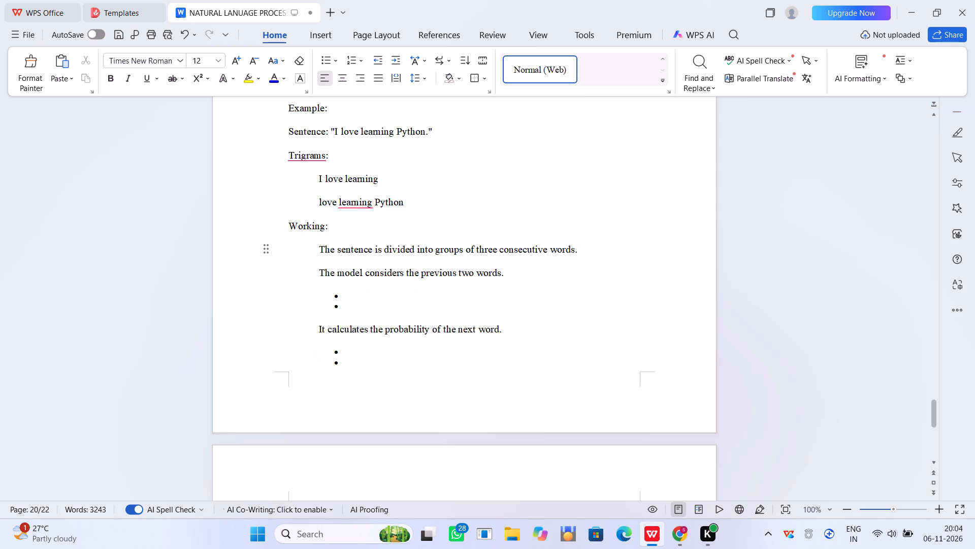
key(BackSpace)
key(BackSpace)
key(BackSpace)
key(BackSpace)
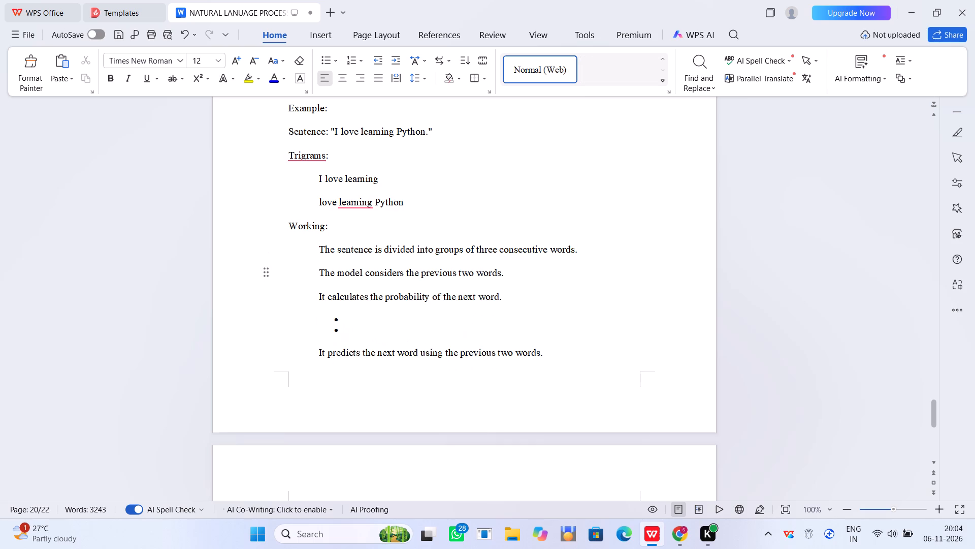
scroll(343, 303, down, 1)
click(359, 261)
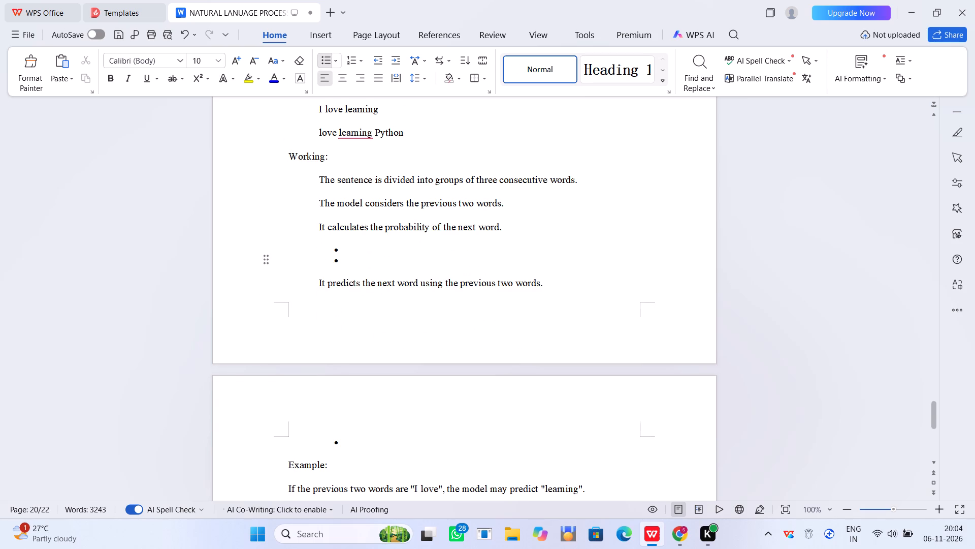
key(BackSpace)
key(BackSpace)
key(BackSpace)
key(BackSpace)
Remove the empty bullet between "It predicts the next word using the previous two words." and the Trigram Example heading.
scroll(359, 261, down, 2)
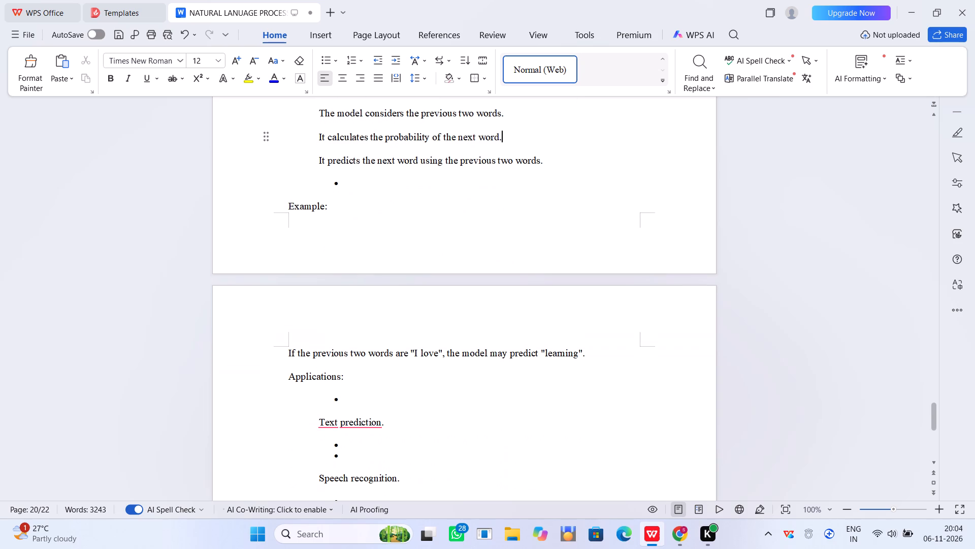
click(352, 178)
key(BackSpace)
key(BackSpace)
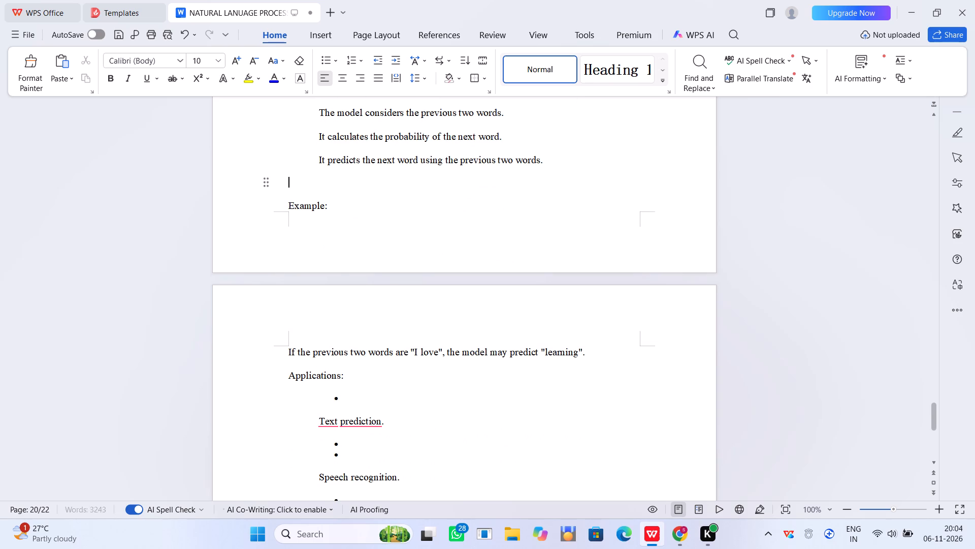
key(BackSpace)
Remove the empty bullets above and below "Text prediction." in the Trigram Applications list.
scroll(352, 178, down, 3)
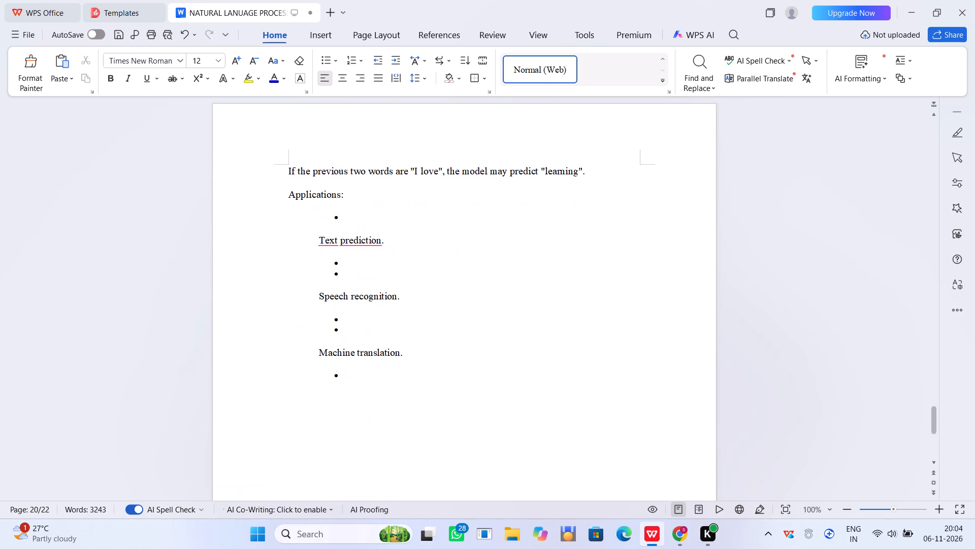
click(356, 221)
key(BackSpace)
key(BackSpace)
key(BackSpace)
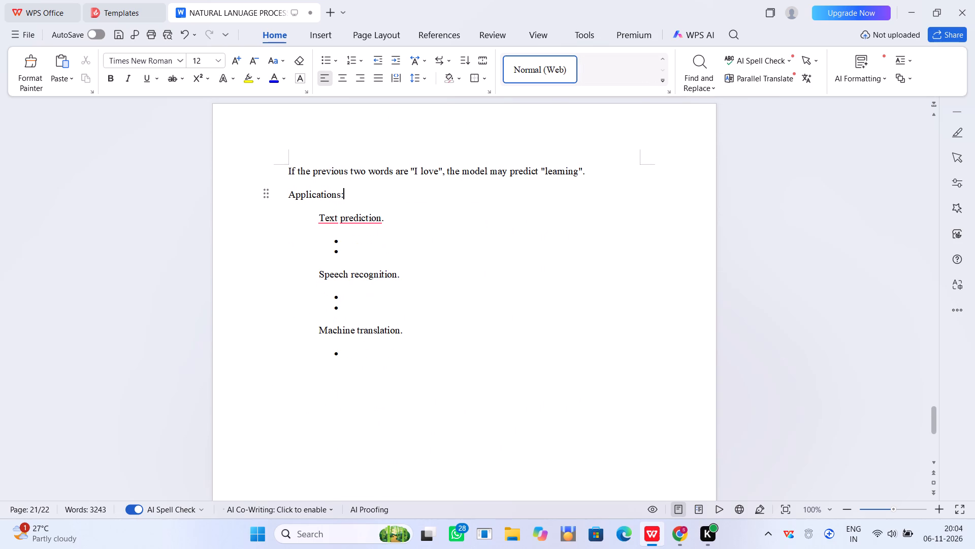
scroll(356, 221, down, 1)
click(346, 213)
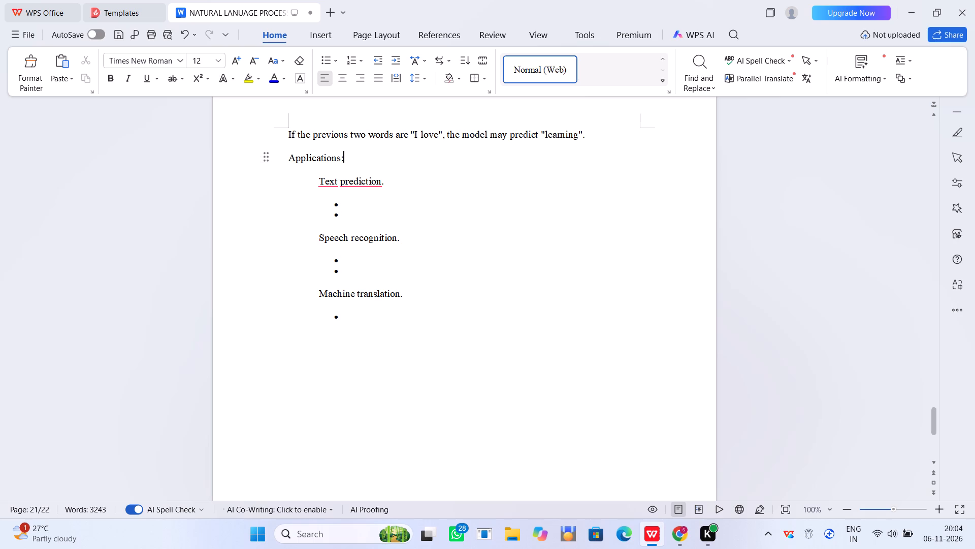
key(BackSpace)
key(BackSpace)
key(BackSpace)
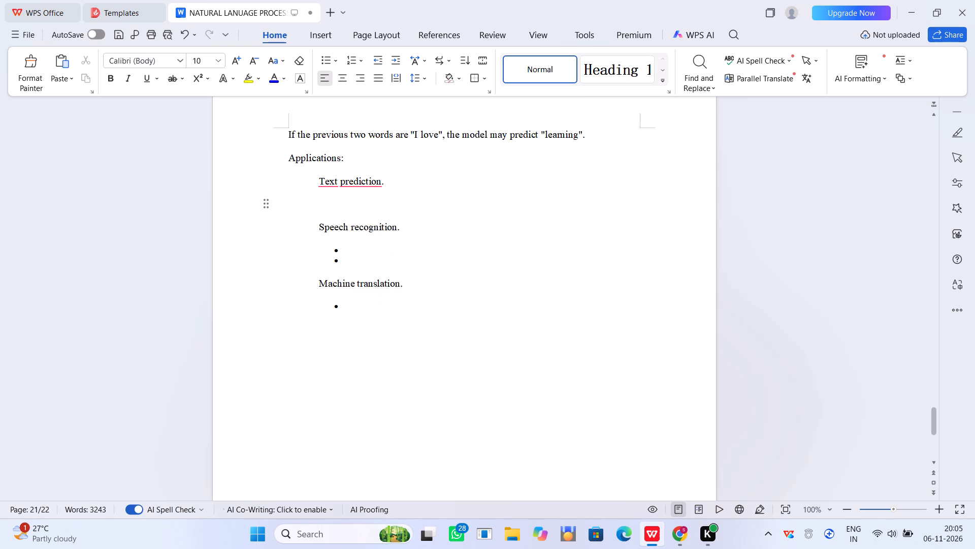
key(BackSpace)
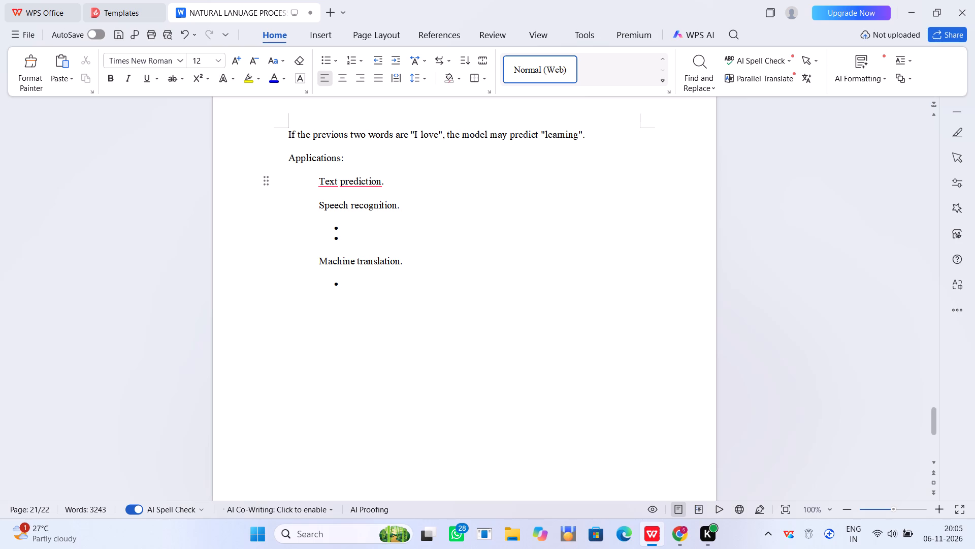
Remove the empty bullets above and below "Machine translation." in the Trigram Applications list.
click(343, 243)
key(BackSpace)
key(BackSpace)
key(BackSpace)
key(BackSpace)
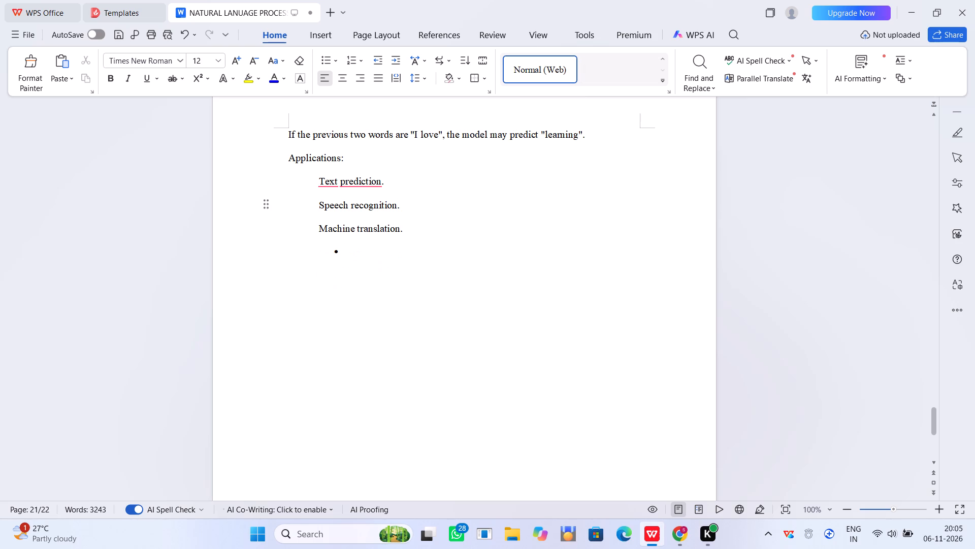
scroll(343, 243, down, 1)
double_click(343, 243)
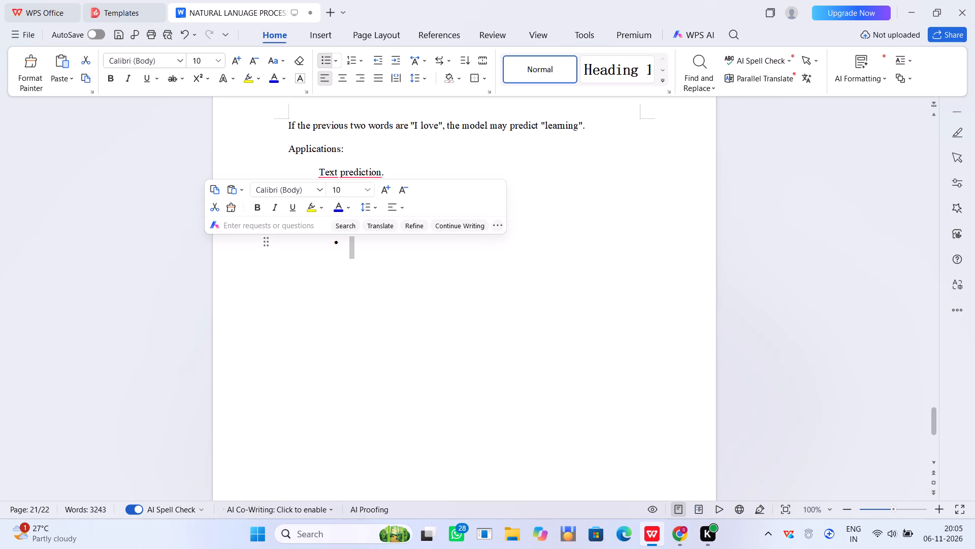
click(343, 243)
key(BackSpace)
key(BackSpace)
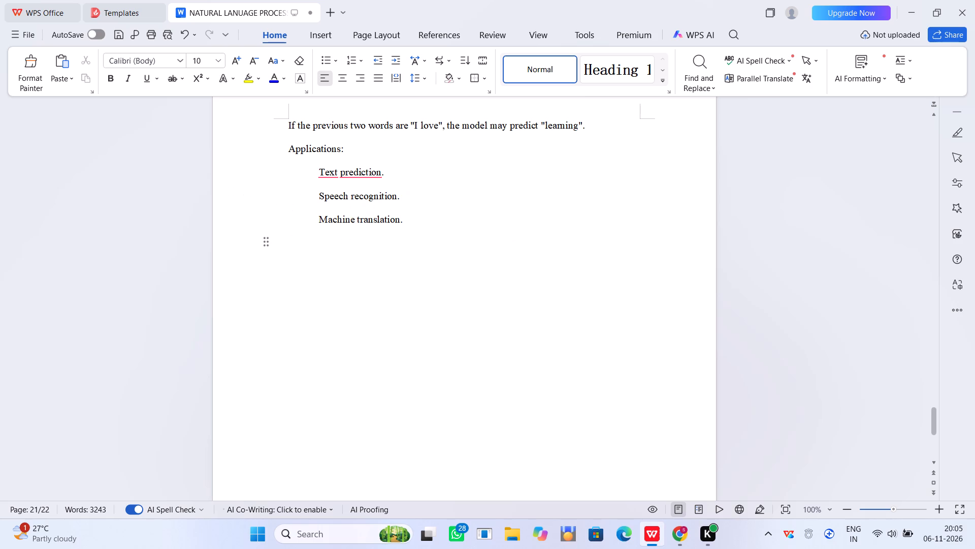
key(BackSpace)
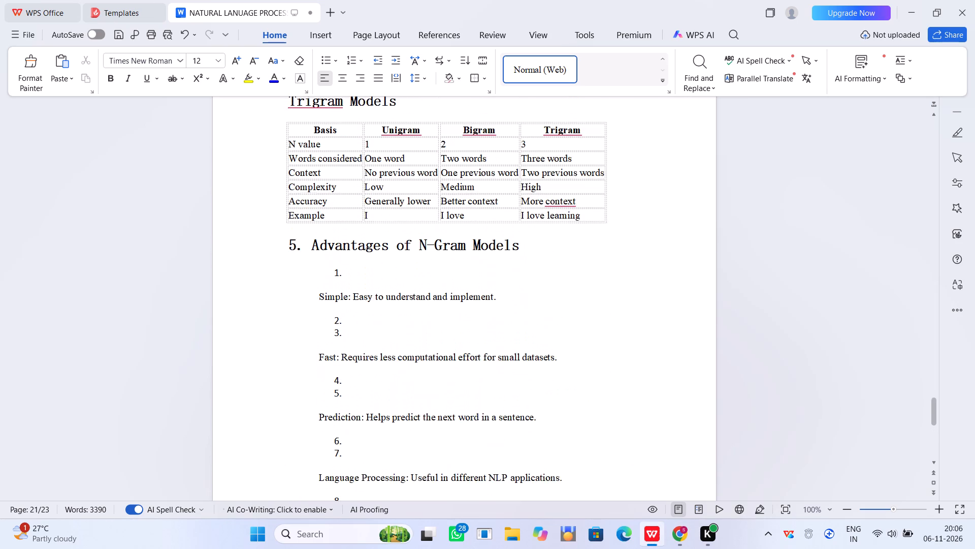
scroll(599, 356, down, 1)
click(354, 214)
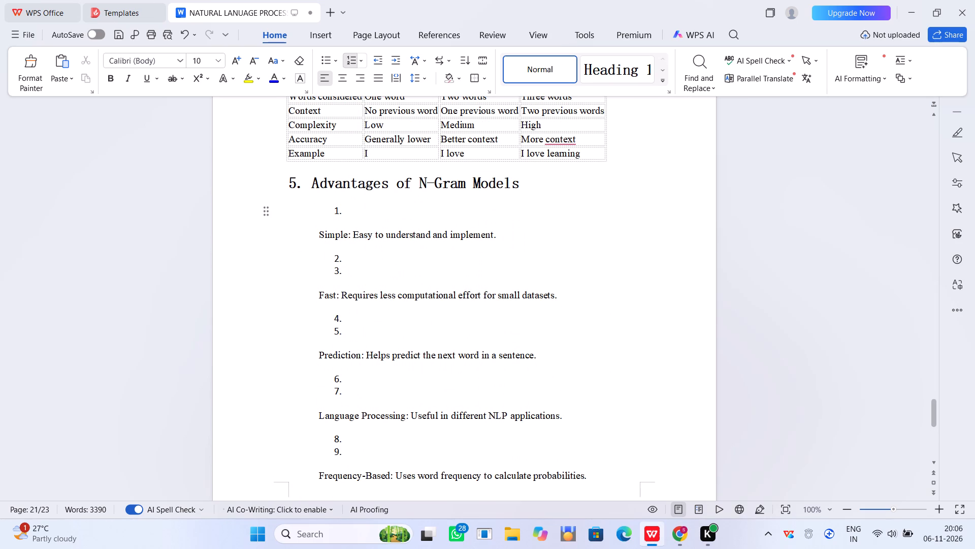
key(BackSpace)
key(BackSpace)
key(BackSpace)
click(354, 251)
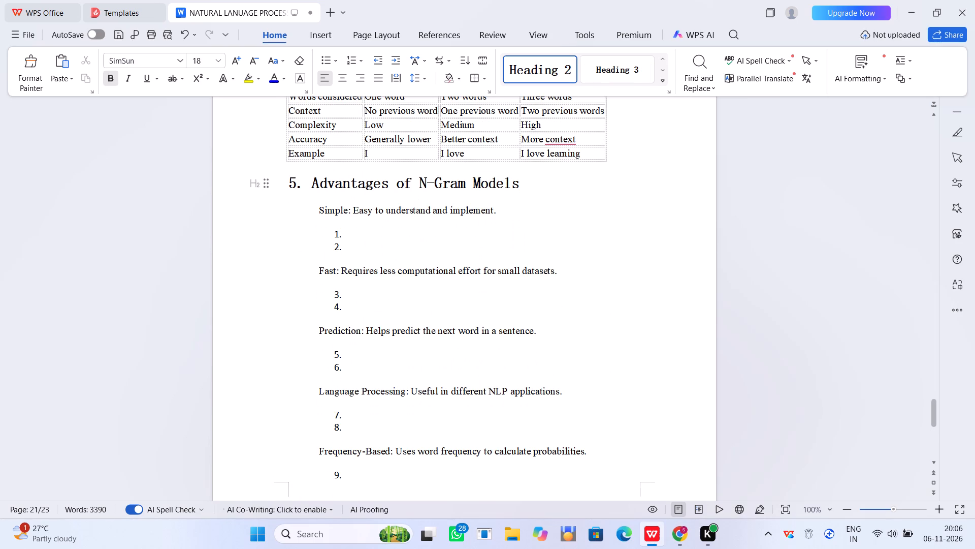
key(BackSpace)
key(BackSpace)
key(BackSpace)
key(BackSpace)
Remove the empty numbered items below the "Fast" and "Prediction" lines in the Advantages of N-Gram Models section.
scroll(354, 251, down, 1)
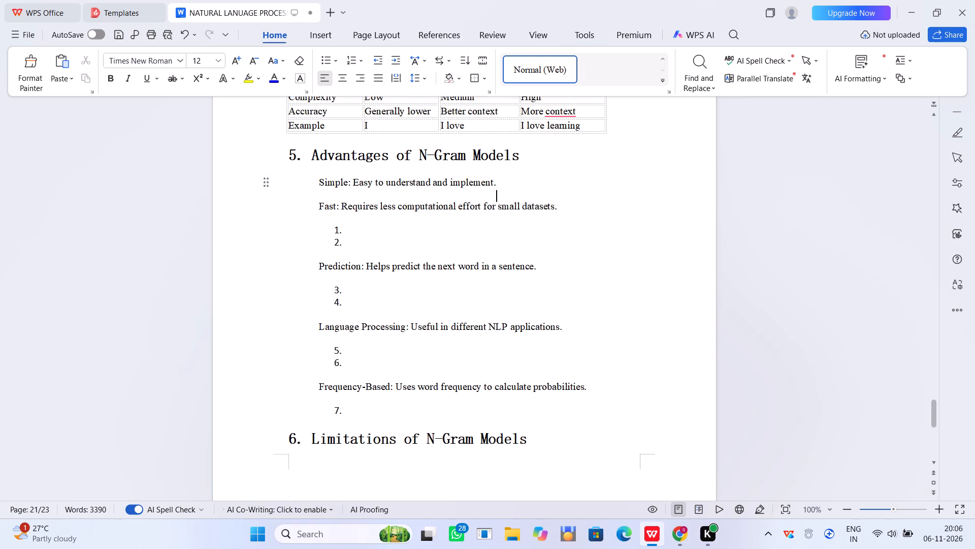
scroll(354, 251, down, 1)
click(353, 212)
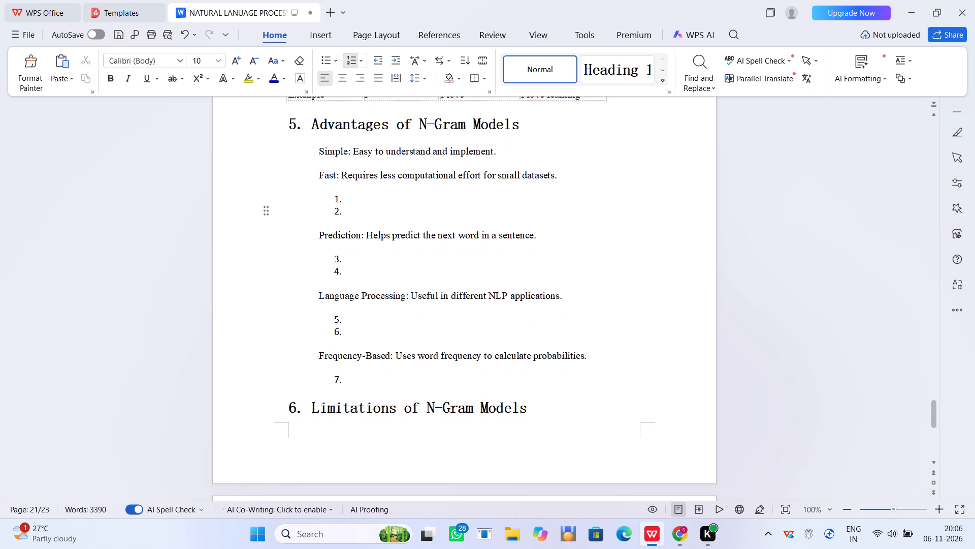
key(BackSpace)
key(BackSpace)
key(BackSpace)
key(BackSpace)
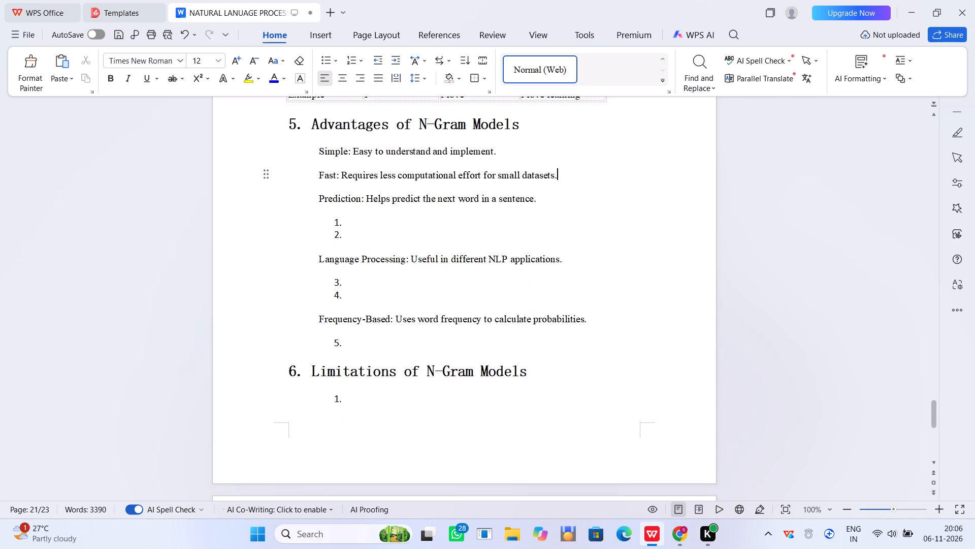
scroll(353, 212, down, 1)
click(350, 170)
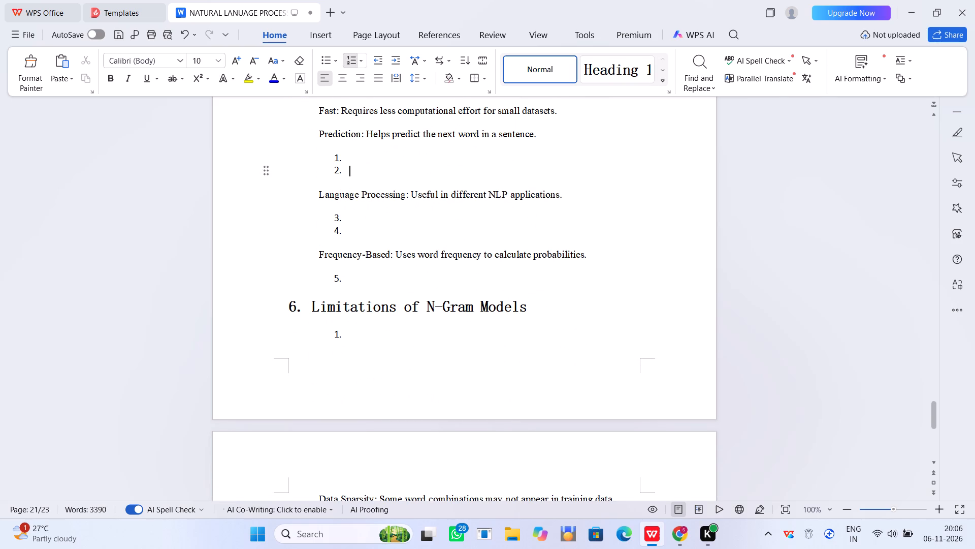
key(BackSpace)
key(BackSpace)
key(BackSpace)
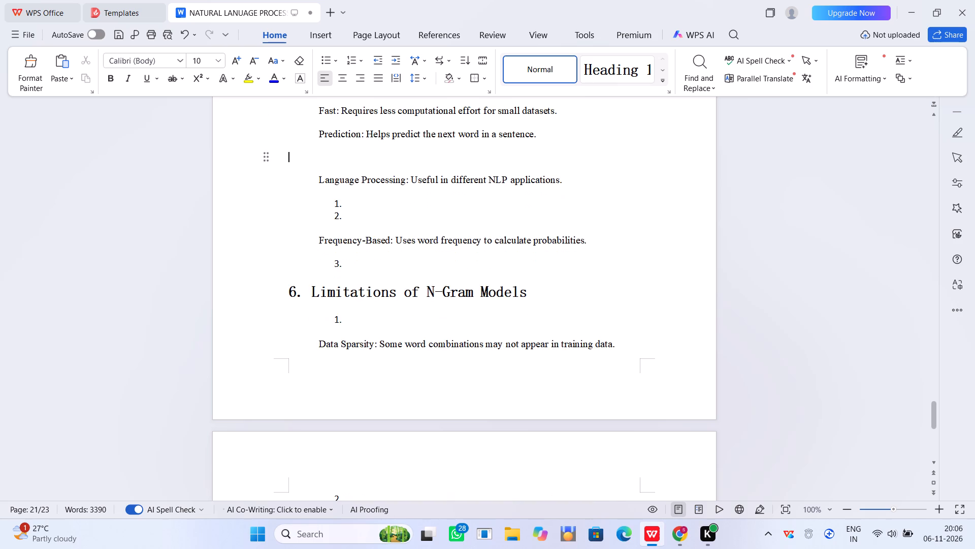
key(BackSpace)
Remove the empty numbered items below the "Language Processing" and "Frequency-Based" lines in the Advantages of N-Gram Models section.
scroll(350, 170, down, 1)
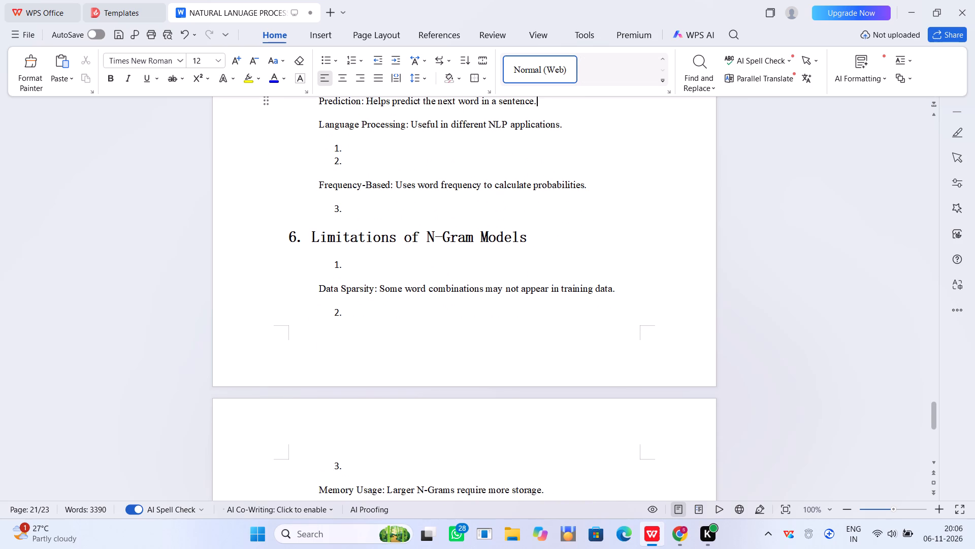
click(350, 160)
key(BackSpace)
key(BackSpace)
key(BackSpace)
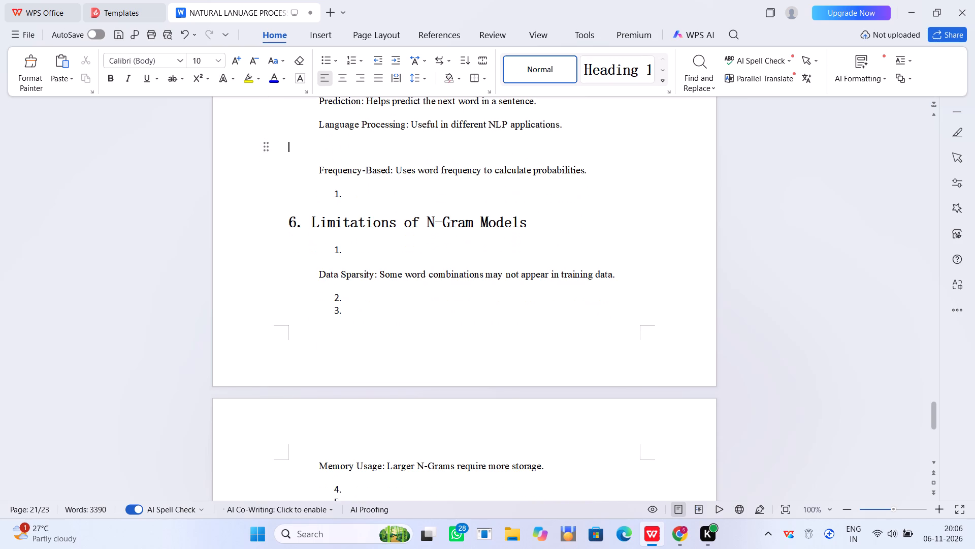
key(BackSpace)
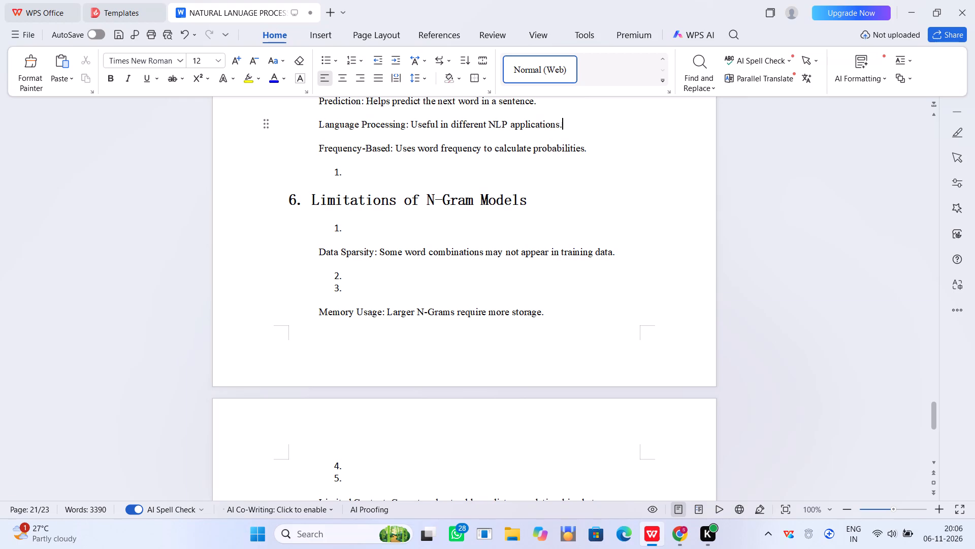
click(352, 174)
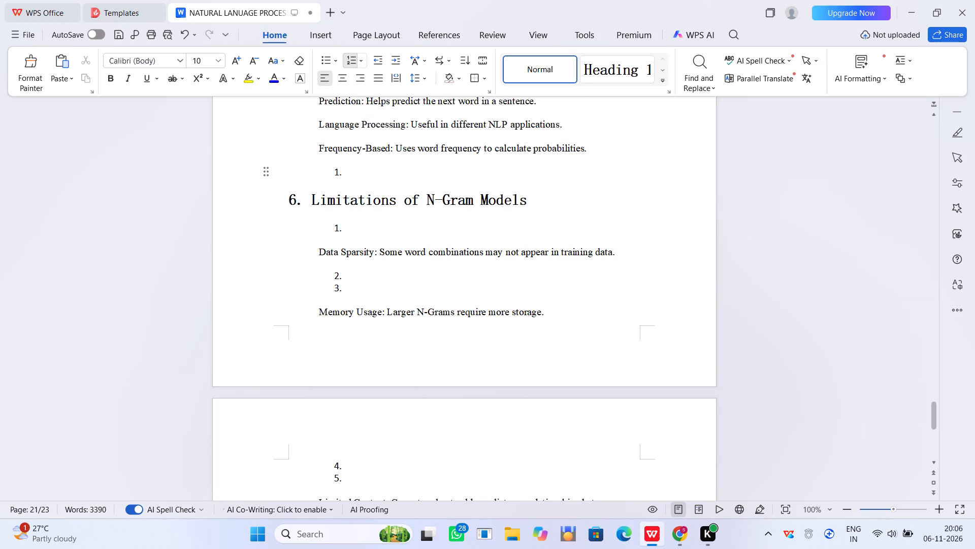
key(BackSpace)
key(BackSpace)
key(BackSpace)
Remove the indent from all five lines, "Simple" through "Frequency-Based", under Advantages of N-Gram Models.
scroll(352, 174, down, 1)
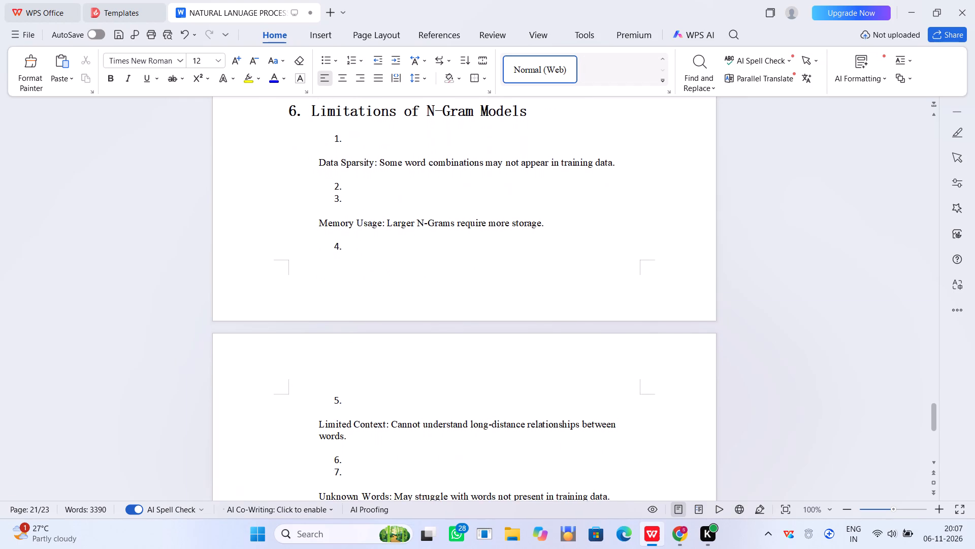
scroll(341, 177, up, 4)
scroll(341, 177, down, 2)
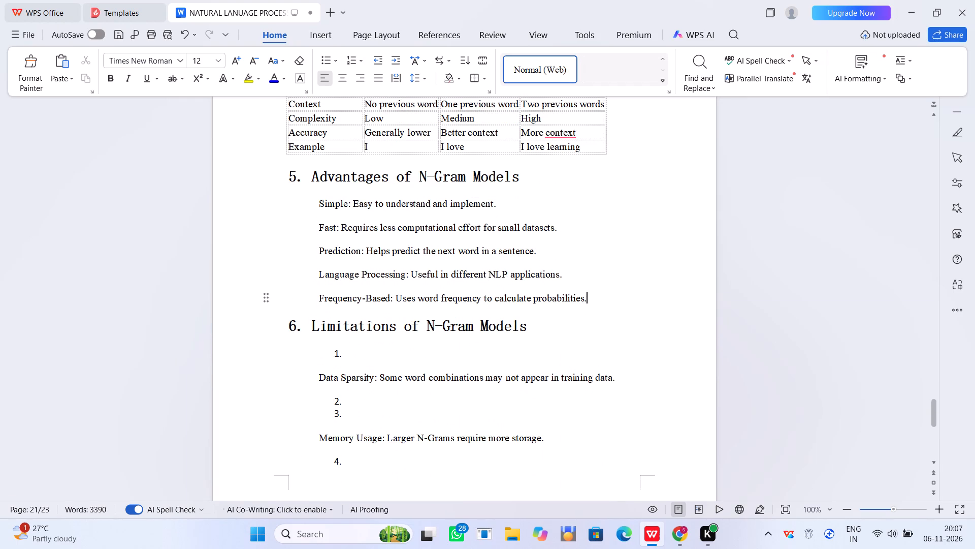
click(318, 205)
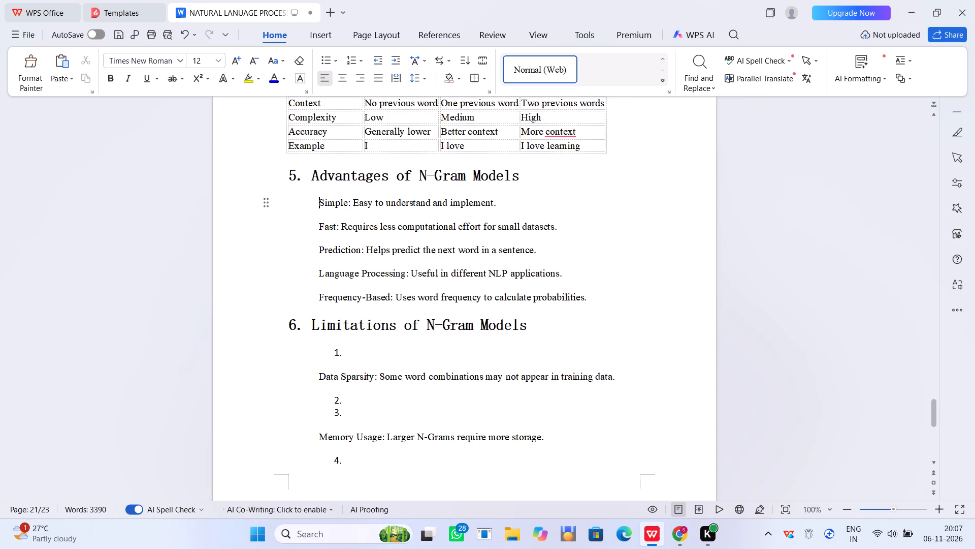
key(BackSpace)
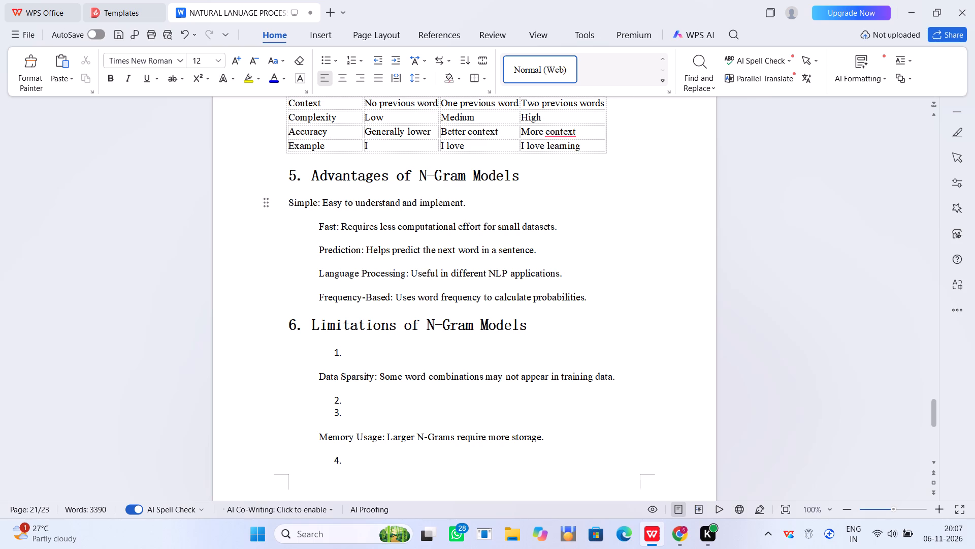
click(316, 226)
key(BackSpace)
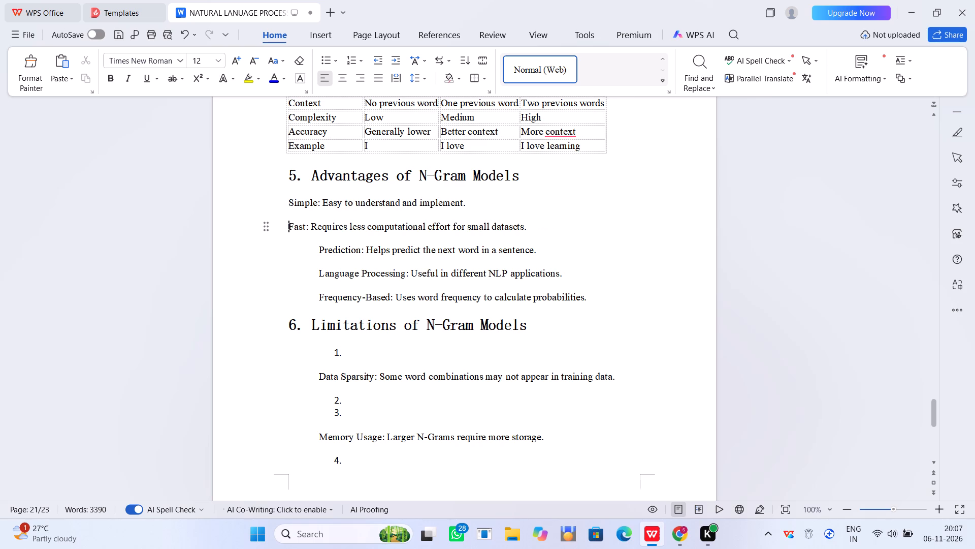
click(318, 254)
key(BackSpace)
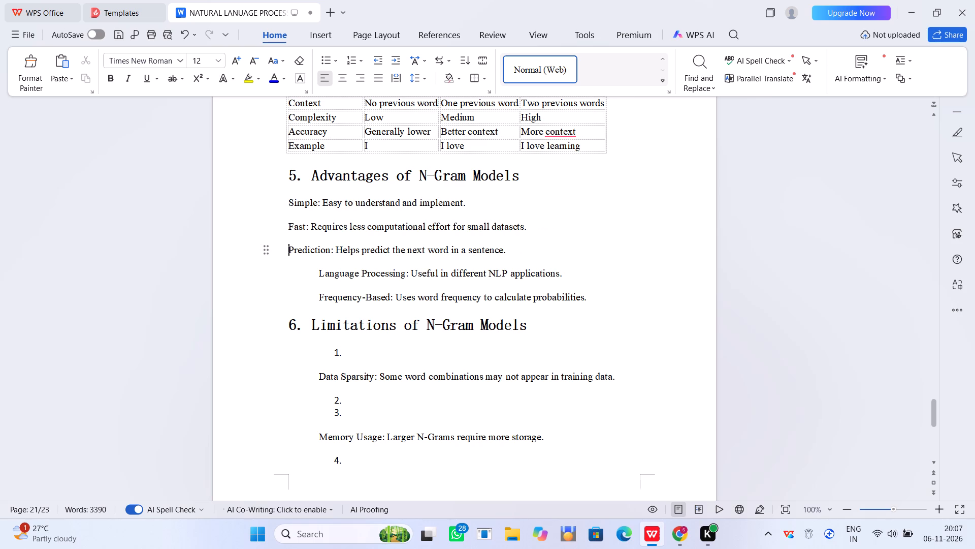
click(315, 273)
key(BackSpace)
click(317, 295)
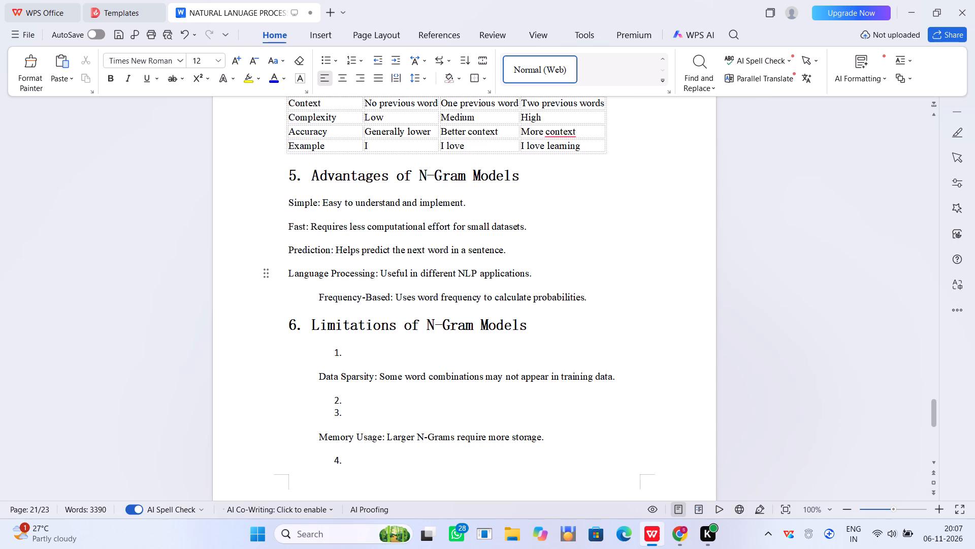
key(BackSpace)
Remove the indent of the "Data Sparsity" line under Limitations of N-Gram Models and delete the empty numbered items above and below it.
scroll(317, 295, down, 2)
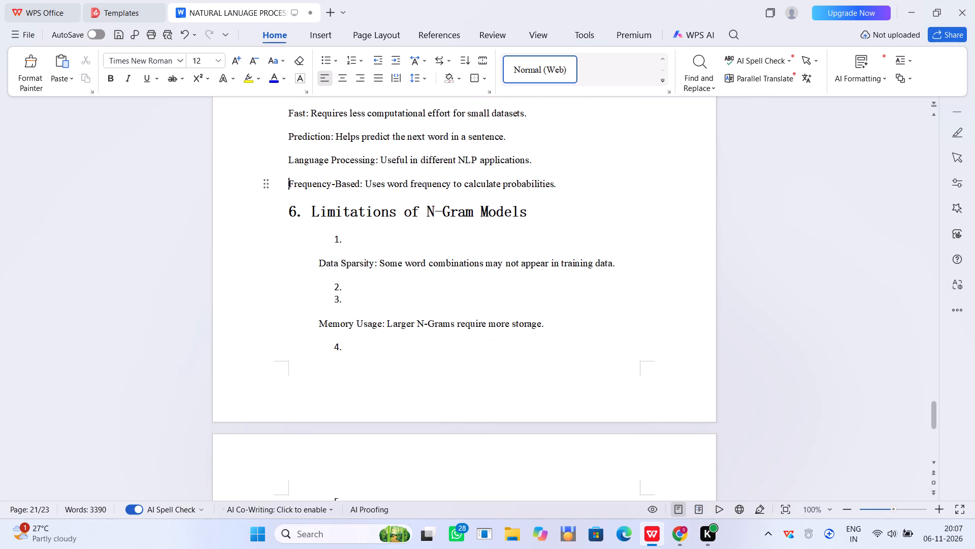
click(317, 262)
key(BackSpace)
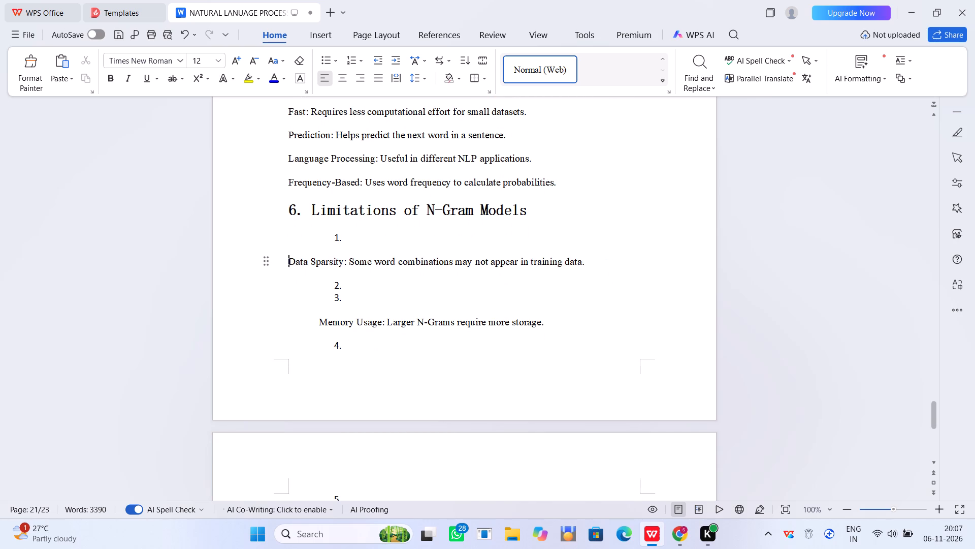
key(BackSpace)
scroll(317, 262, down, 1)
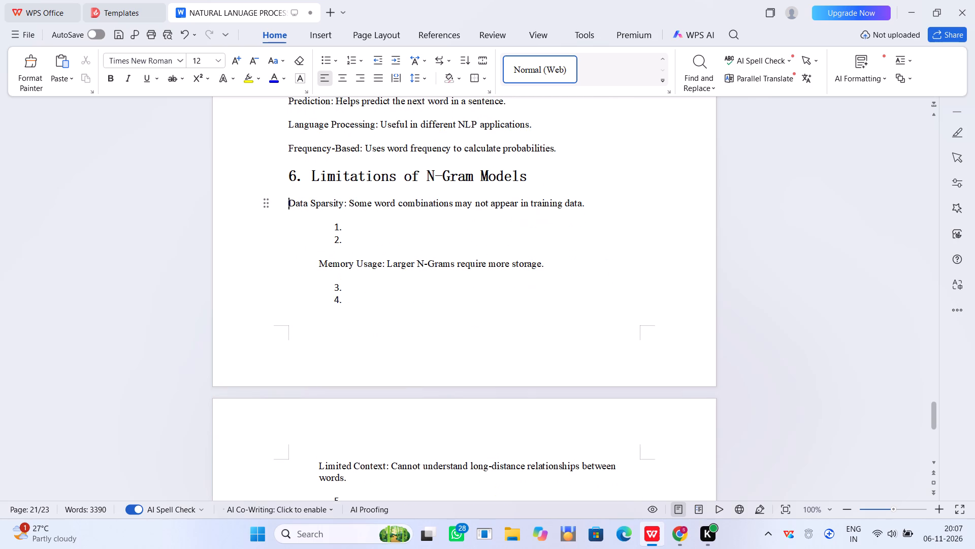
click(355, 246)
key(BackSpace)
key(BackSpace)
key(BackSpace)
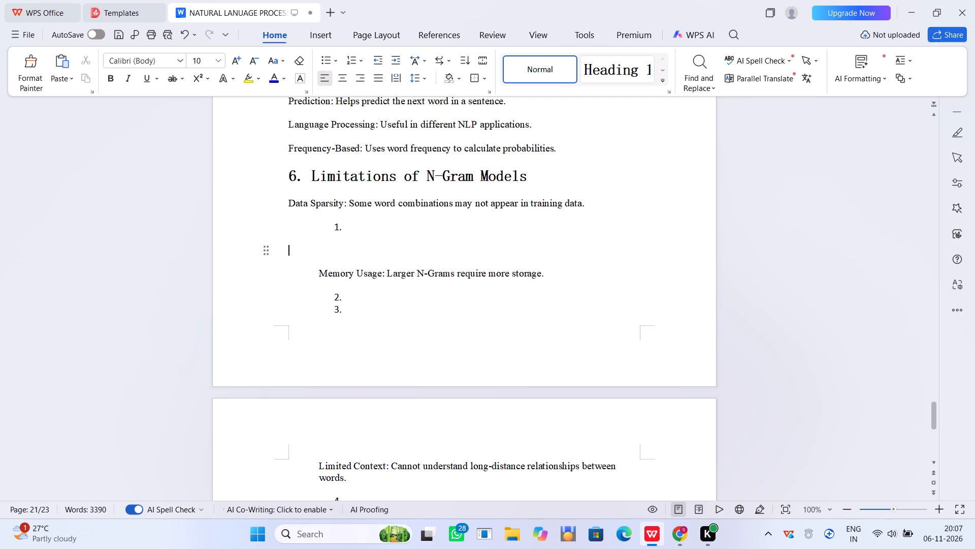
key(BackSpace)
Remove the indent of the "Memory Usage" line and delete the two empty numbered items below it.
click(313, 225)
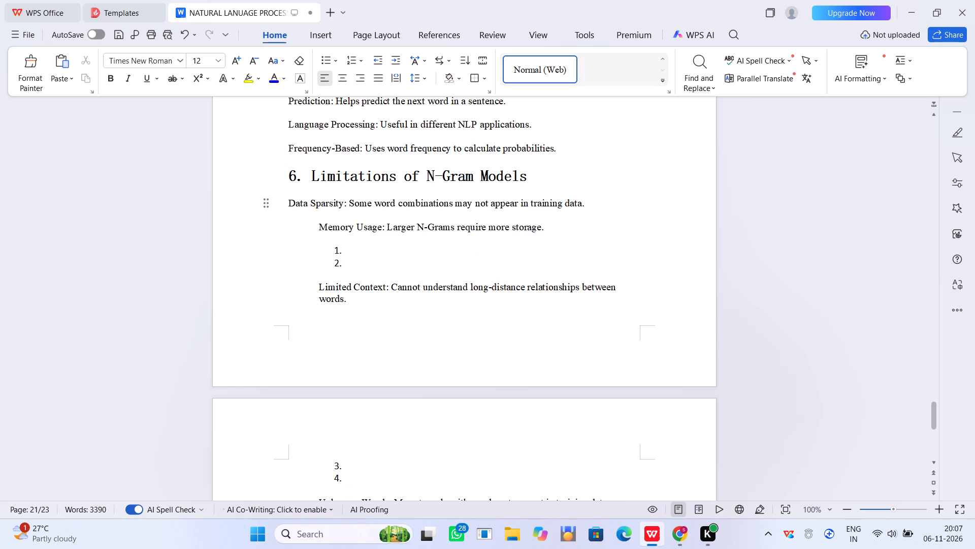
key(BackSpace)
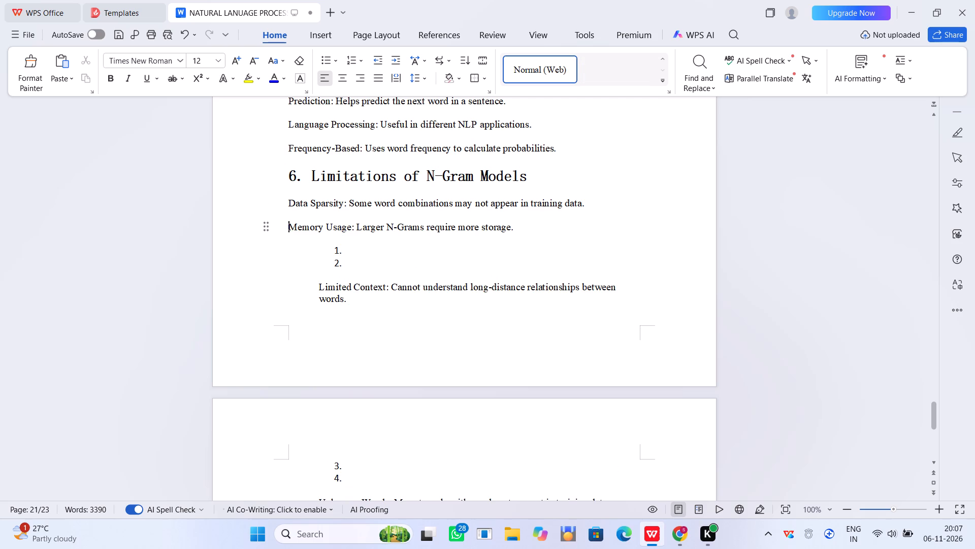
click(357, 263)
key(BackSpace)
key(BackSpace)
key(BackSpace)
key(BackSpace)
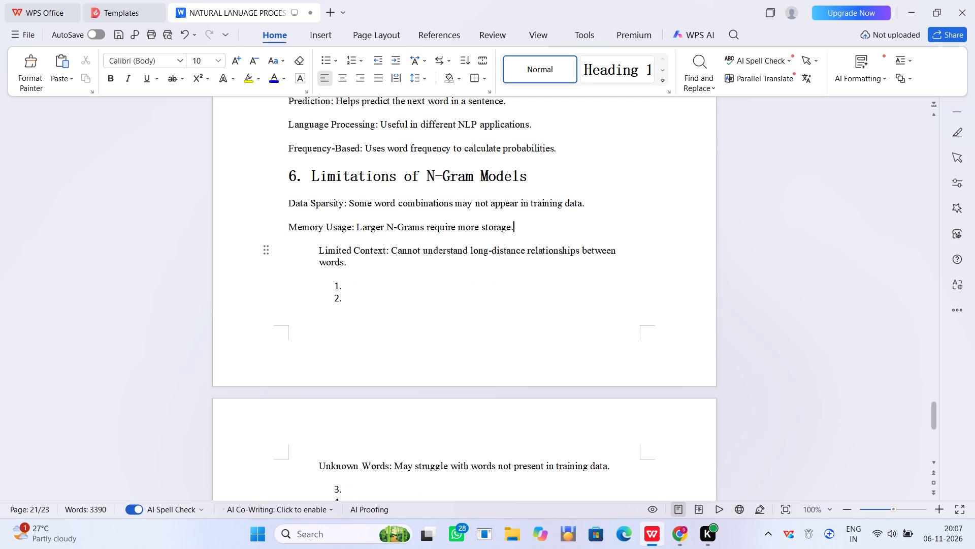
Remove the indent of the "Limited Context" line and delete the two empty numbered items below it.
click(316, 256)
key(BackSpace)
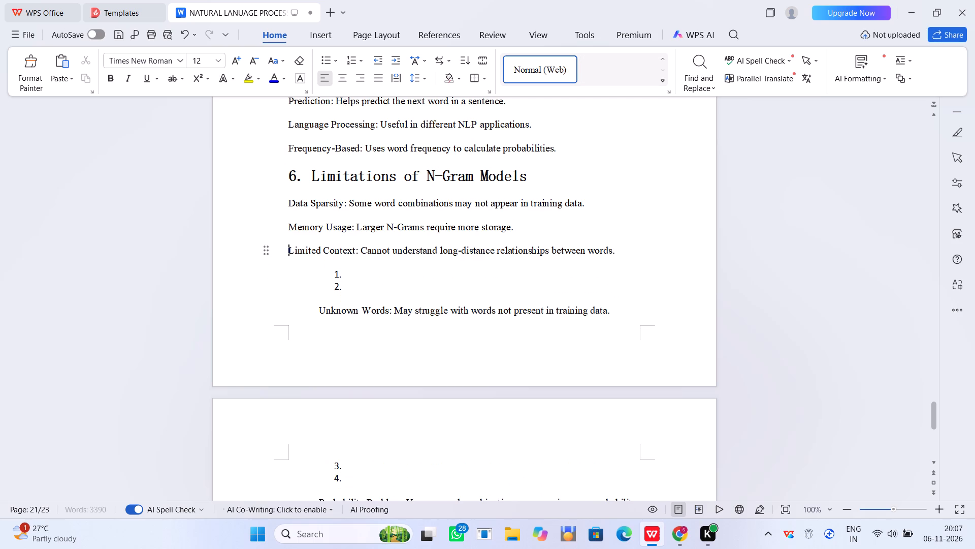
click(356, 292)
key(BackSpace)
key(BackSpace)
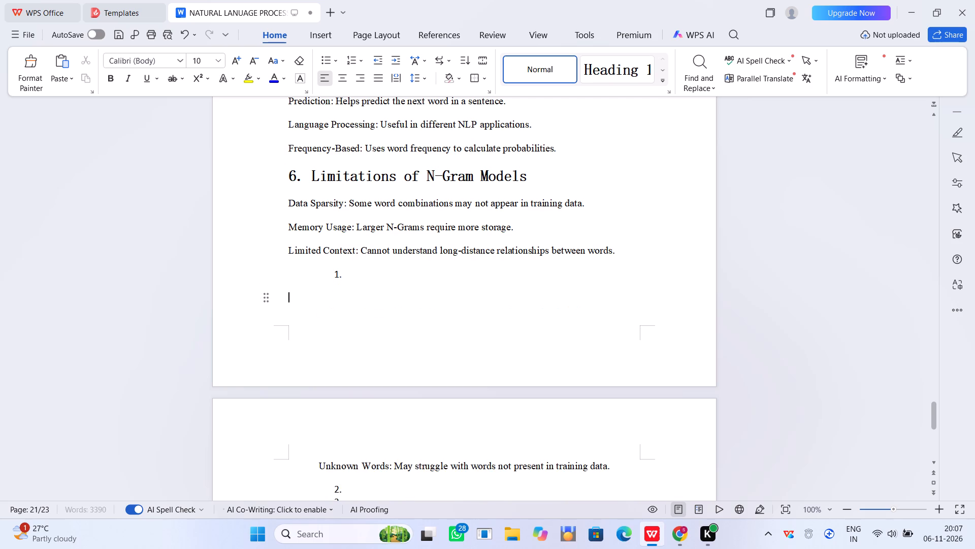
key(BackSpace)
key(BackSpace)
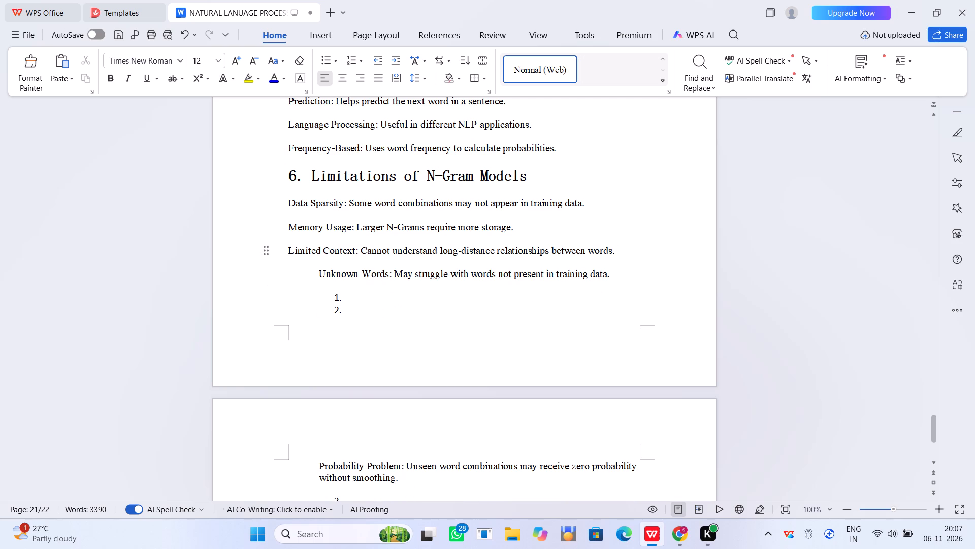
Remove the indent of the "Unknown Words" line and clear the empty list numbers below it.
click(318, 268)
key(BackSpace)
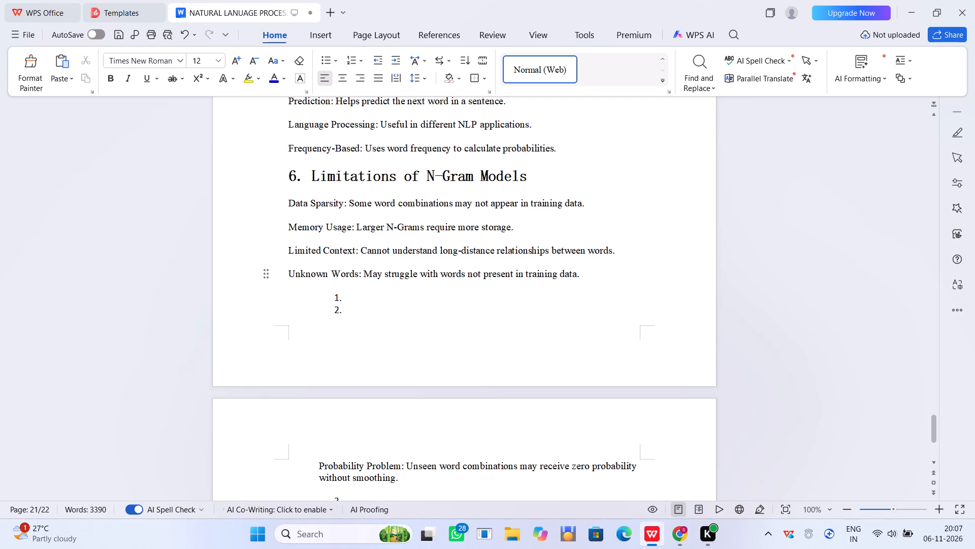
click(355, 307)
key(BackSpace)
key(BackSpace)
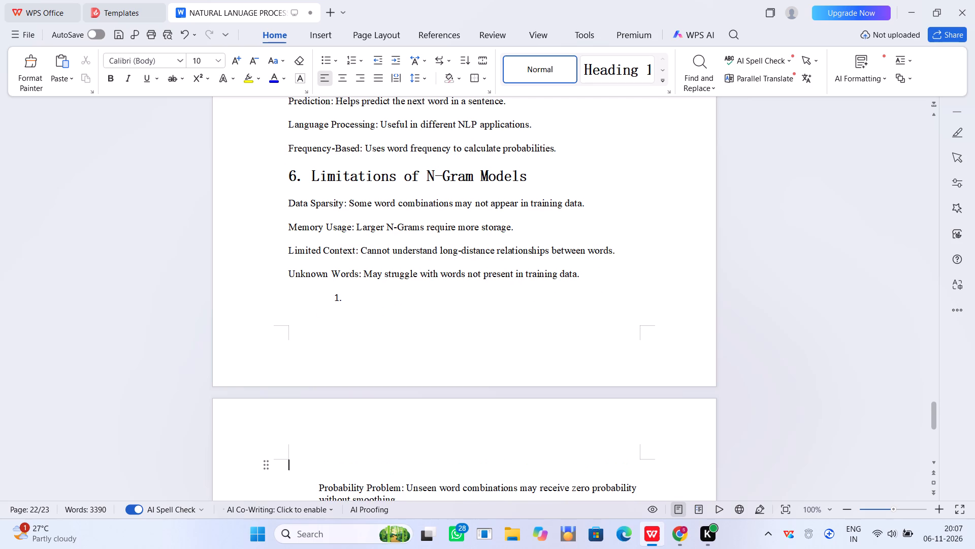
key(BackSpace)
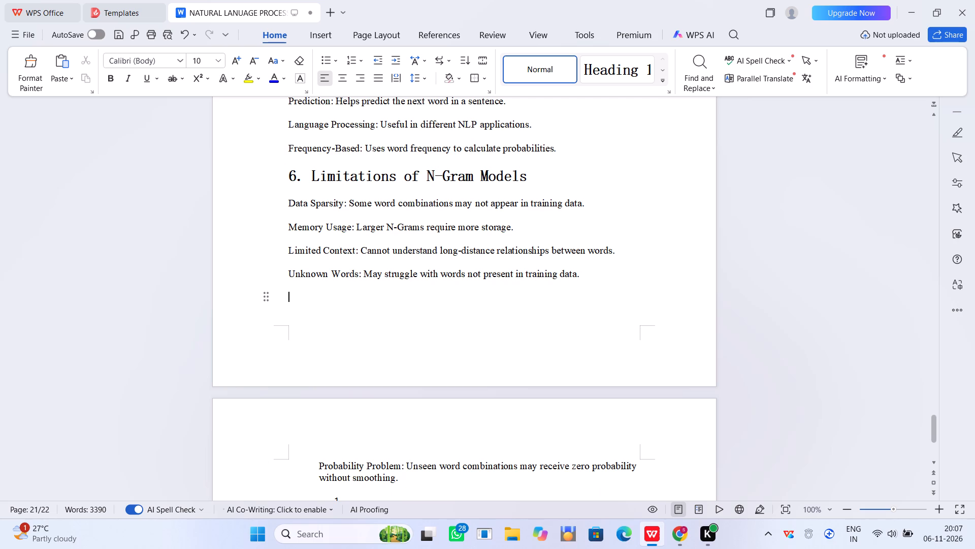
Place the "Probability Problem" line unindented directly below "Unknown Words" and remove the empty list number after it.
click(315, 448)
key(BackSpace)
key(BackSpace)
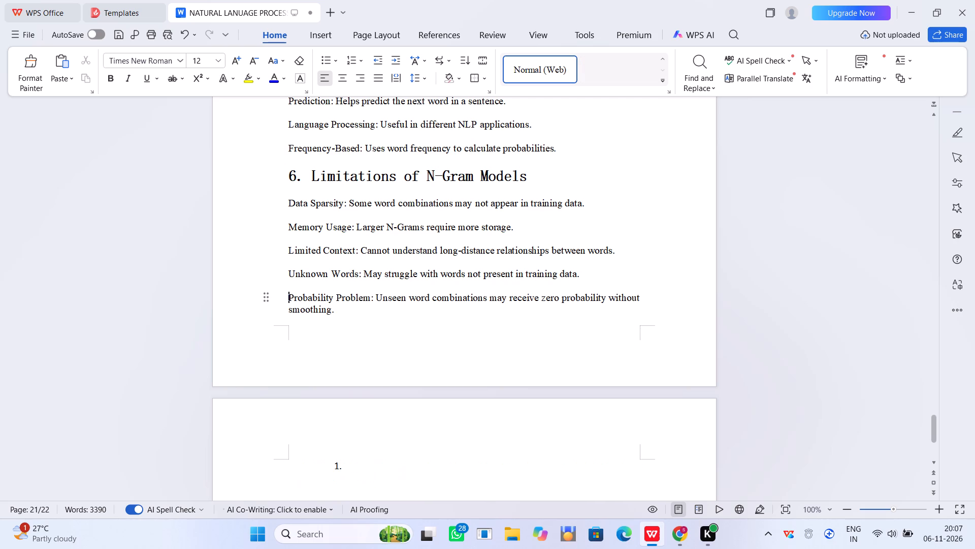
scroll(315, 448, down, 2)
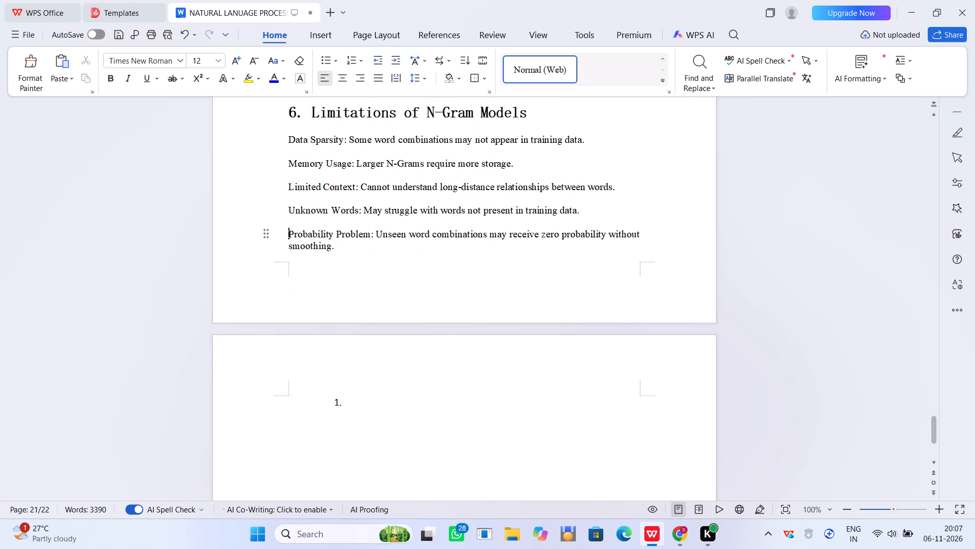
click(357, 399)
key(BackSpace)
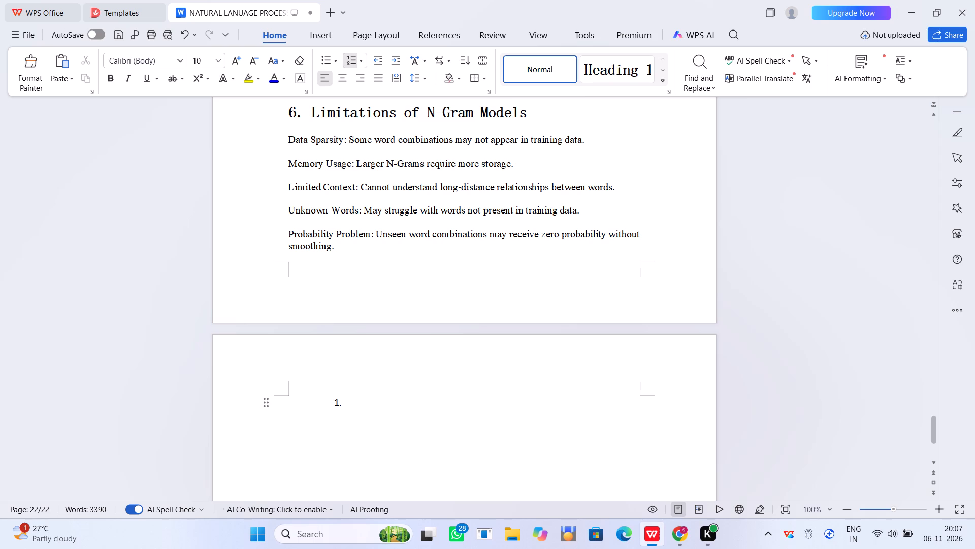
key(BackSpace)
Review the layout of the N-Gram comparison table and the Advantages and Limitations sections.
scroll(357, 399, up, 6)
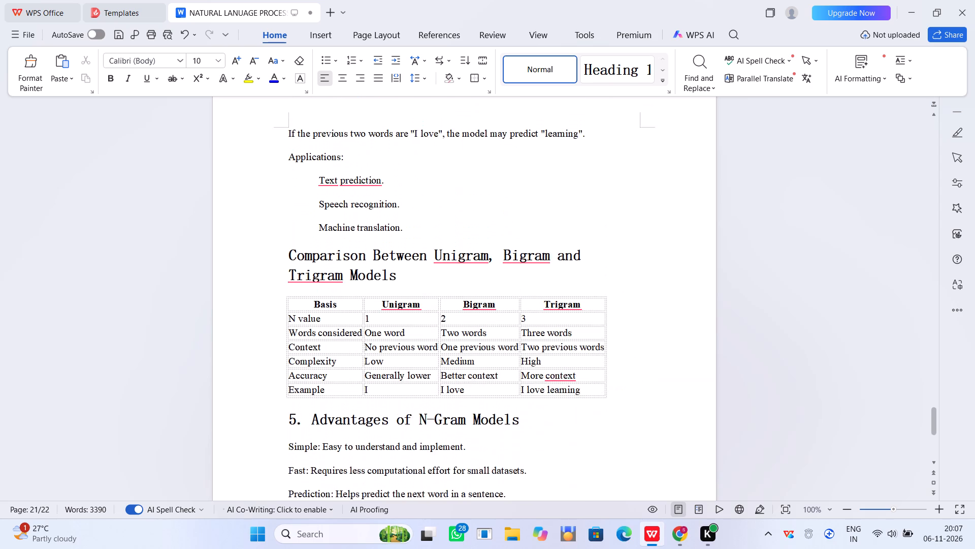
scroll(357, 399, up, 3)
scroll(357, 399, down, 2)
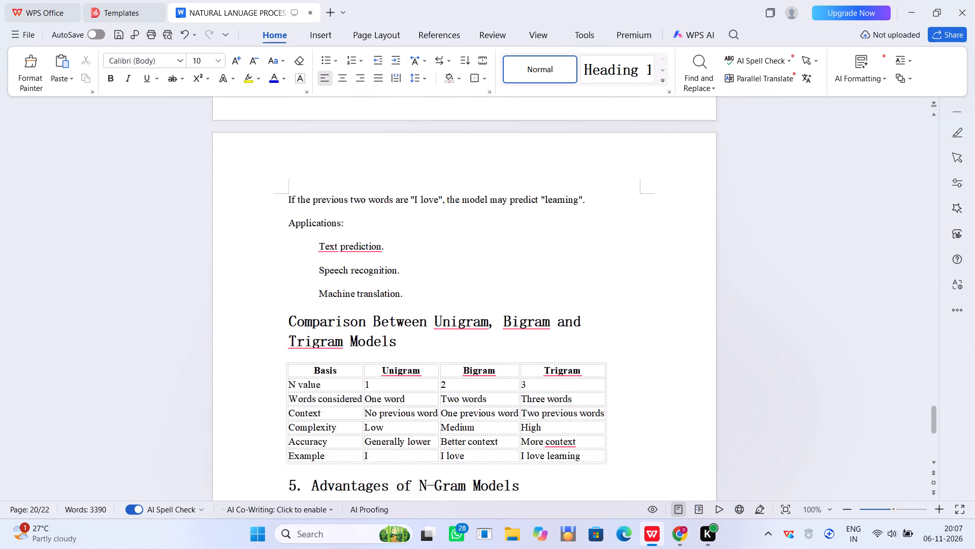
scroll(357, 399, down, 3)
scroll(357, 399, up, 1)
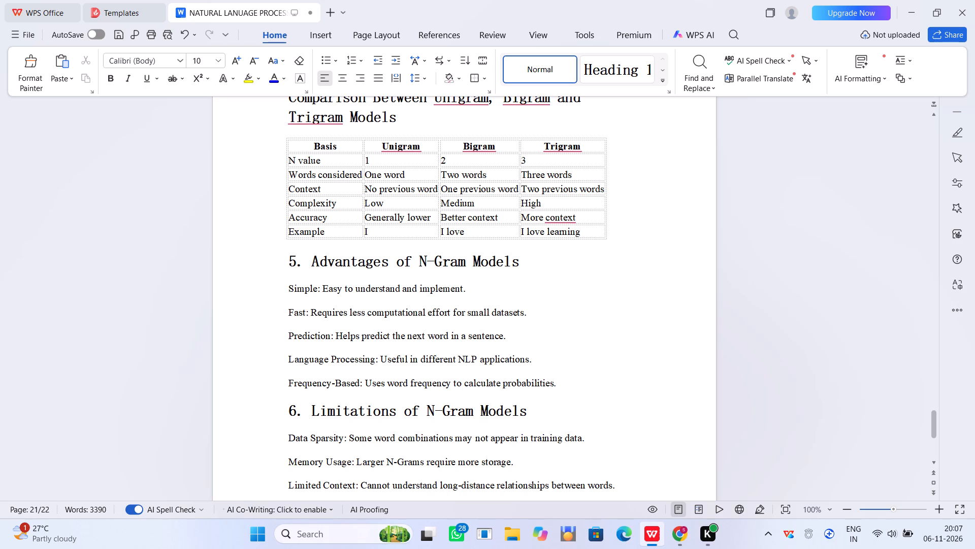
Make the whole "Simple:" label bold in the Advantages of N-Gram Models section.
drag(320, 290, 294, 297)
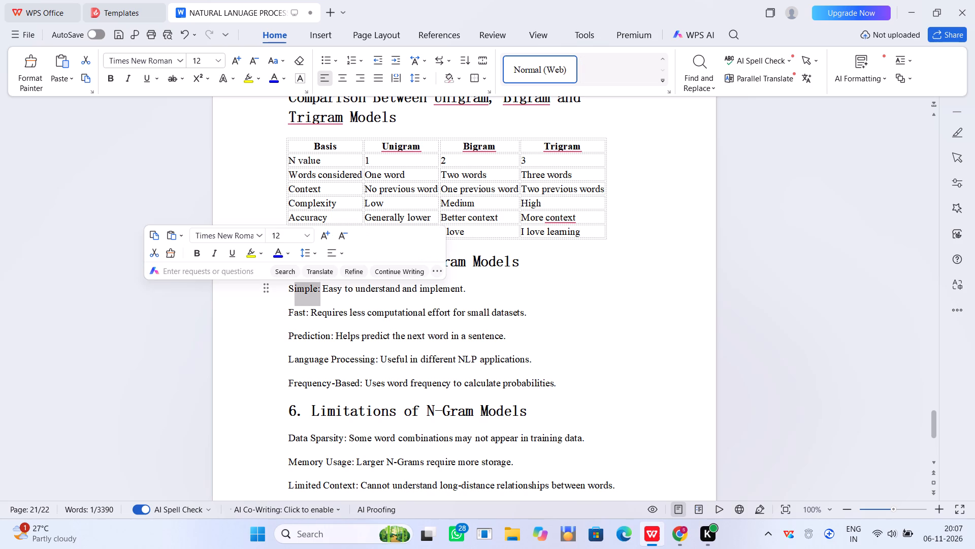
click(200, 256)
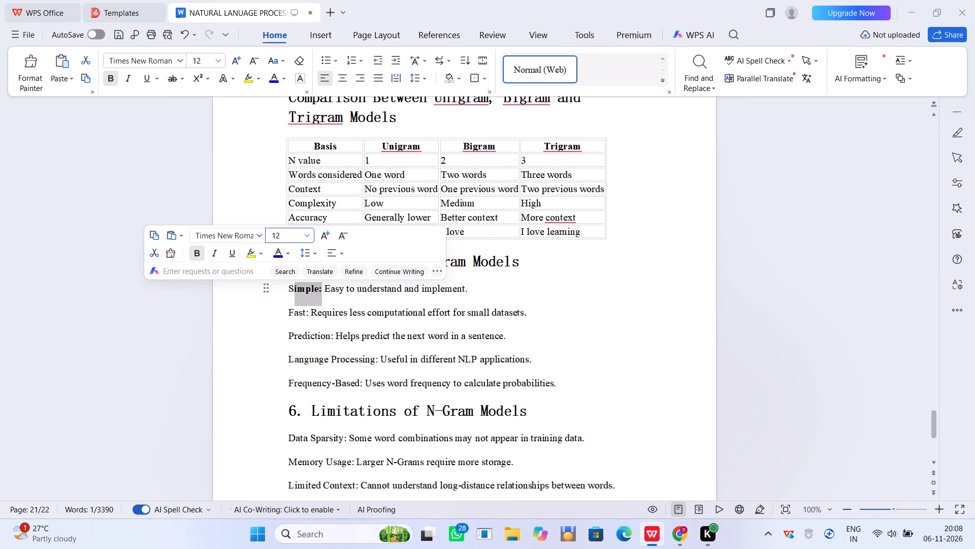
drag(288, 289, 324, 290)
click(223, 258)
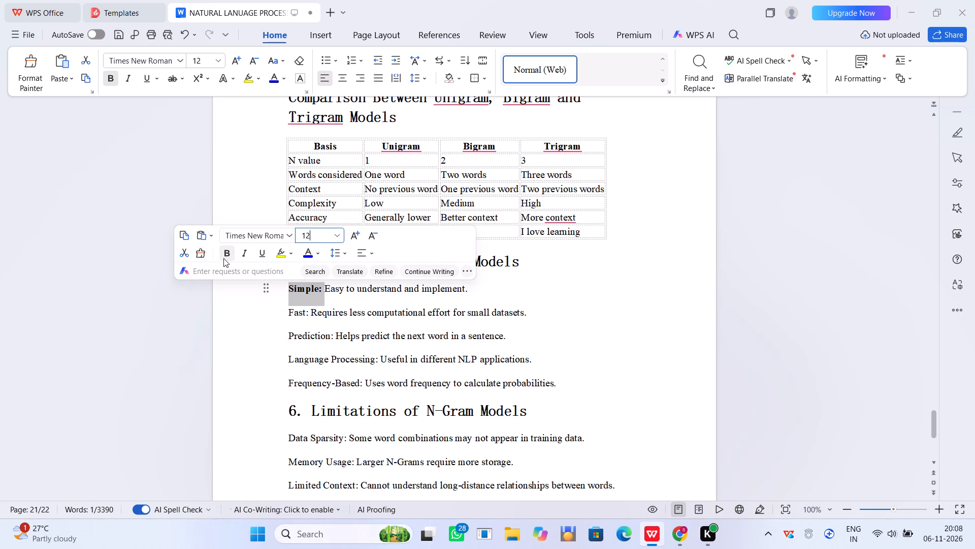
click(223, 258)
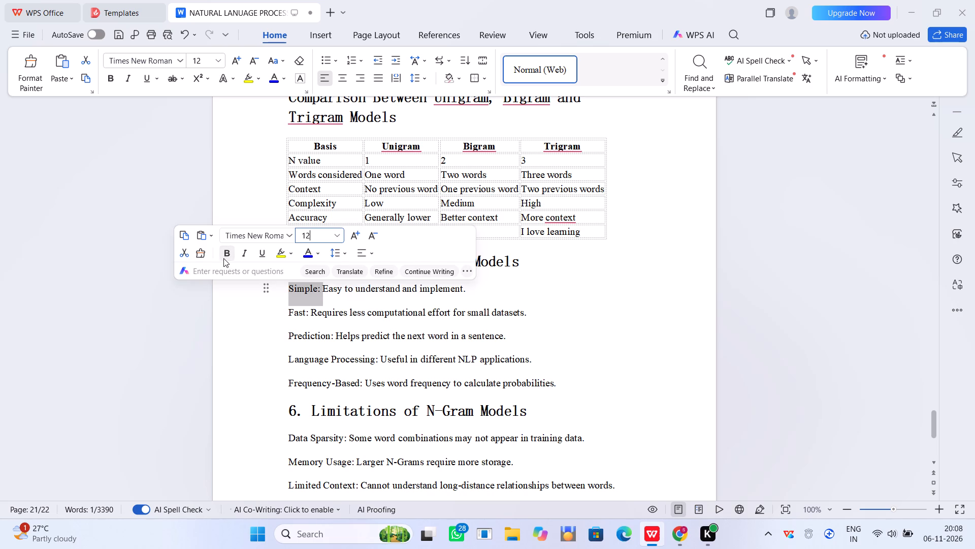
click(223, 258)
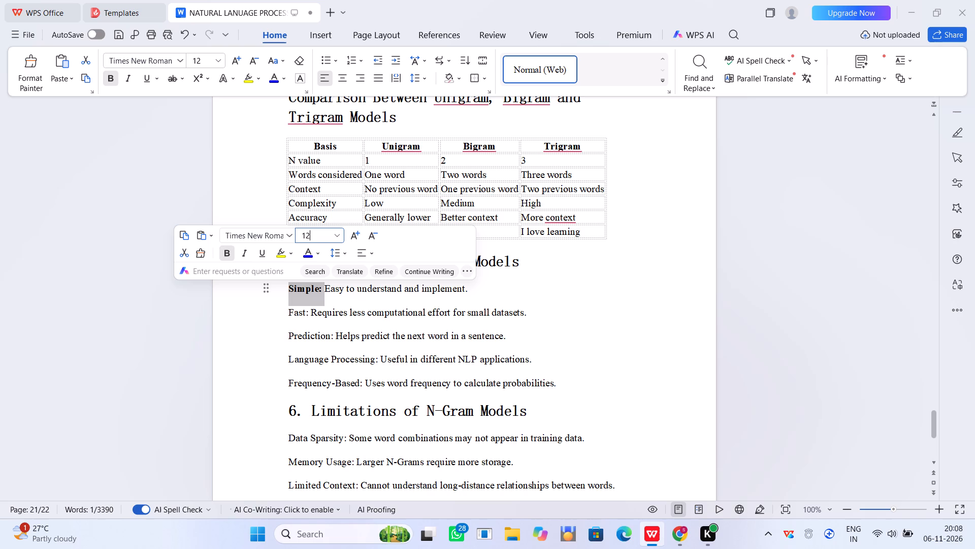
Bold the "Fast:", "Prediction:", "Language Processing:" and "Frequency-Based:" labels in the Advantages of N-Gram Models section.
drag(309, 313, 285, 314)
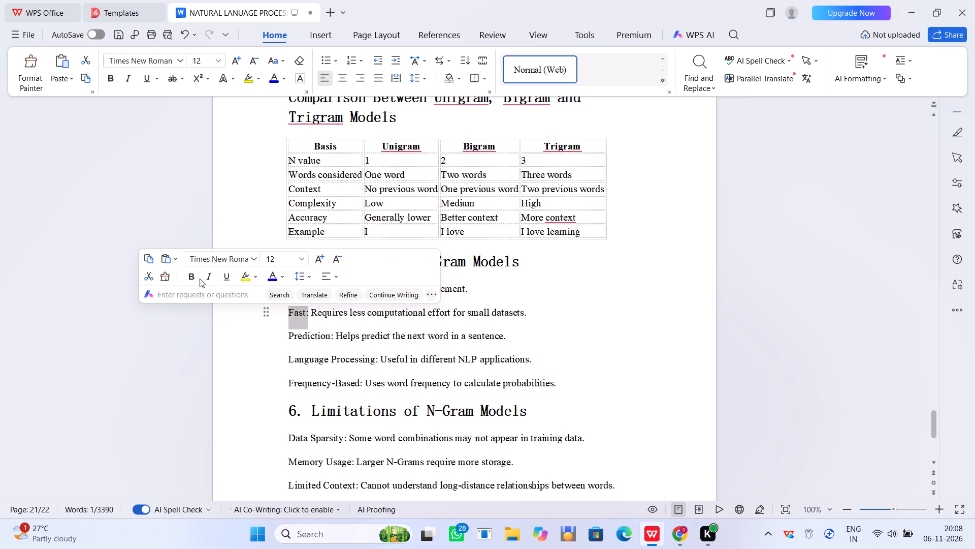
click(191, 272)
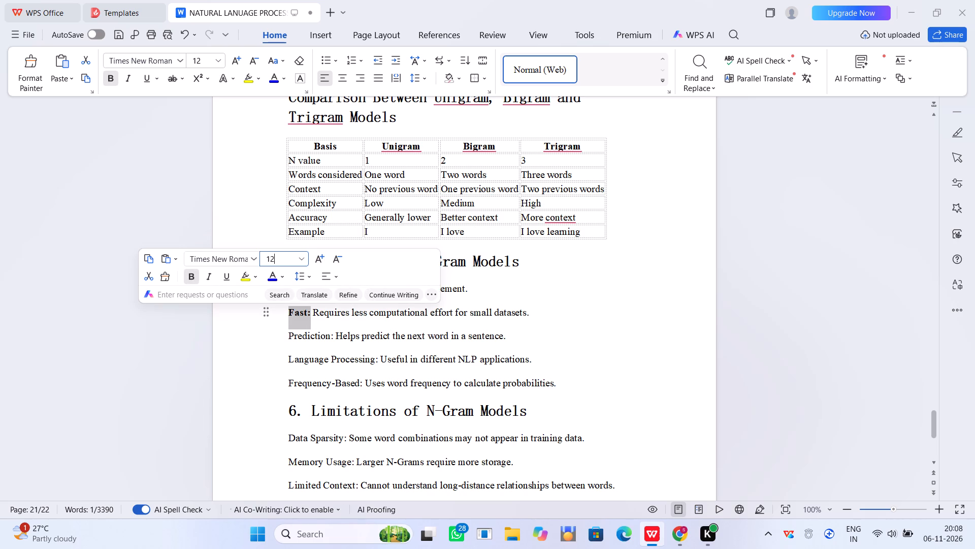
drag(334, 336, 277, 332)
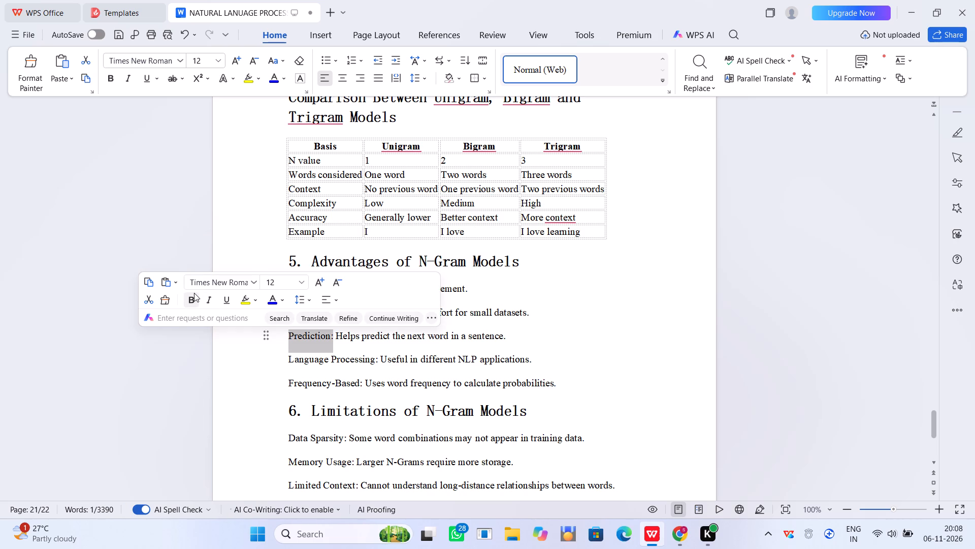
click(194, 293)
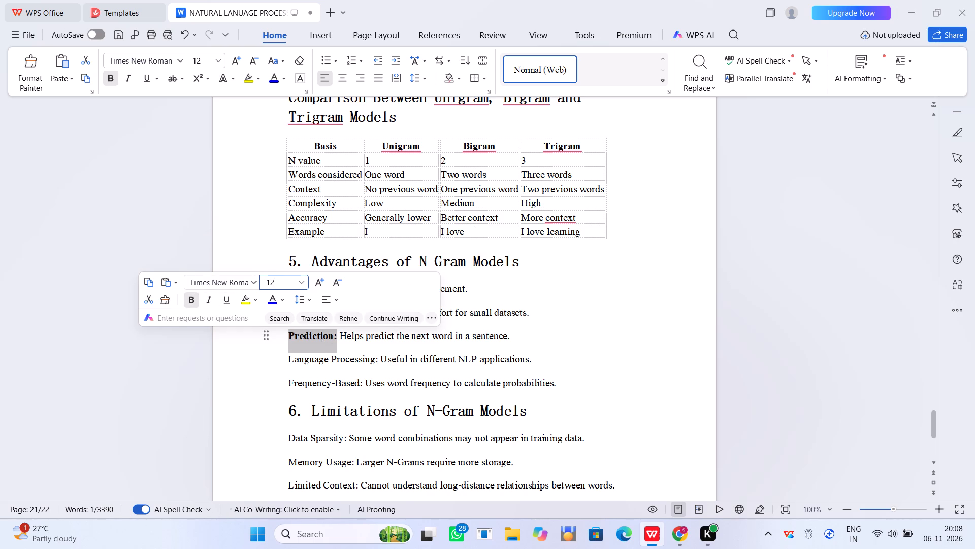
drag(380, 361, 283, 350)
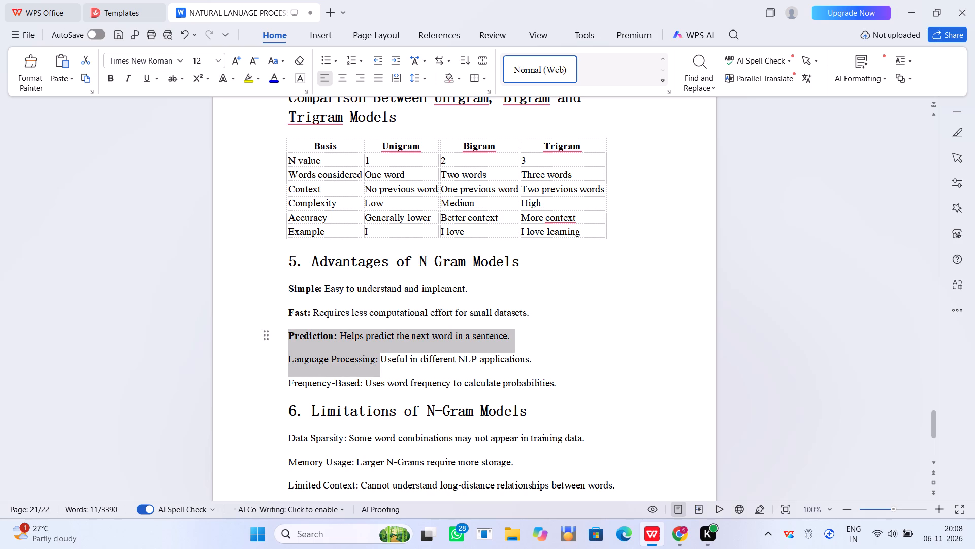
drag(283, 350, 283, 359)
click(188, 329)
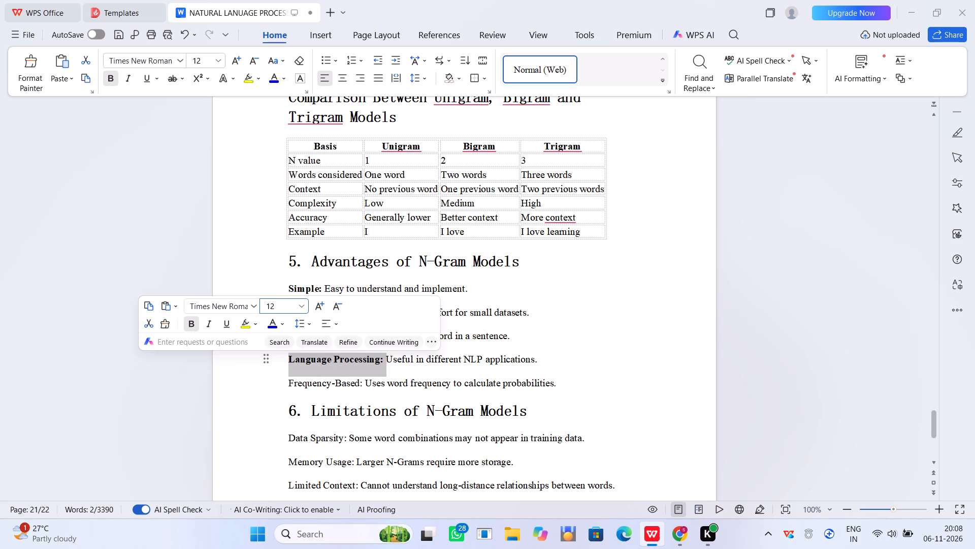
drag(365, 379, 342, 383)
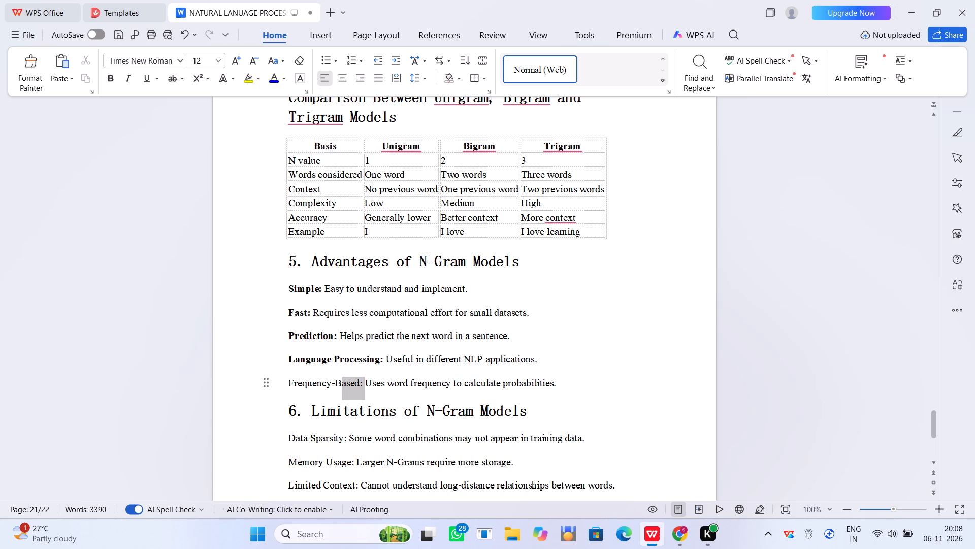
drag(342, 383, 289, 384)
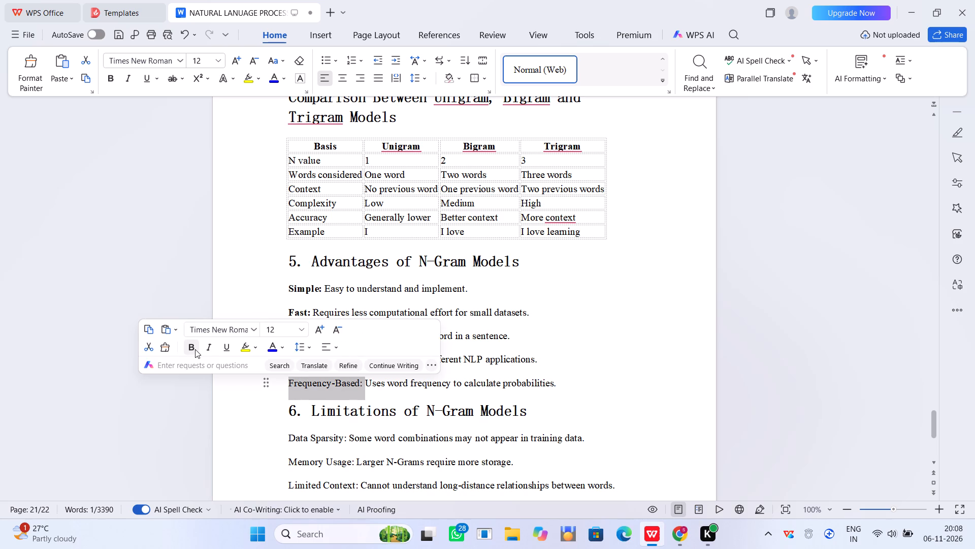
click(195, 347)
click(419, 403)
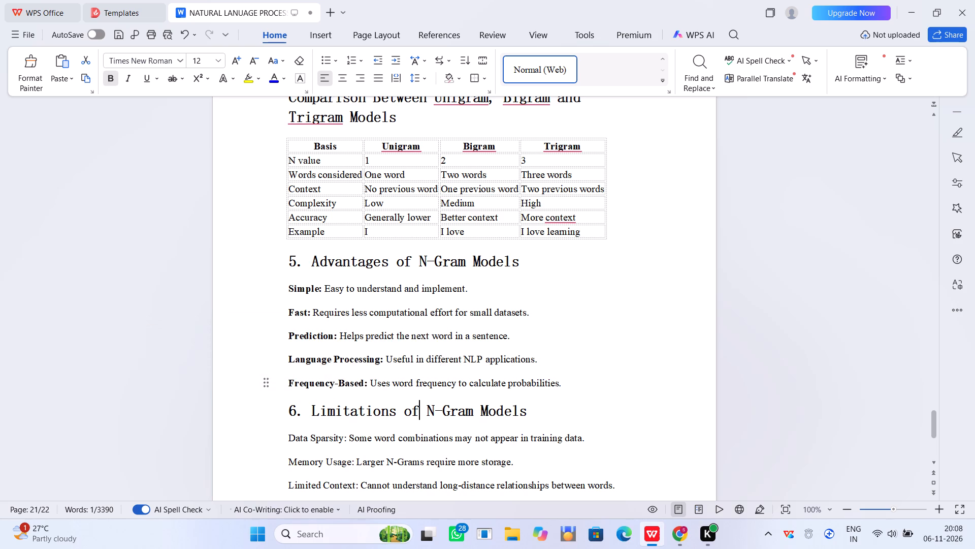
Bold the "Data Sparsity:", "Memory Usage:" and "Limited Context:" labels in the Limitations of N-Gram Models section.
scroll(419, 403, down, 3)
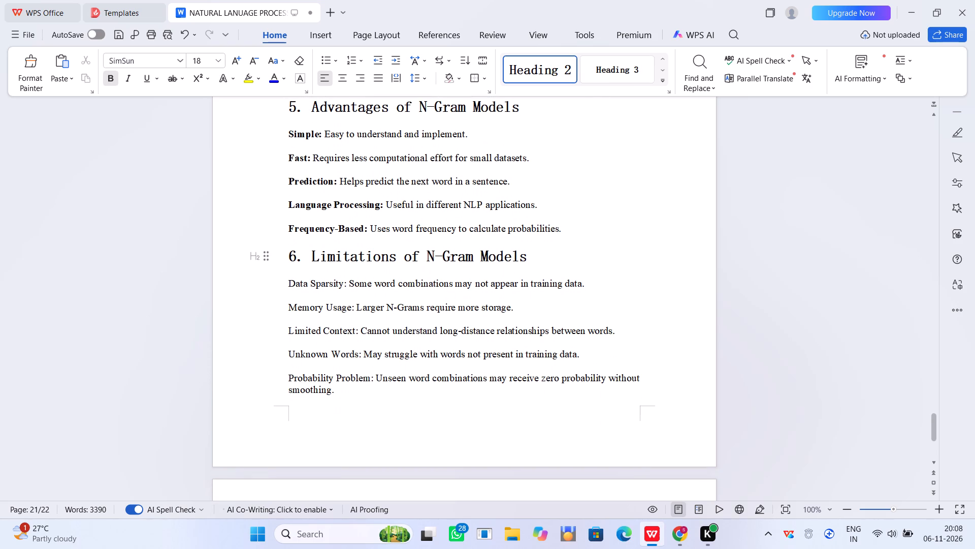
drag(347, 286, 282, 293)
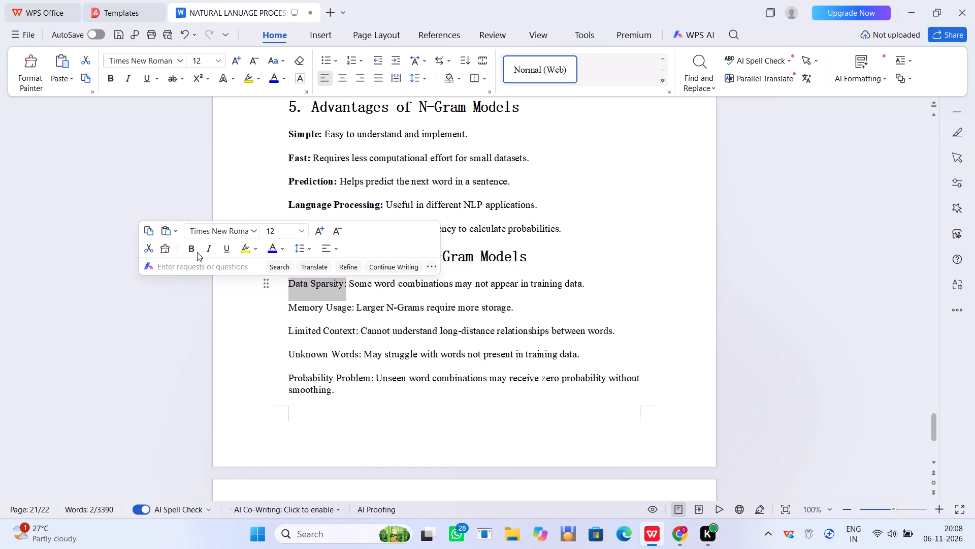
click(191, 250)
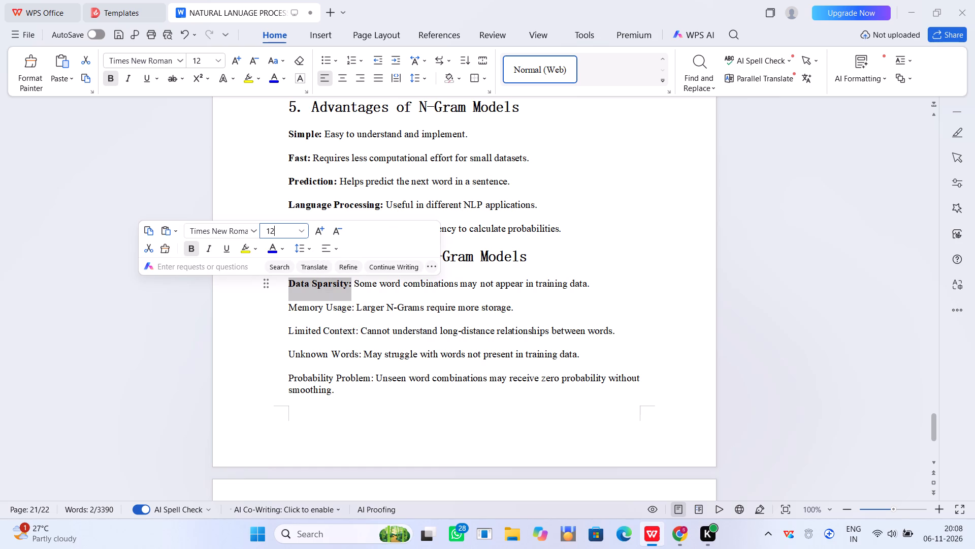
drag(354, 308, 290, 306)
click(193, 272)
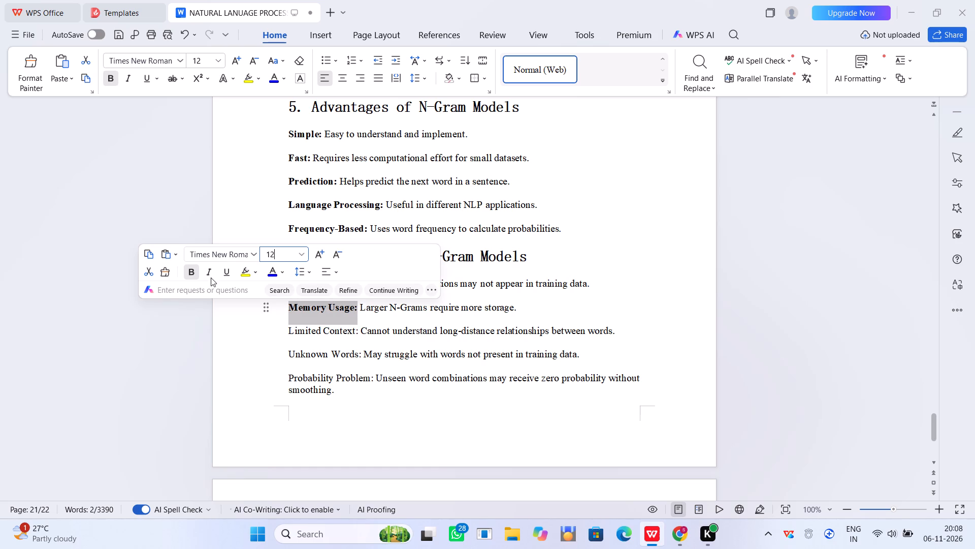
drag(360, 330, 314, 334)
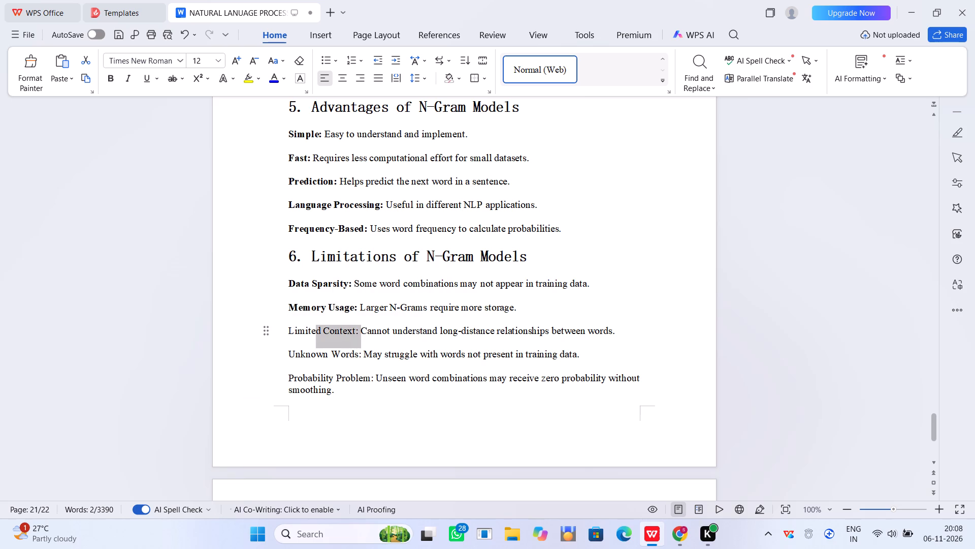
drag(314, 334, 278, 331)
click(185, 297)
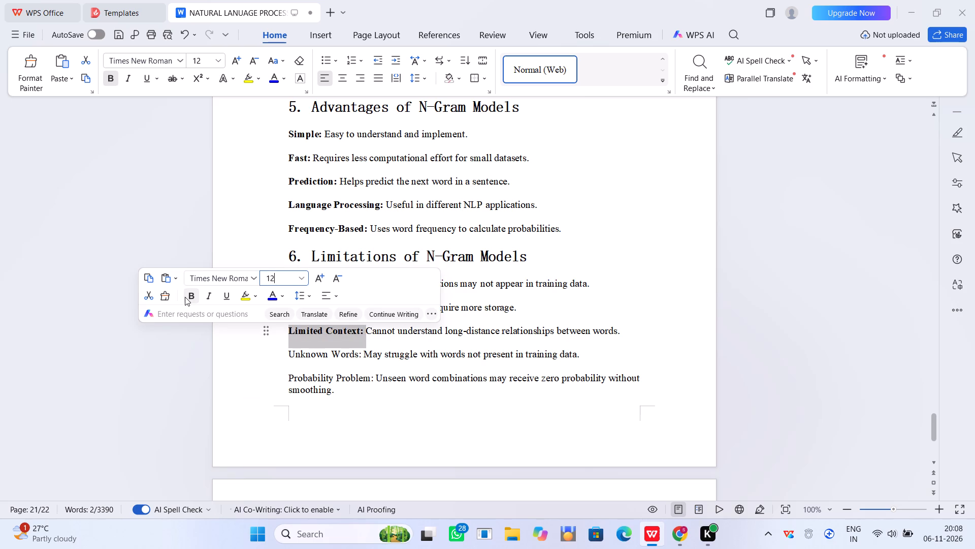
Bold the "Unknown Words:" and "Probability Problem:" labels at the end of the Limitations of N-Gram Models section.
drag(361, 357, 282, 362)
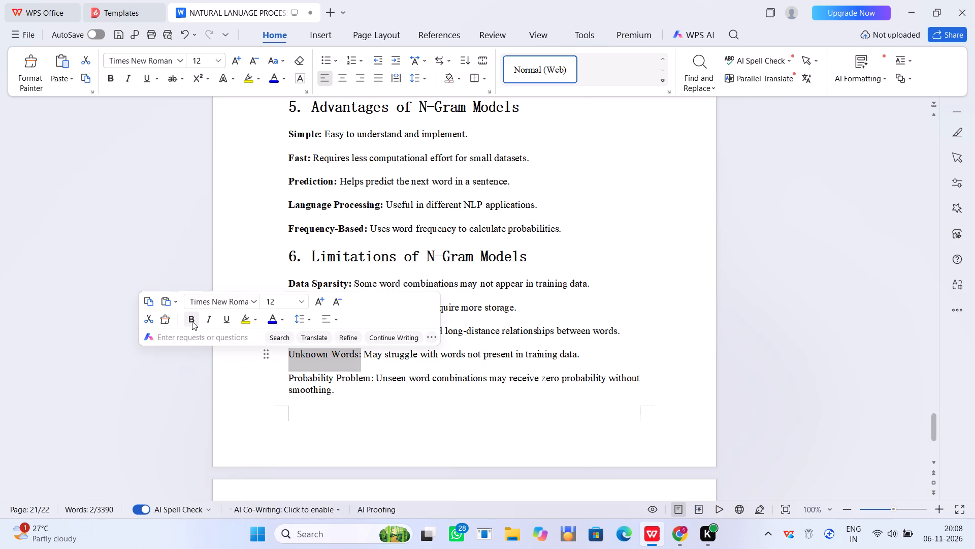
click(192, 321)
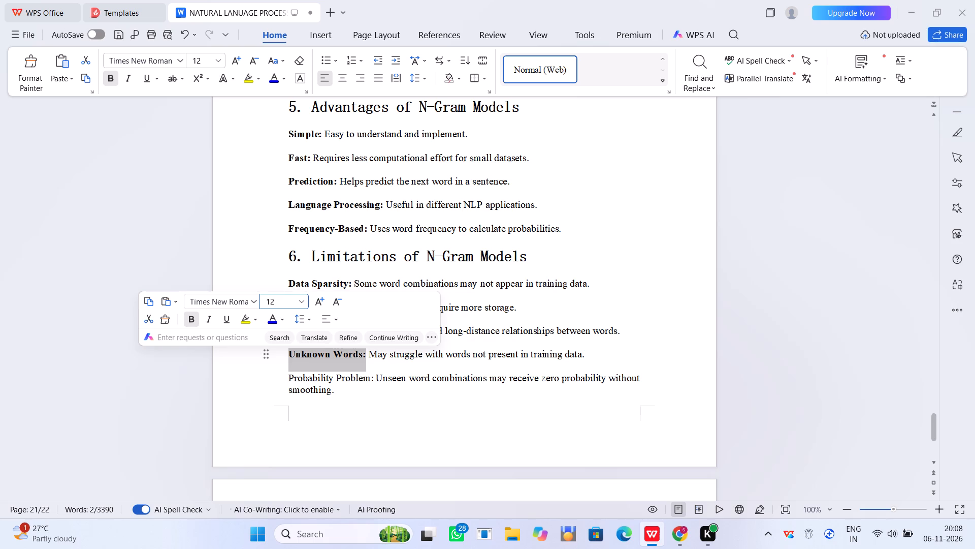
drag(375, 379, 284, 374)
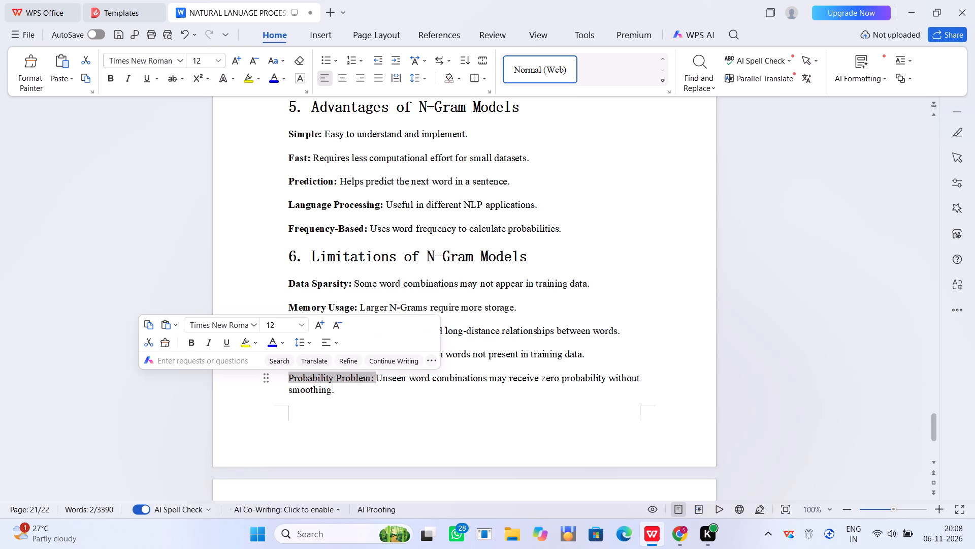
click(194, 340)
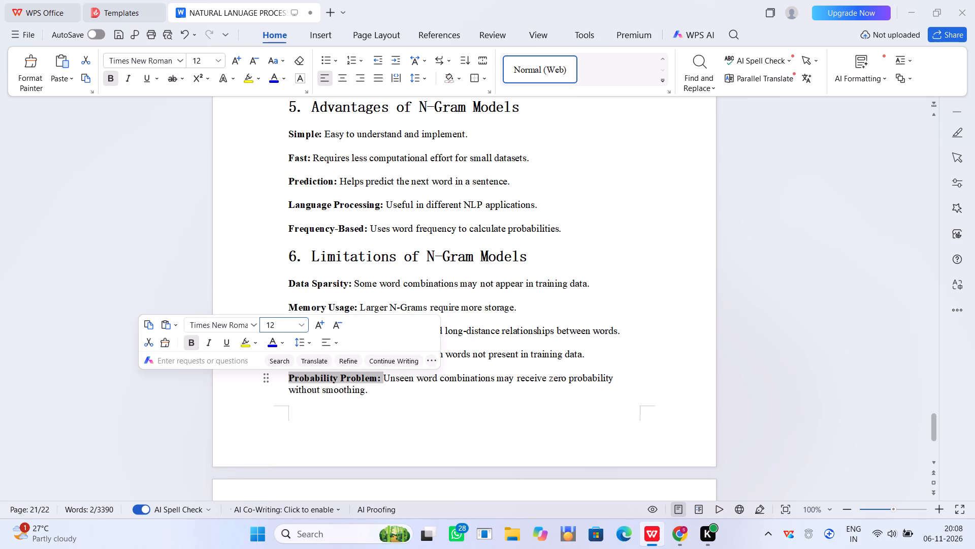
click(384, 417)
Review the formatting of the Unit 3 N-Gram answer from its advantages section back to the unit heading.
scroll(384, 417, up, 4)
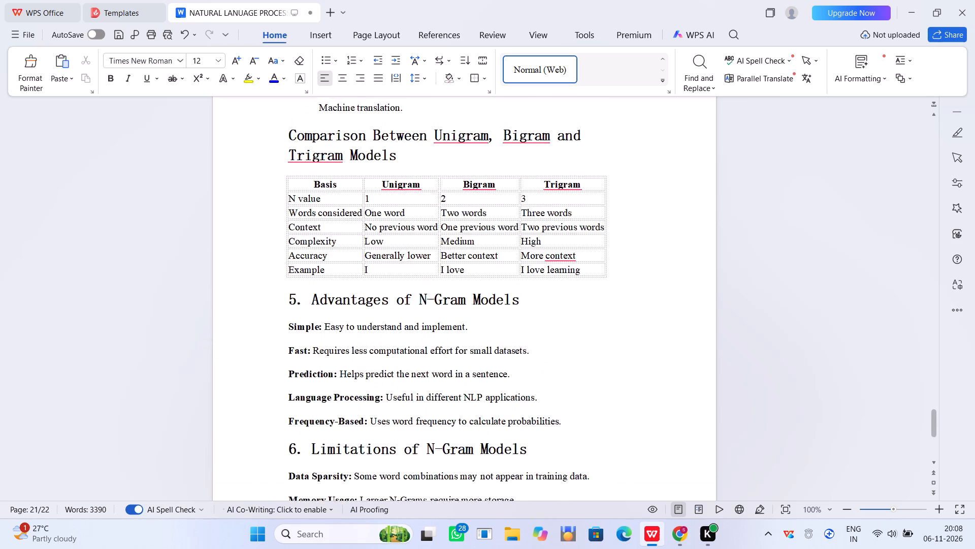
scroll(384, 417, up, 7)
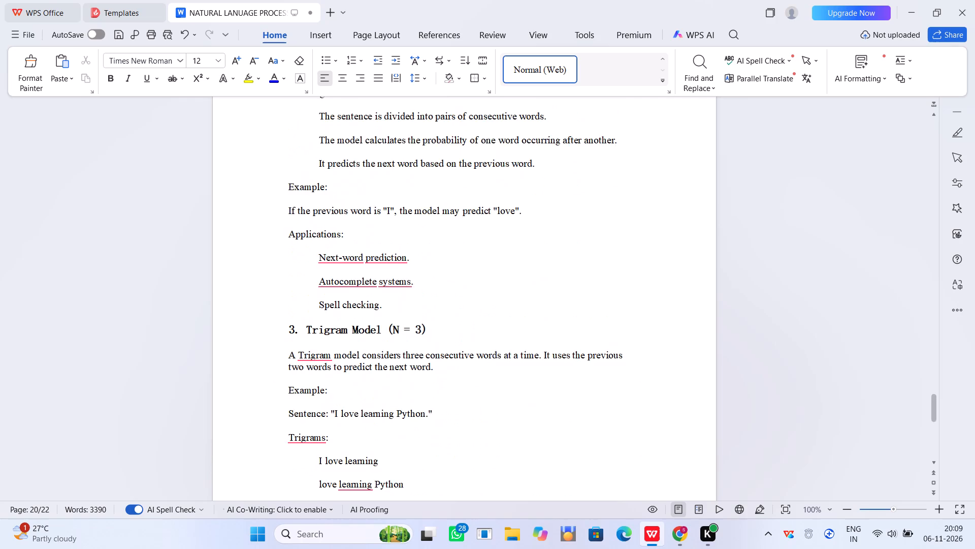
scroll(384, 417, up, 11)
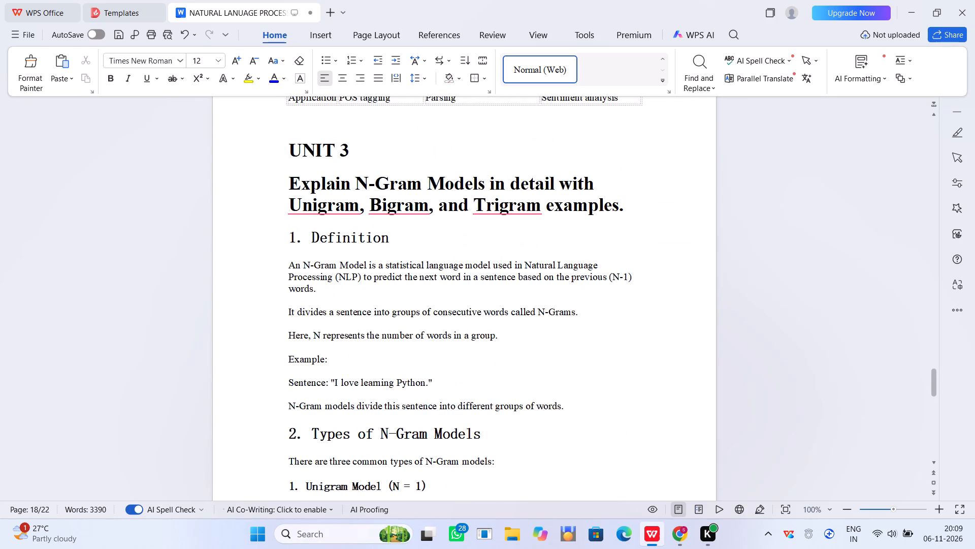
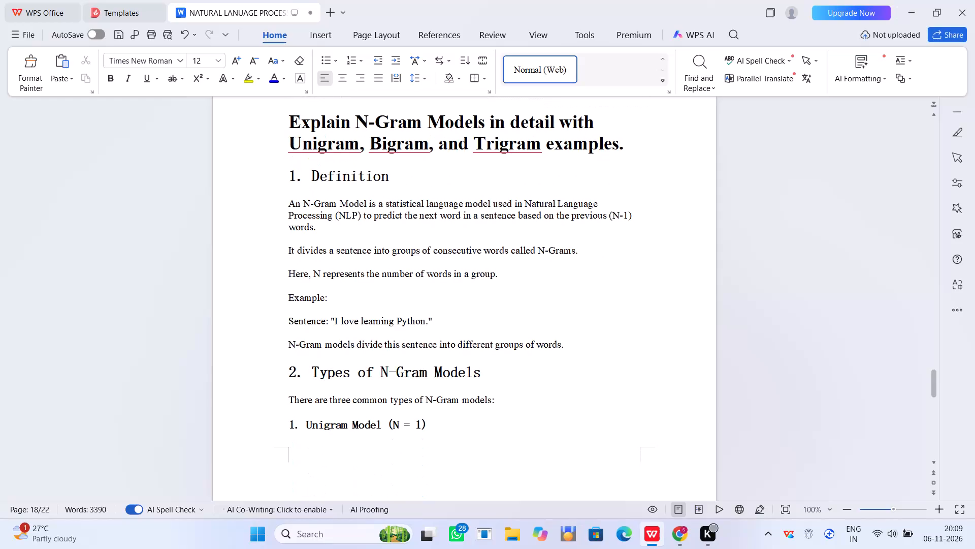
Review the N-Gram Models answer from its definition down to the end of its limitations section.
scroll(384, 417, down, 1)
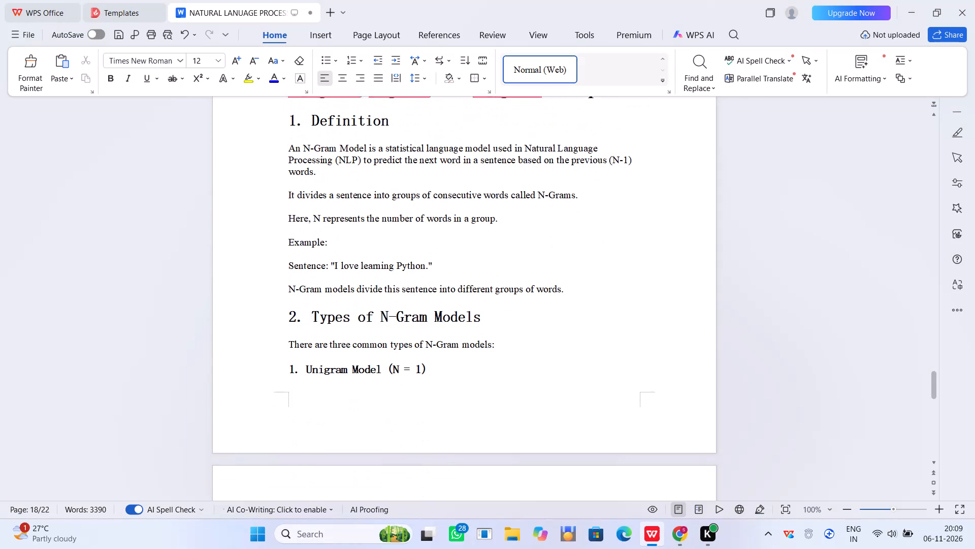
scroll(382, 391, down, 5)
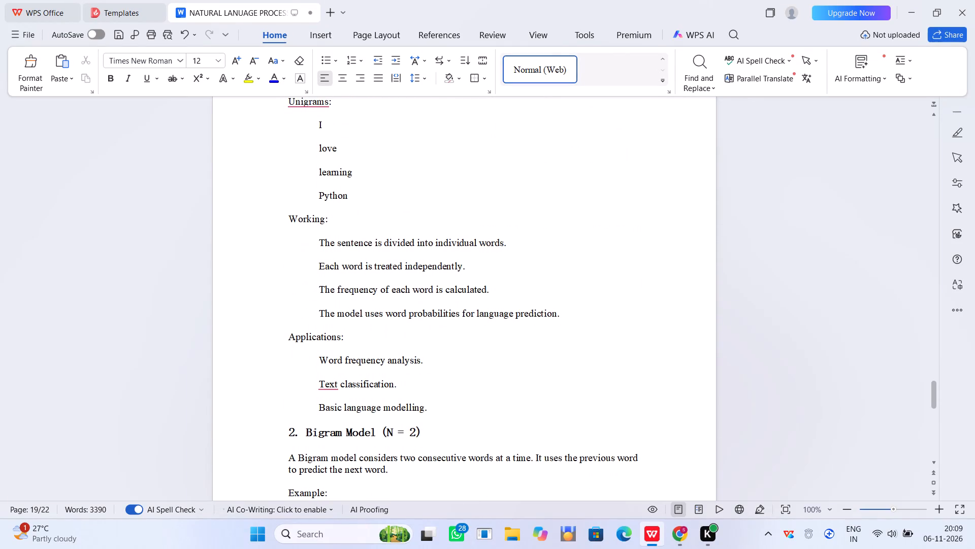
scroll(382, 391, down, 7)
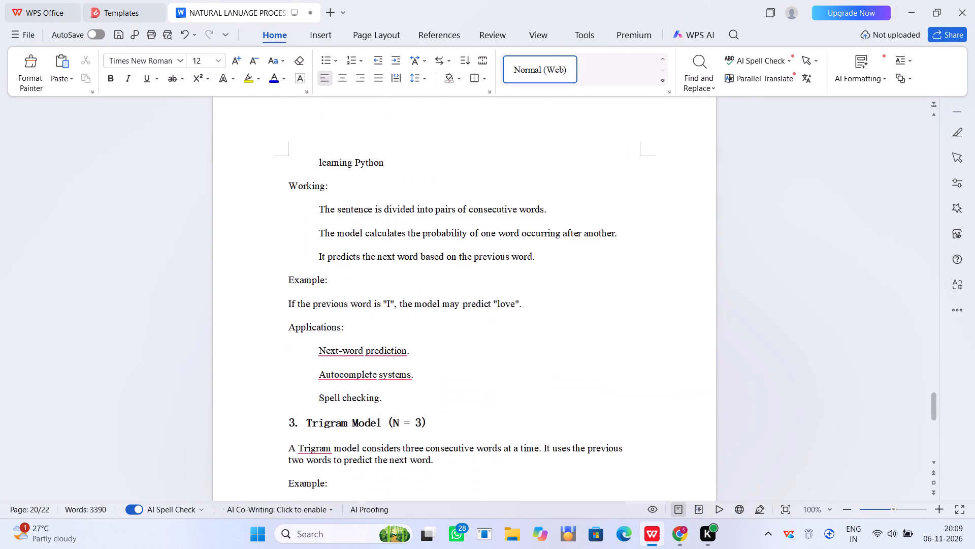
scroll(382, 391, down, 9)
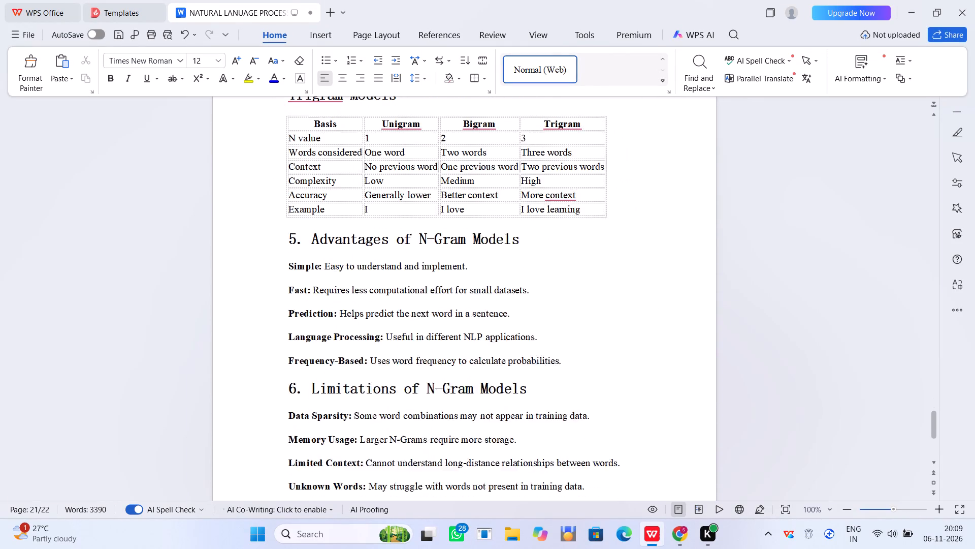
scroll(382, 391, down, 4)
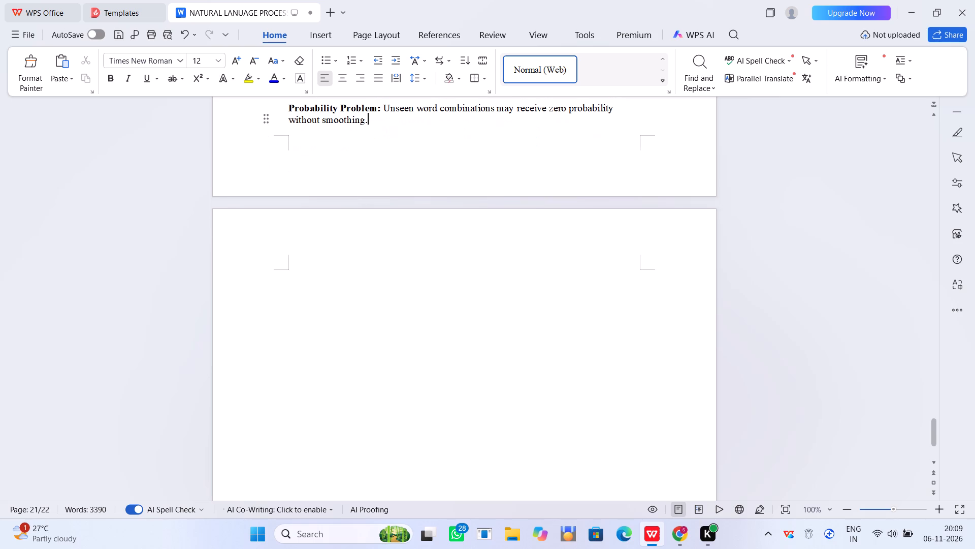
key(Return)
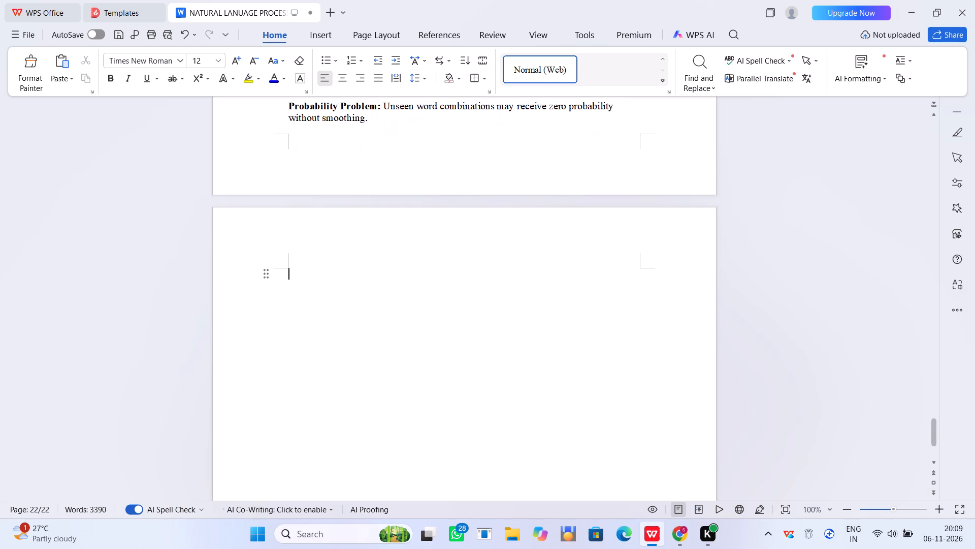